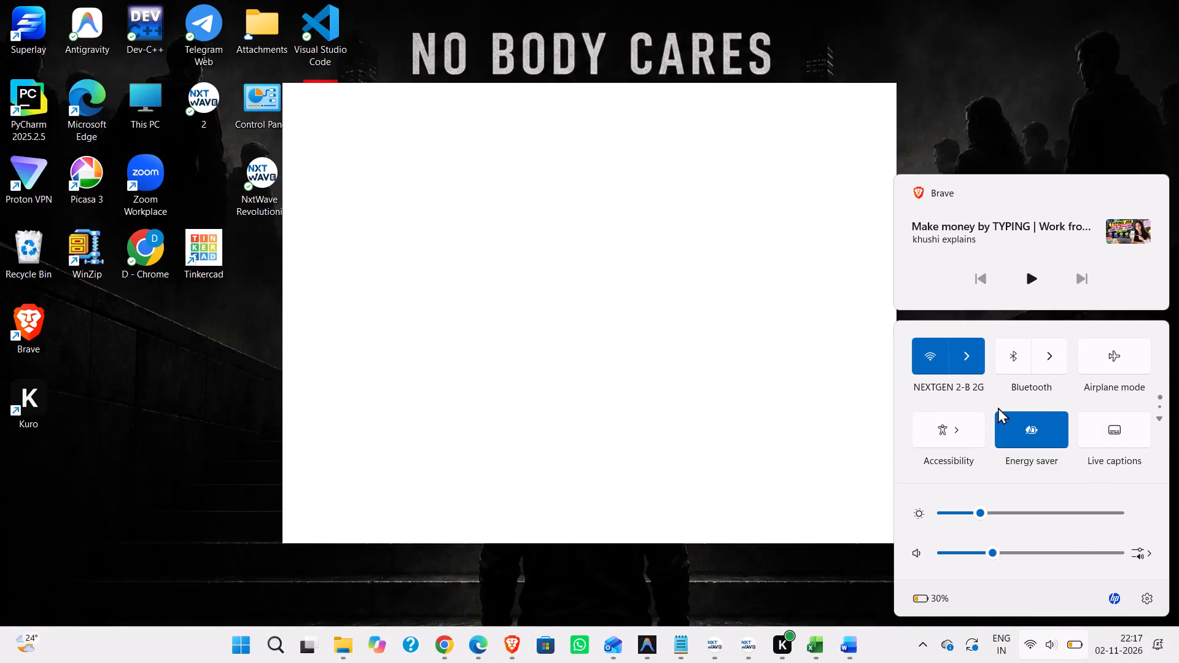
# Examine the list of available Wi-Fi networks in the quick settings, then dismiss it.
pyautogui.doubleClick(982, 374)
pyautogui.click(977, 365)
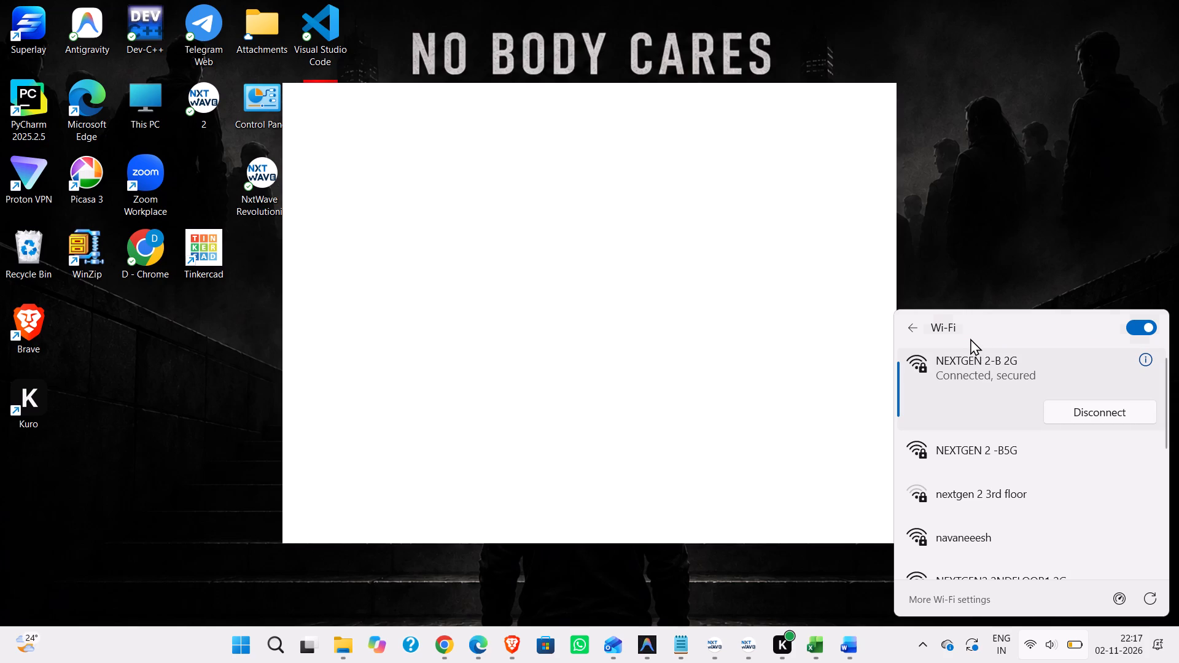
pyautogui.click(911, 335)
pyautogui.click(962, 366)
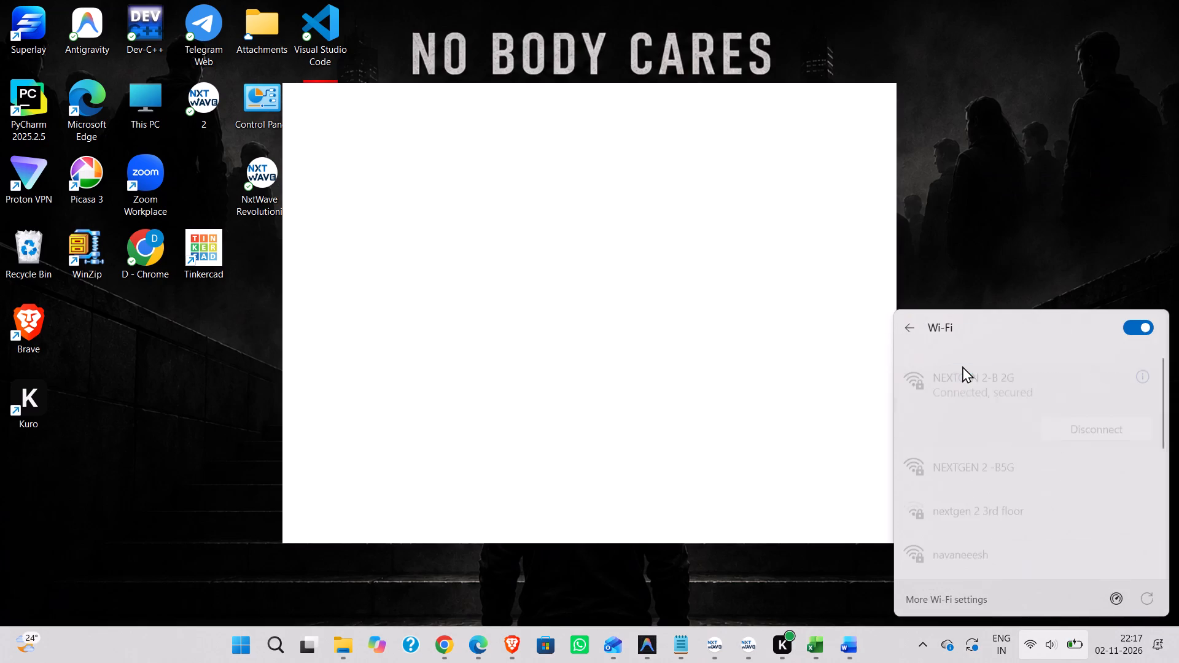
pyautogui.scroll(-2, 1055, 463)
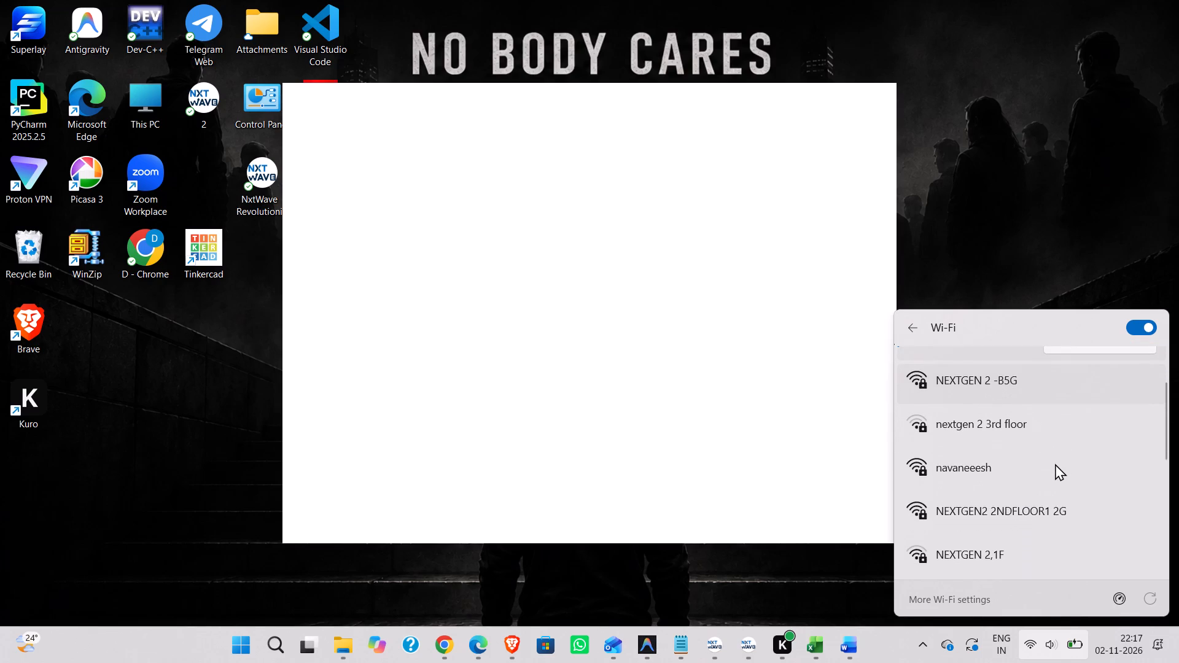
pyautogui.scroll(-3, 1055, 463)
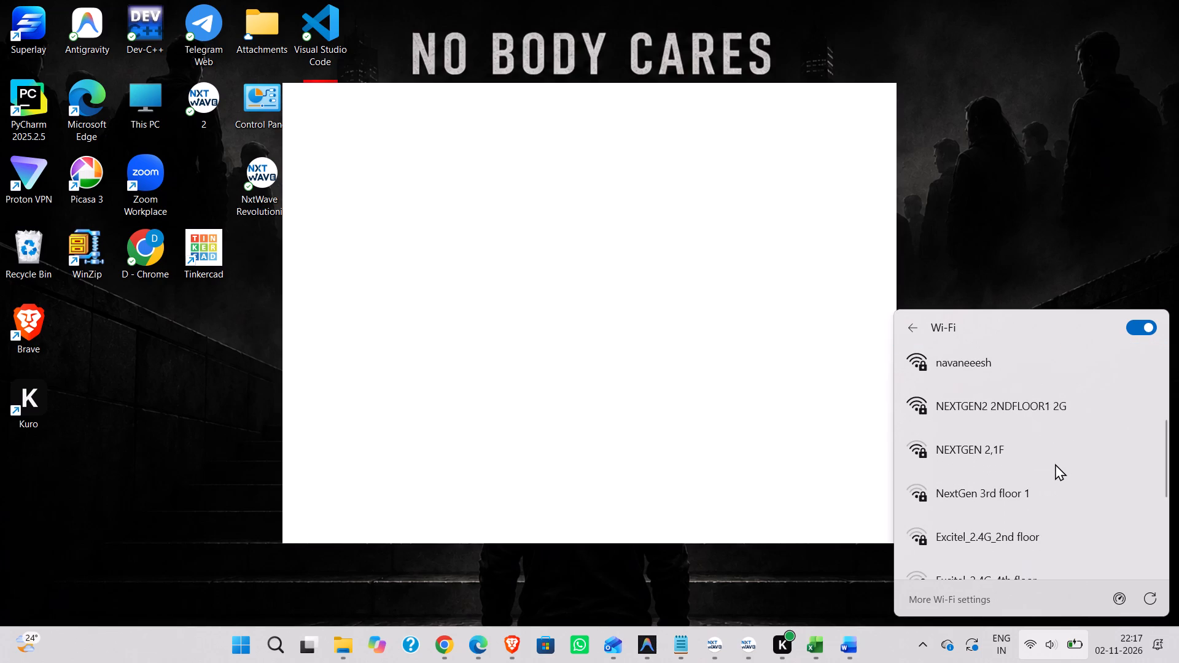
pyautogui.click(1057, 185)
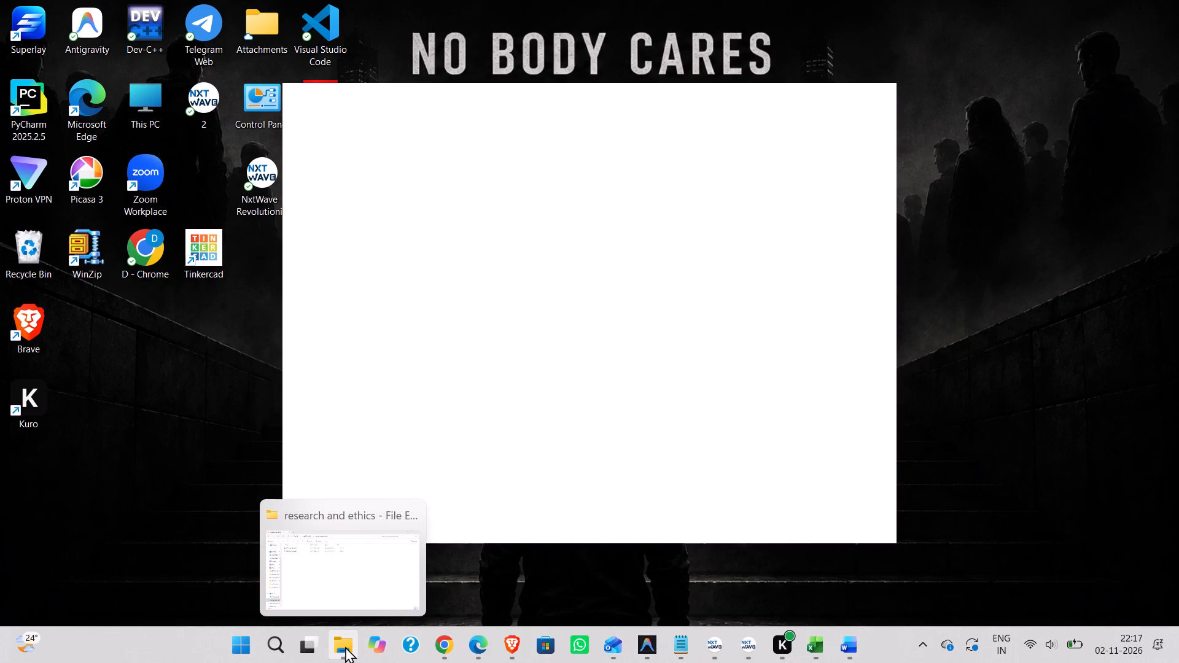
# Switch to the open File Explorer window and open the DSA word folder on Local Disk (D:).
pyautogui.click(374, 593)
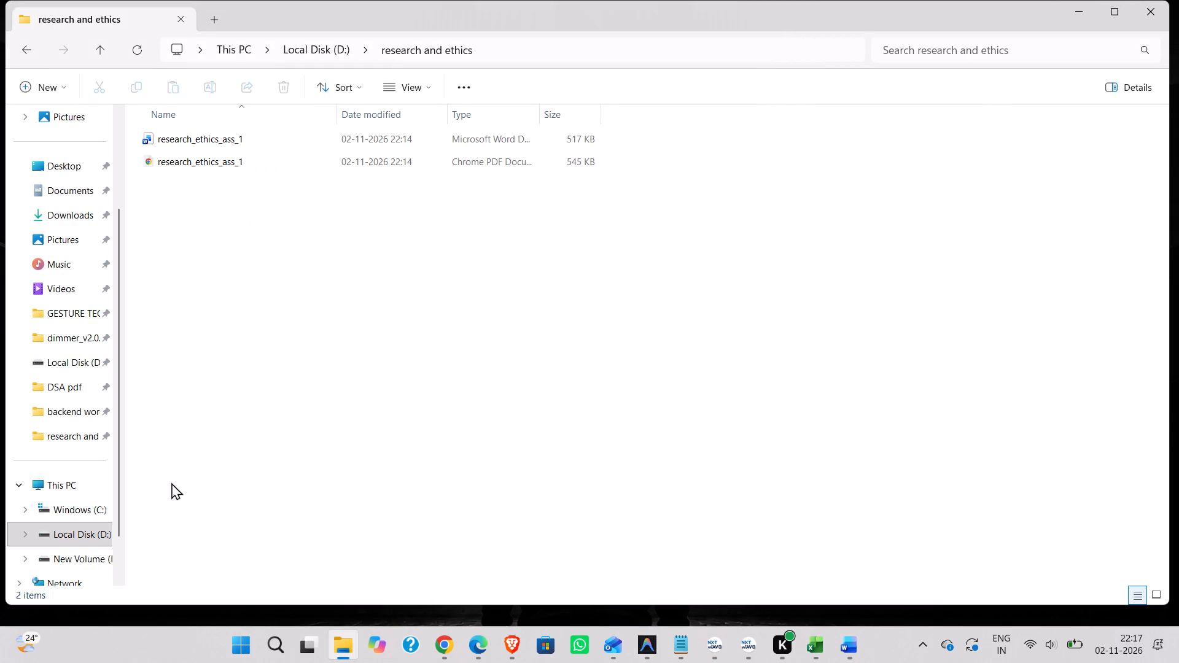
pyautogui.doubleClick(92, 387)
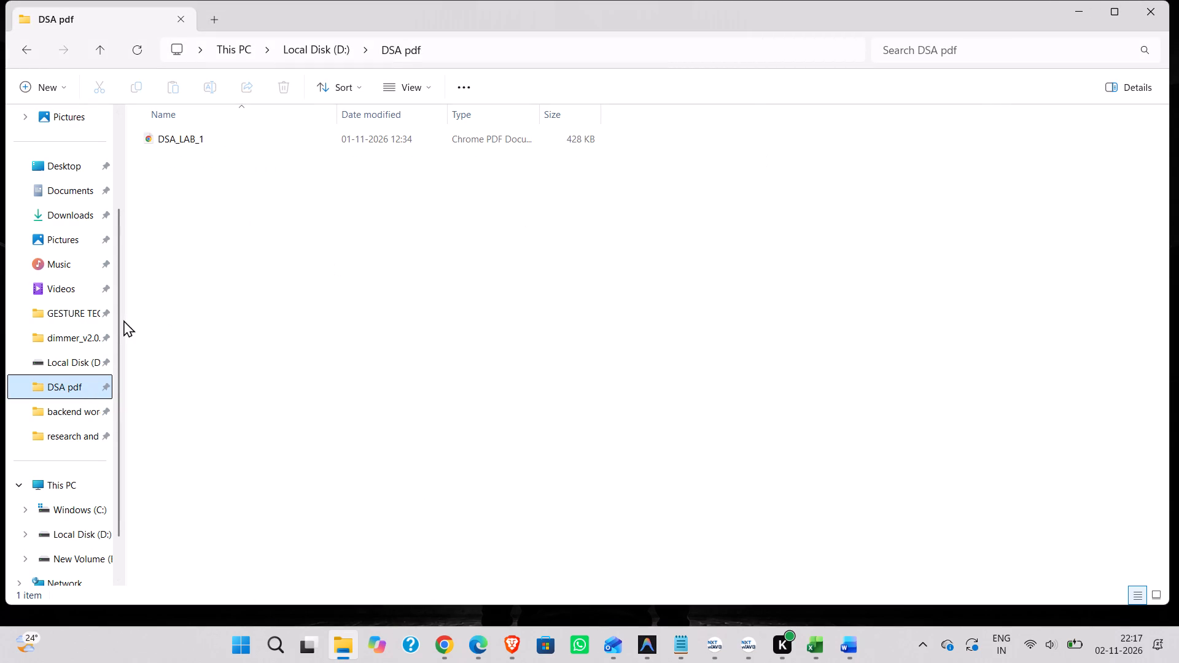
pyautogui.doubleClick(90, 538)
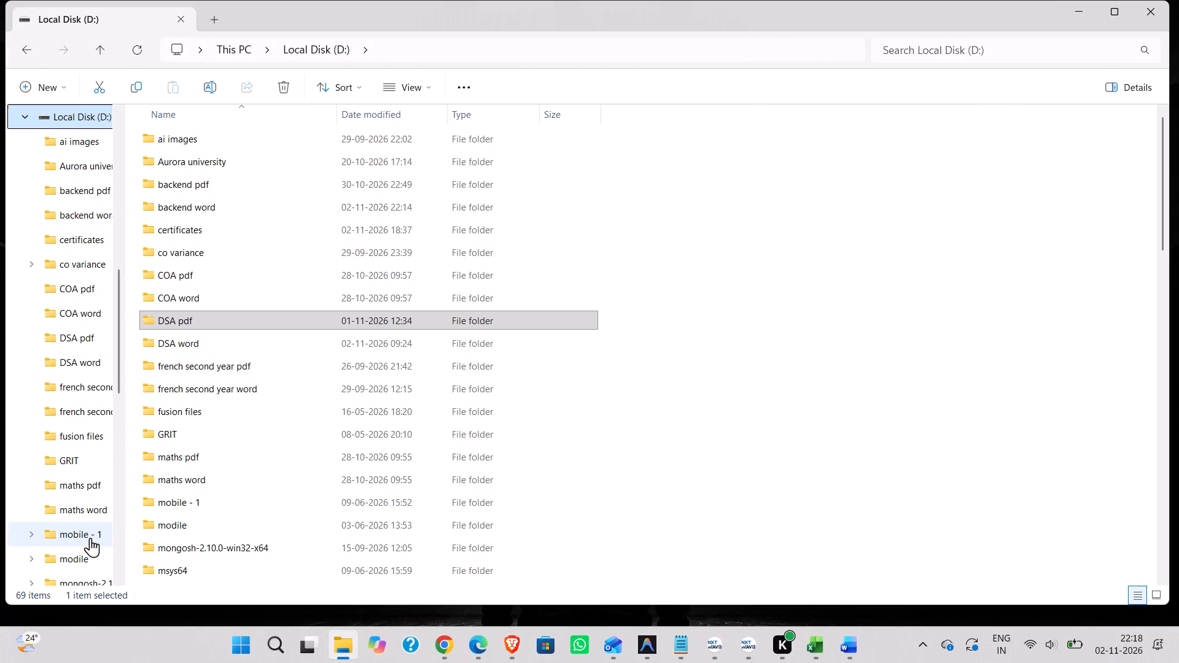
pyautogui.tripleClick(215, 341)
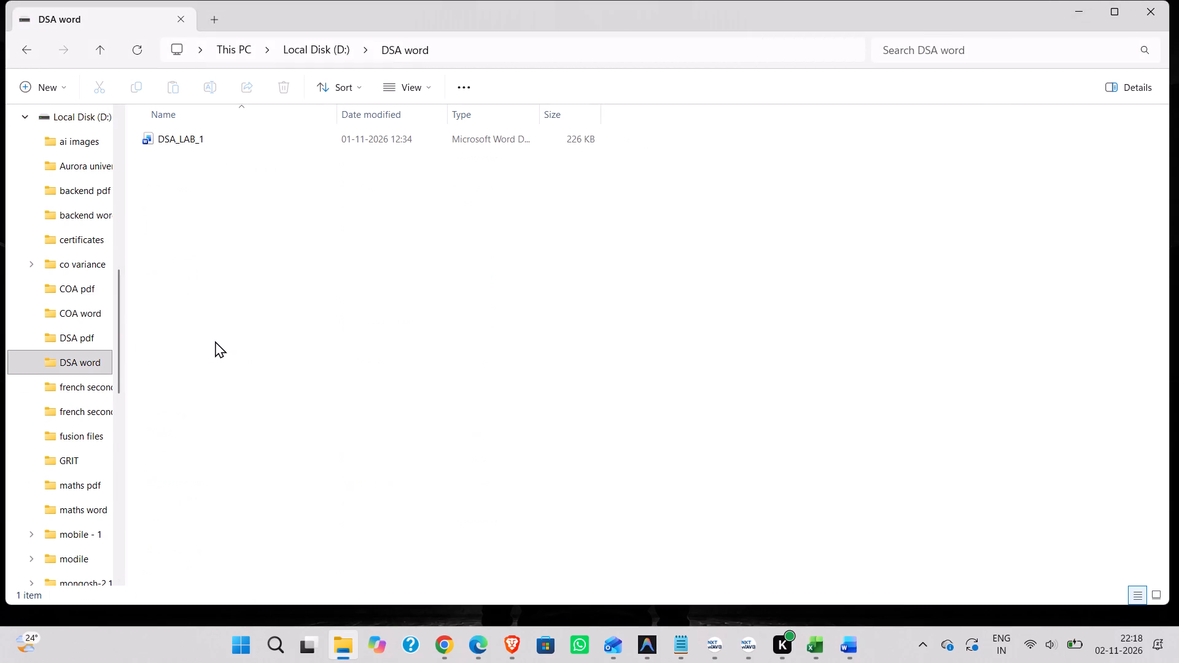
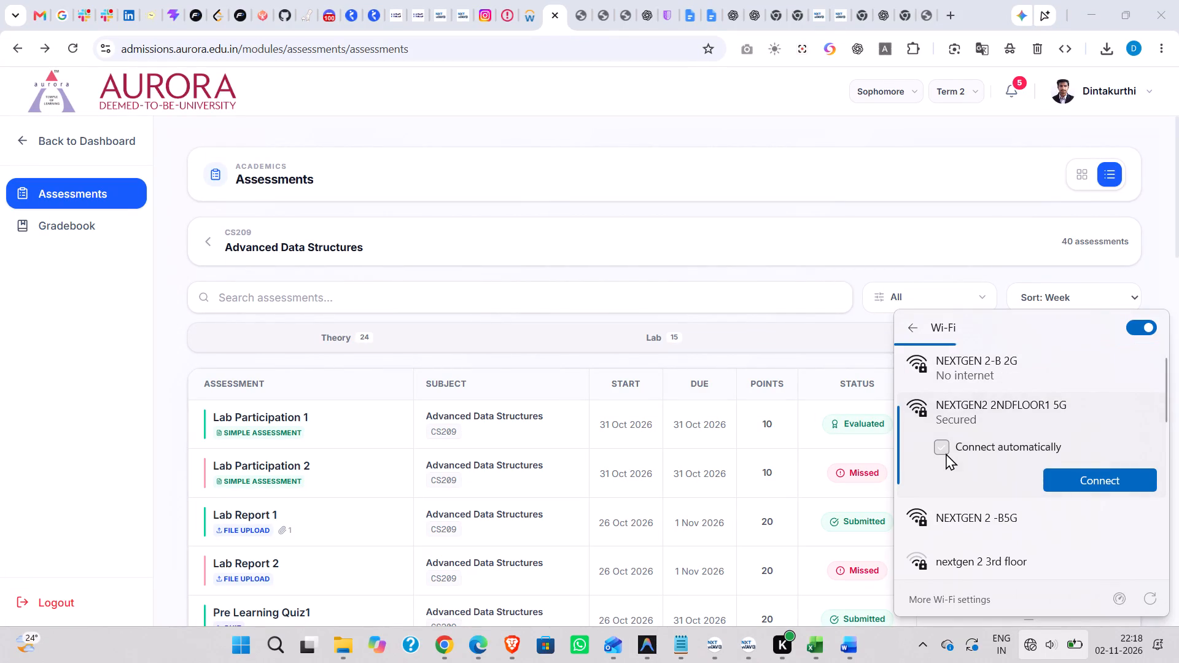
# Connect to the Wi-Fi network NEXTGEN2 2NDFLOOR1 5G with automatic connection enabled.
pyautogui.click(946, 449)
pyautogui.doubleClick(1068, 479)
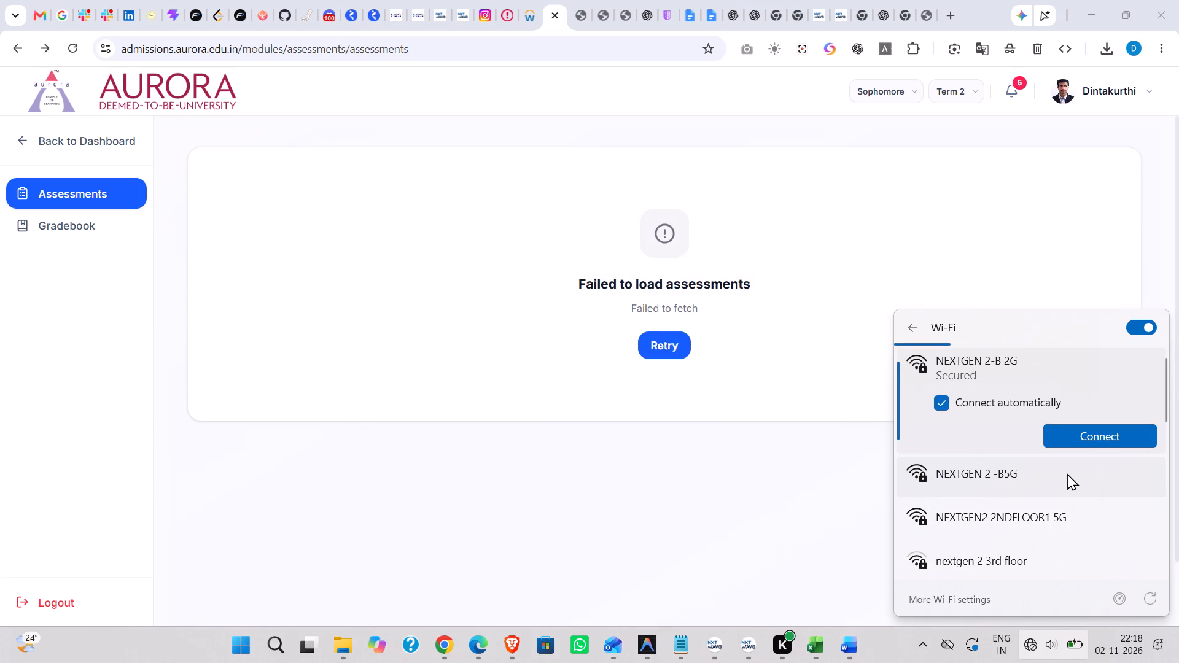
pyautogui.doubleClick(1066, 518)
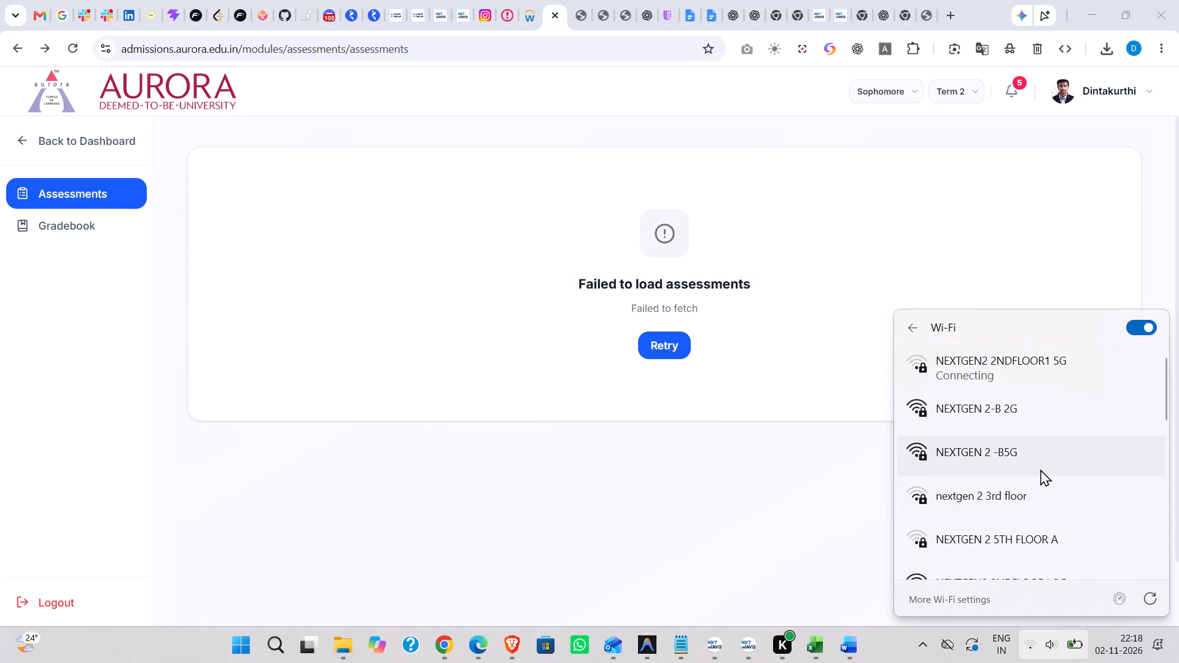
pyautogui.scroll(4, 1037, 462)
pyautogui.doubleClick(920, 335)
pyautogui.tripleClick(964, 366)
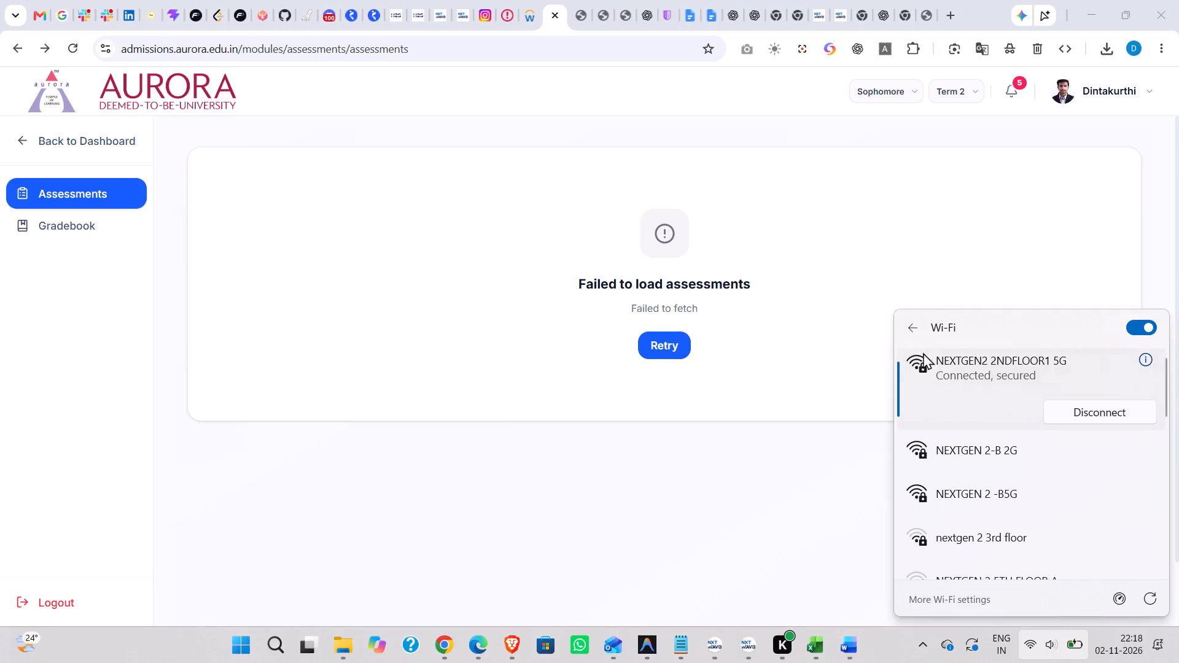
pyautogui.doubleClick(920, 331)
# Retry loading the Advanced Data Structures assessments page.
pyautogui.click(657, 354)
pyautogui.doubleClick(660, 351)
pyautogui.click(667, 343)
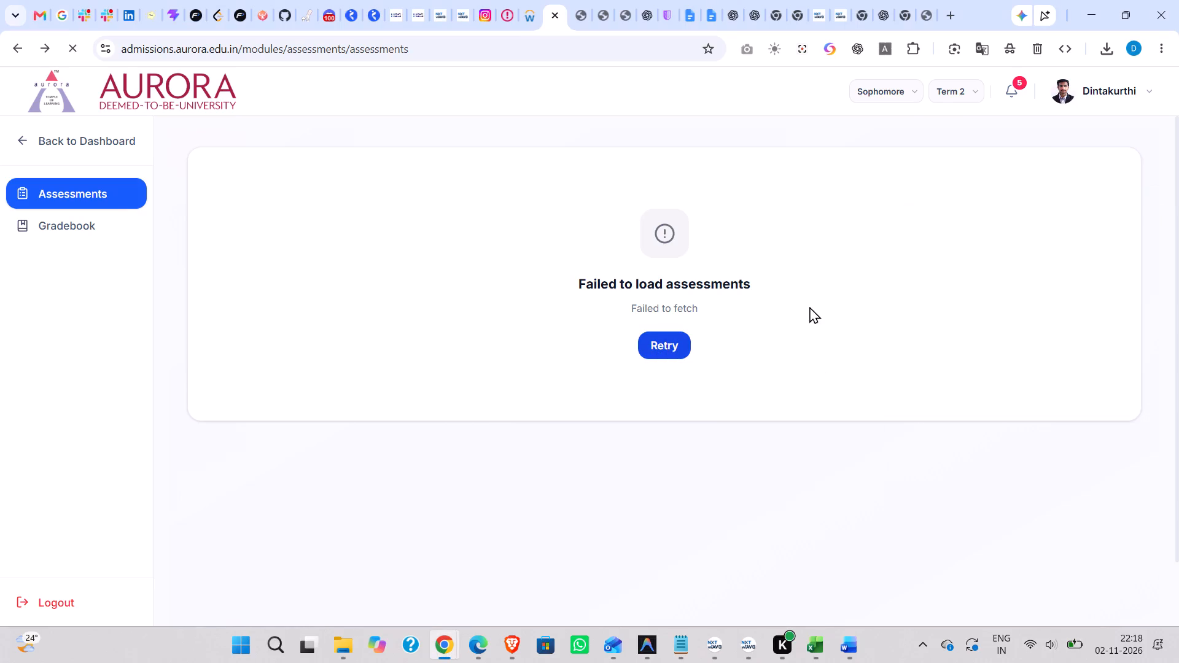
pyautogui.tripleClick(650, 343)
pyautogui.doubleClick(650, 343)
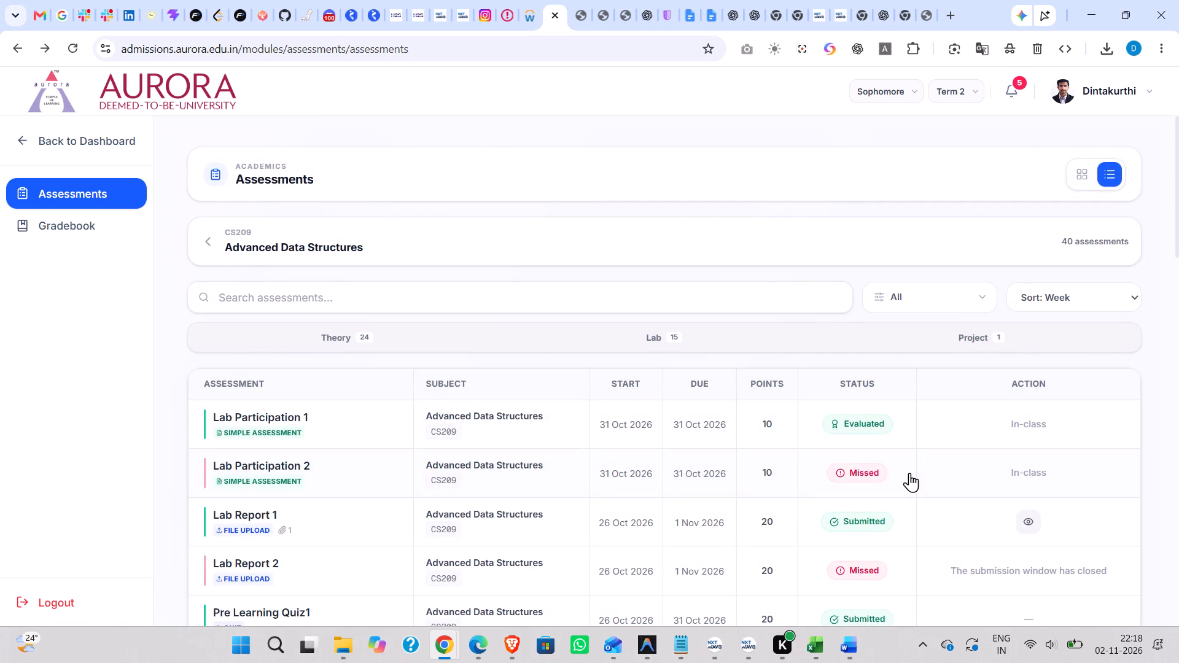
# Open the uploaded document for Lab Report 1 and look over its first page.
pyautogui.scroll(-1, 375, 403)
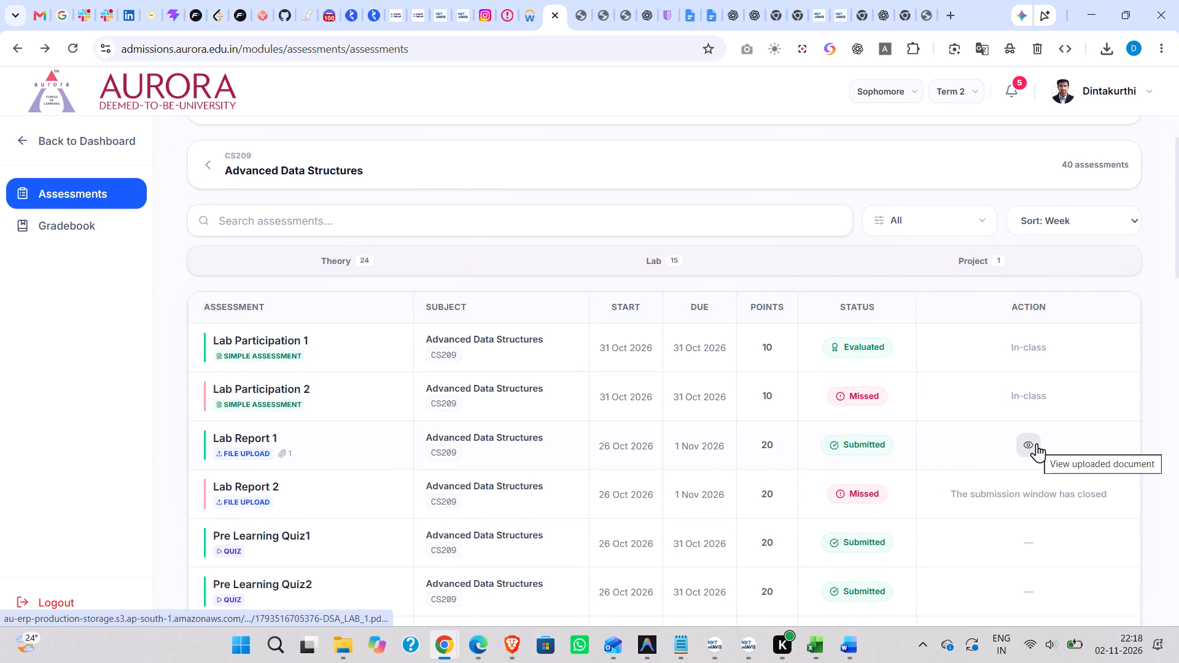
pyautogui.click(1037, 443)
pyautogui.scroll(-5, 797, 431)
pyautogui.scroll(3, 745, 441)
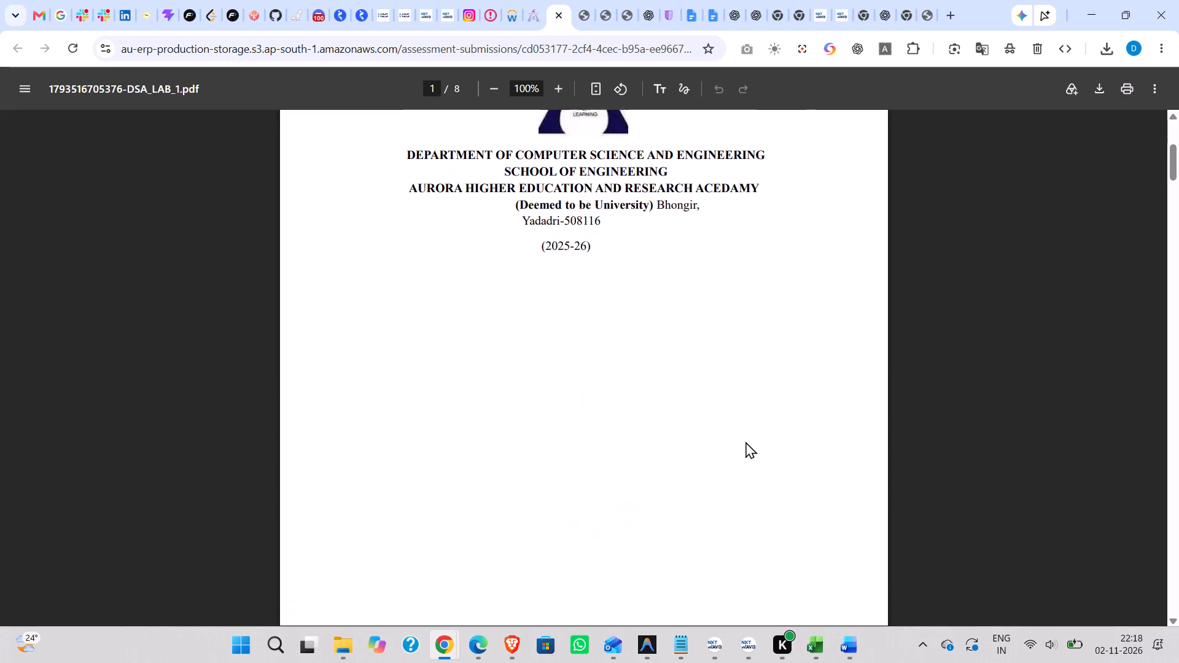
# Look through the submitted DSA_LAB_1 PDF, from the certificate page to the list of experiments.
pyautogui.scroll(-9, 743, 435)
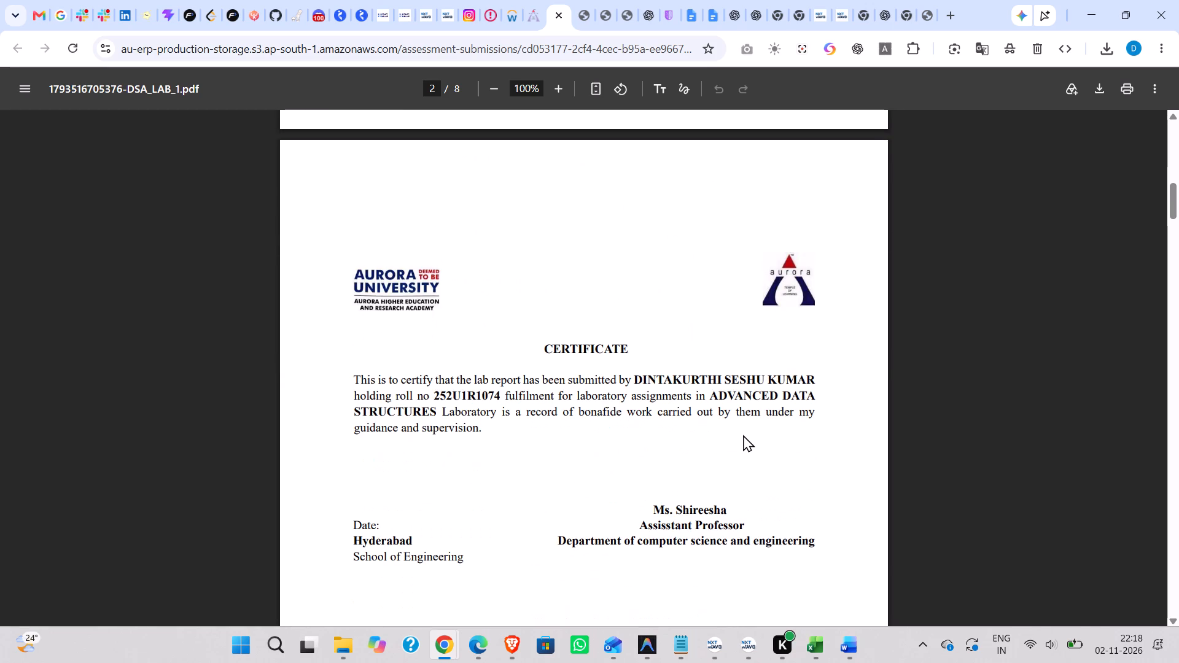
pyautogui.scroll(-2, 743, 435)
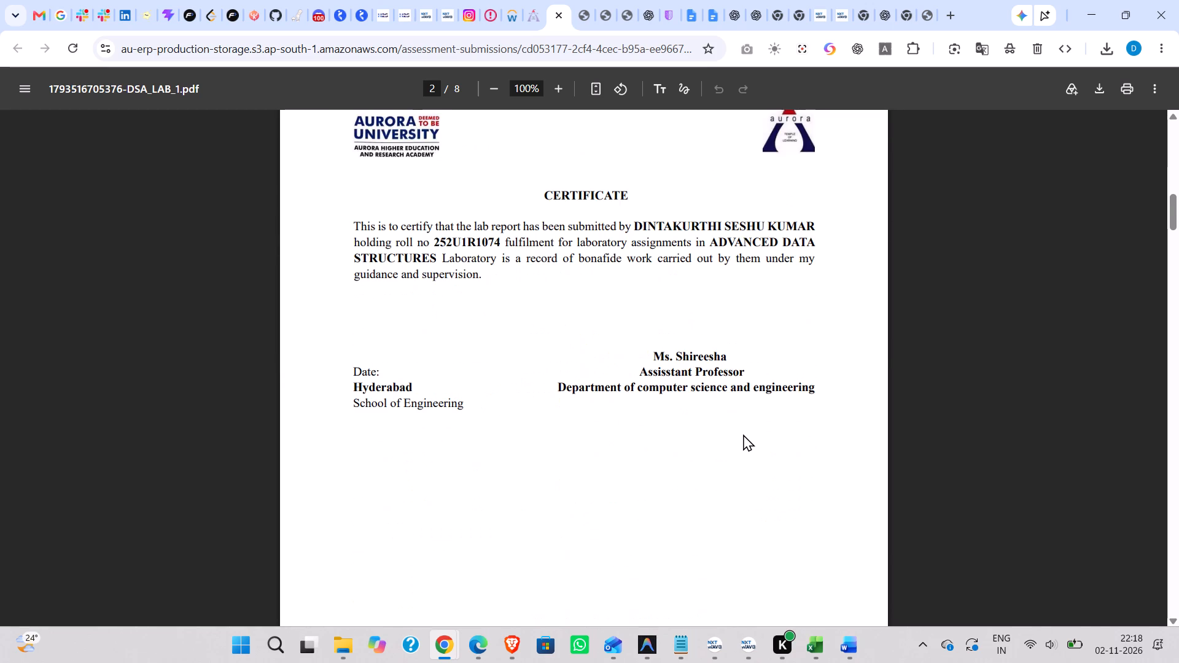
pyautogui.scroll(-13, 743, 434)
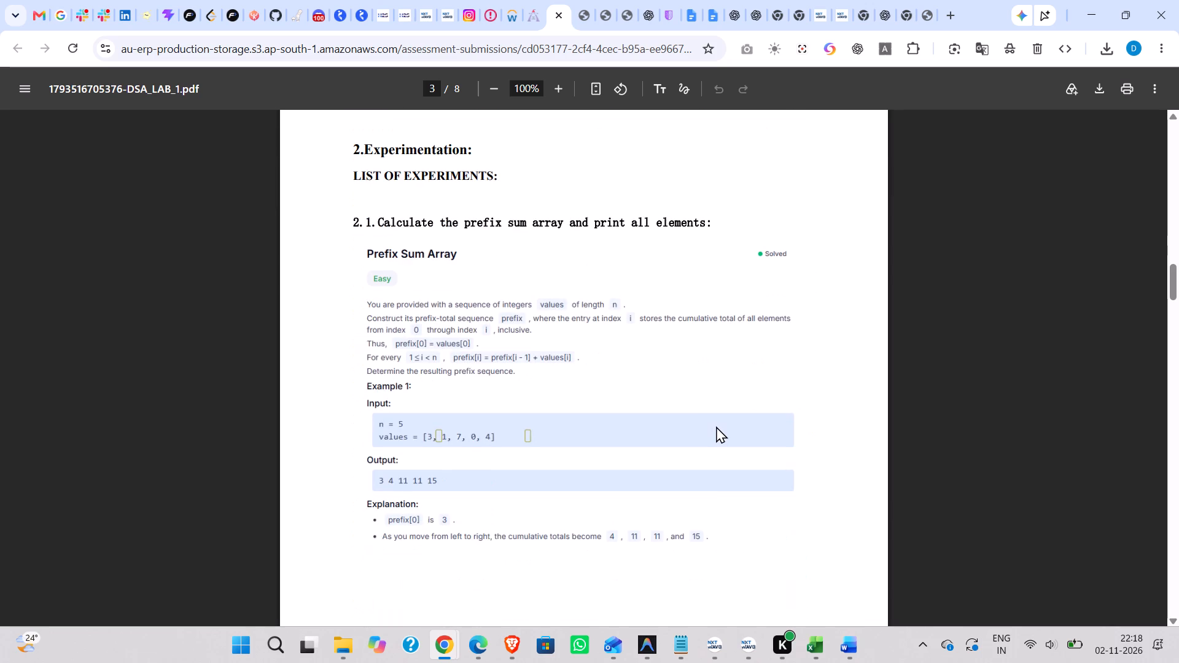
# Go back to the university portal and leave the Advanced Data Structures assessments for the overview of all courses.
pyautogui.click(535, 23)
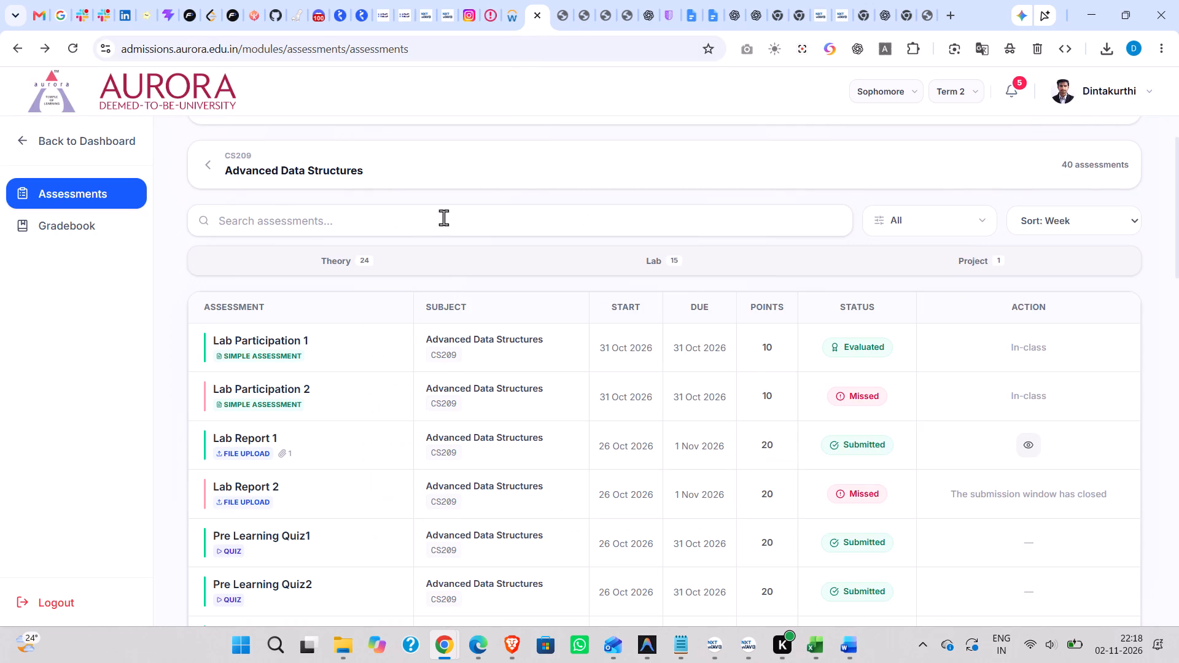
pyautogui.doubleClick(205, 167)
pyautogui.scroll(2, 253, 312)
pyautogui.doubleClick(208, 236)
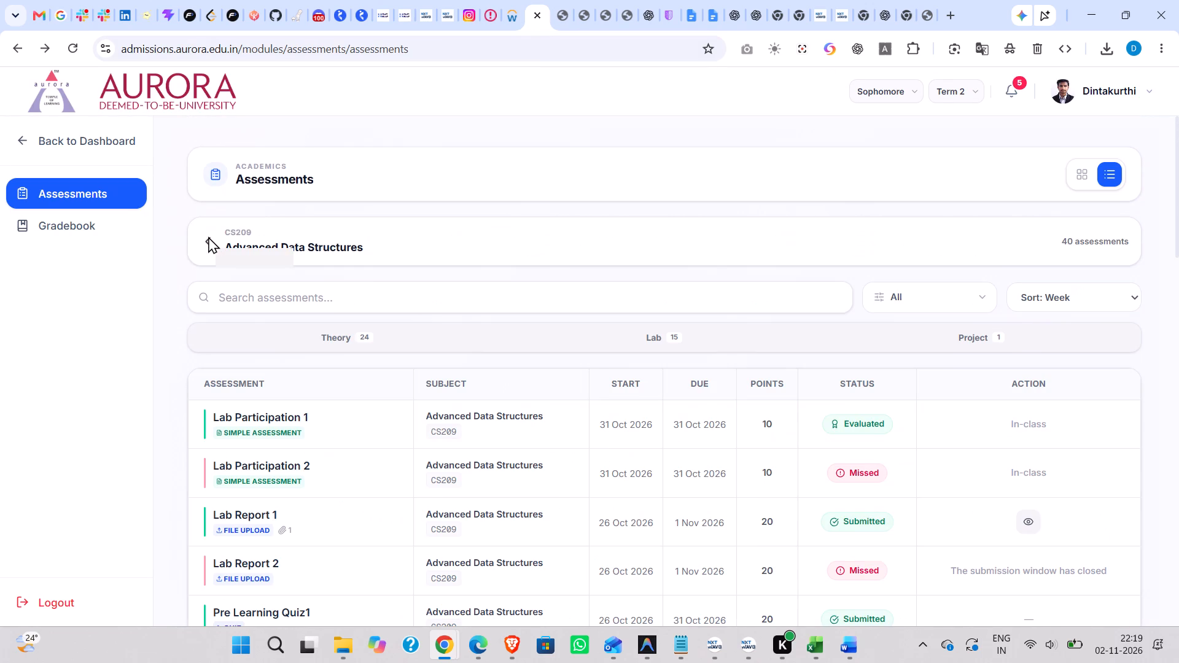
pyautogui.click(209, 239)
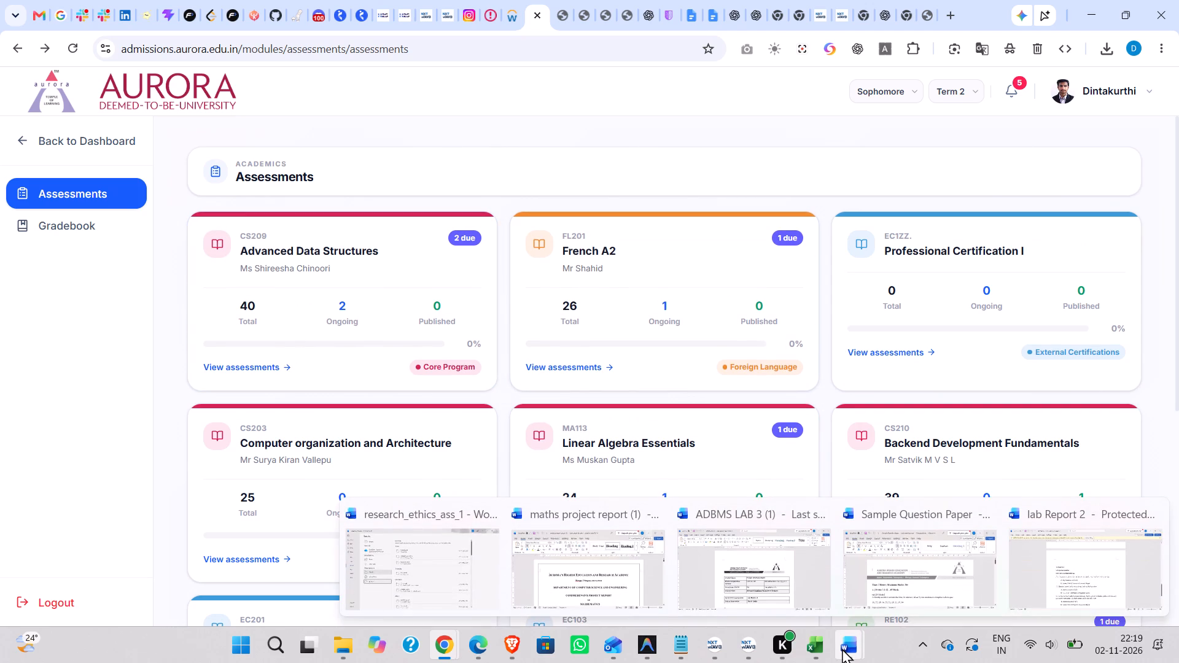
# Bring up the lab Report 2 document in Word and open DSA_LAB_1 from the DSA word folder.
pyautogui.doubleClick(1073, 581)
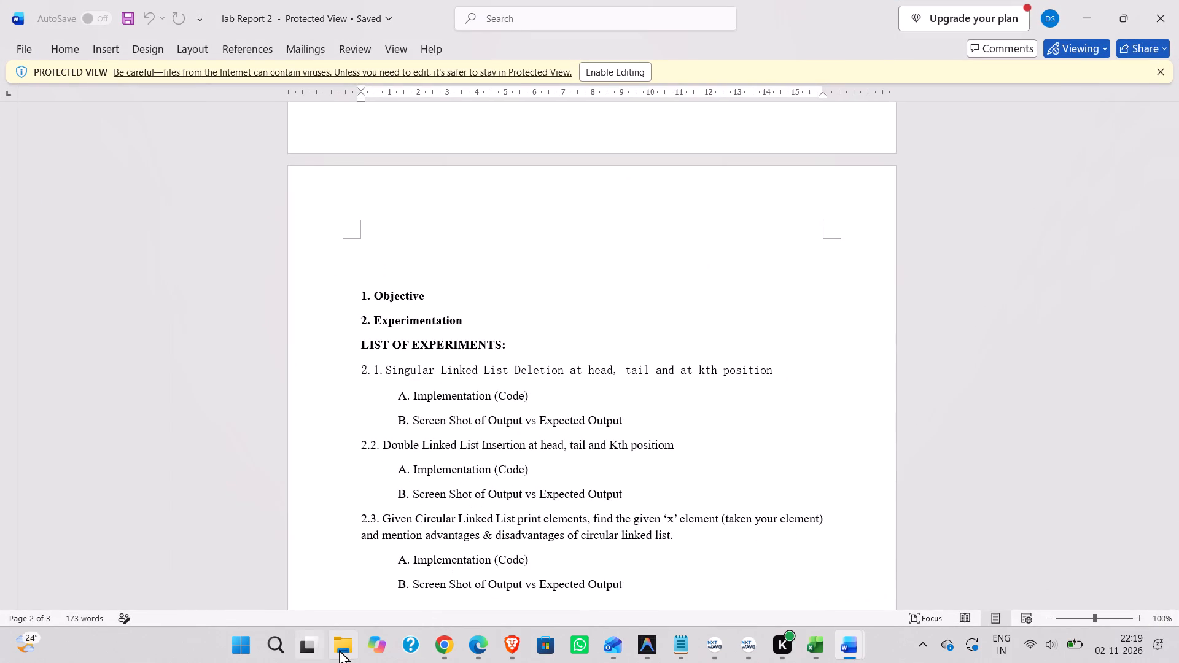
pyautogui.doubleClick(339, 649)
pyautogui.doubleClick(252, 148)
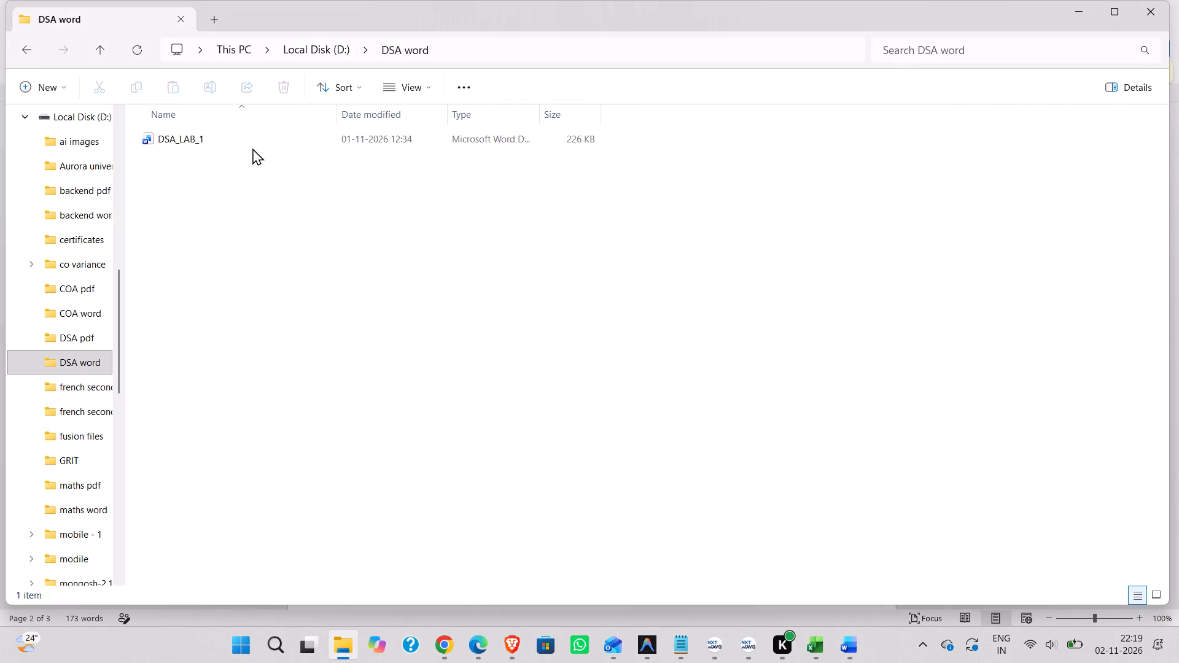
pyautogui.doubleClick(251, 144)
pyautogui.hotkey('alt', 'Tab')
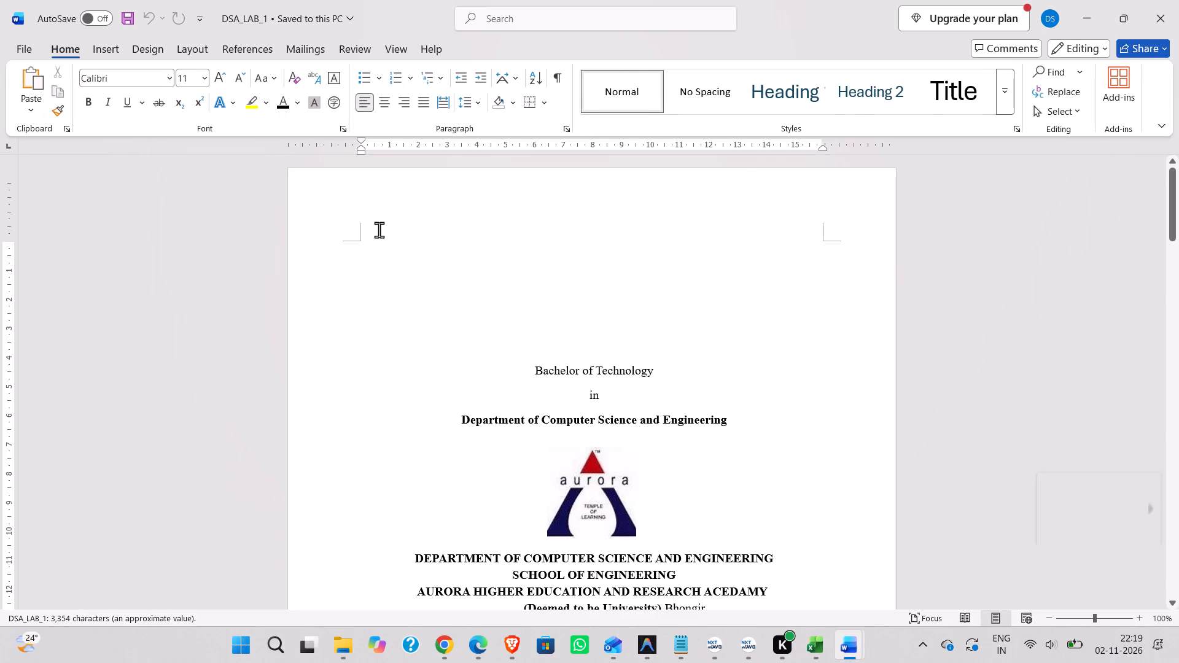
pyautogui.hotkey('alt', 'Tab')
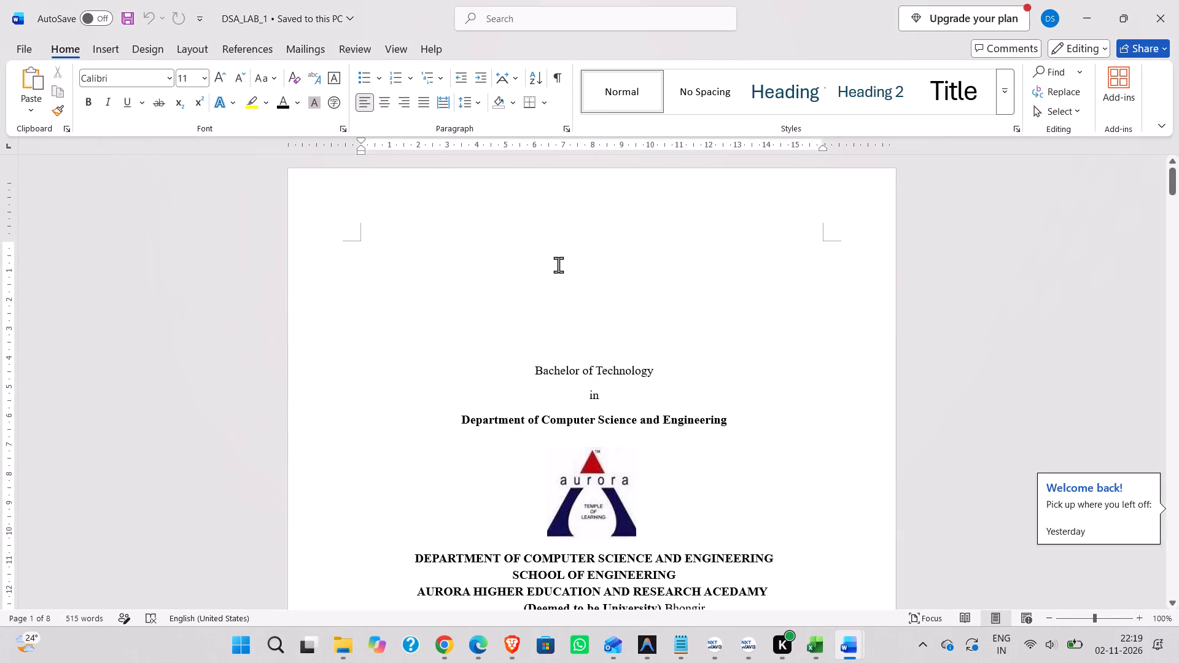
# Correct the spelling of "Assistant" in the professor's title on the certificate page.
pyautogui.scroll(-3, 558, 265)
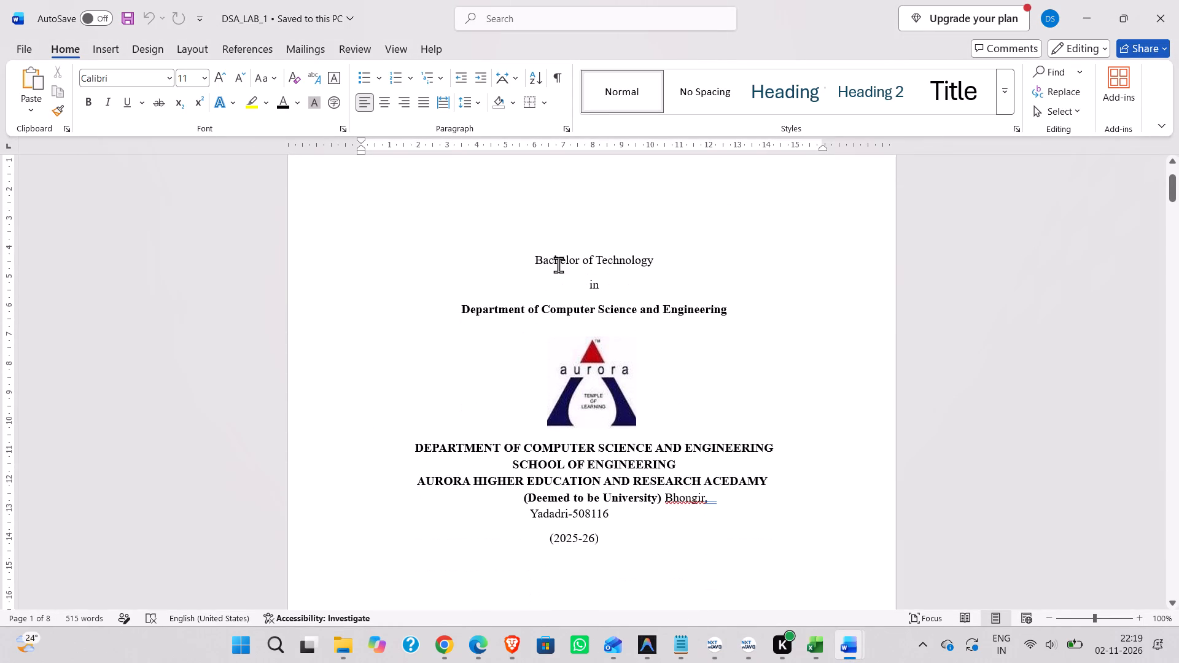
pyautogui.scroll(-19, 558, 265)
pyautogui.scroll(-4, 558, 265)
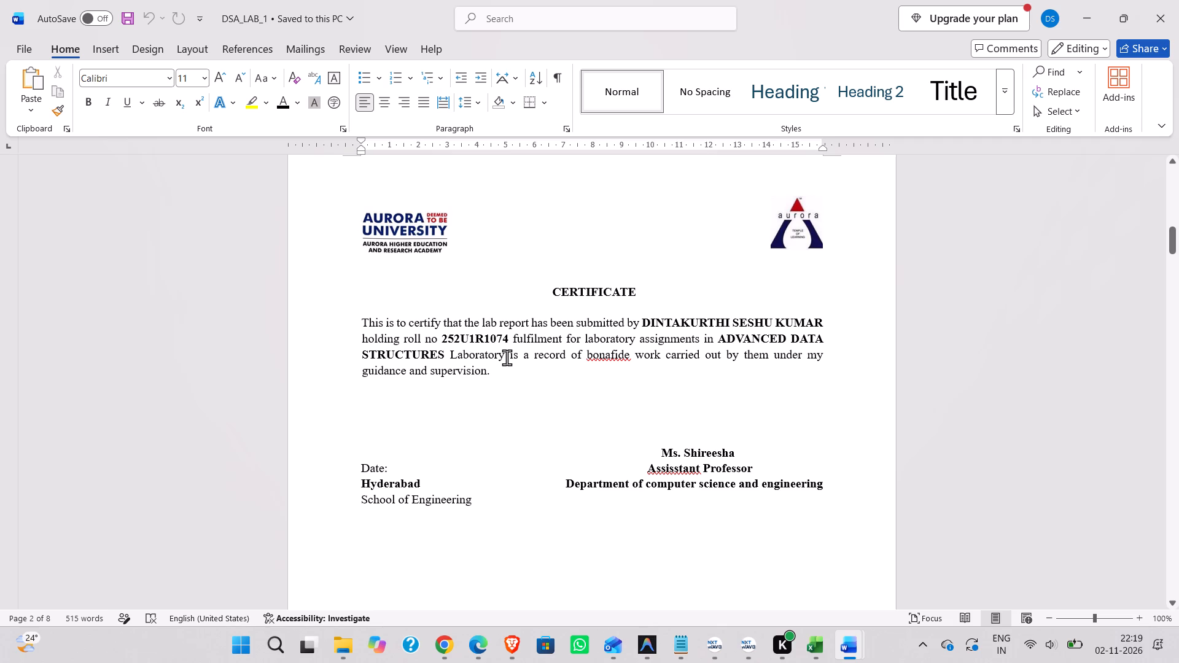
pyautogui.doubleClick(679, 468)
pyautogui.click(683, 474)
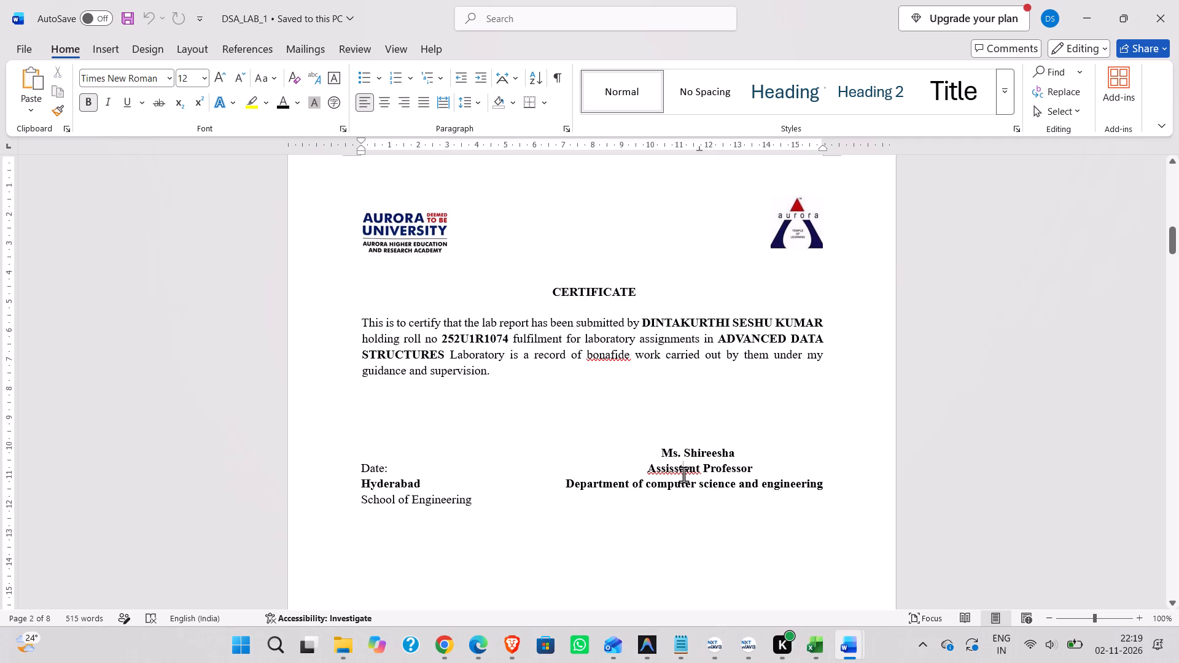
pyautogui.press('Left')
pyautogui.press('BackSpace')
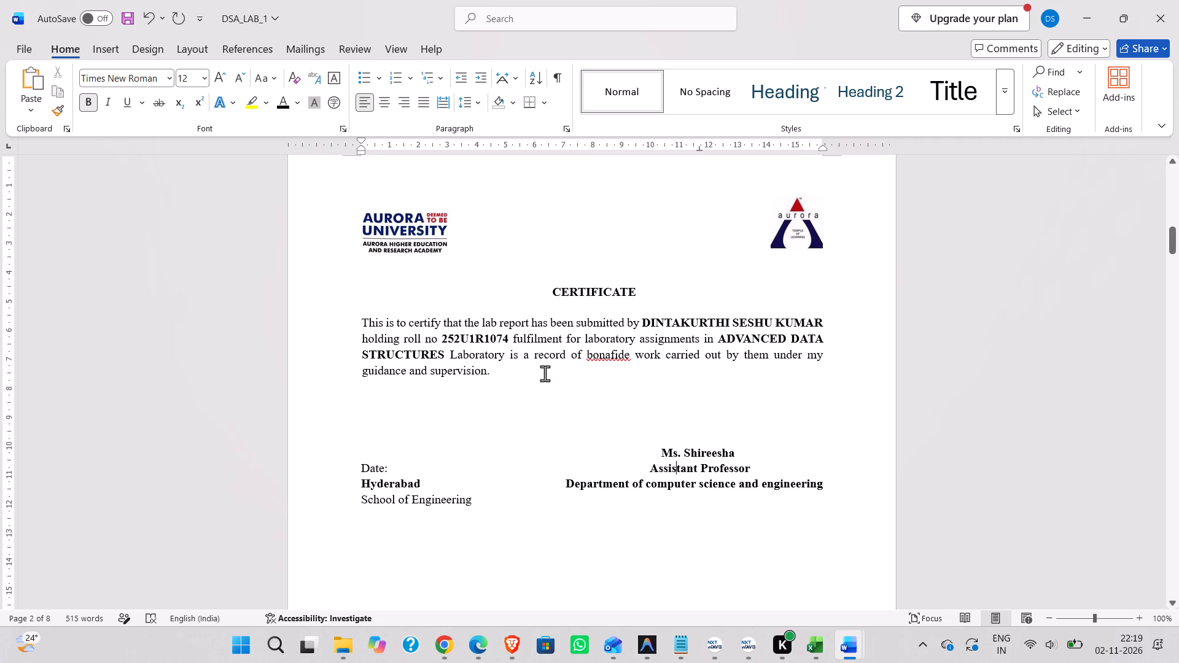
pyautogui.doubleClick(507, 352)
pyautogui.click(515, 362)
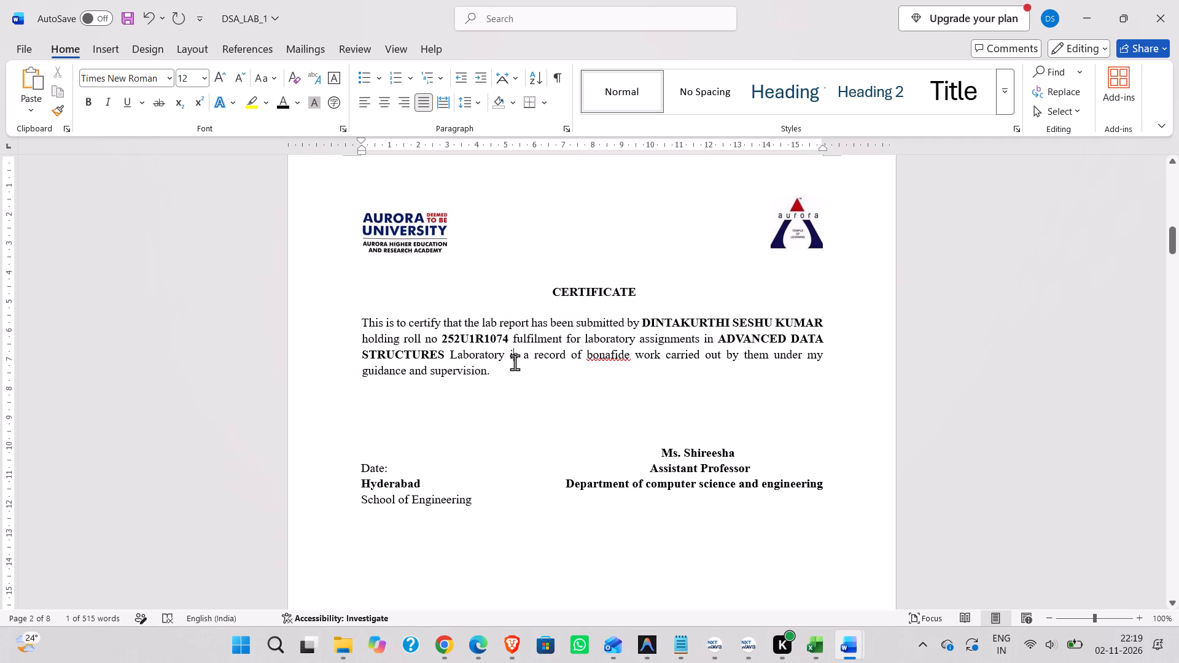
# Capture a screenshot of the Objective and Experimentation outline with the list of experiments in lab Report 2.
pyautogui.scroll(-5, 543, 403)
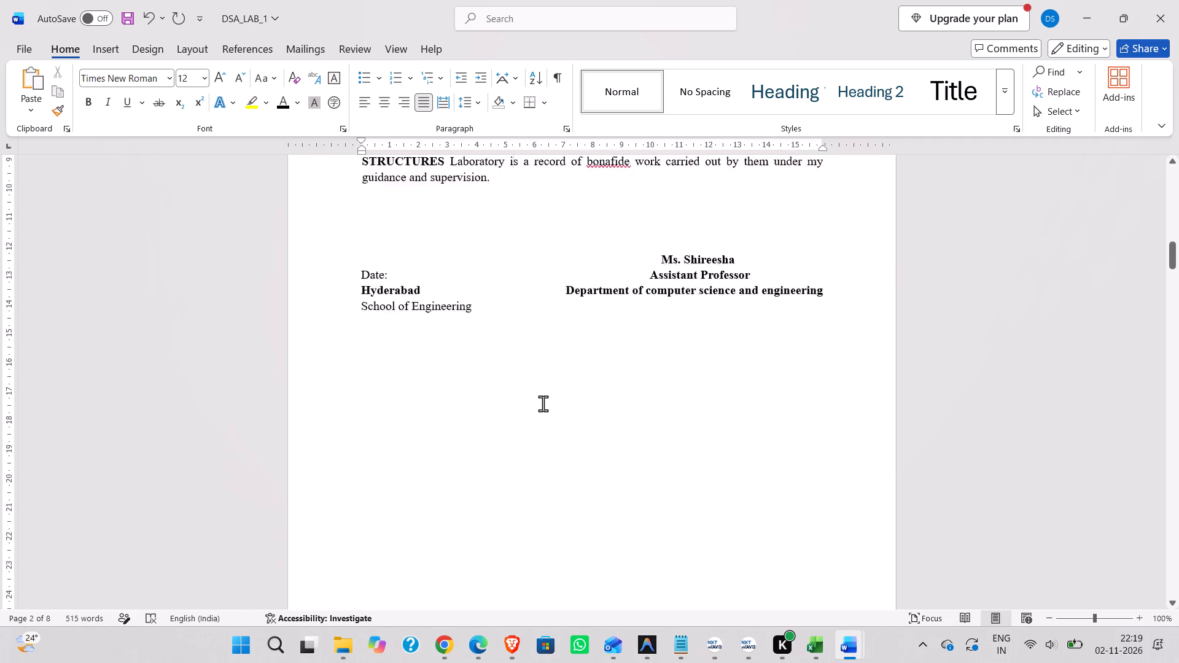
pyautogui.scroll(-17, 543, 403)
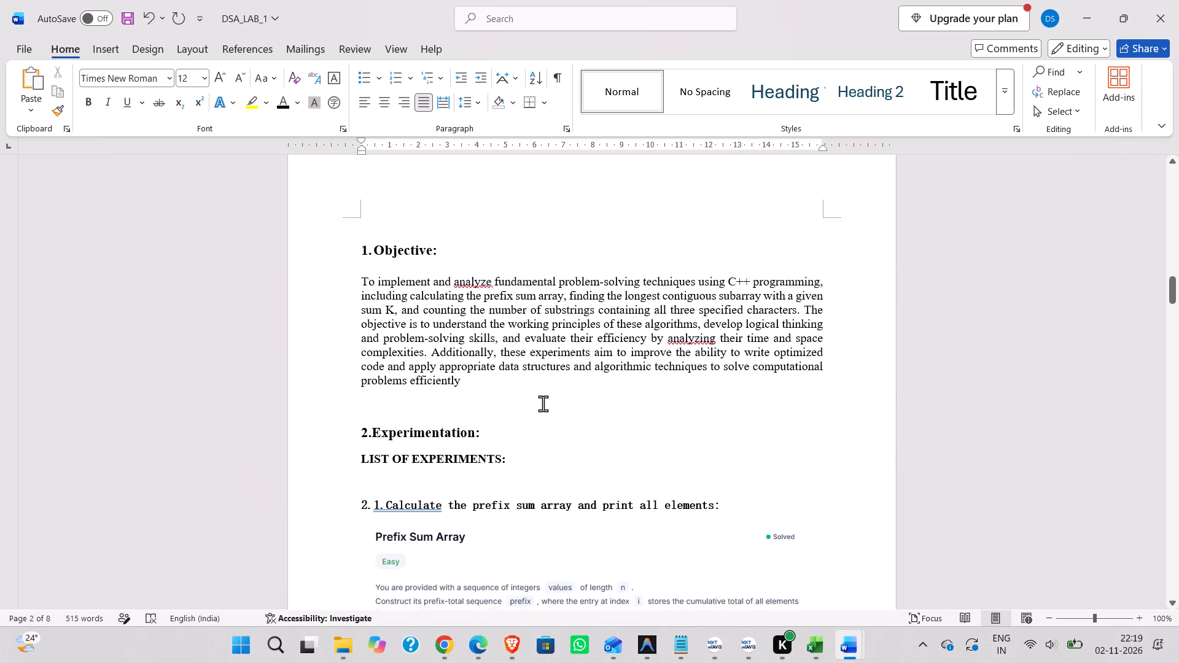
pyautogui.hotkey('alt', 'Tab')
pyautogui.hotkey('alt', 'Tab')
pyautogui.hotkey('alt', 'Tab')
pyautogui.scroll(-2, 543, 403)
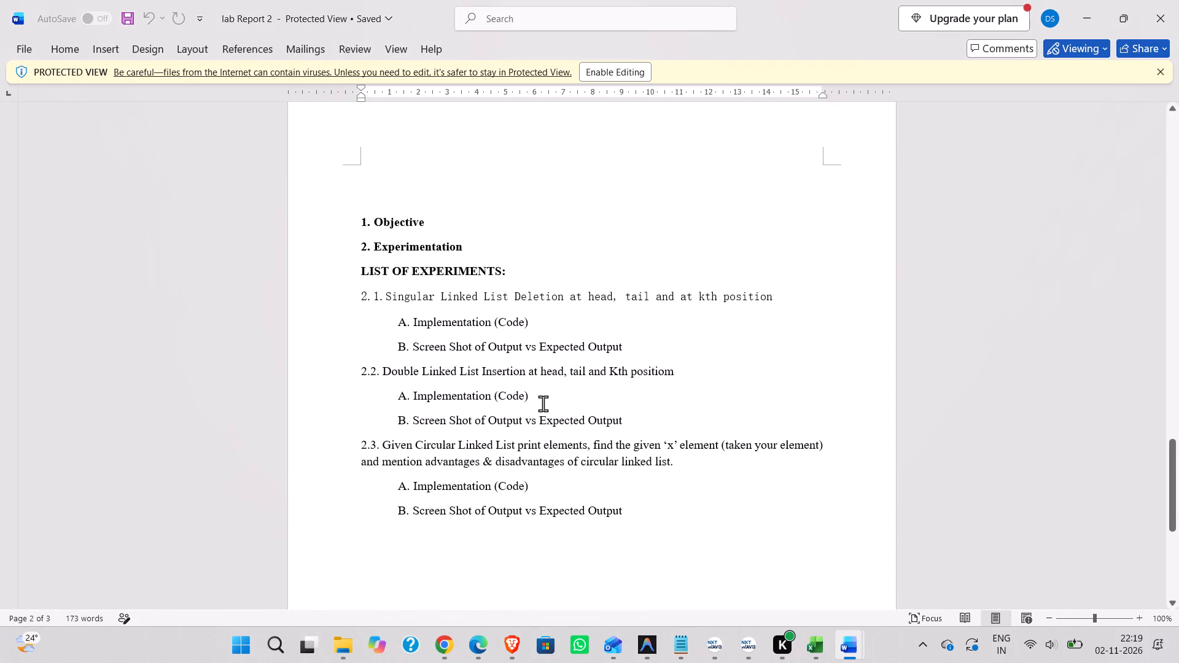
pyautogui.press('Print')
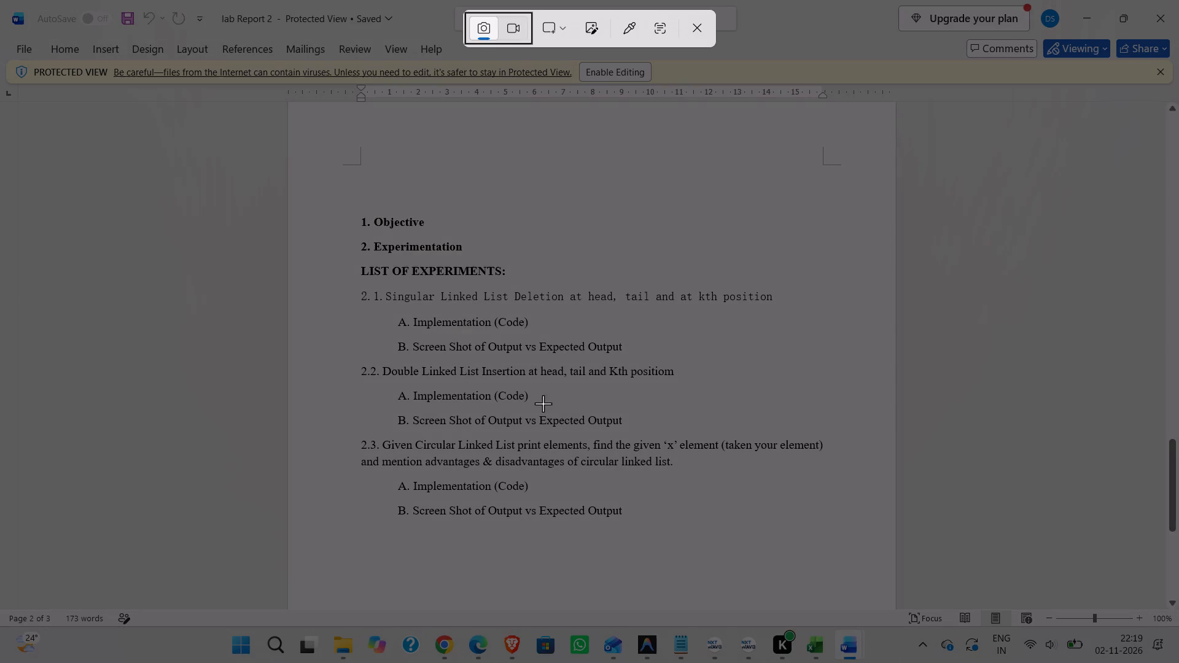
pyautogui.moveTo(311, 181); pyautogui.dragTo(822, 586)
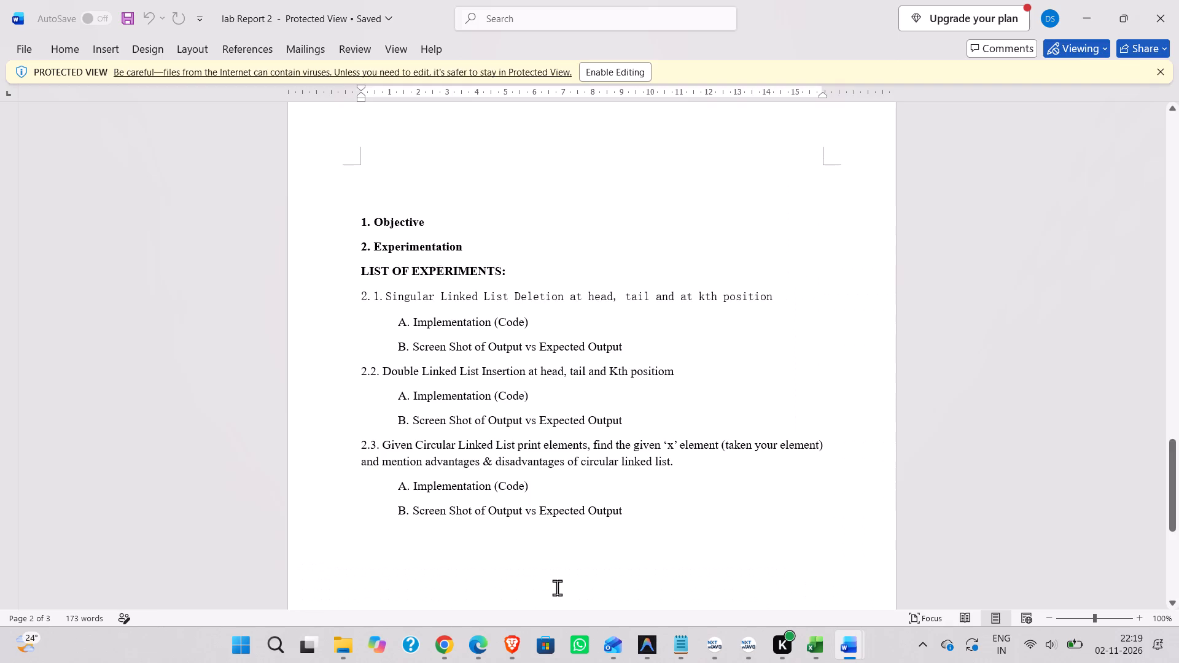
pyautogui.hotkey('alt', 'Tab')
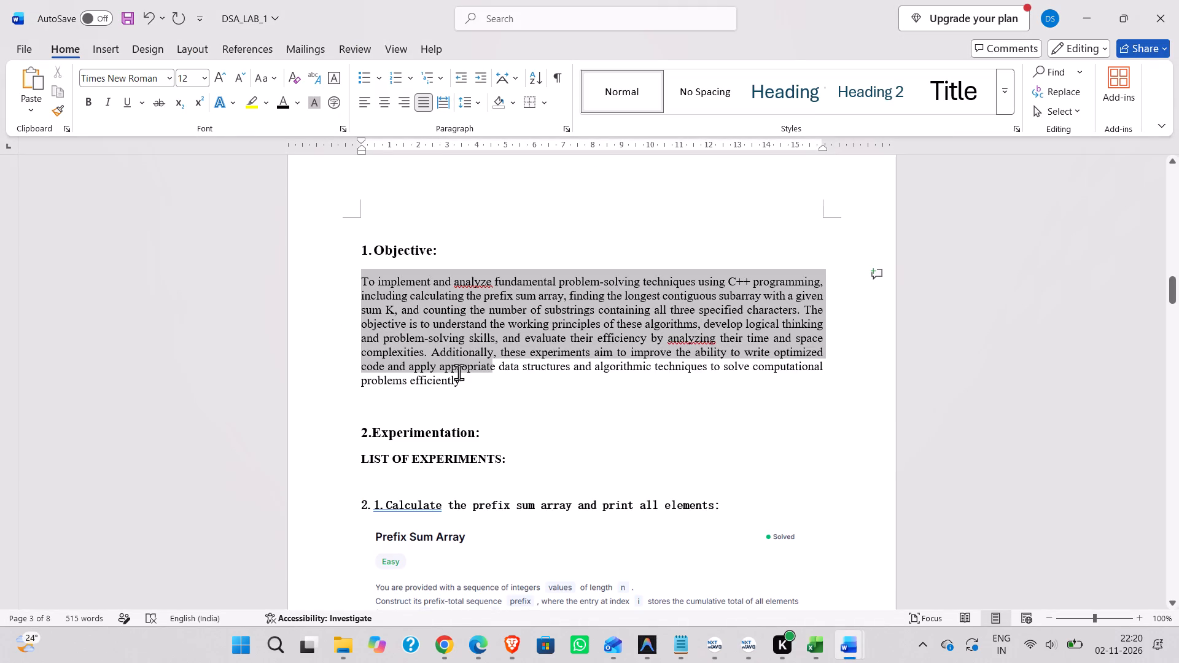
pyautogui.moveTo(459, 372); pyautogui.dragTo(461, 374)
pyautogui.hotkey('ctrl', 'v')
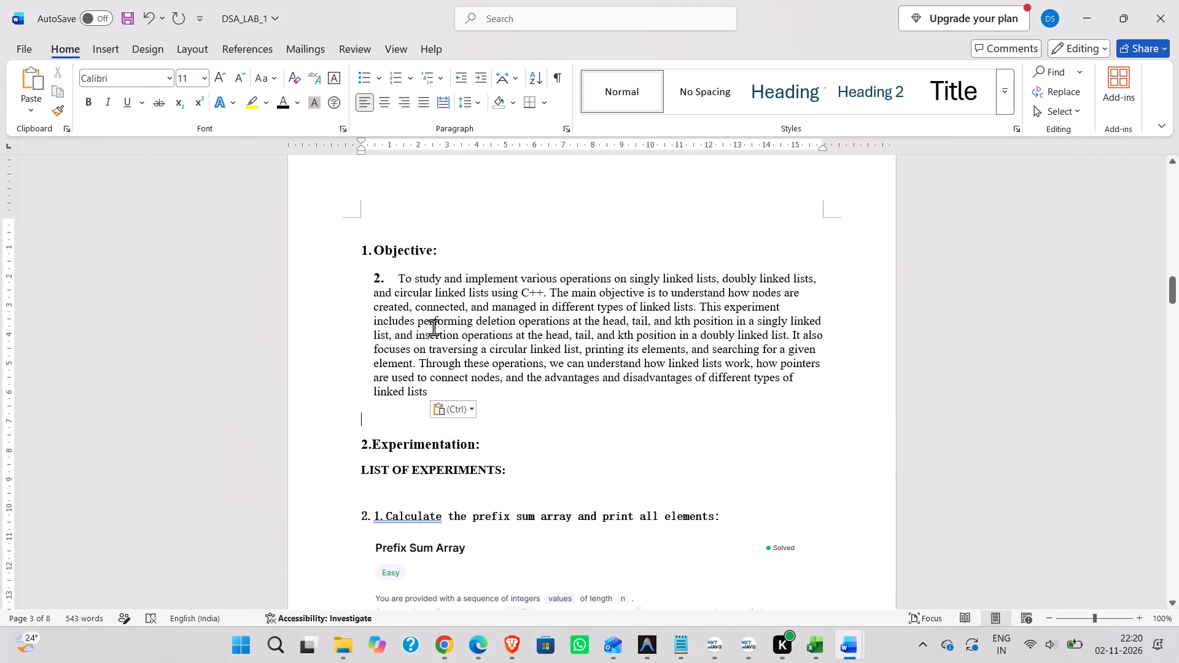
# Remove the automatic list number and indent from the pasted objective paragraph.
pyautogui.doubleClick(400, 283)
pyautogui.doubleClick(434, 304)
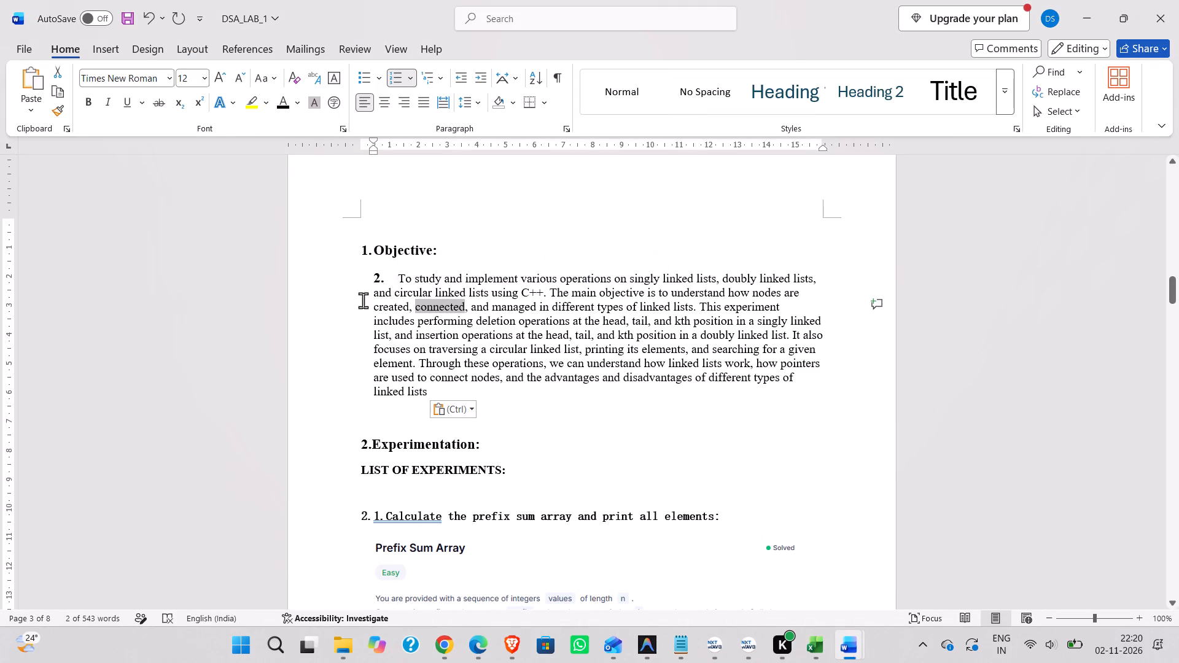
pyautogui.doubleClick(396, 279)
pyautogui.click(399, 279)
pyautogui.click(391, 276)
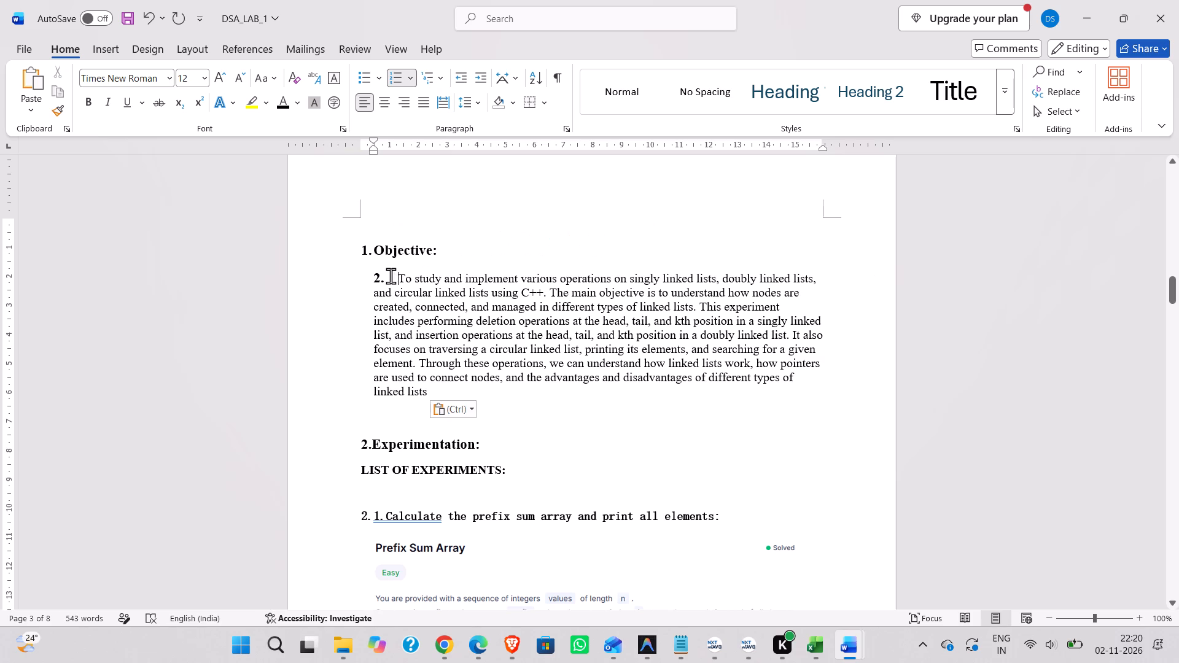
pyautogui.press('BackSpace')
pyautogui.press('BackSpace')
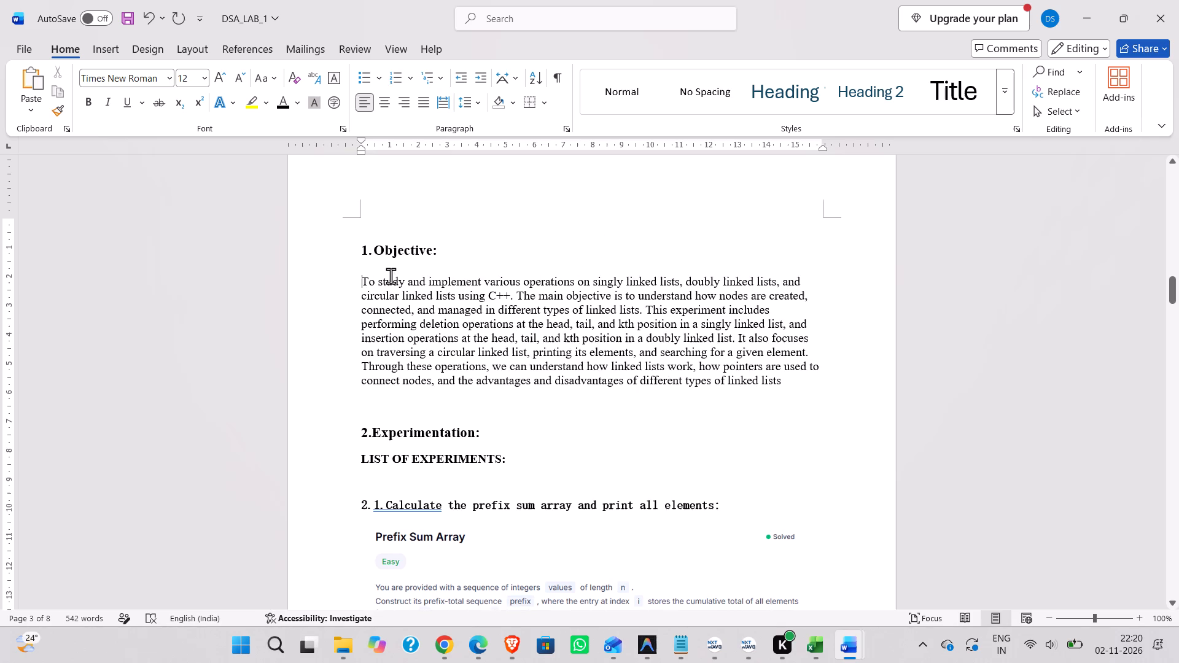
pyautogui.click(496, 345)
# Switch to the lab Report 2 document and enable editing on it.
pyautogui.scroll(-5, 540, 353)
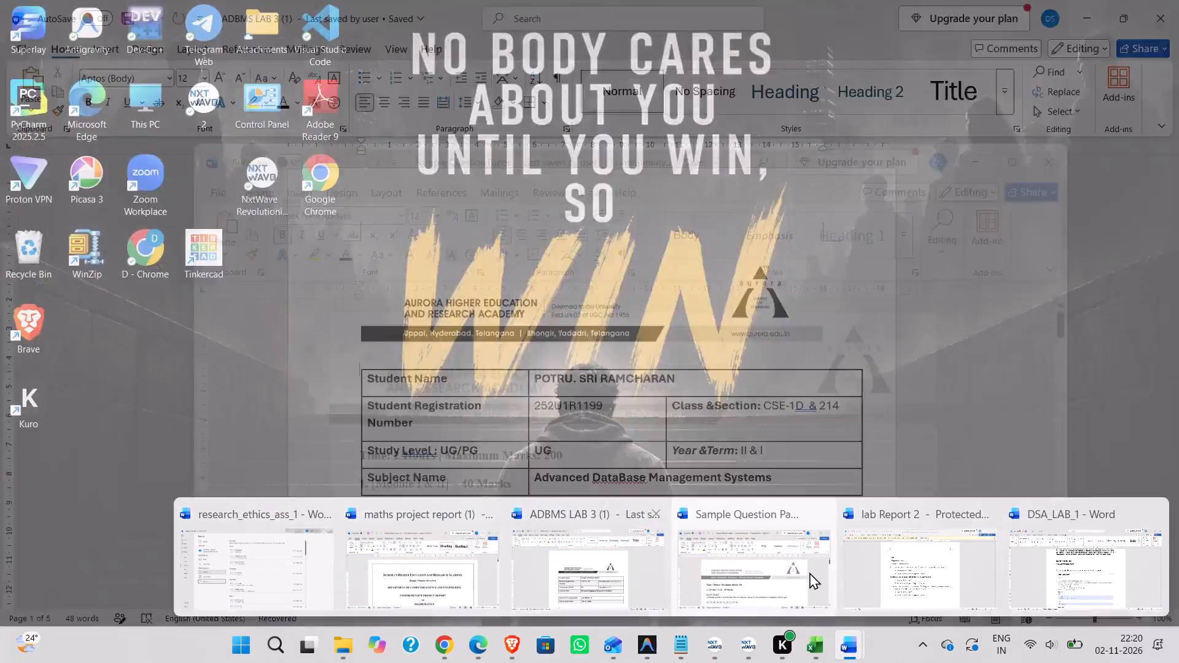
pyautogui.doubleClick(891, 570)
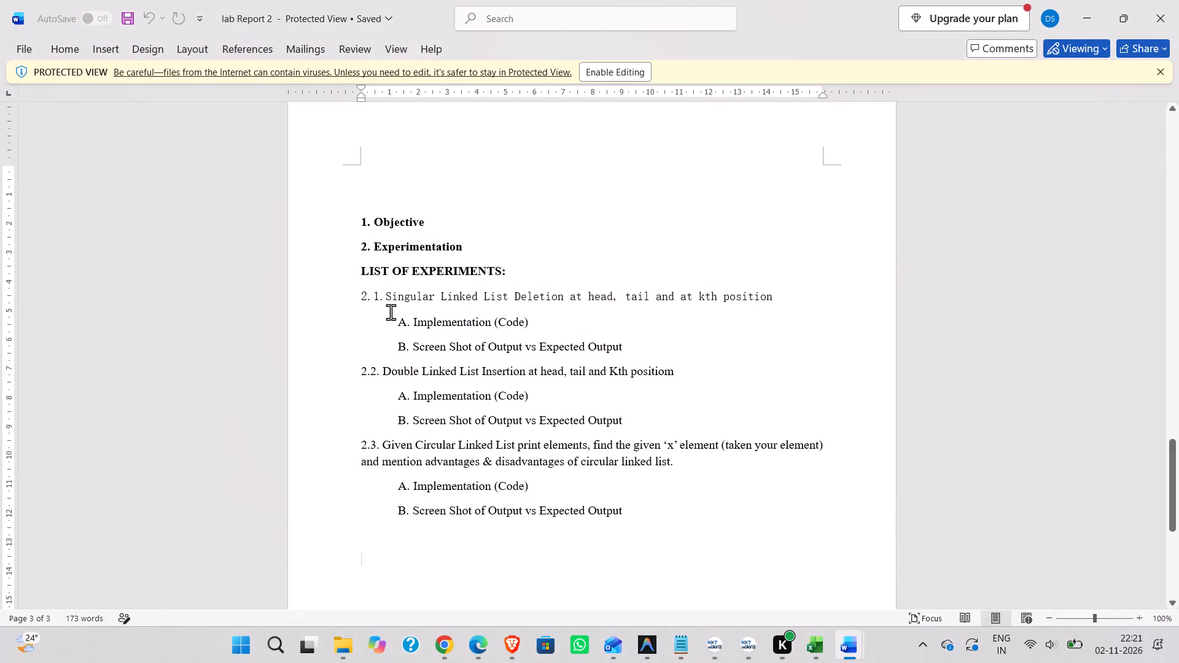
pyautogui.tripleClick(362, 298)
pyautogui.click(362, 298)
pyautogui.doubleClick(364, 297)
pyautogui.moveTo(782, 302); pyautogui.dragTo(427, 311)
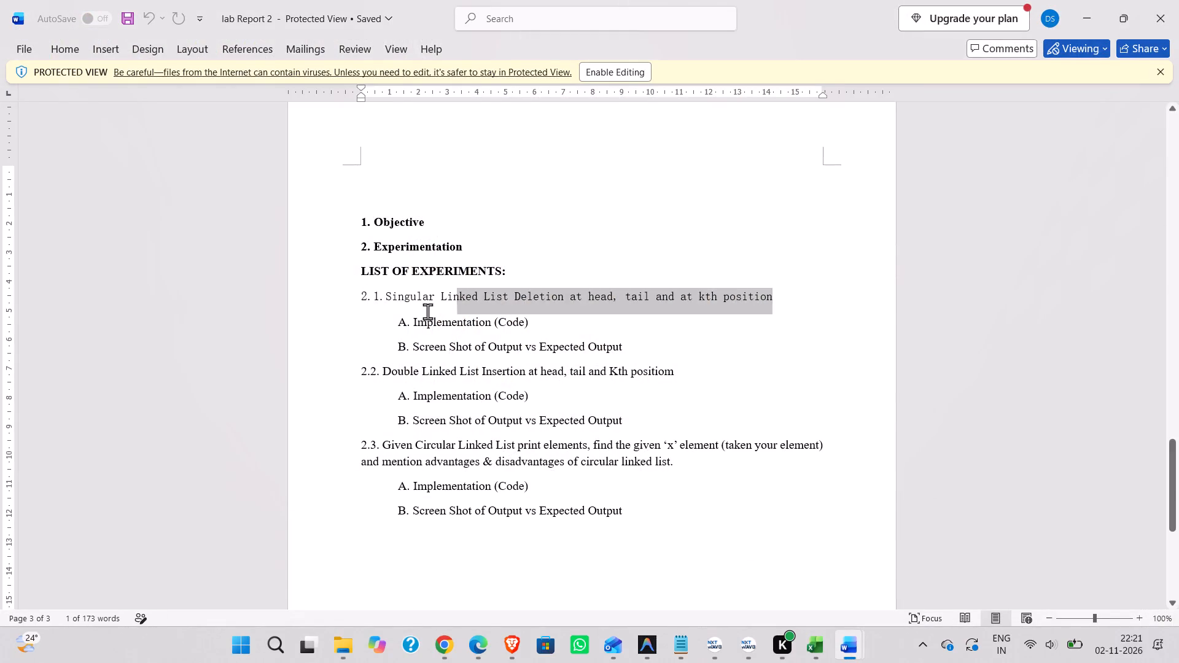
pyautogui.moveTo(427, 311); pyautogui.dragTo(360, 304)
pyautogui.click(360, 304)
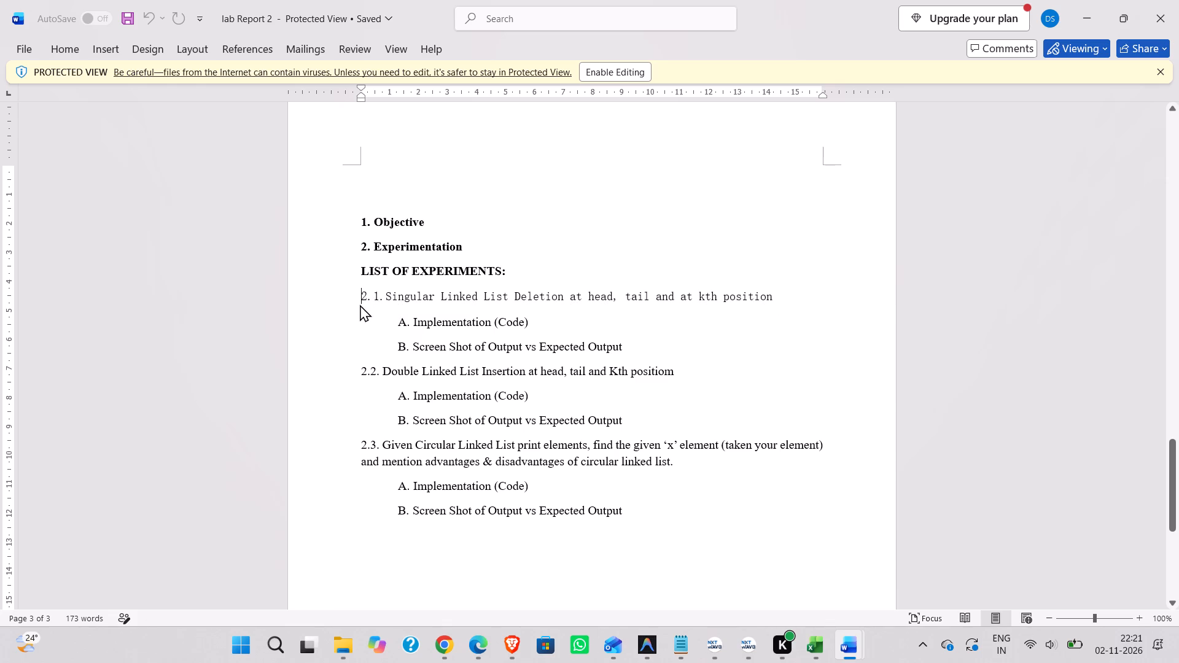
pyautogui.click(620, 79)
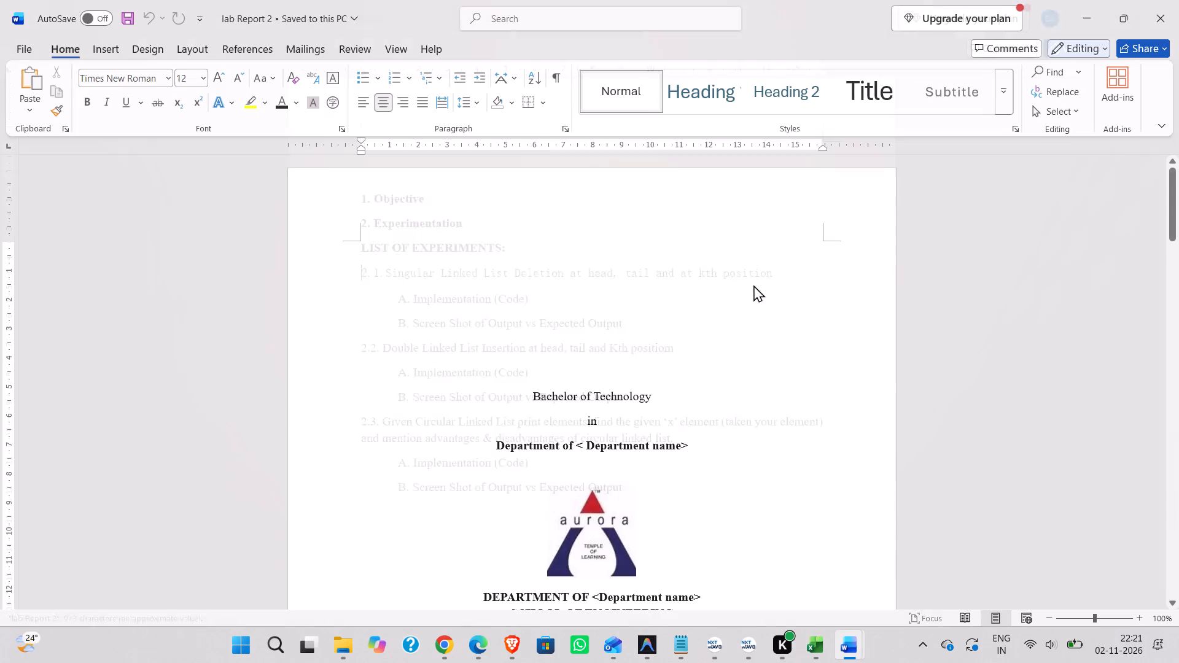
# Copy the 2.1 Singular Linked List Deletion heading from lab Report 2 and paste it over the prefix sum heading in DSA_LAB_1.
pyautogui.scroll(-12, 719, 295)
pyautogui.scroll(7, 717, 297)
pyautogui.scroll(-5, 717, 297)
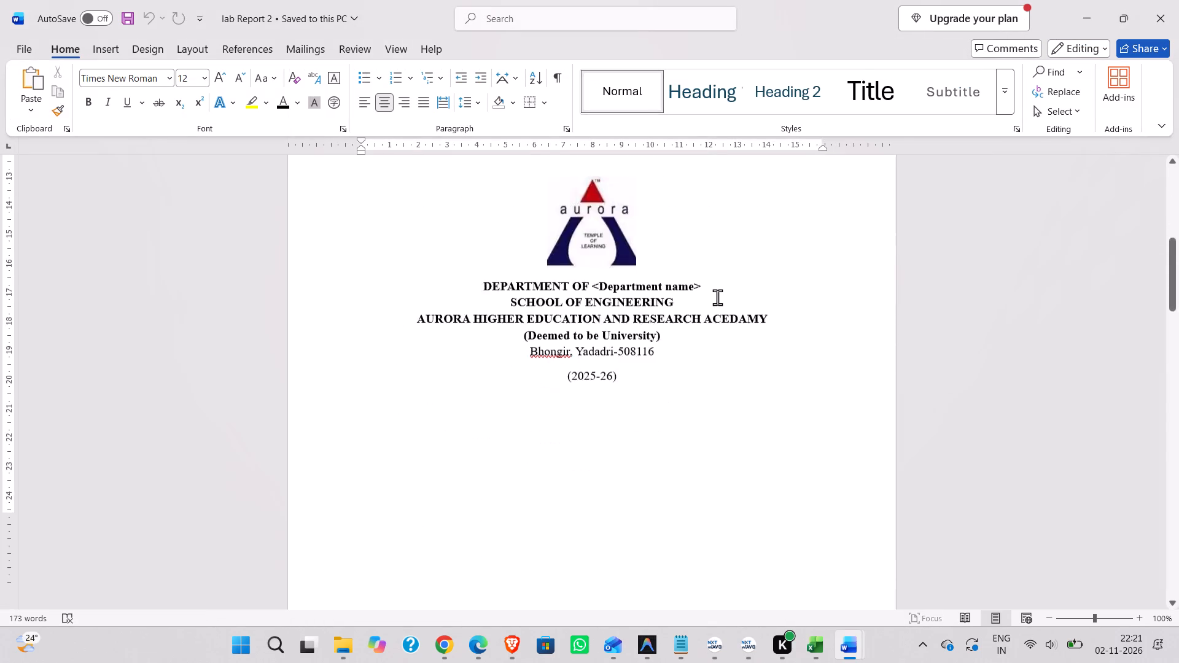
pyautogui.scroll(-17, 717, 297)
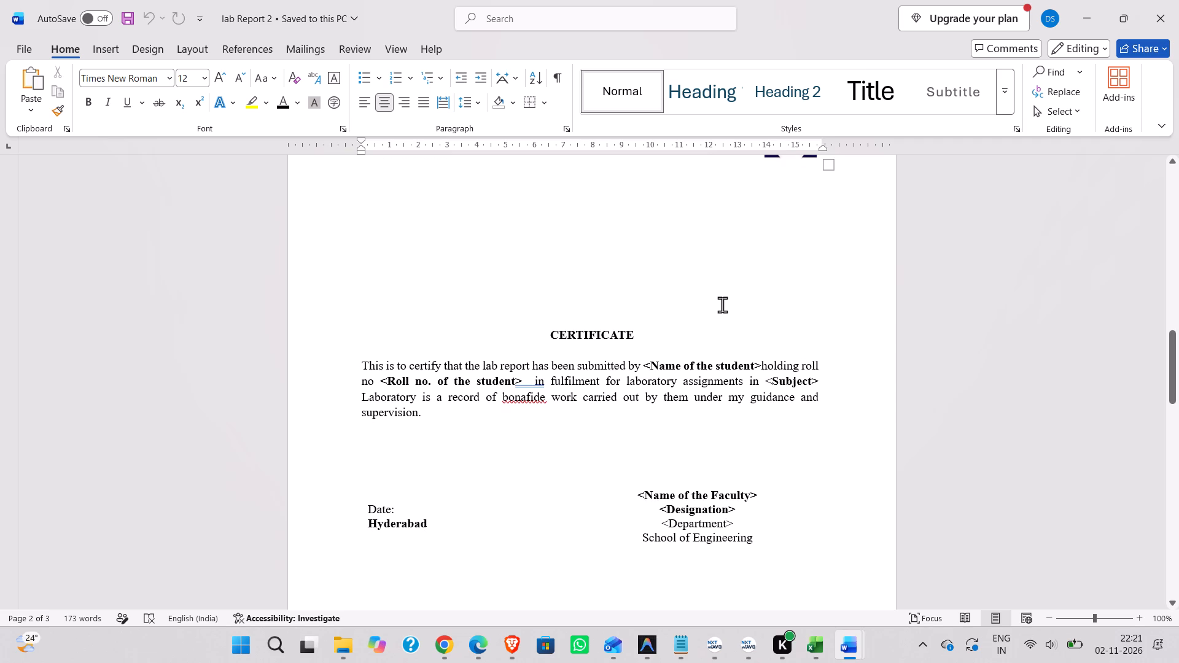
pyautogui.scroll(-19, 722, 304)
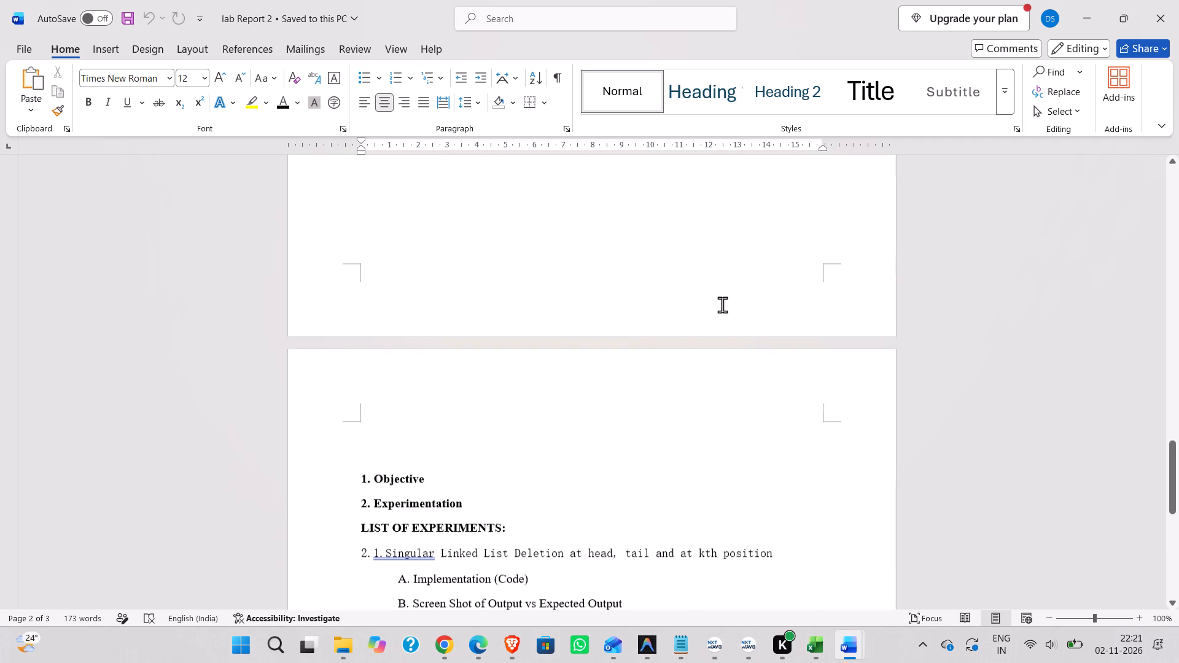
pyautogui.scroll(-3, 722, 304)
pyautogui.moveTo(777, 314); pyautogui.dragTo(408, 311)
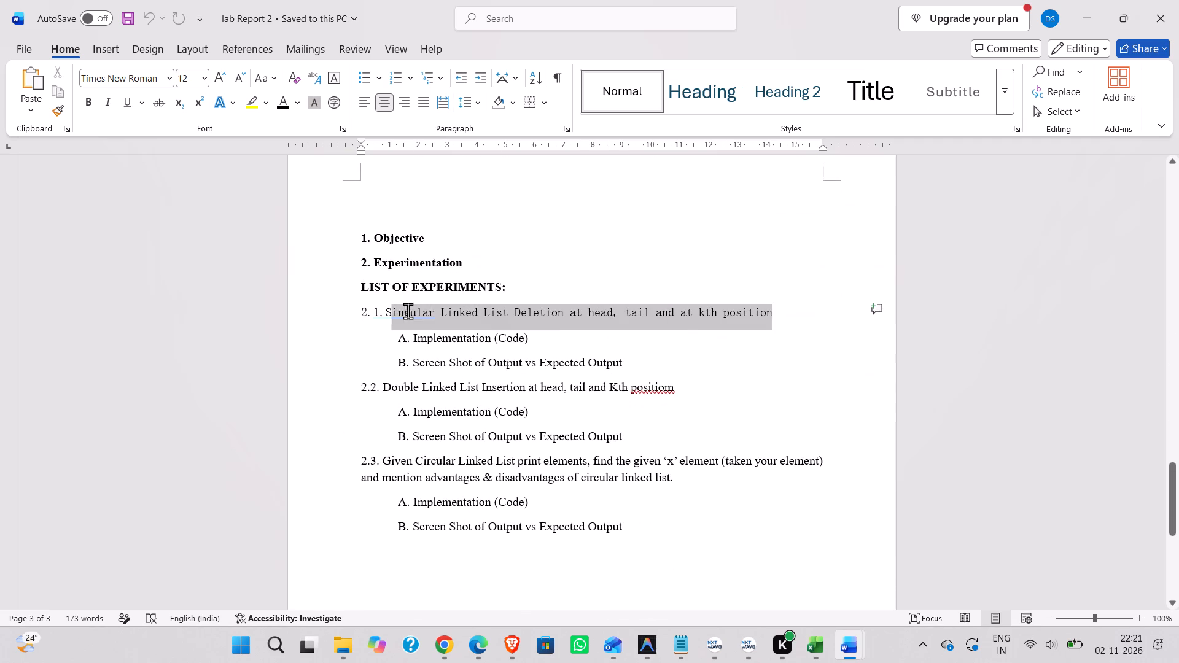
pyautogui.moveTo(408, 311); pyautogui.dragTo(357, 309)
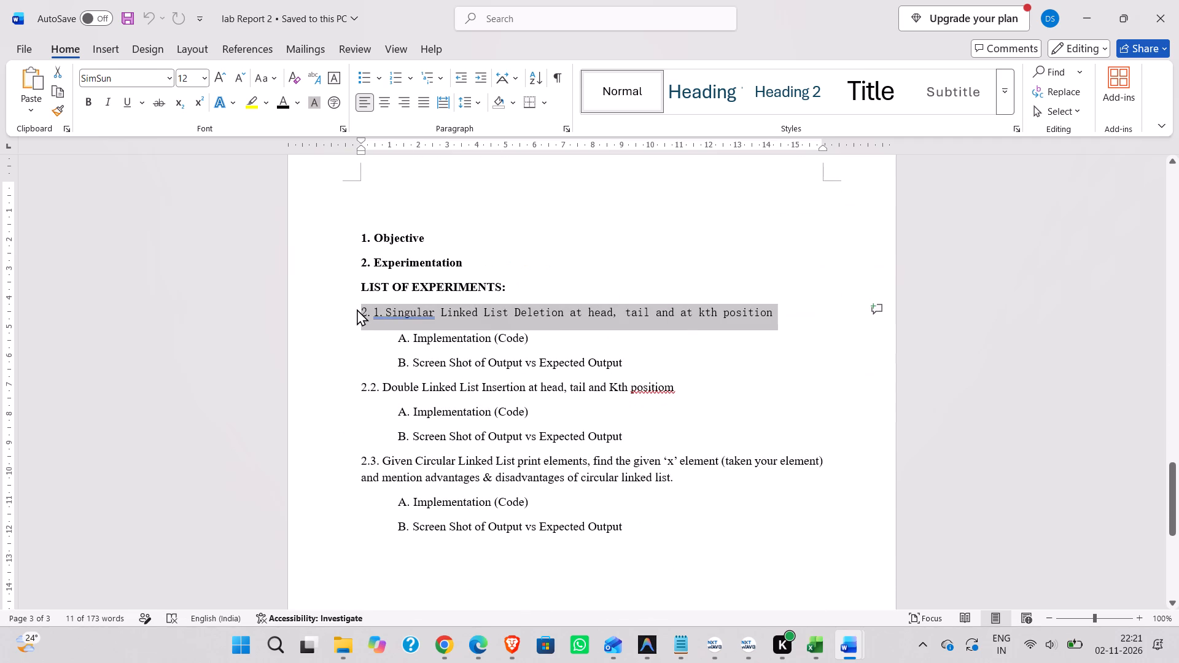
pyautogui.hotkey('ctrl', 'c')
pyautogui.hotkey('alt', 'Tab')
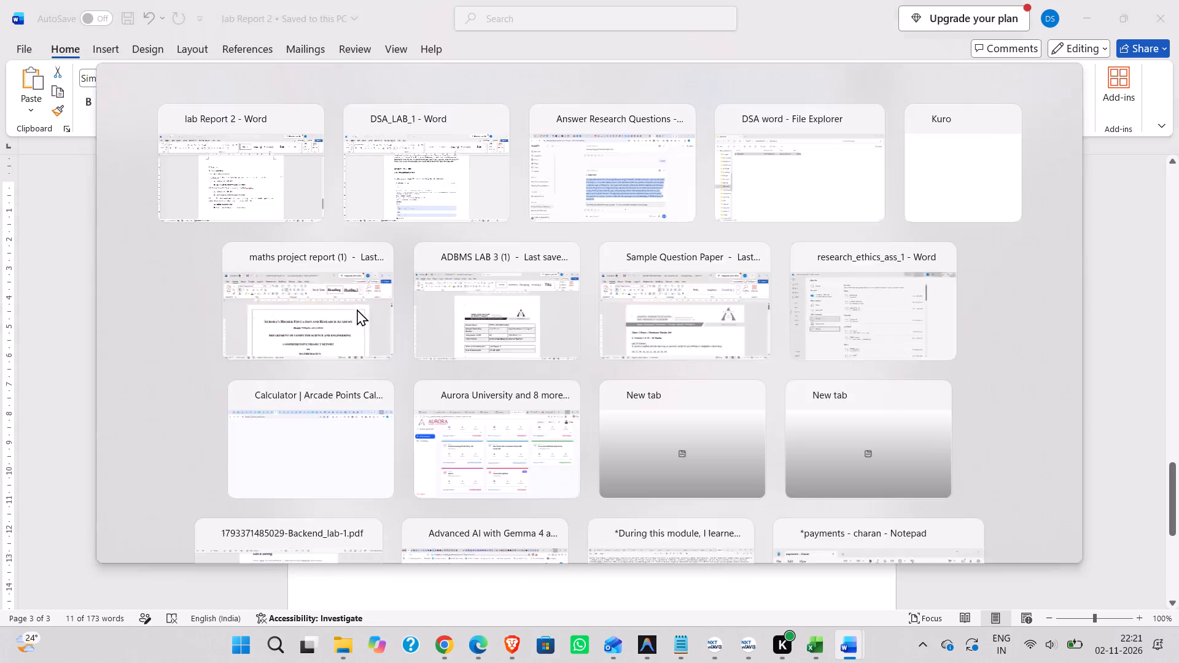
pyautogui.moveTo(725, 322); pyautogui.dragTo(360, 315)
pyautogui.hotkey('ctrl', 'v')
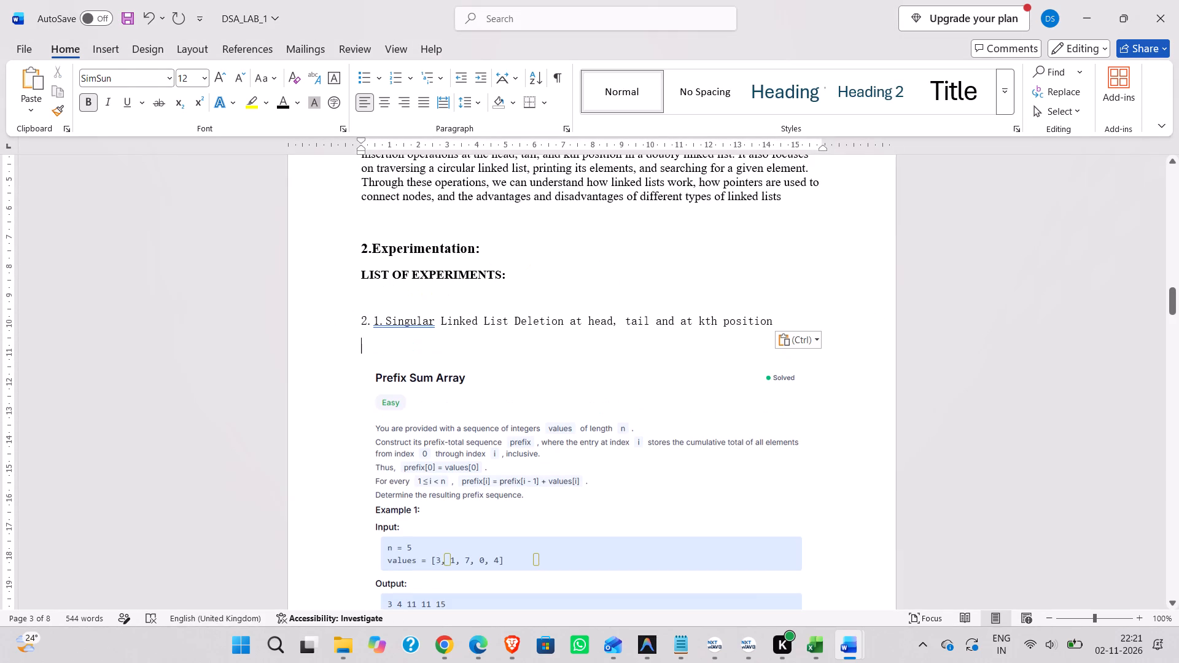
# Make the pasted 2.1 Singular Linked List Deletion heading bold and add a colon at its end.
pyautogui.moveTo(774, 321); pyautogui.dragTo(545, 321)
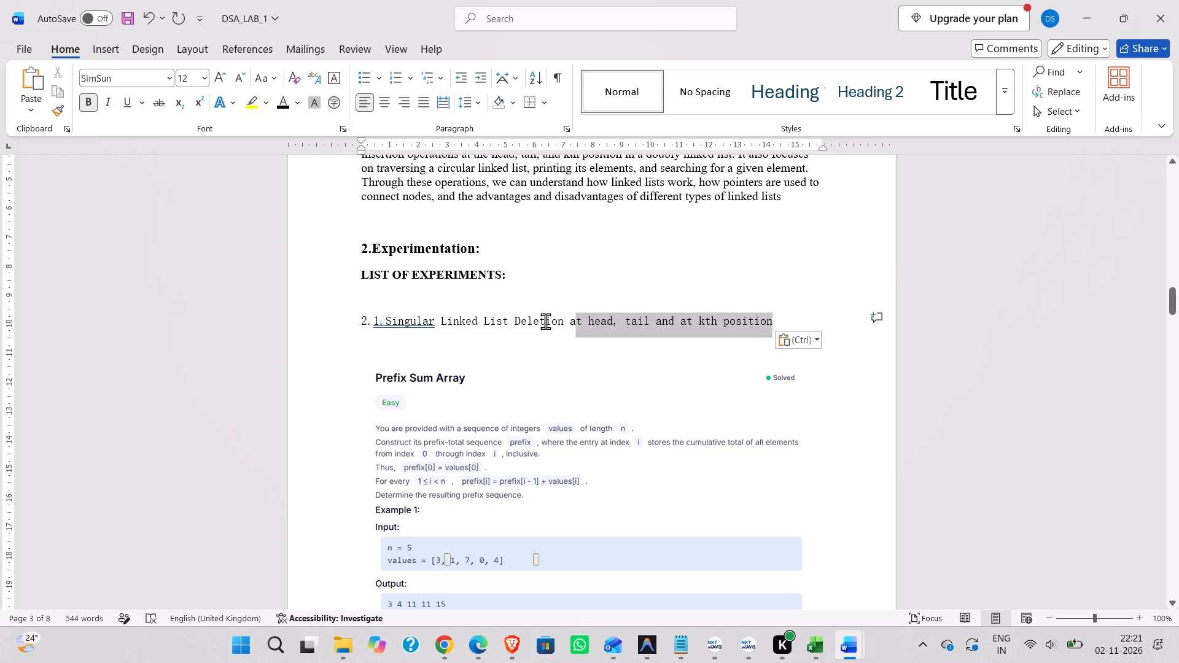
pyautogui.moveTo(545, 321); pyautogui.dragTo(363, 316)
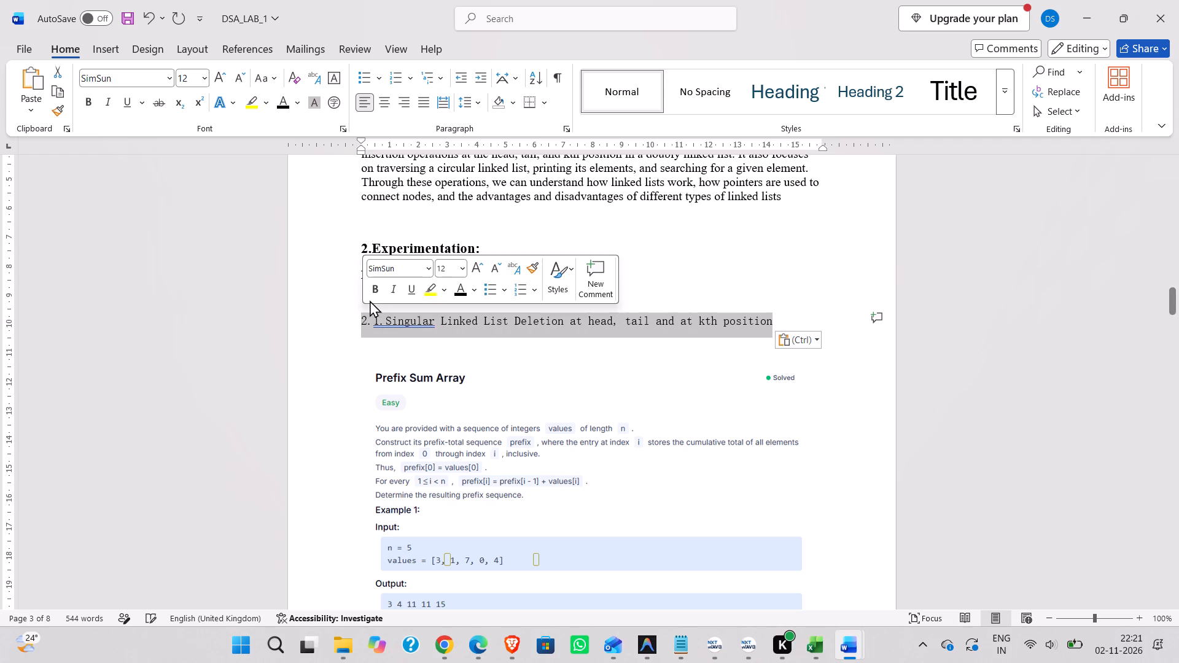
pyautogui.click(370, 299)
pyautogui.click(375, 291)
pyautogui.click(642, 365)
pyautogui.click(784, 327)
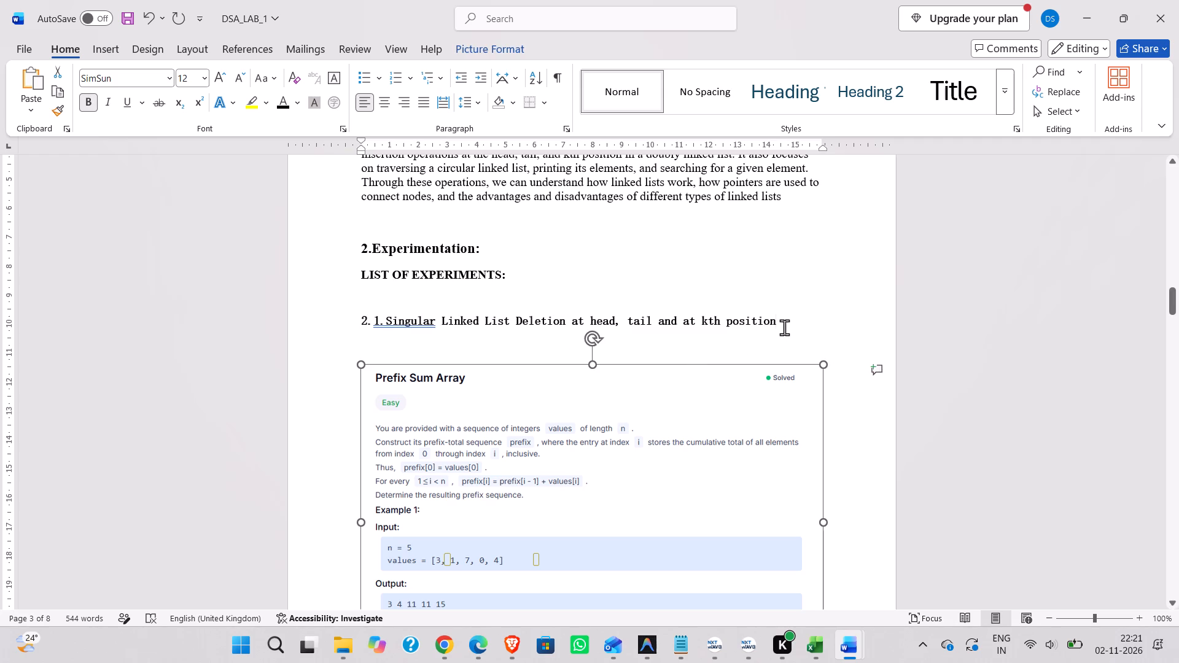
pyautogui.hotkey('shift', ':')
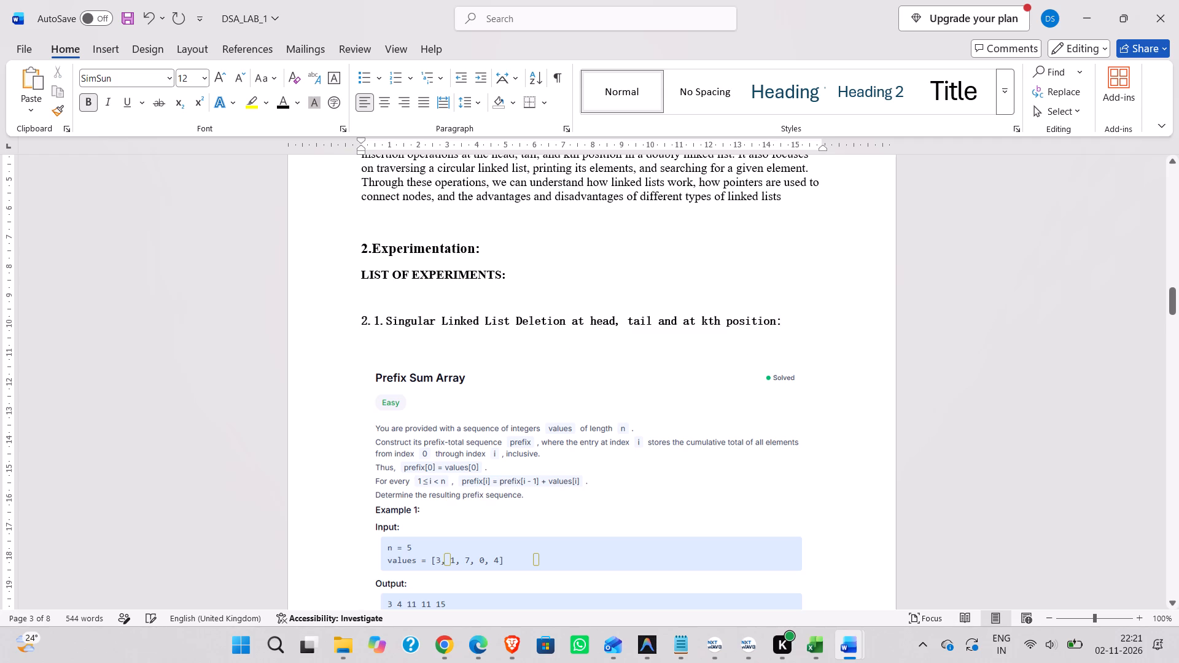
# Delete the Prefix Sum Array problem image below the 2.1 heading.
pyautogui.click(500, 394)
pyautogui.press('Delete')
# Delete the whole prefix sum C++ code under A. Implementation (Code) of experiment 2.1, keeping the heading.
pyautogui.scroll(-4, 500, 394)
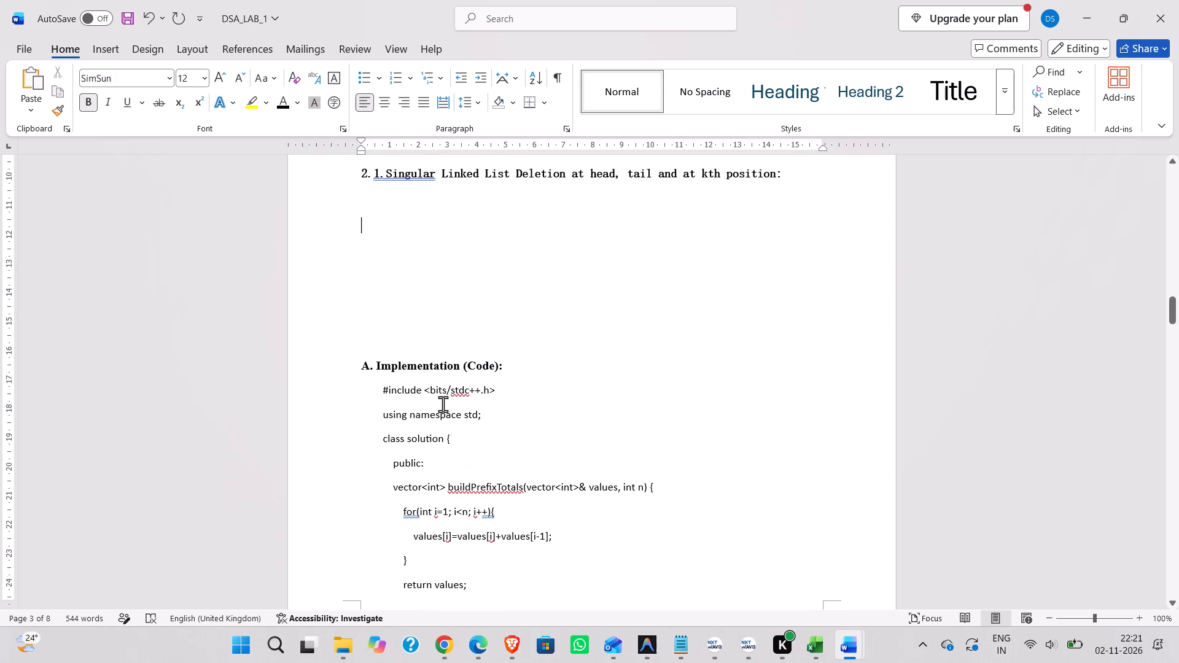
pyautogui.moveTo(383, 392); pyautogui.dragTo(508, 418)
pyautogui.scroll(-6, 384, 392)
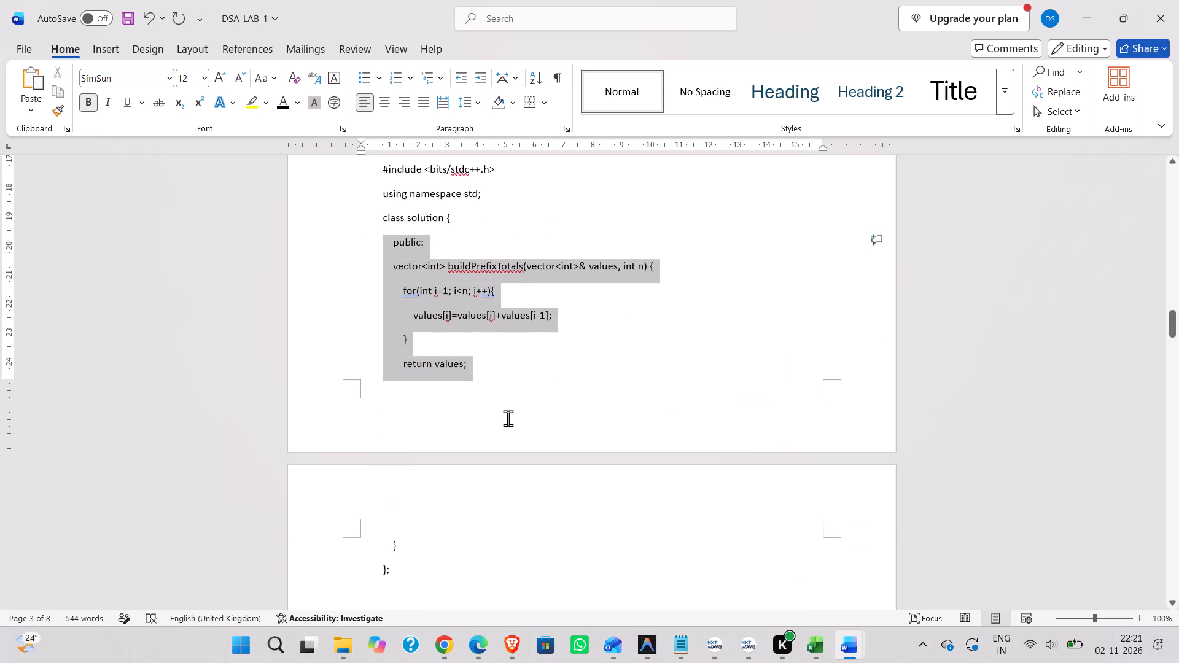
pyautogui.moveTo(508, 418); pyautogui.dragTo(447, 391)
pyautogui.scroll(-5, 500, 438)
pyautogui.click(447, 391)
pyautogui.press('Delete')
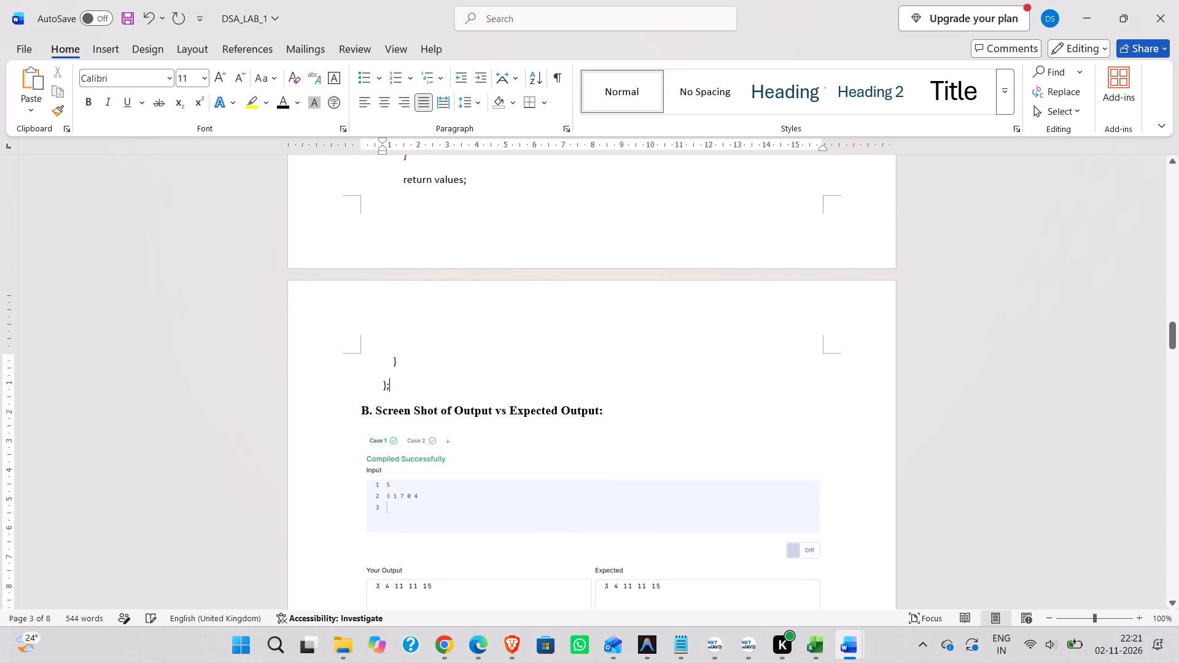
pyautogui.scroll(7, 416, 398)
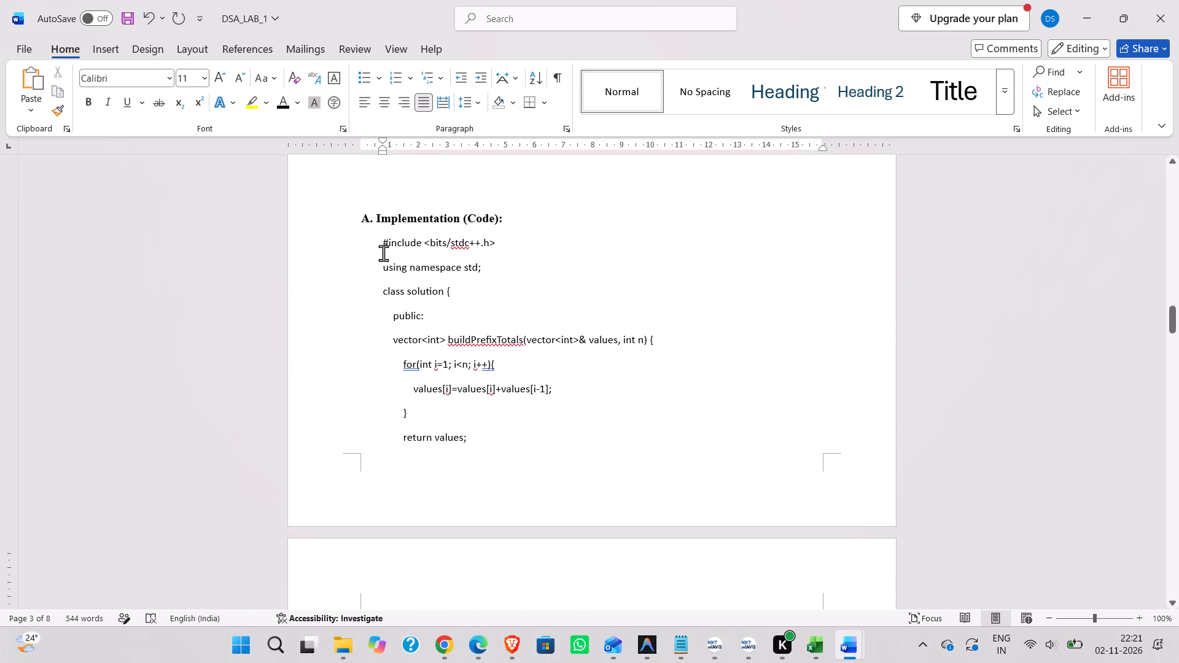
pyautogui.moveTo(379, 246); pyautogui.dragTo(422, 454)
pyautogui.scroll(-5, 427, 297)
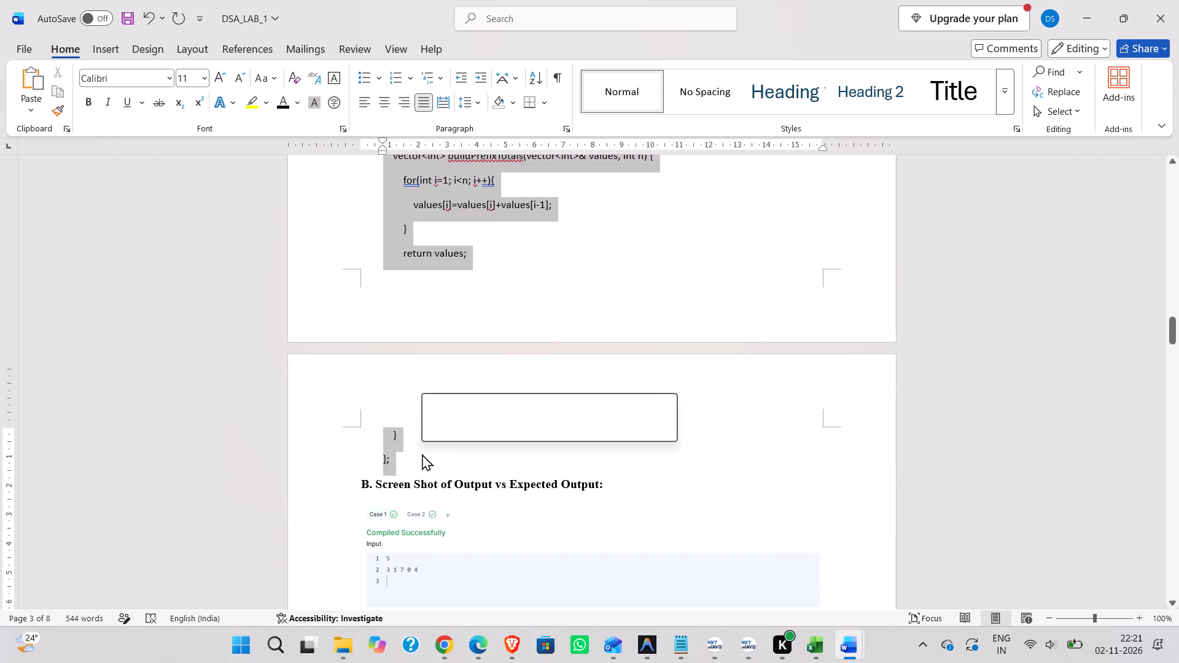
pyautogui.press('BackSpace')
# Delete the old test output image under B. Screen Shot of Output vs Expected Output of experiment 2.1.
pyautogui.scroll(-3, 449, 470)
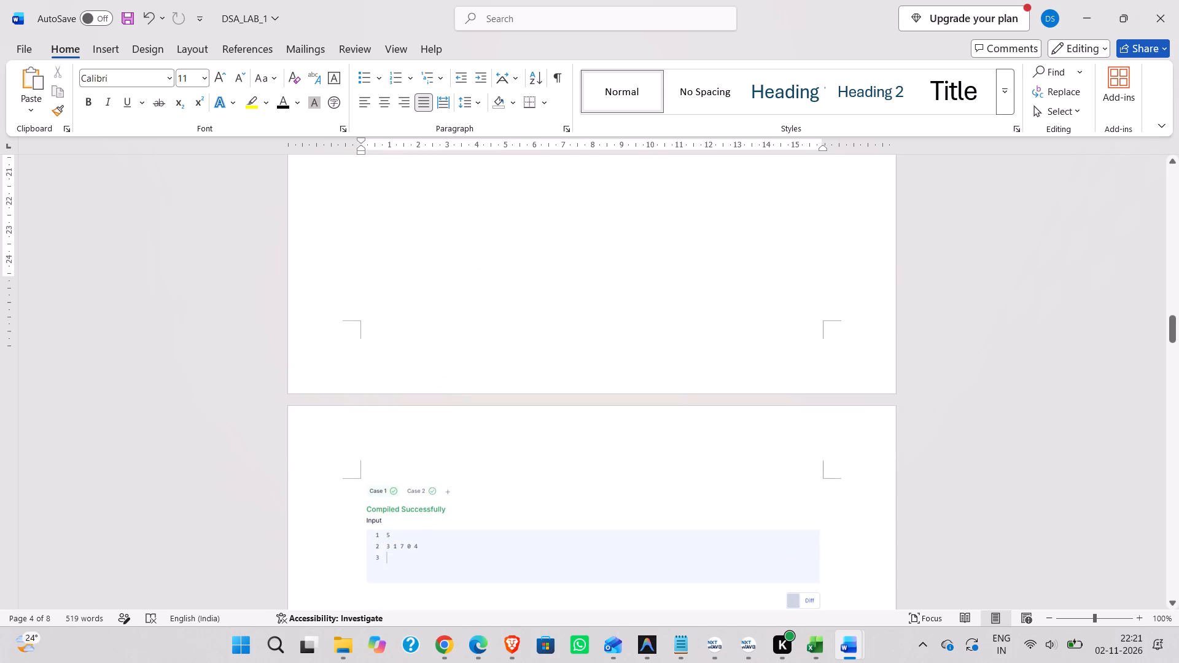
pyautogui.scroll(-1, 449, 470)
pyautogui.doubleClick(485, 500)
pyautogui.press('BackSpace')
pyautogui.scroll(5, 485, 500)
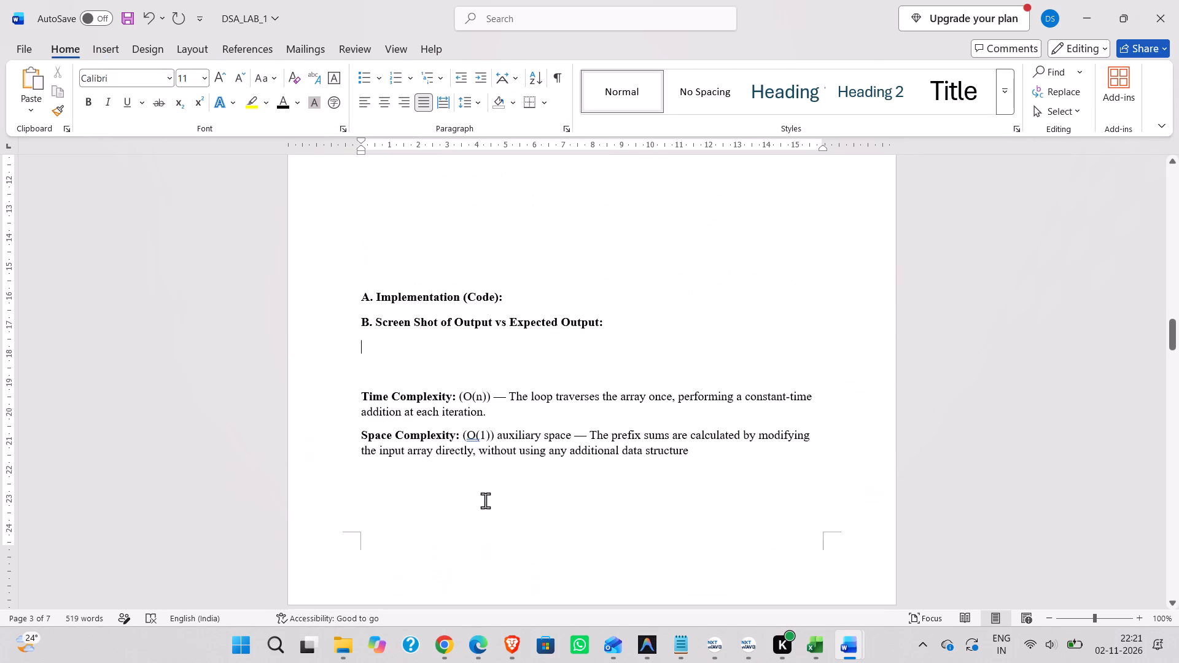
# Delete the Time Complexity and Space Complexity paragraphs at the end of experiment 2.1.
pyautogui.moveTo(363, 408); pyautogui.dragTo(699, 471)
pyautogui.press('BackSpace')
pyautogui.scroll(6, 679, 475)
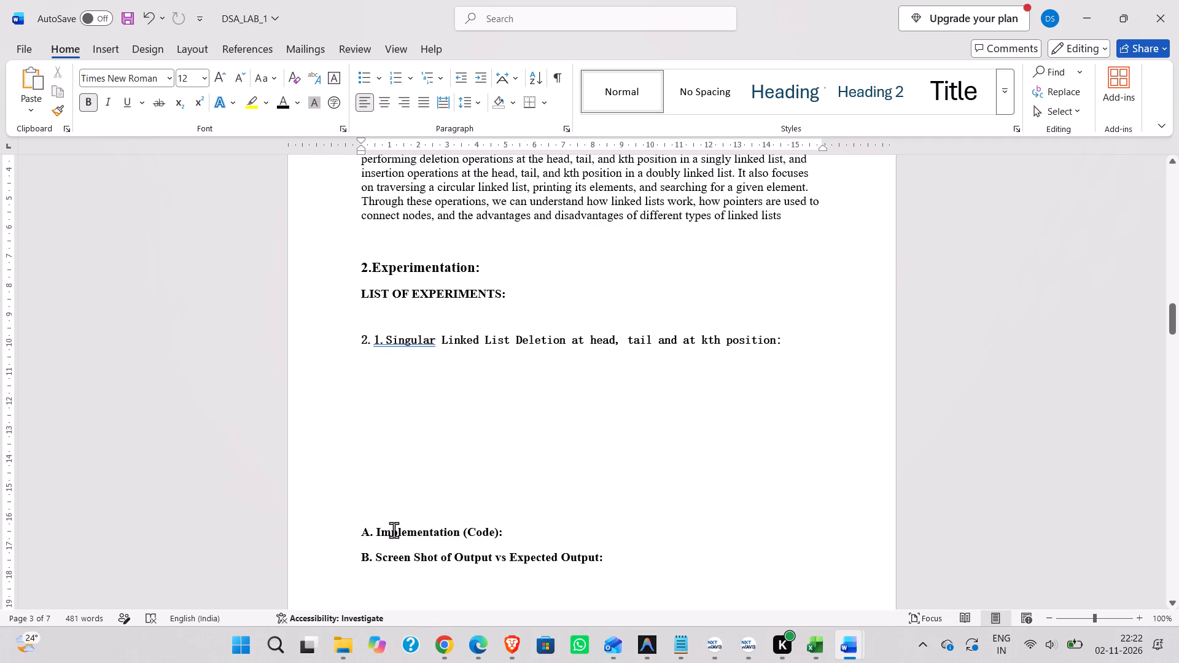
# Insert four blank lines above the 2.2 longest subarray heading so it moves onto the following page.
pyautogui.scroll(-5, 394, 530)
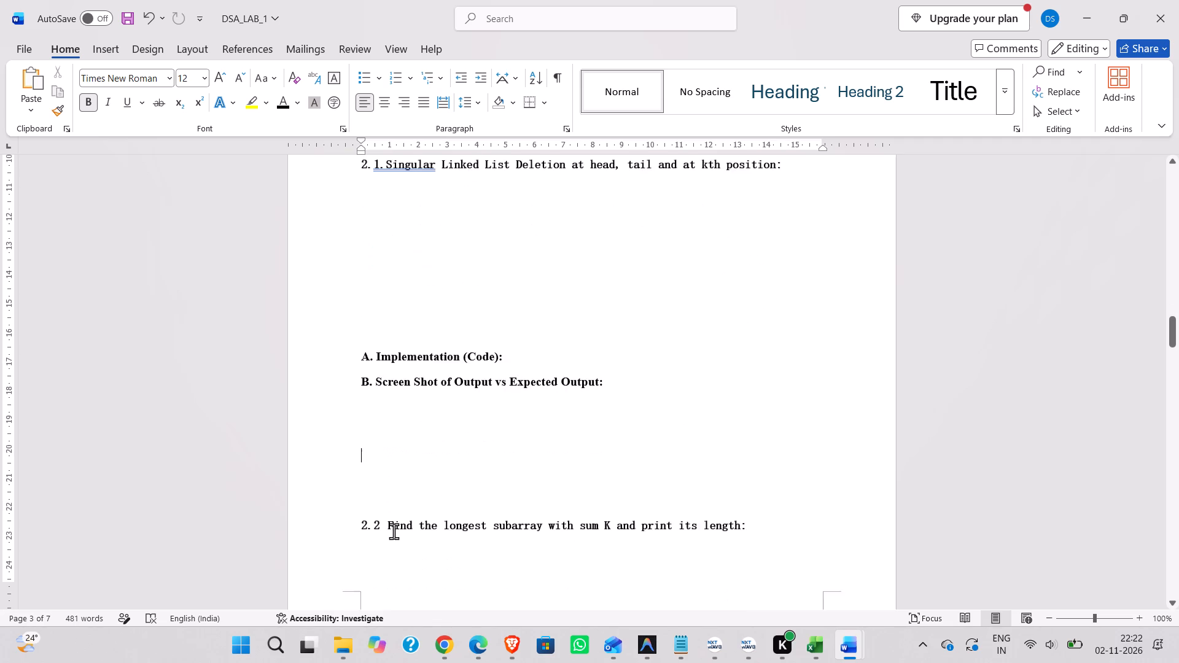
pyautogui.click(357, 521)
pyautogui.click(501, 481)
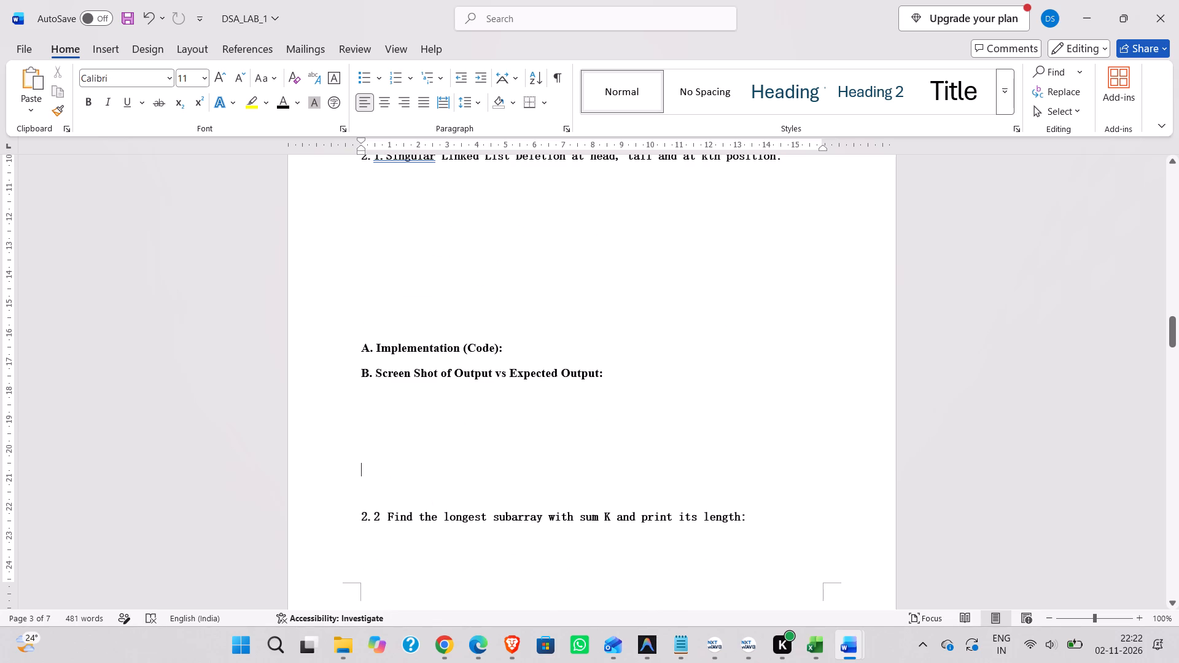
pyautogui.press('Return')
pyautogui.press('Return')
pyautogui.press('Return')
pyautogui.press('Return')
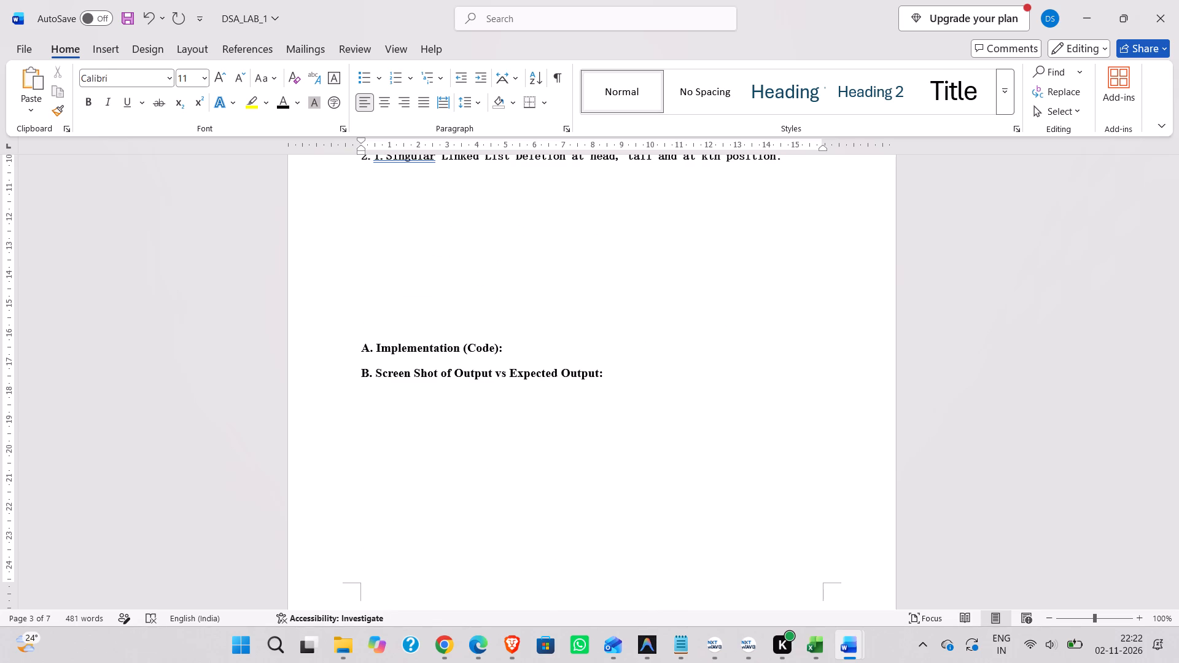
# Switch to Chrome and show the course contents list on the Circular Linked List lesson page.
pyautogui.hotkey('alt', 'Tab')
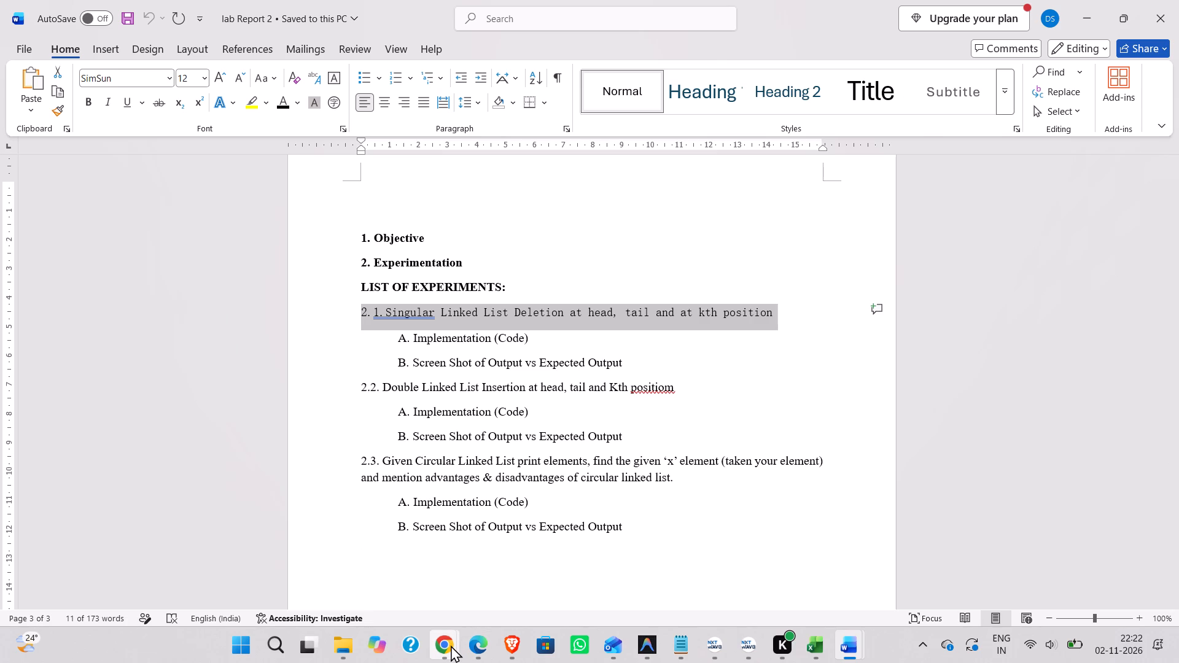
pyautogui.doubleClick(369, 583)
pyautogui.click(836, 27)
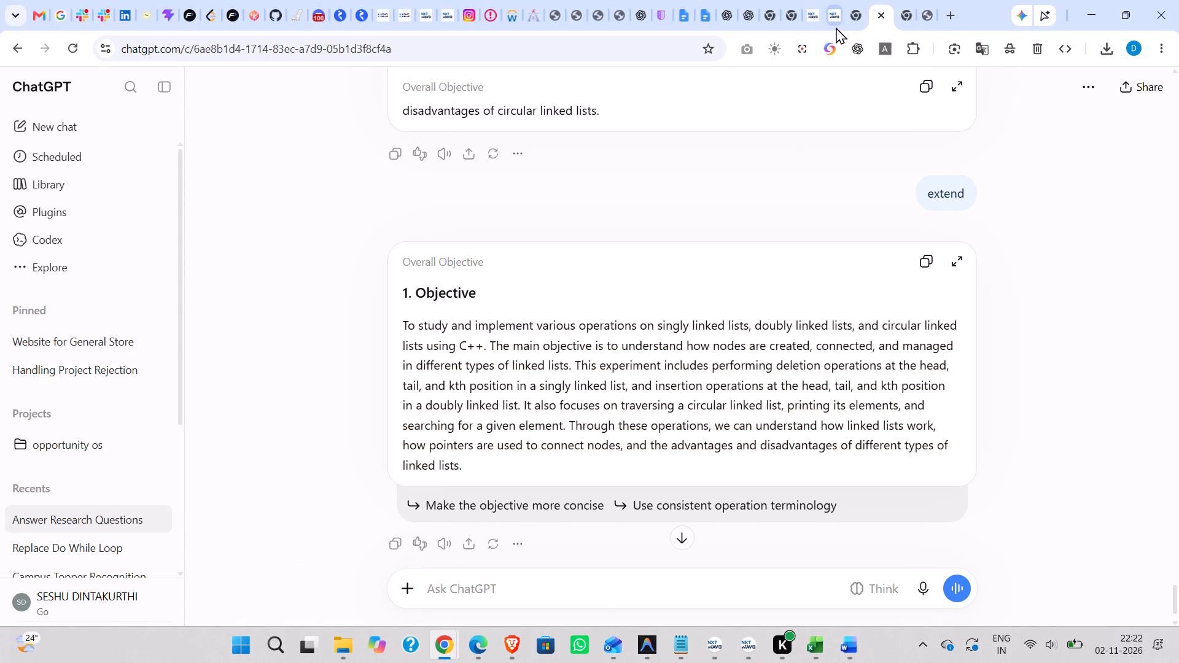
pyautogui.doubleClick(841, 6)
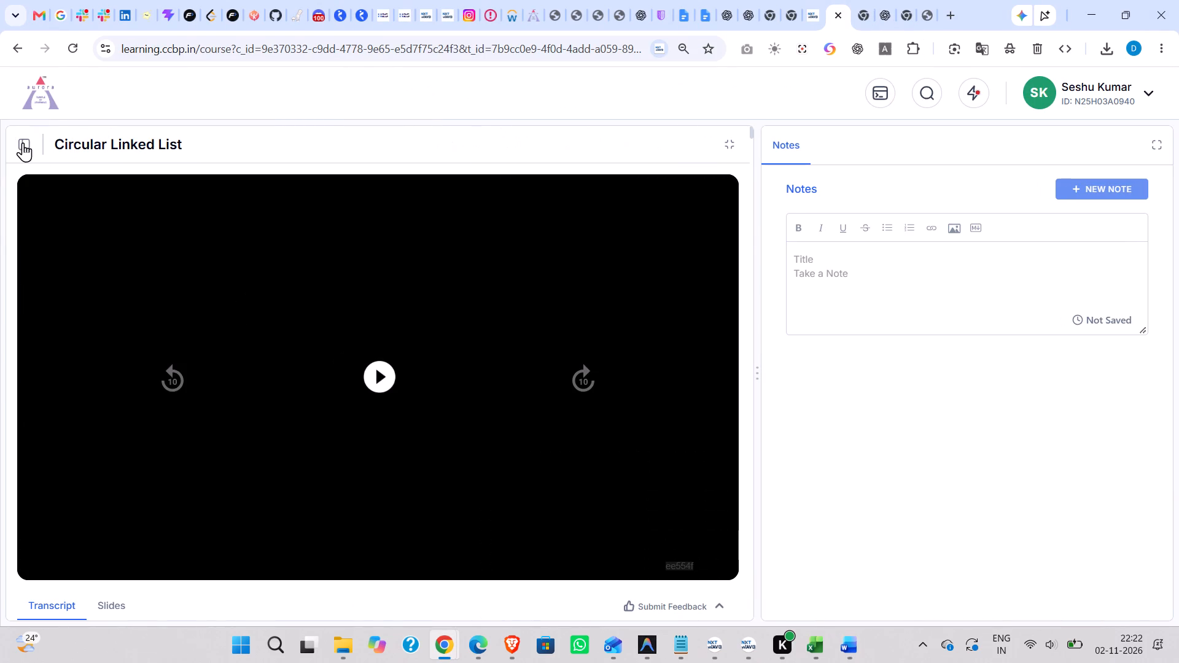
pyautogui.click(23, 142)
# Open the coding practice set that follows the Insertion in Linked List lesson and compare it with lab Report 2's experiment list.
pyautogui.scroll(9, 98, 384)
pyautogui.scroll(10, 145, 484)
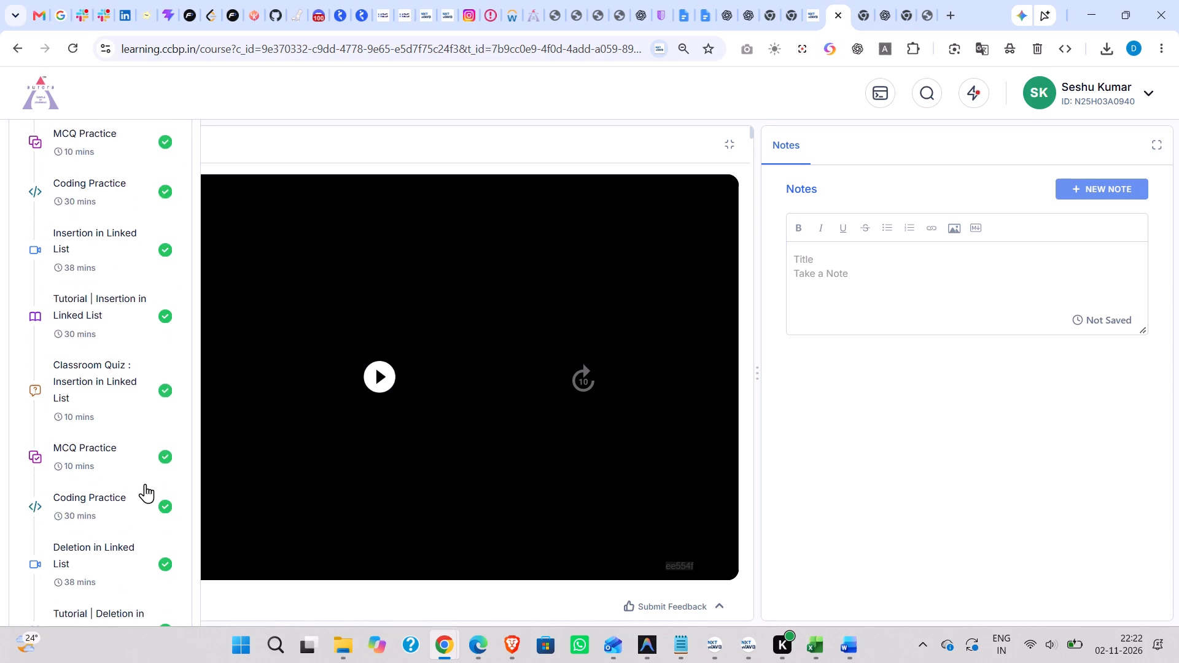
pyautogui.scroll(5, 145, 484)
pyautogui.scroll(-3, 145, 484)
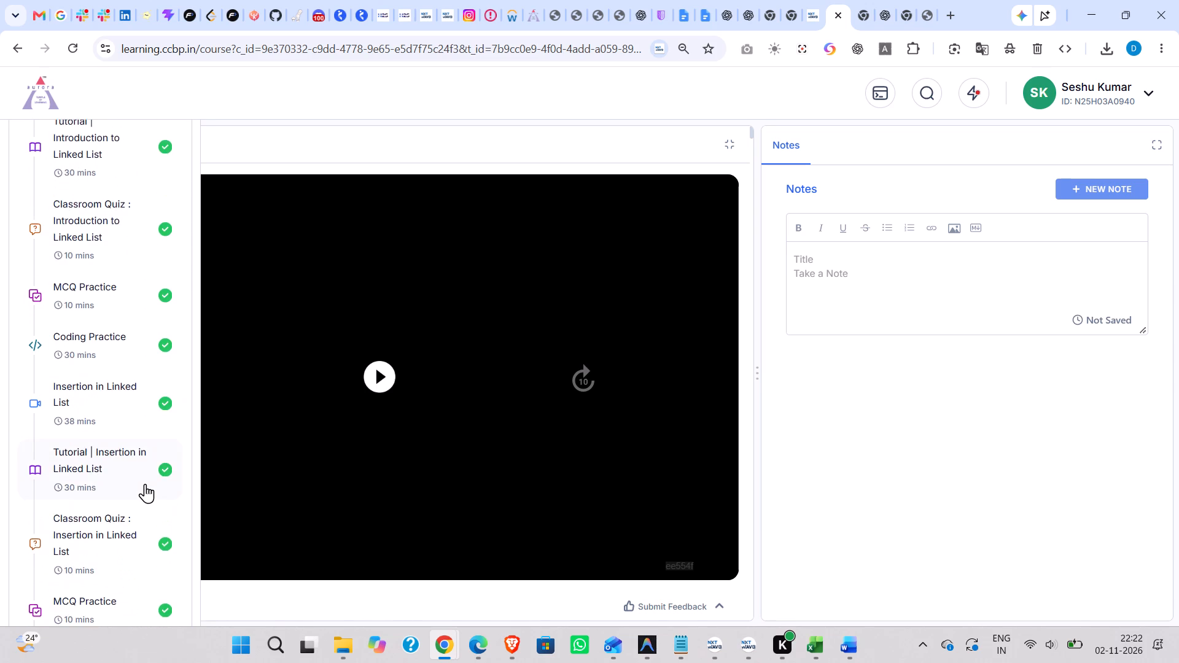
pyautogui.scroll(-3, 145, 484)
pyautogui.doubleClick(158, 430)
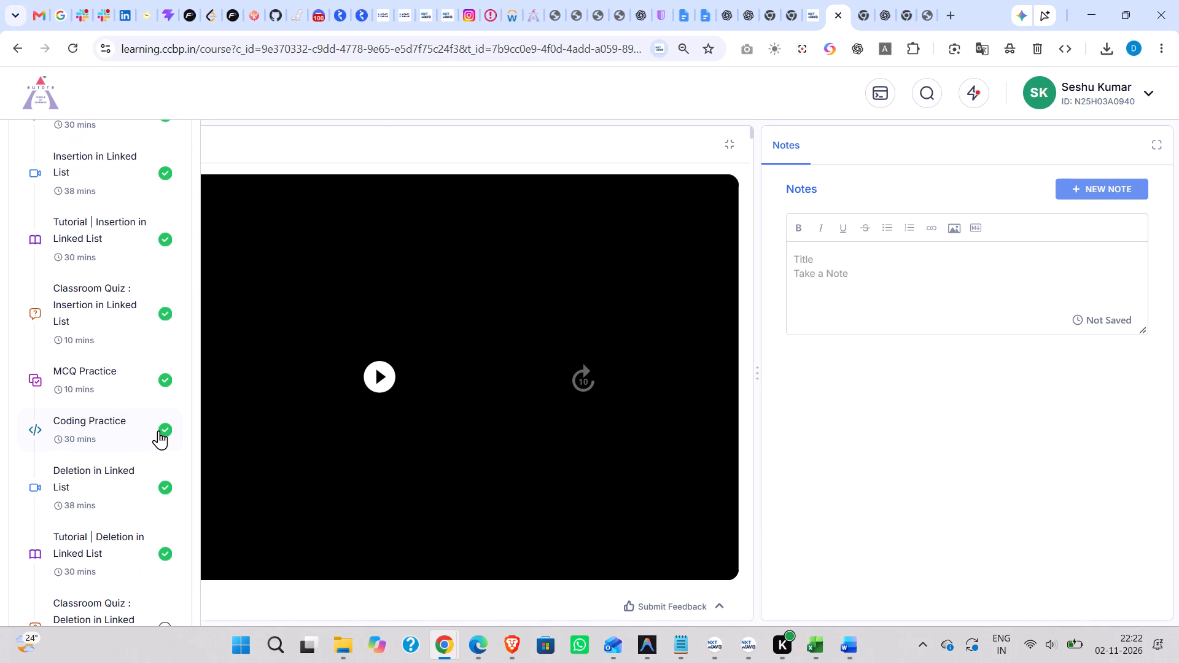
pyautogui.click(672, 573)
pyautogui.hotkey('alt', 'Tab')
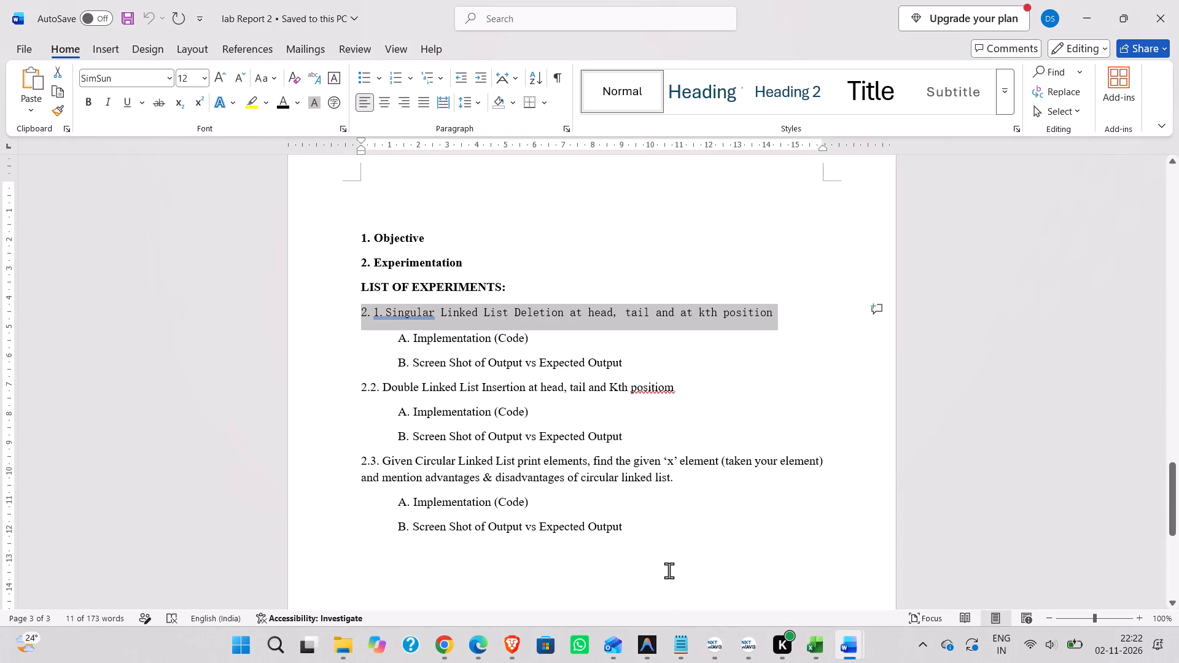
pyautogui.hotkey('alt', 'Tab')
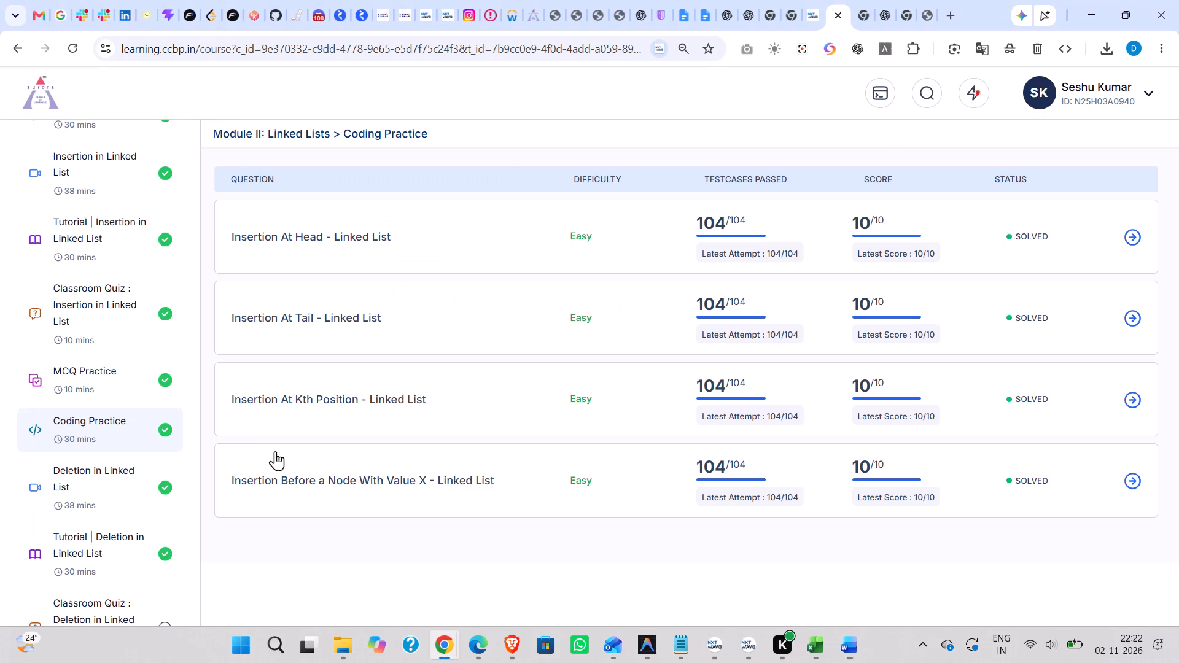
# Open the coding practice set that belongs to the Deletion in Linked List lesson.
pyautogui.scroll(-5, 126, 475)
pyautogui.doubleClick(148, 359)
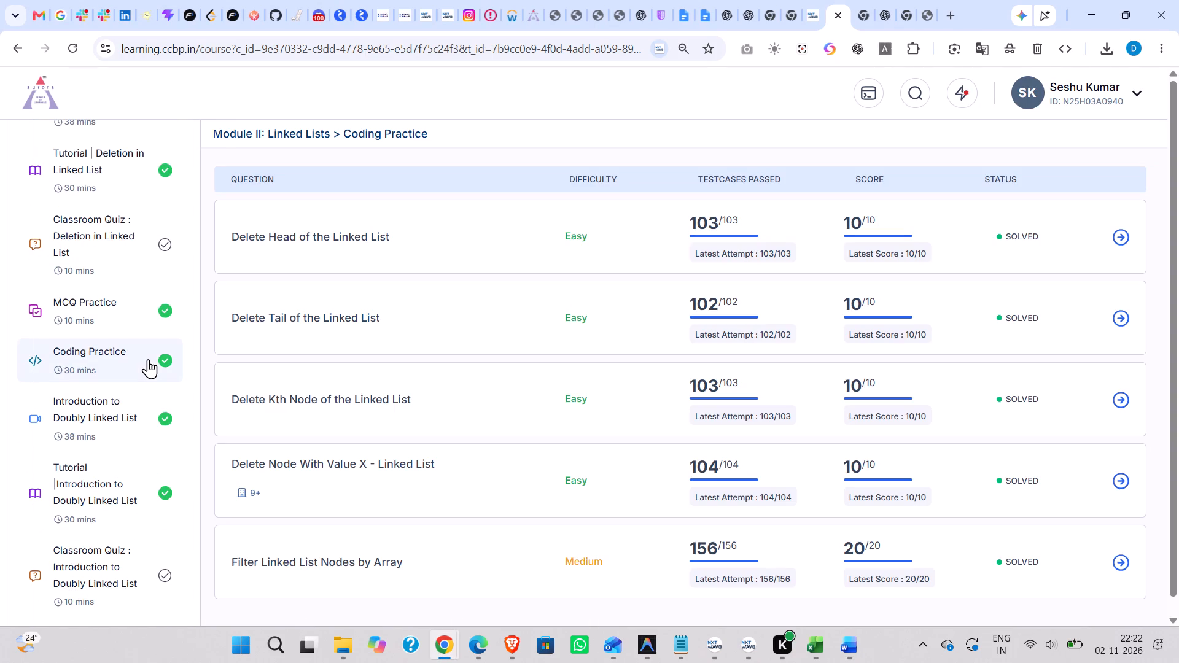
pyautogui.hotkey('alt', 'Tab')
pyautogui.hotkey('alt', 'Tab')
# Open the Delete Head of the Linked List problem and enlarge the code editor to show the whole deleteHead solution.
pyautogui.doubleClick(339, 259)
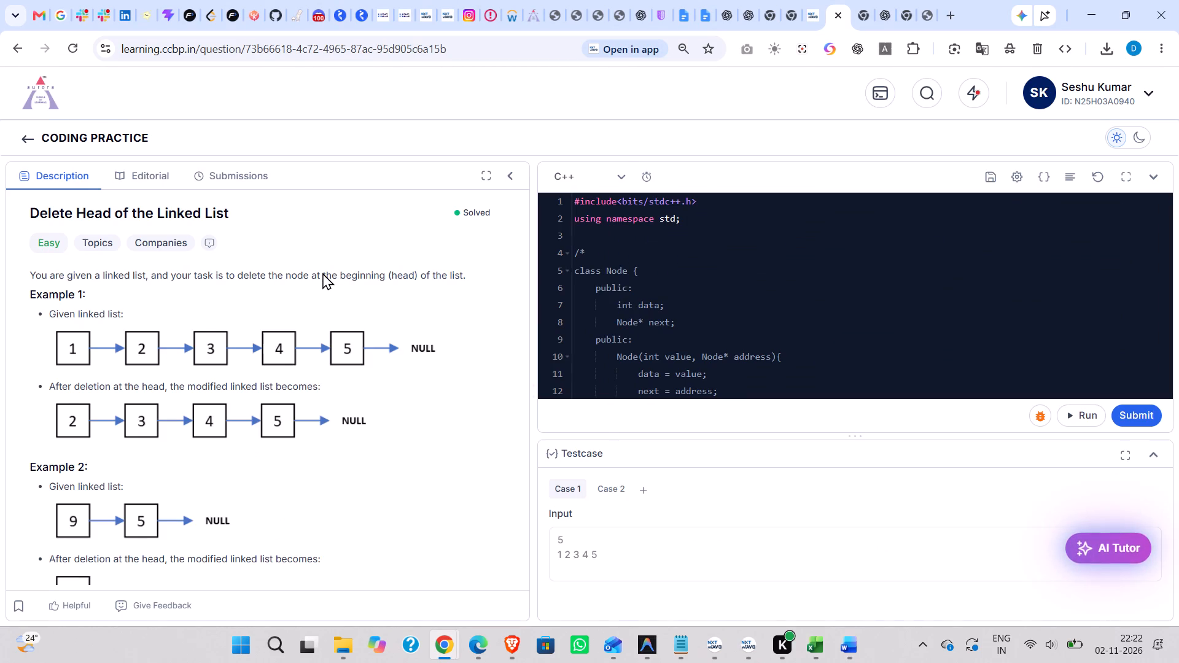
pyautogui.keyDown('ctrl'); pyautogui.scroll(-1, 322, 273); pyautogui.keyUp('ctrl')
pyautogui.scroll(-3, 699, 271)
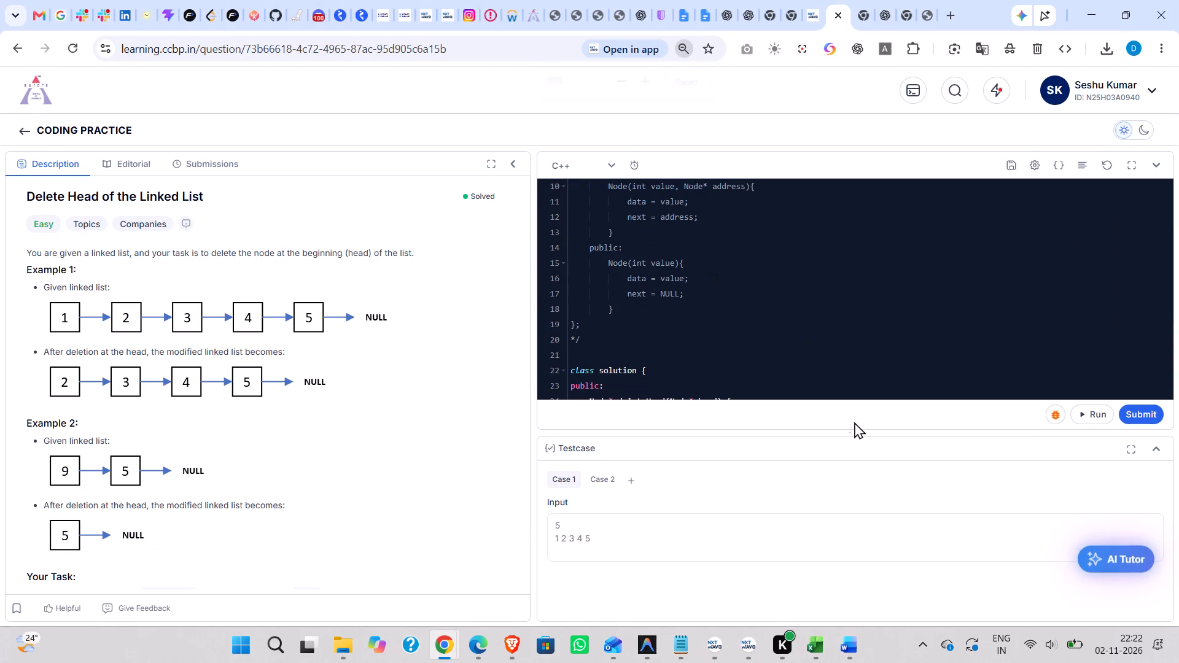
pyautogui.doubleClick(857, 436)
pyautogui.moveTo(859, 434); pyautogui.dragTo(874, 593)
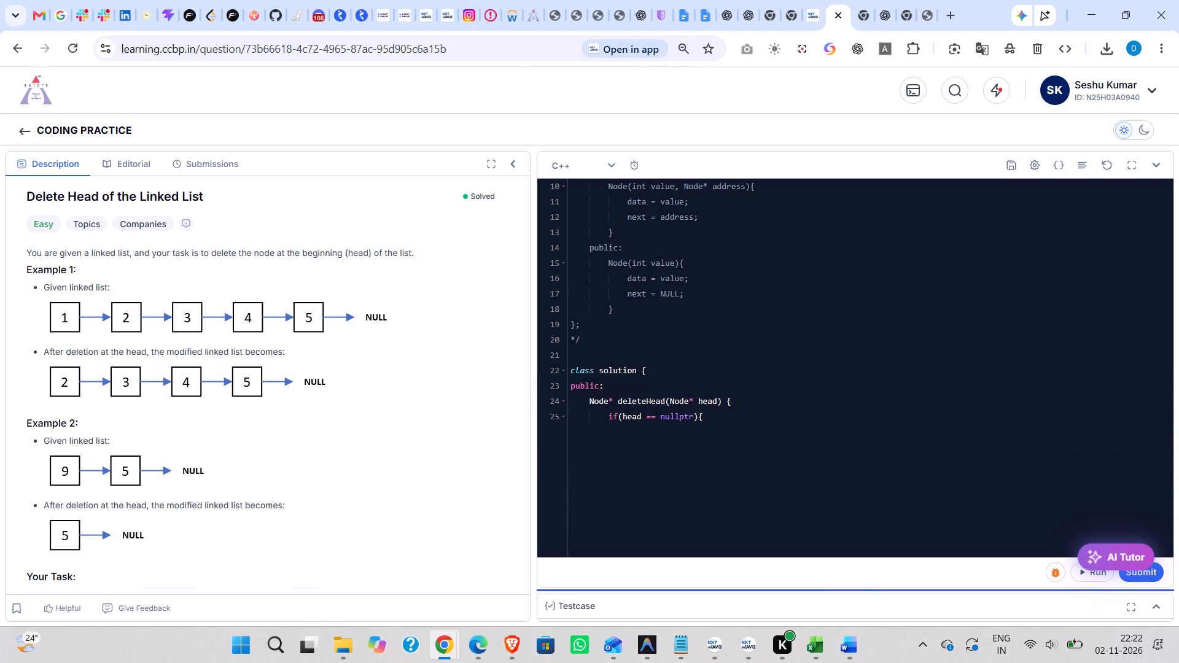
pyautogui.scroll(-3, 836, 441)
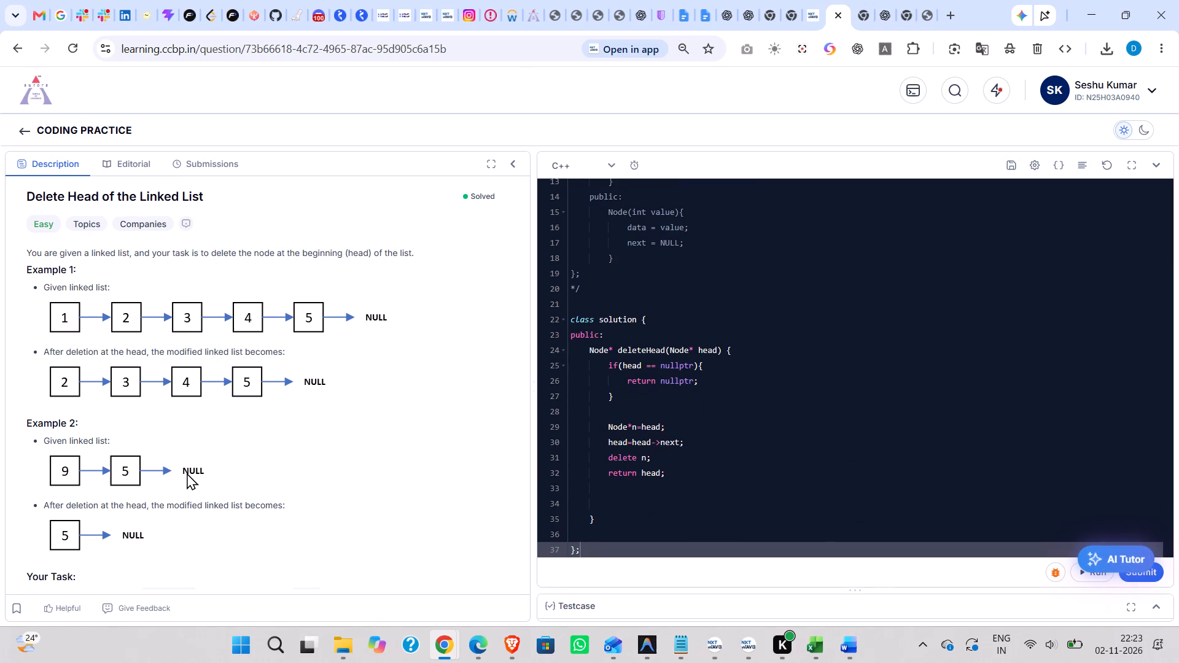
# Capture a screenshot of the Delete Head of the Linked List problem statement, from its title through Example 1.
pyautogui.press('Print')
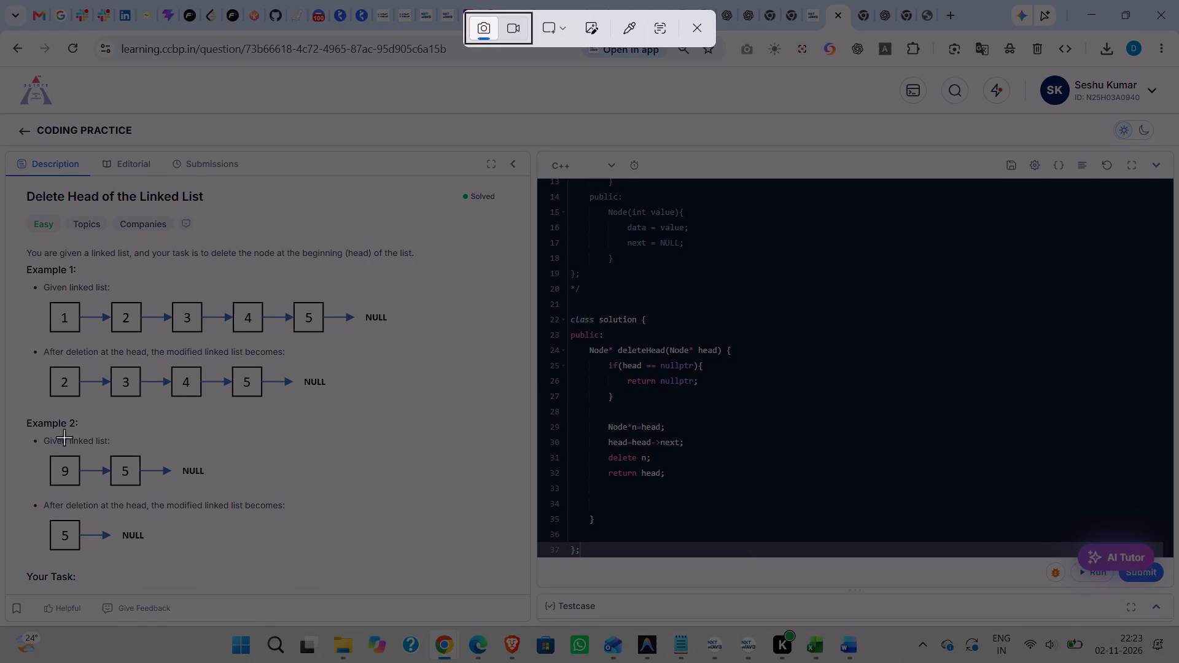
pyautogui.moveTo(12, 182); pyautogui.dragTo(507, 422)
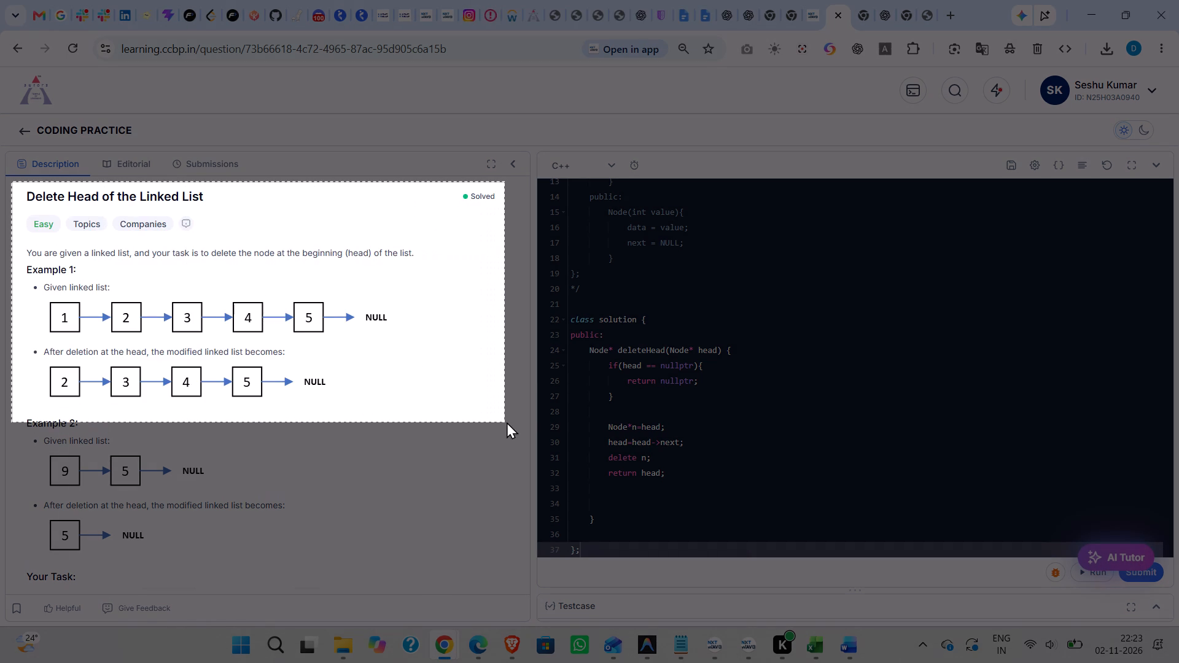
pyautogui.moveTo(507, 422); pyautogui.dragTo(521, 410)
pyautogui.click(521, 410)
# Switch to DSA_LAB_1 in Word and remove the blank lines between the 2.1 heading and A. Implementation (Code).
pyautogui.hotkey('alt', 'Tab')
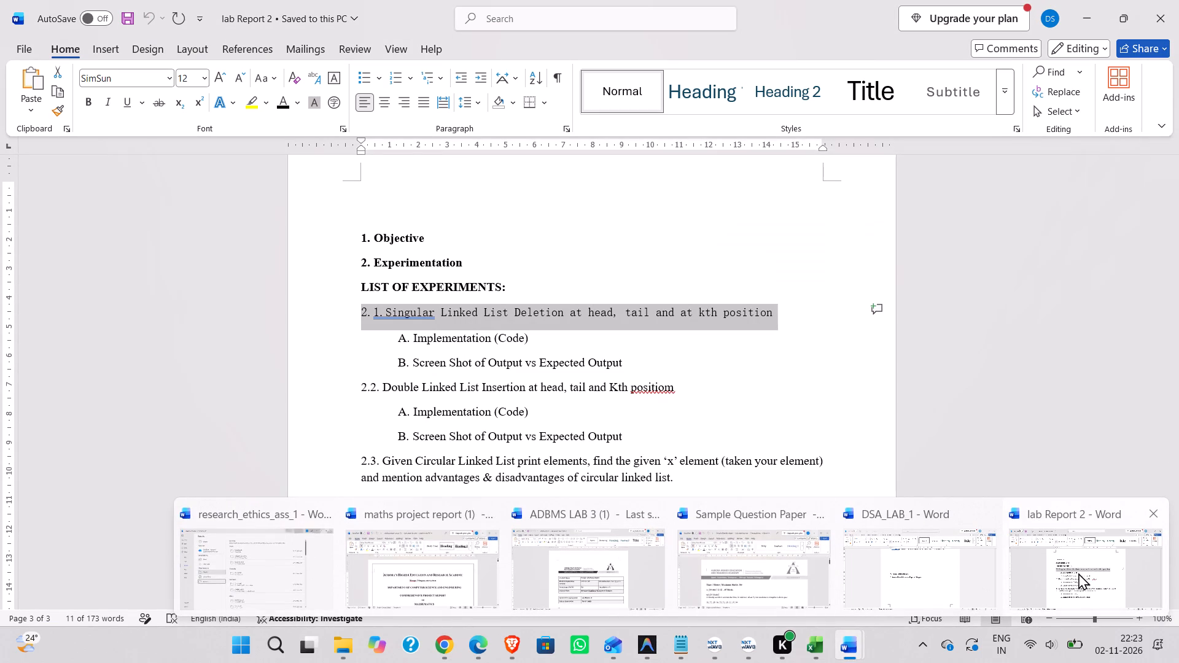
pyautogui.click(1078, 573)
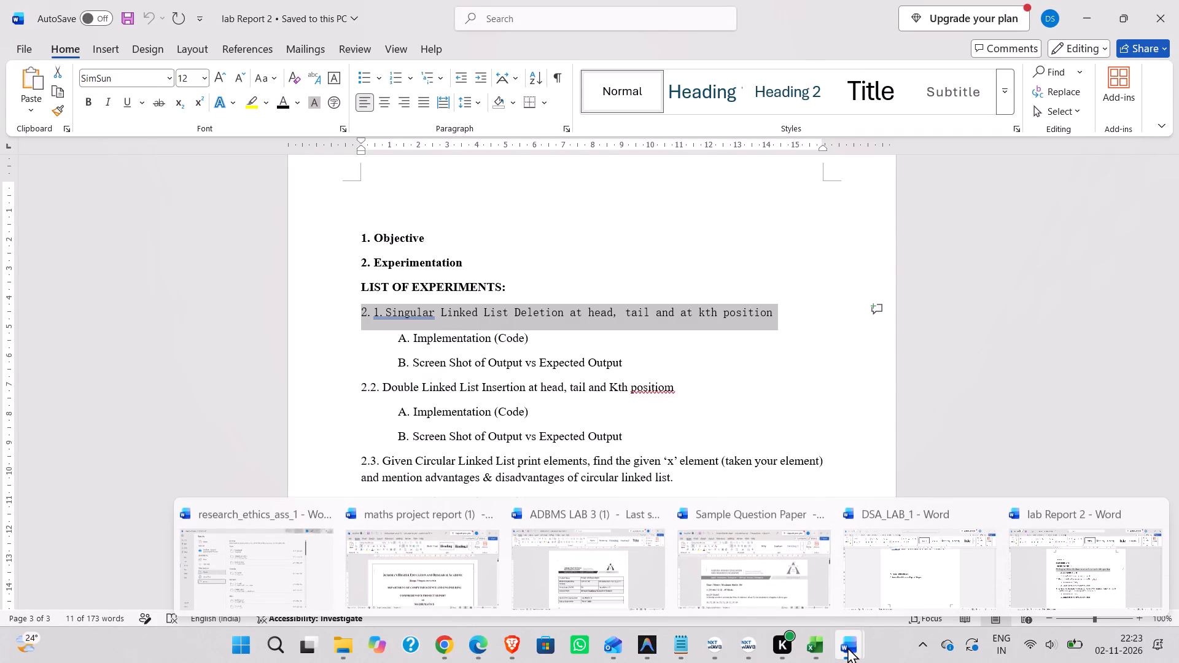
pyautogui.click(874, 595)
pyautogui.scroll(5, 589, 531)
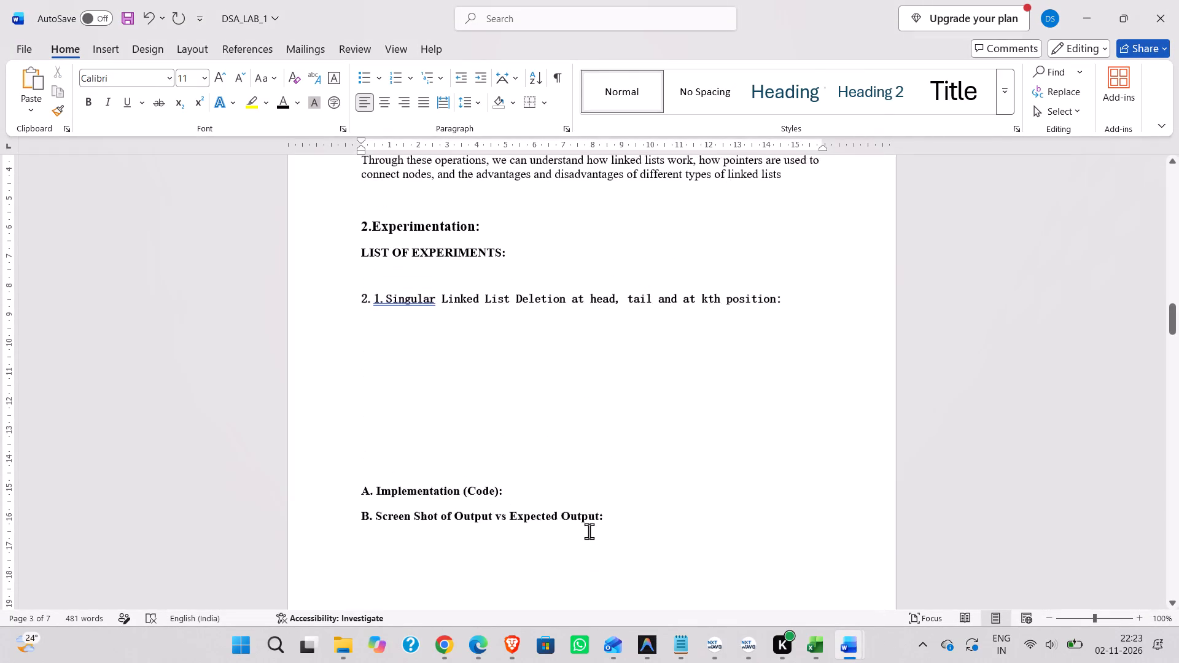
pyautogui.click(363, 528)
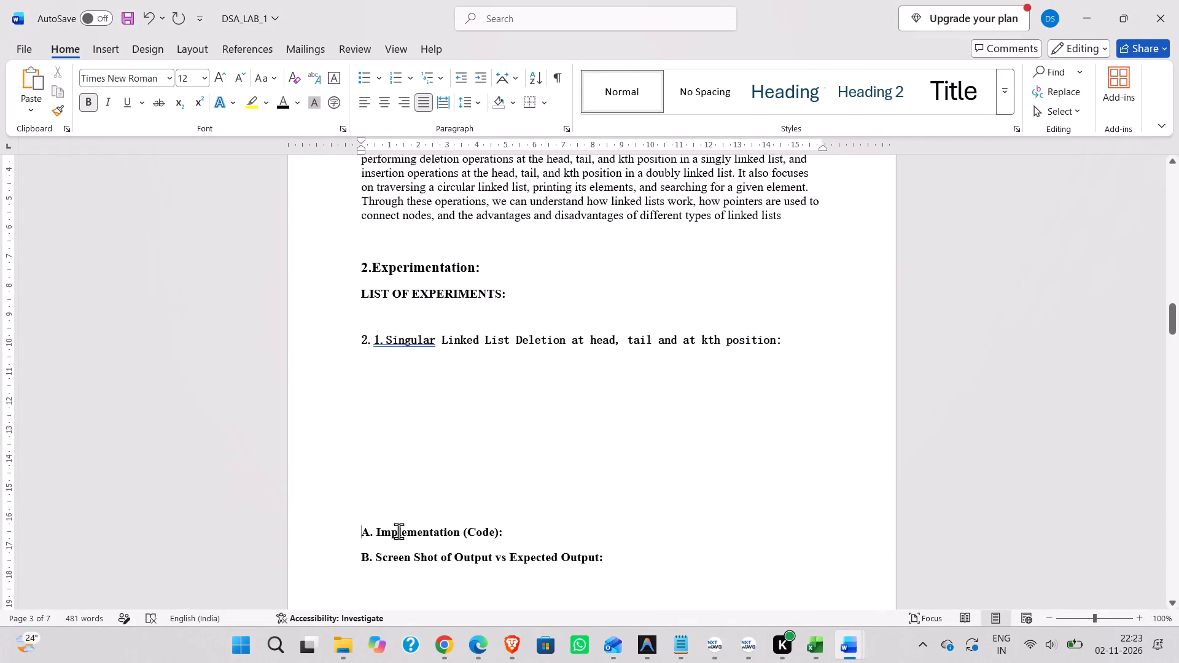
pyautogui.press('BackSpace')
pyautogui.press('BackSpace')
pyautogui.press('BackSpace')
pyautogui.press('BackSpace')
pyautogui.press('BackSpace')
pyautogui.press('BackSpace')
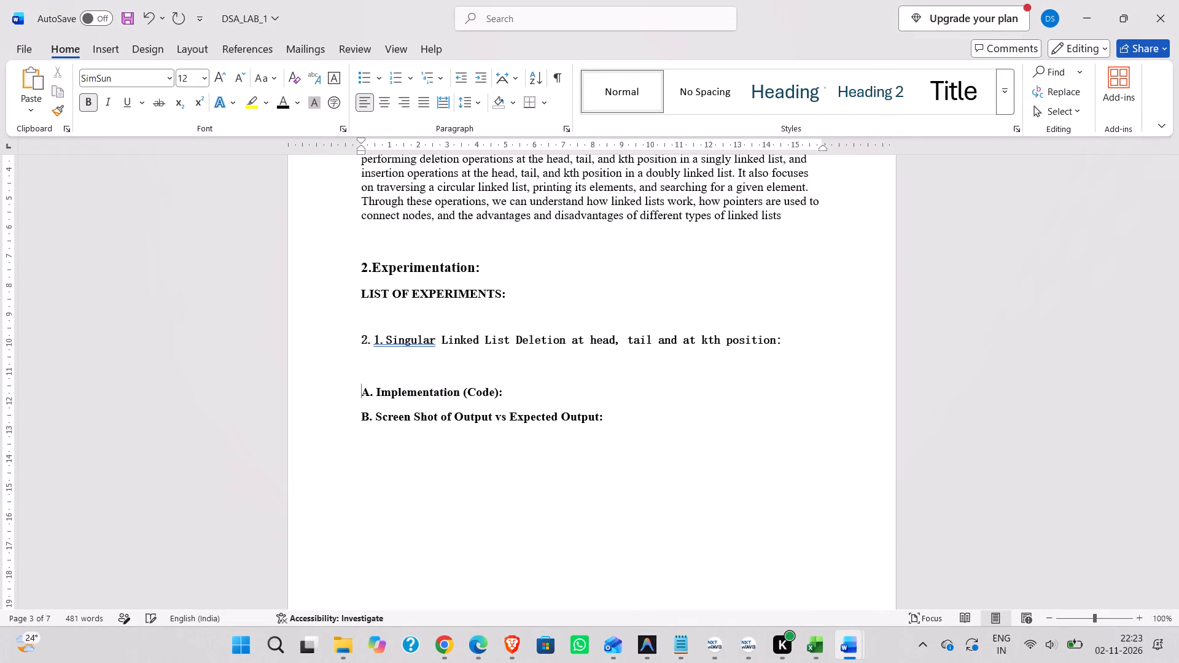
pyautogui.press('BackSpace')
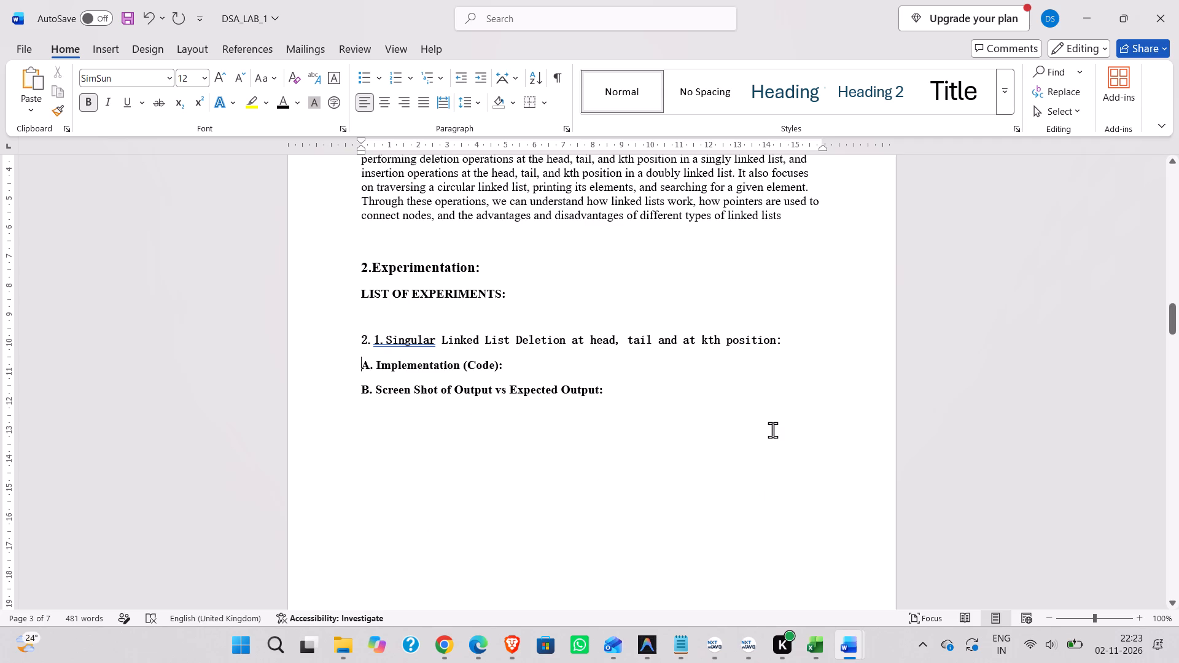
# Paste the captured problem screenshot on a new line below the 2.1 Singular Linked List Deletion heading.
pyautogui.click(805, 353)
pyautogui.press('Return')
pyautogui.hotkey('ctrl', 'v')
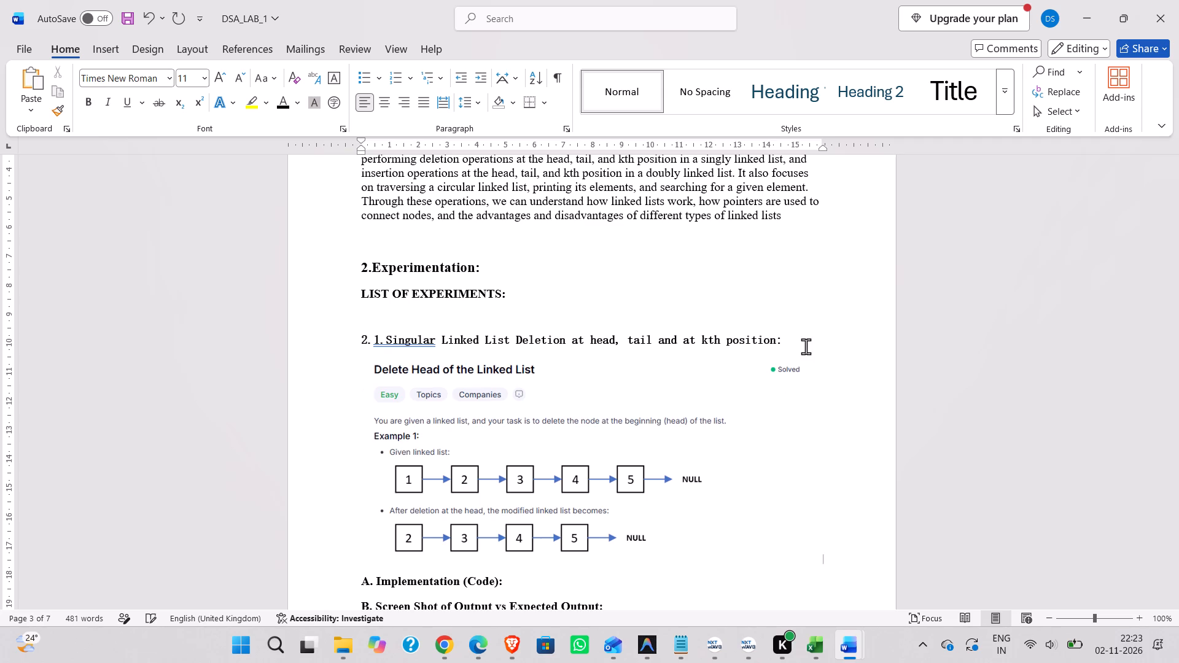
pyautogui.doubleClick(576, 405)
# Insert seven blank lines between the A. Implementation (Code) and B. Screen Shot of Output headings of experiment 2.1.
pyautogui.scroll(-2, 552, 413)
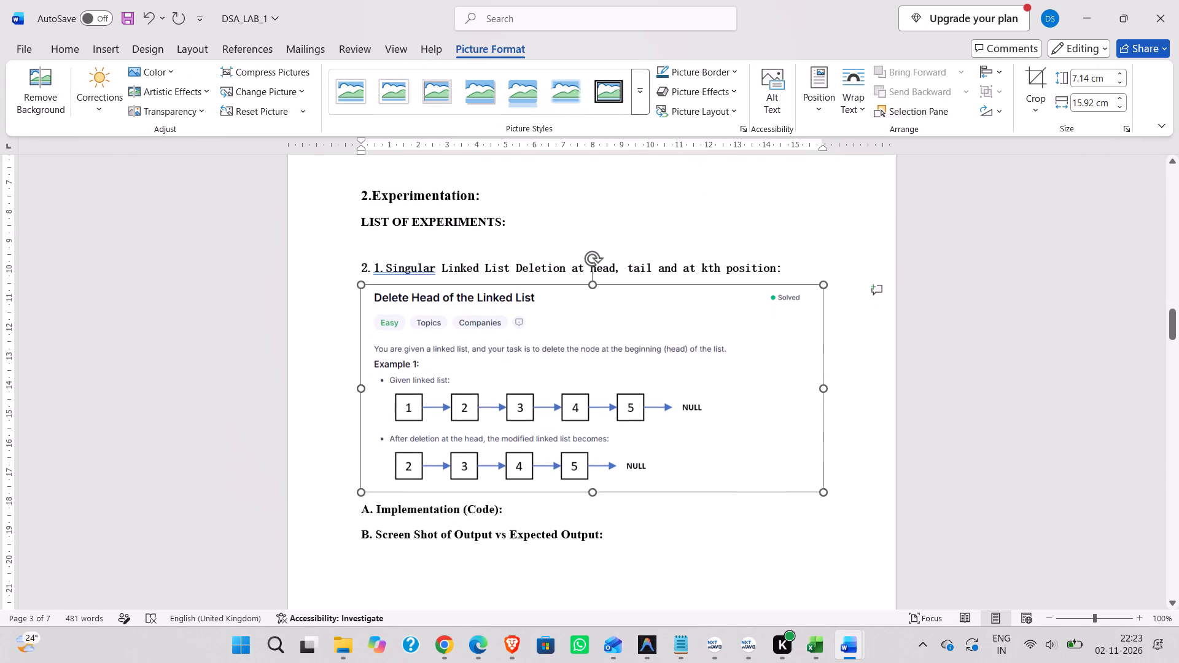
pyautogui.scroll(-5, 526, 435)
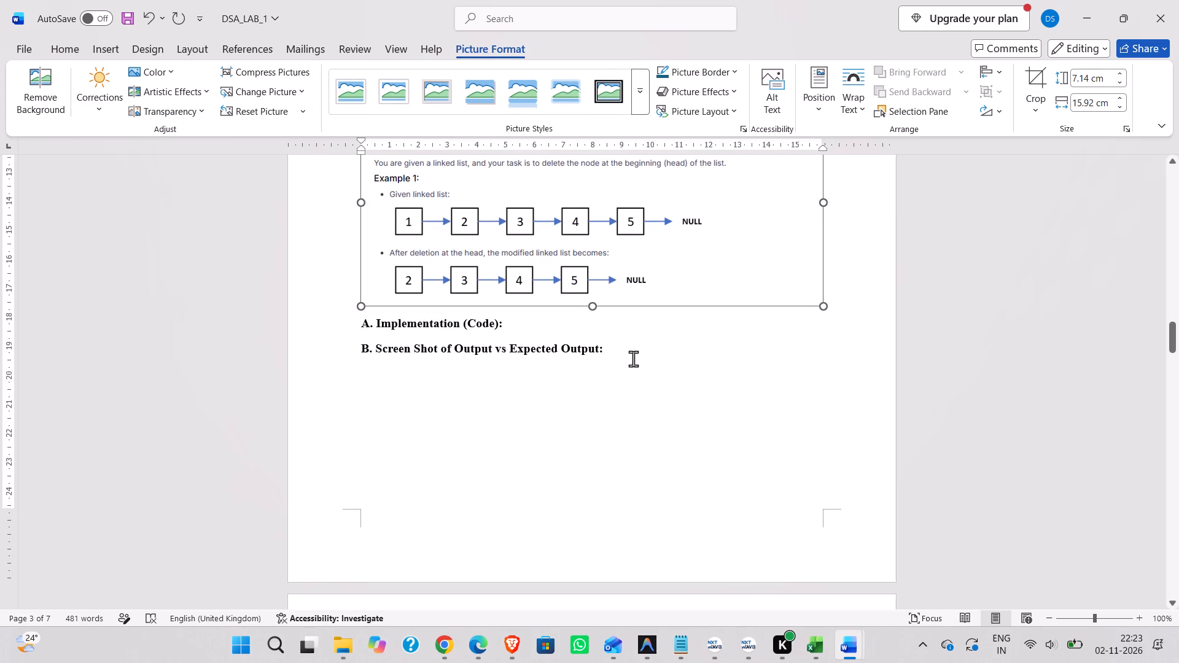
pyautogui.click(359, 350)
pyautogui.press('Return')
pyautogui.press('Return')
pyautogui.press('Return')
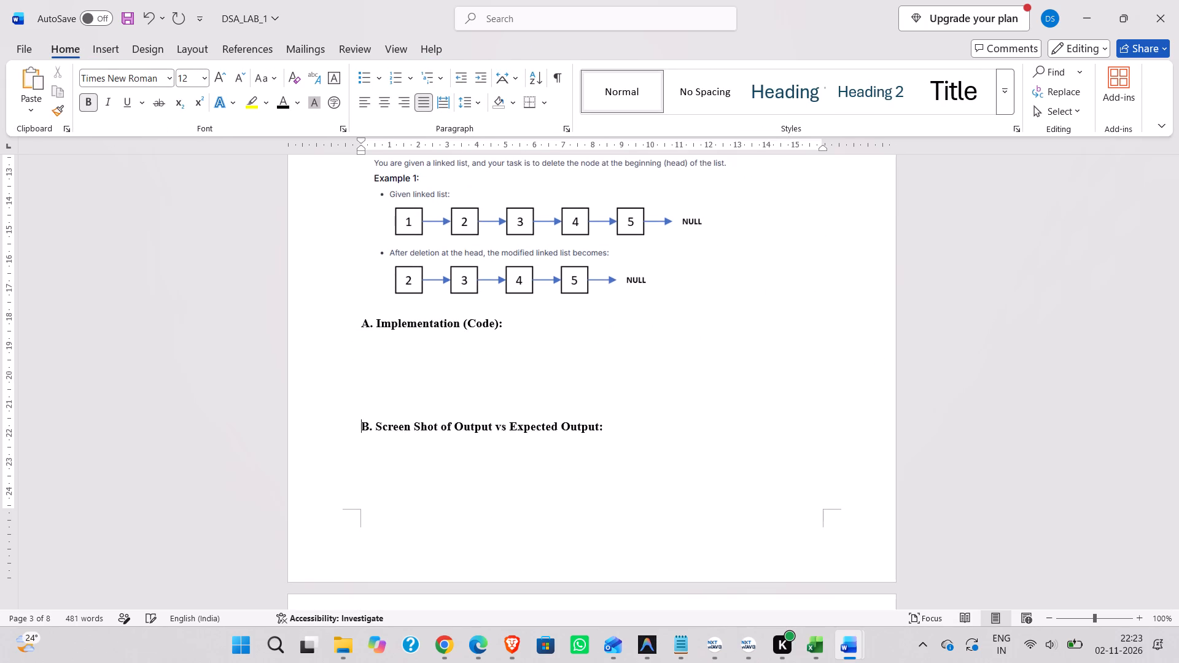
pyautogui.press('Return')
pyautogui.press('Return')
pyautogui.press('Return')
pyautogui.press('Return')
pyautogui.scroll(5, 405, 405)
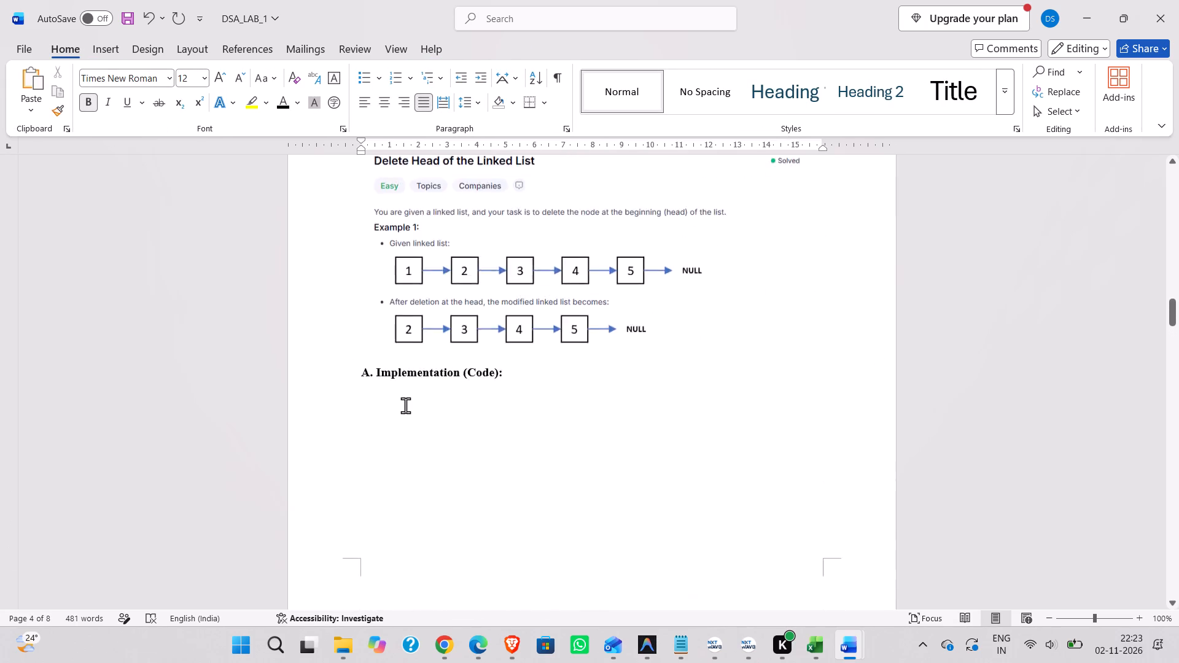
pyautogui.scroll(3, 432, 418)
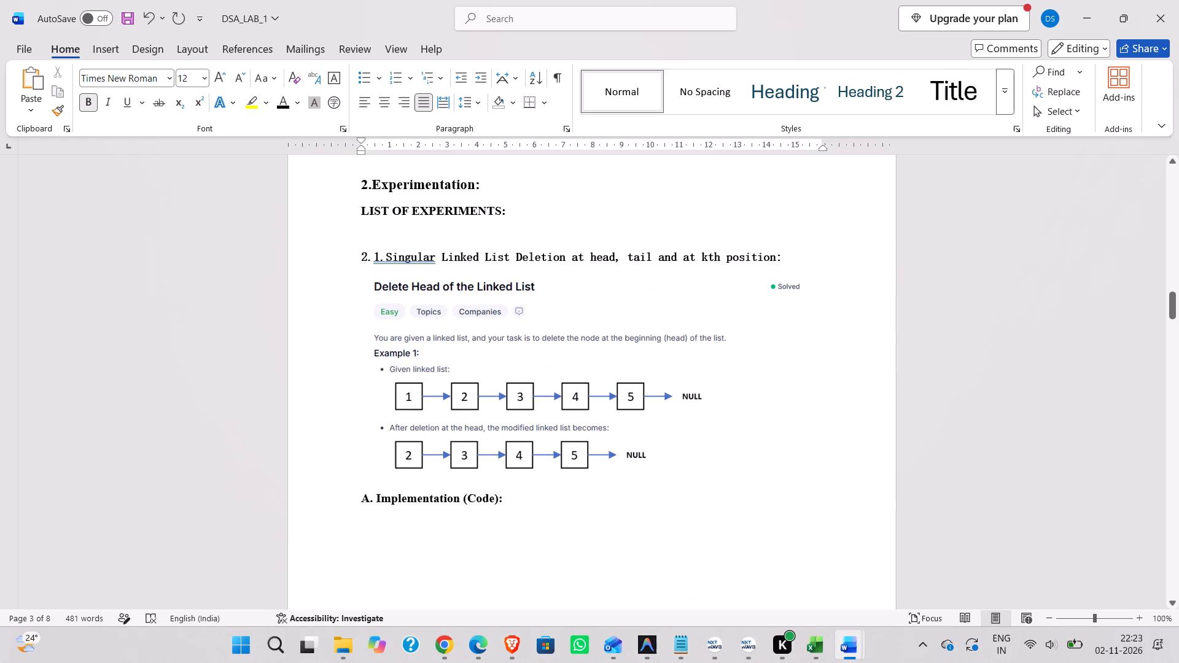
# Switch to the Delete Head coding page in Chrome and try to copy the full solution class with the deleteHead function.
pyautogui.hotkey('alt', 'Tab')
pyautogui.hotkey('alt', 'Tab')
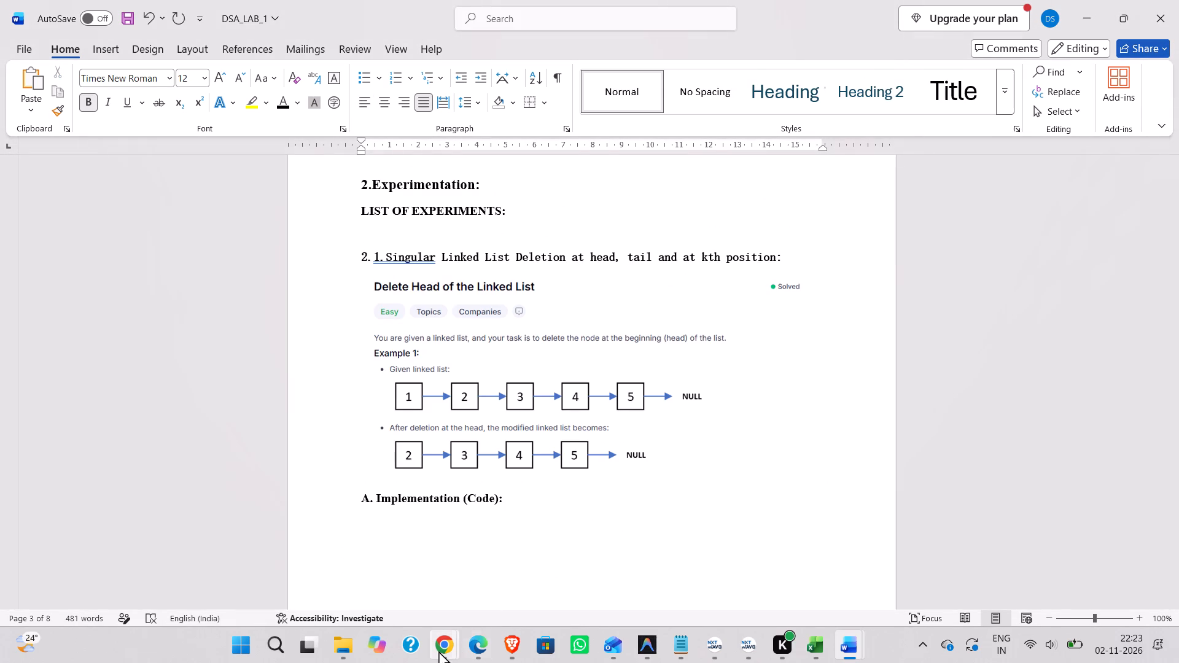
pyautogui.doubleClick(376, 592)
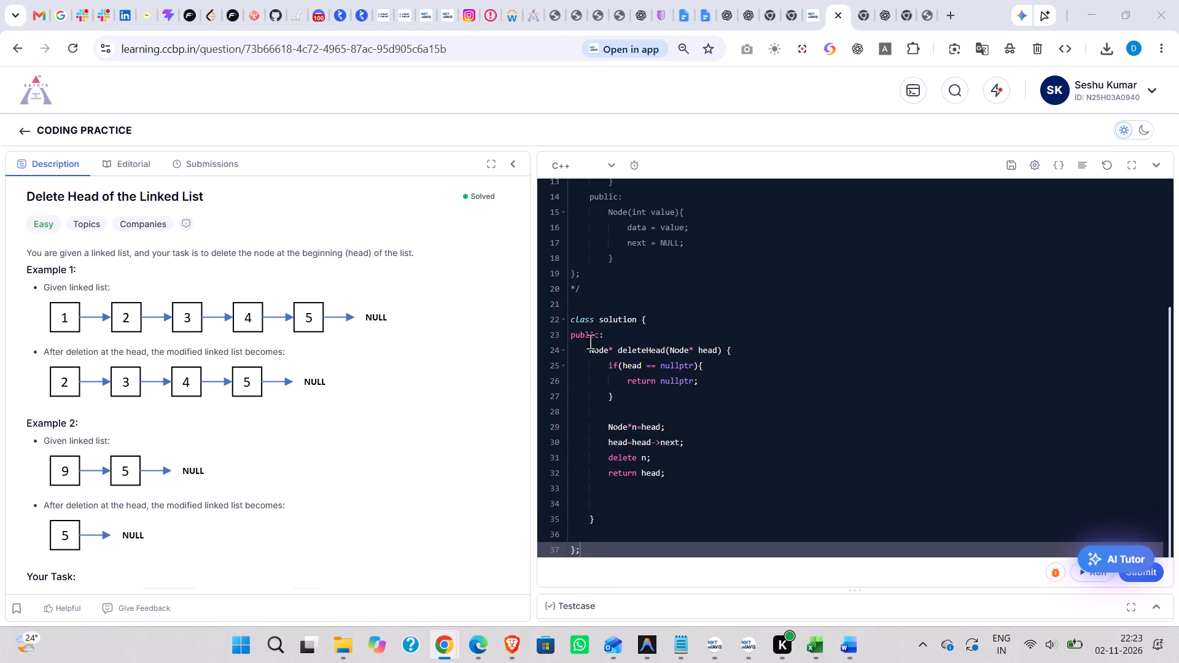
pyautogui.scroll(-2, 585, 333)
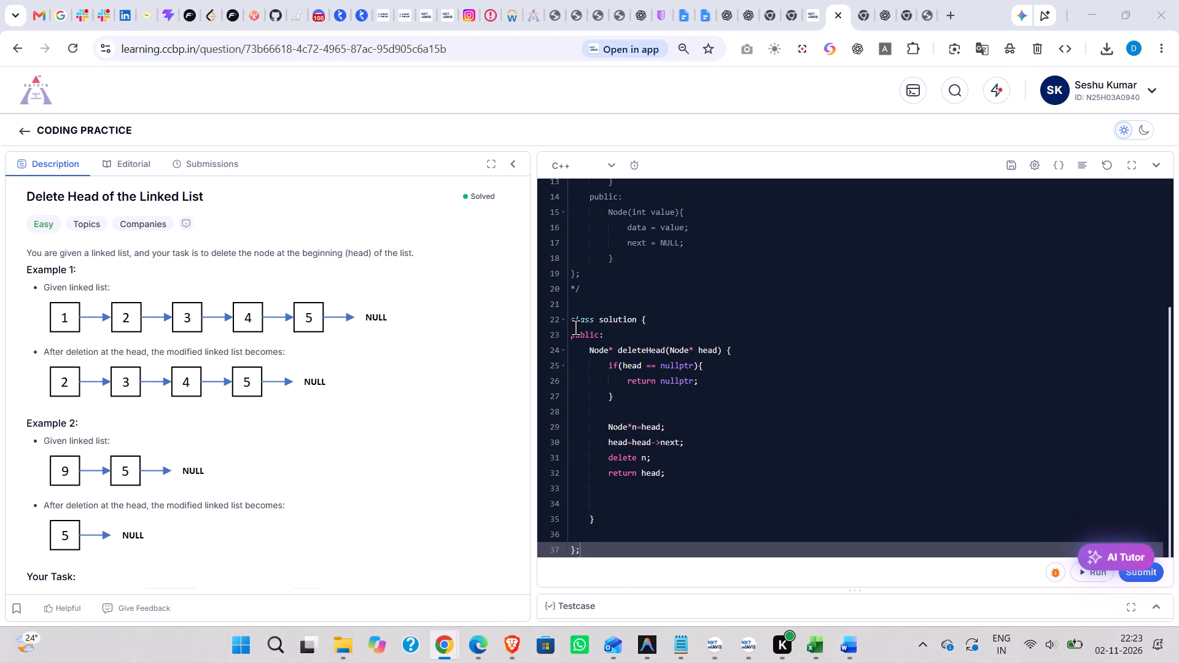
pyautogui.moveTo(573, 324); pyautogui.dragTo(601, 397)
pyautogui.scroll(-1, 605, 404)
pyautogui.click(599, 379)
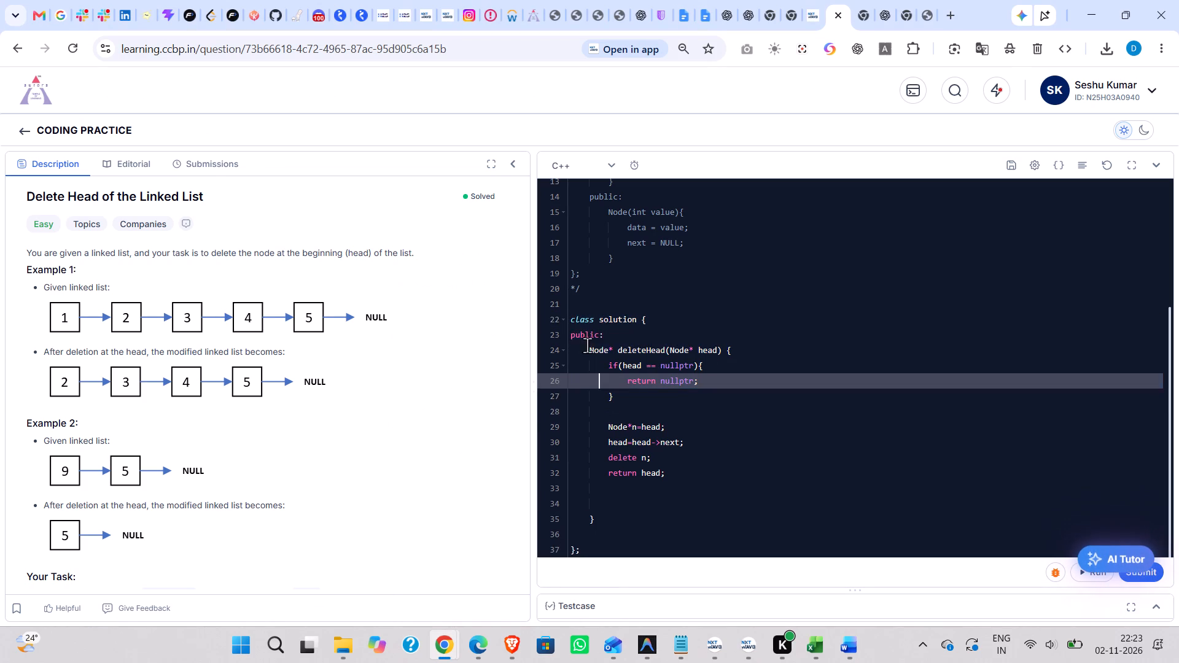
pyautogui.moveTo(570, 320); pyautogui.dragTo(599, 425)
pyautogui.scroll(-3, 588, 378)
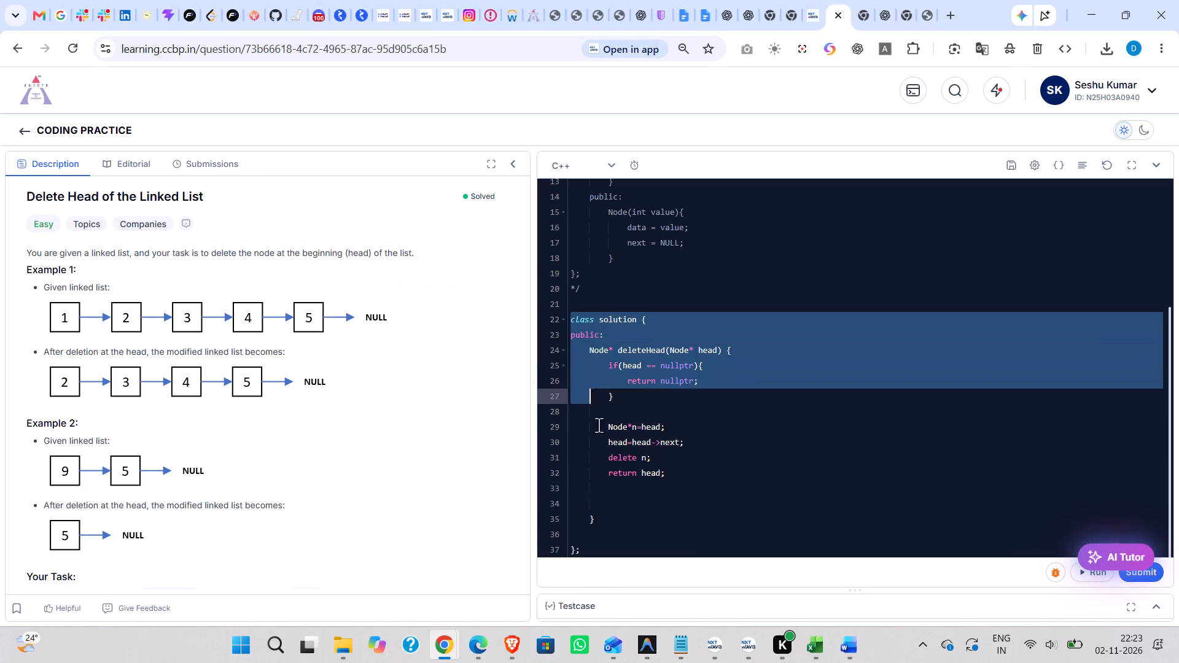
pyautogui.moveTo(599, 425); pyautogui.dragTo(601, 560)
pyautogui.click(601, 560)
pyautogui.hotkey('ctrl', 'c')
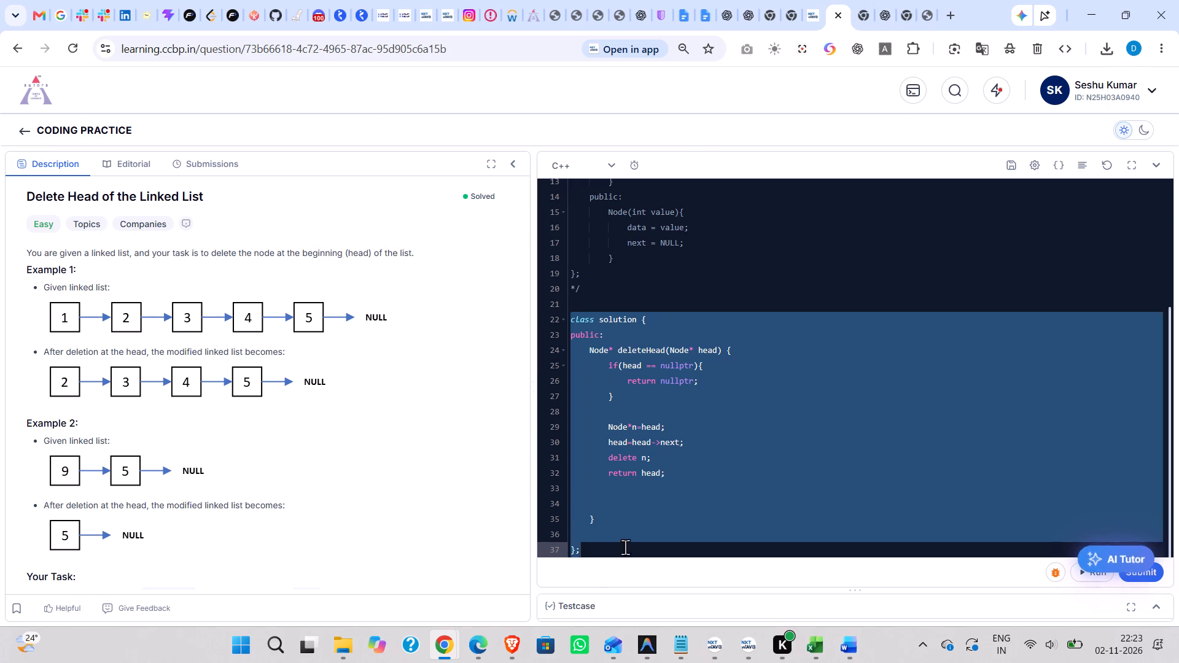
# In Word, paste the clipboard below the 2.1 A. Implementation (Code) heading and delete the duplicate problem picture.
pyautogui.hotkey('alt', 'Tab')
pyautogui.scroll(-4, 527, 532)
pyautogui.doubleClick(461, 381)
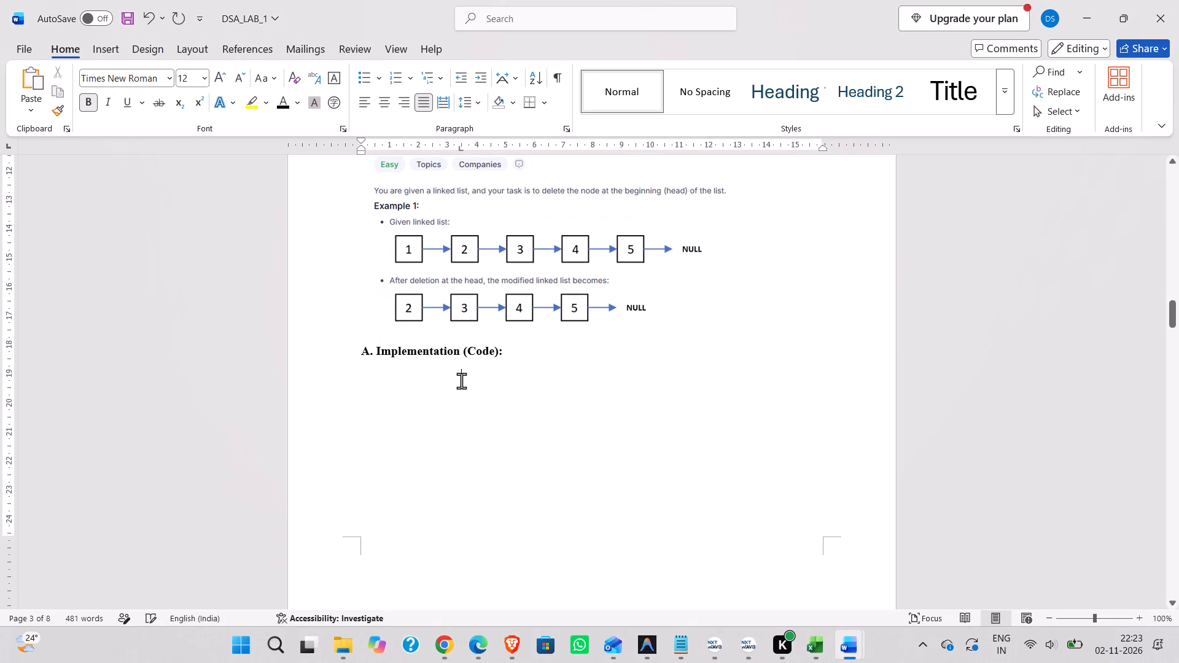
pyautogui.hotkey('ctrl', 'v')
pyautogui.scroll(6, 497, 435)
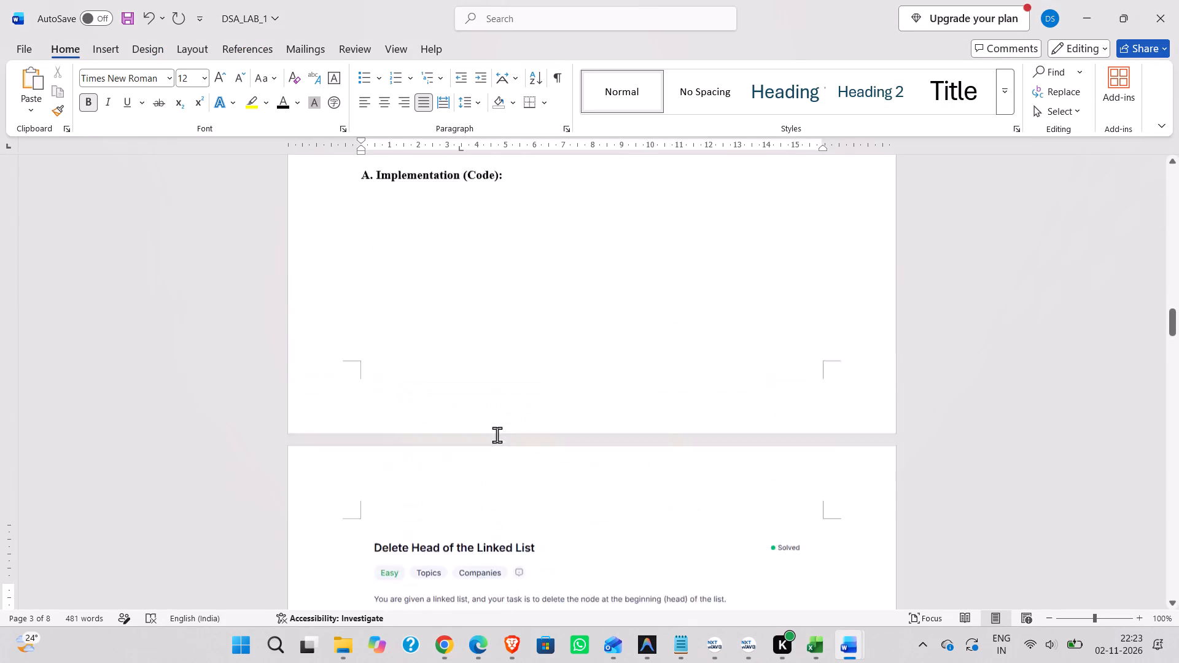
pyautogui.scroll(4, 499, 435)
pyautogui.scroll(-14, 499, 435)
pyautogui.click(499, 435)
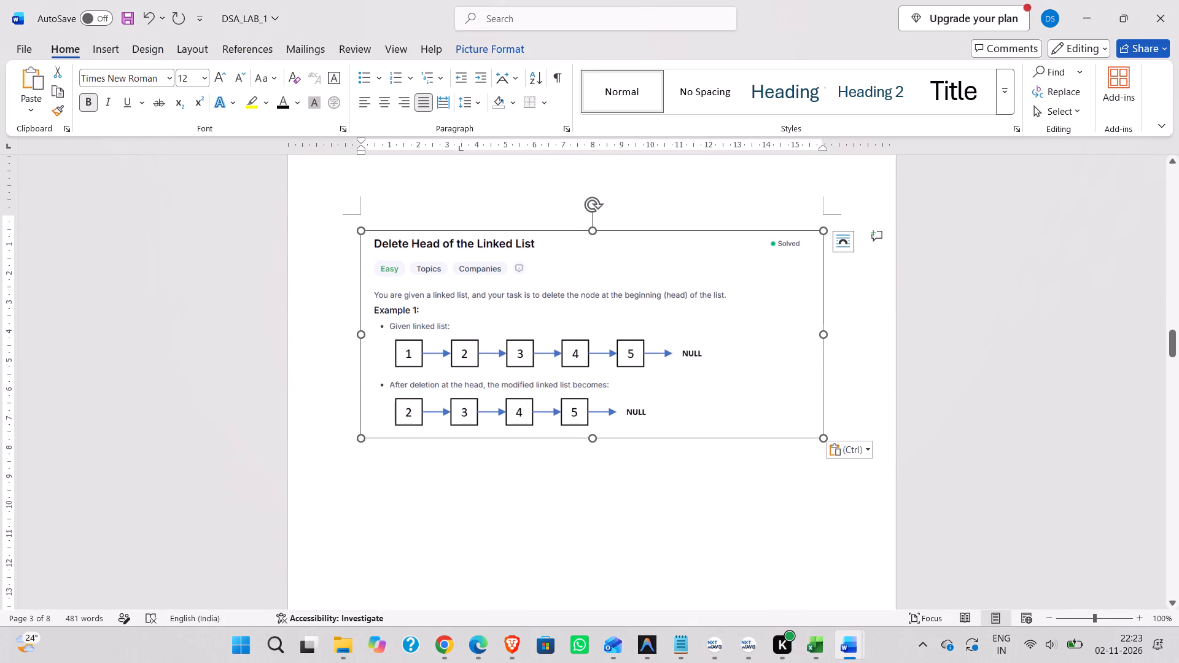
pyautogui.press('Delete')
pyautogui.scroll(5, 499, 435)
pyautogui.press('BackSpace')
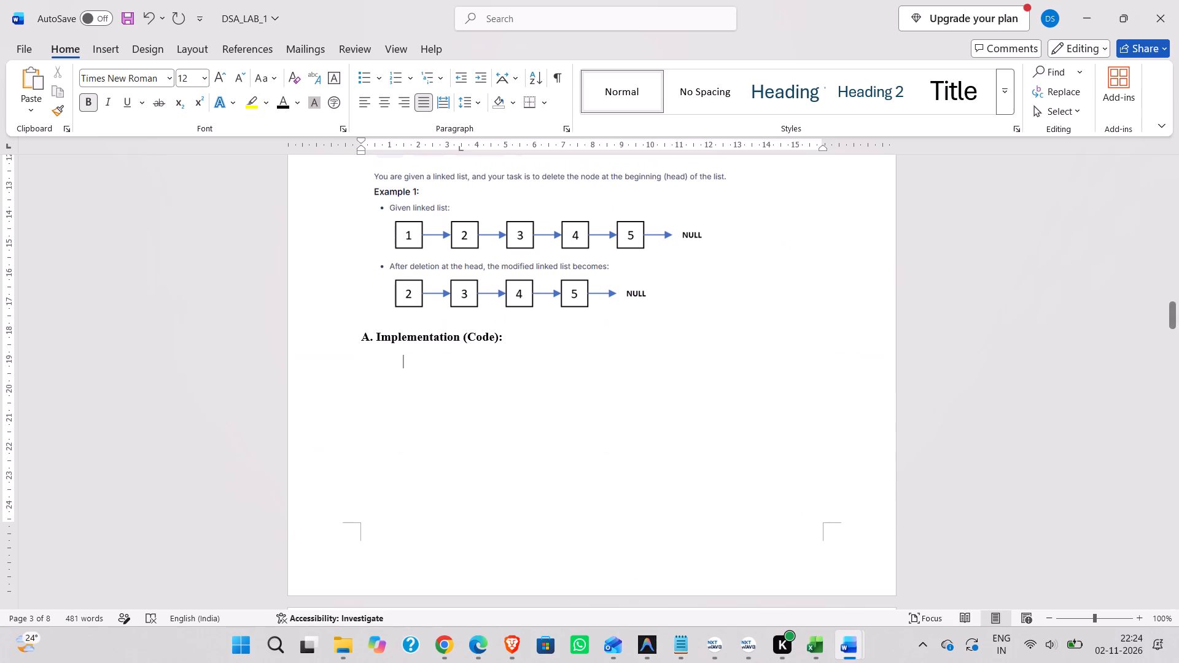
# Copy the solution class containing deleteHead from Chrome and paste it below the 2.1 A. Implementation (Code) heading in Word.
pyautogui.hotkey('alt', 'Tab')
pyautogui.click(627, 414)
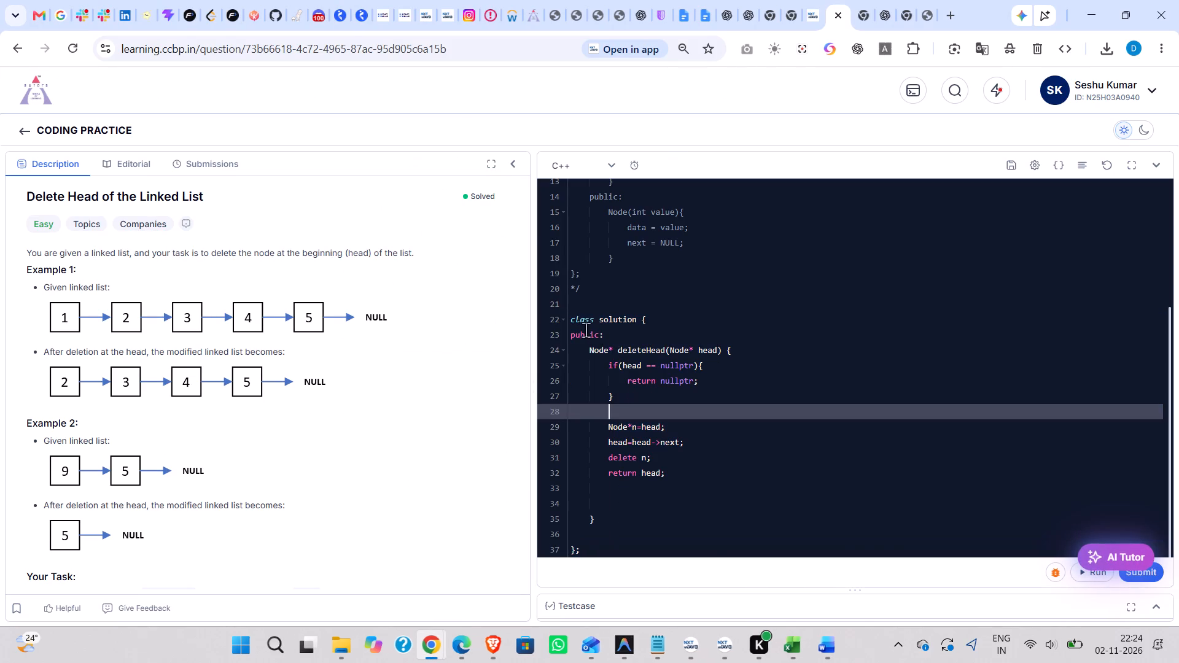
pyautogui.hotkey('alt', 'Tab')
pyautogui.press('space')
pyautogui.press('space')
pyautogui.press('space')
pyautogui.press('BackSpace')
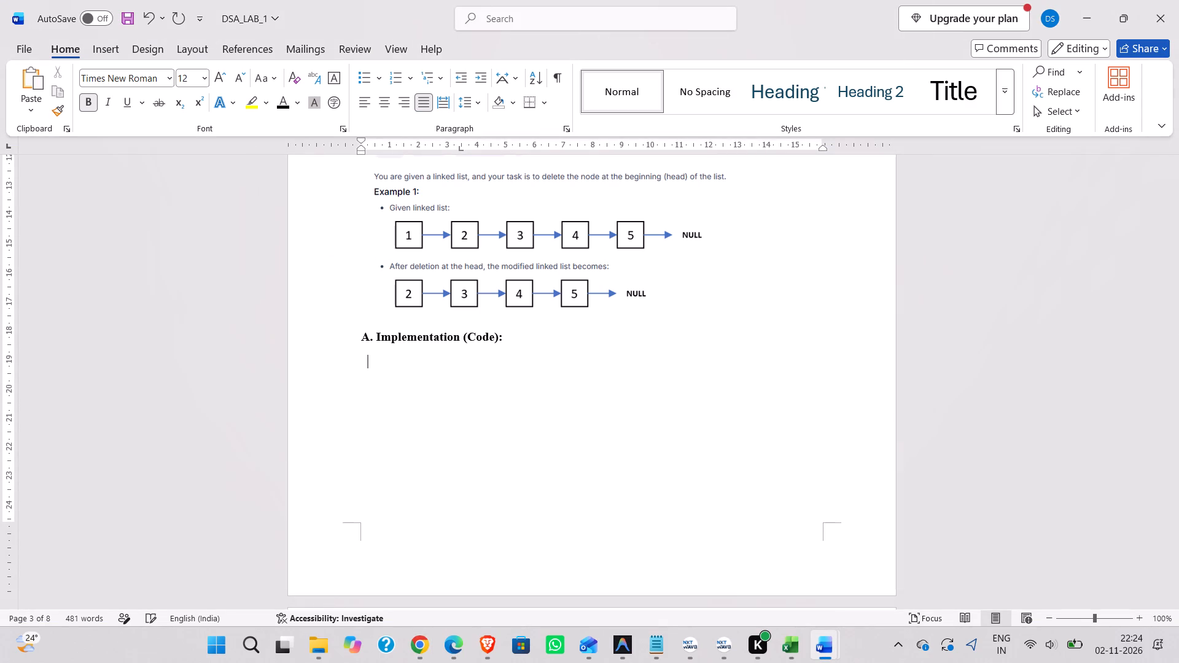
pyautogui.press('BackSpace')
pyautogui.press('Tab')
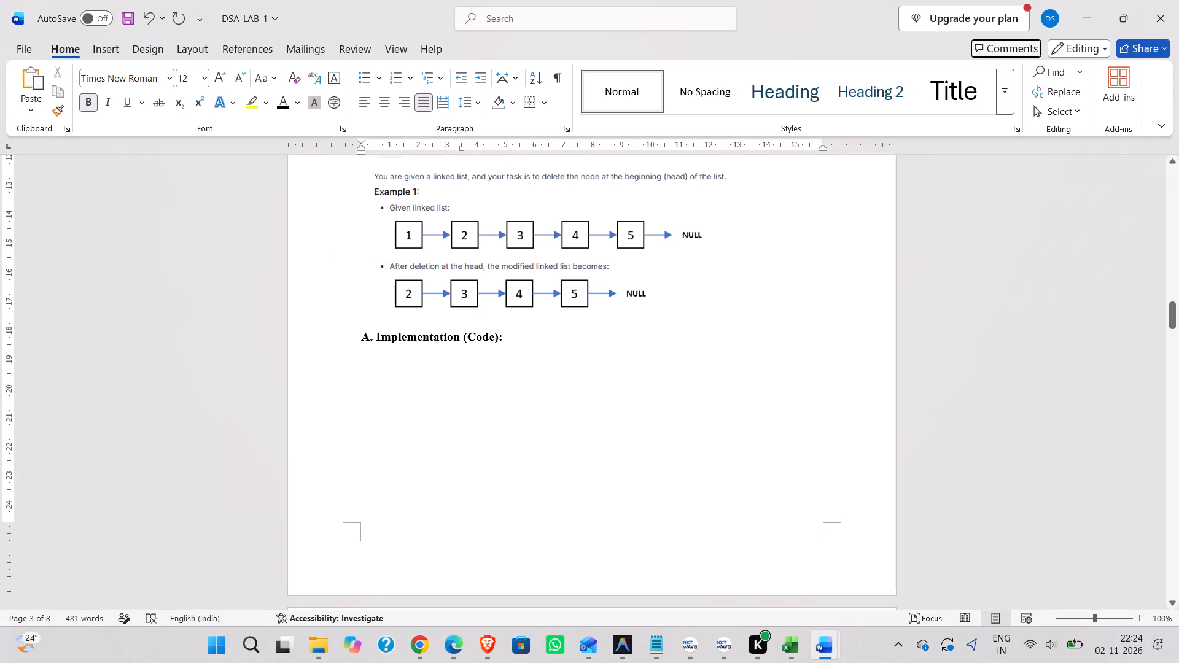
pyautogui.hotkey('alt', 'Tab')
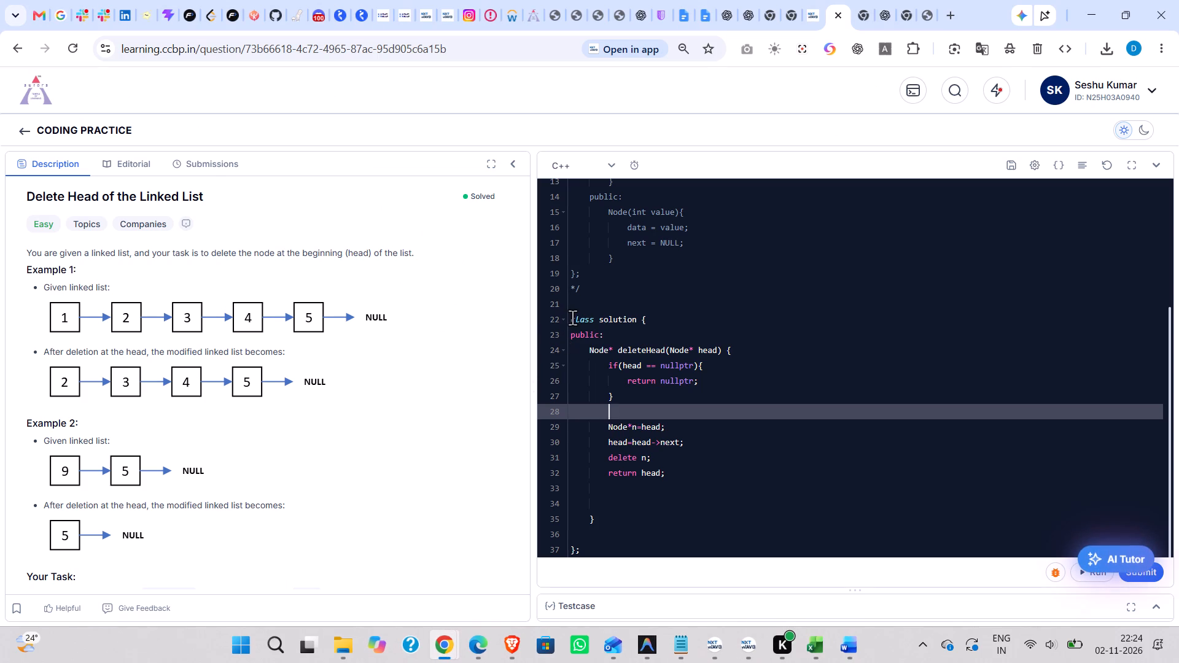
pyautogui.moveTo(572, 317); pyautogui.dragTo(600, 560)
pyautogui.hotkey('ctrl', 'c')
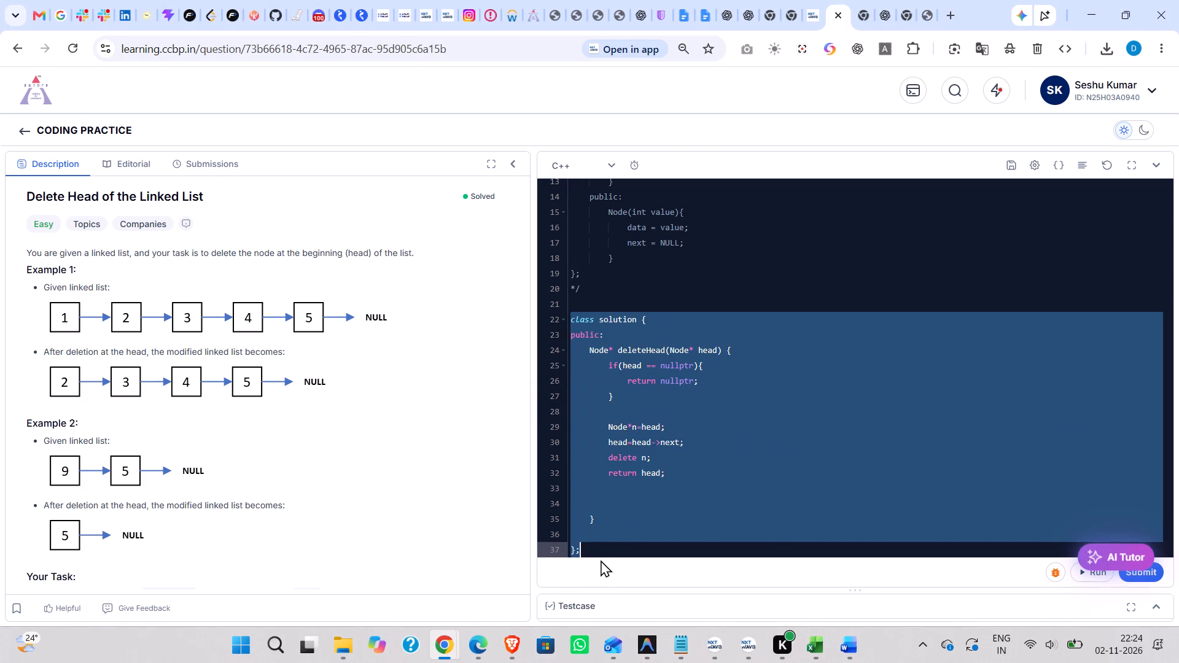
pyautogui.hotkey('alt', 'Tab')
pyautogui.hotkey('ctrl', 'v')
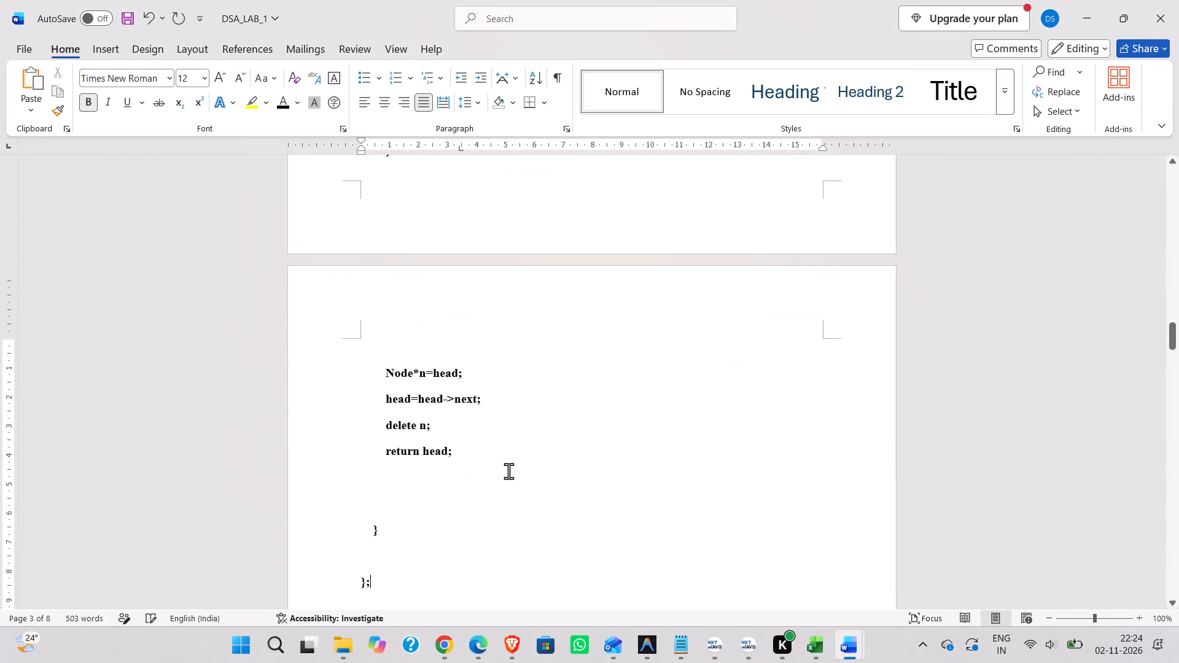
# Examine the pasted code's layout together with the objective and experiment sections above it.
pyautogui.scroll(11, 508, 471)
pyautogui.click(411, 458)
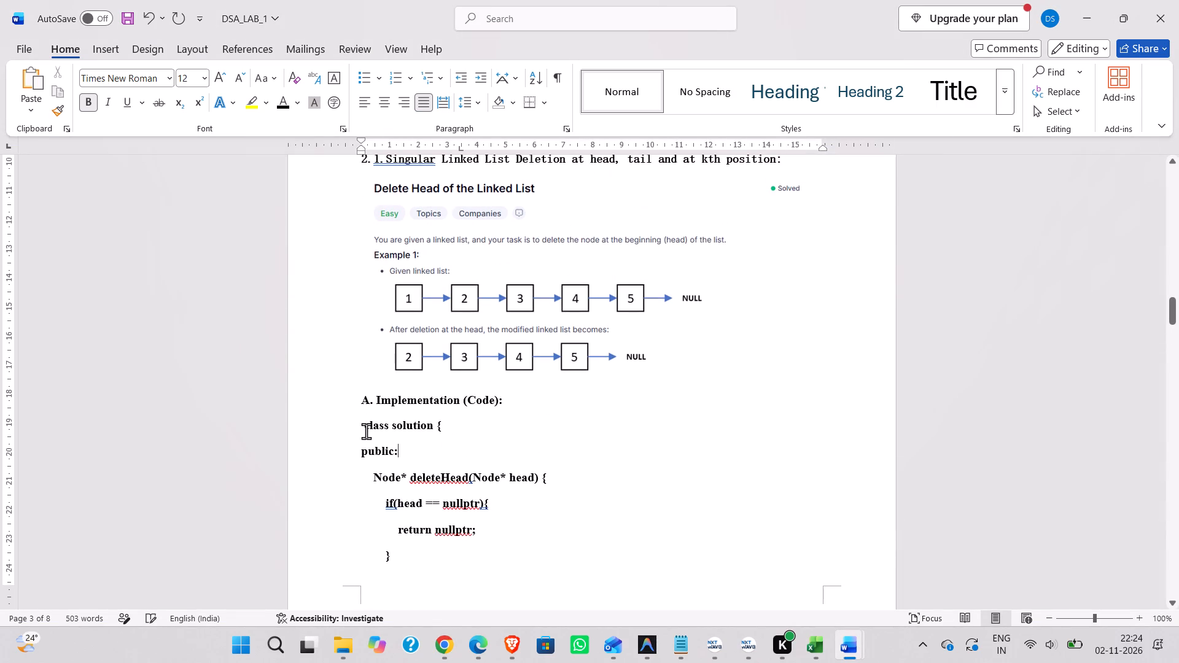
pyautogui.doubleClick(365, 431)
pyautogui.click(415, 495)
pyautogui.scroll(5, 417, 495)
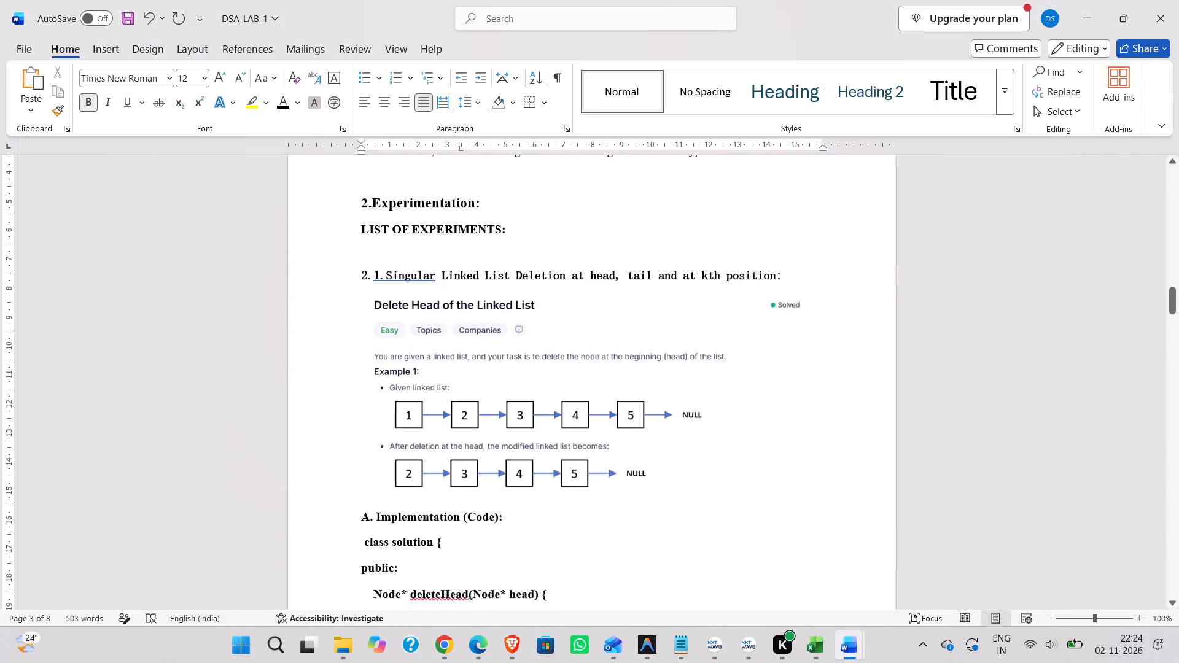
pyautogui.scroll(6, 417, 495)
pyautogui.scroll(-6, 417, 495)
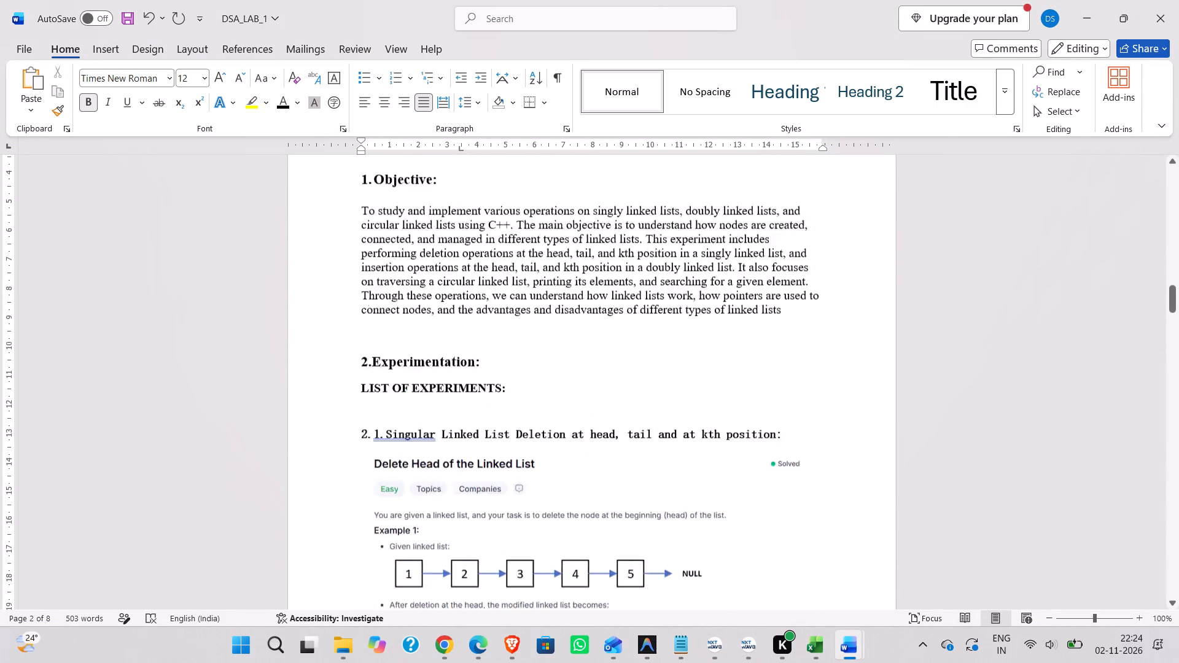
pyautogui.scroll(-17, 418, 495)
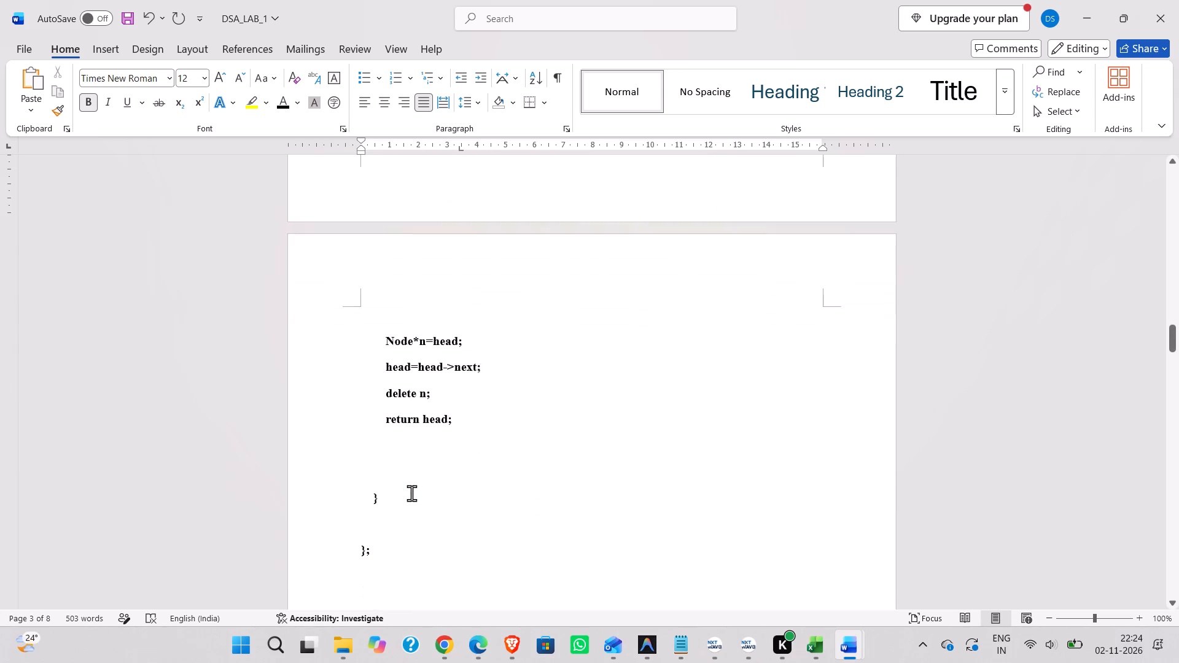
# Remove the blank lines between "return head;" and the function's closing brace in the pasted code.
pyautogui.click(410, 468)
pyautogui.press('BackSpace')
pyautogui.press('BackSpace')
pyautogui.press('BackSpace')
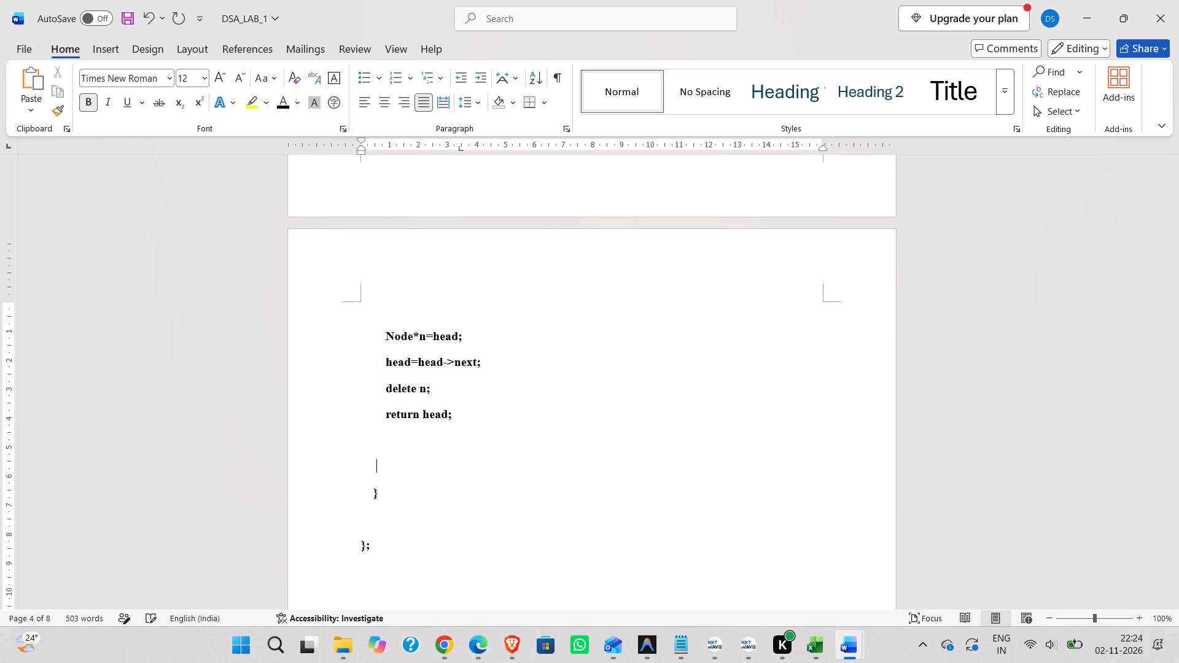
pyautogui.press('BackSpace')
pyautogui.press('BackSpace')
pyautogui.press('BackSpace')
pyautogui.press('BackSpace')
pyautogui.press('BackSpace')
pyautogui.press('BackSpace')
pyautogui.press('BackSpace')
pyautogui.press('BackSpace')
pyautogui.press('BackSpace')
pyautogui.press('BackSpace')
pyautogui.press('BackSpace')
pyautogui.press('BackSpace')
pyautogui.press('BackSpace')
pyautogui.press('BackSpace')
pyautogui.press('BackSpace')
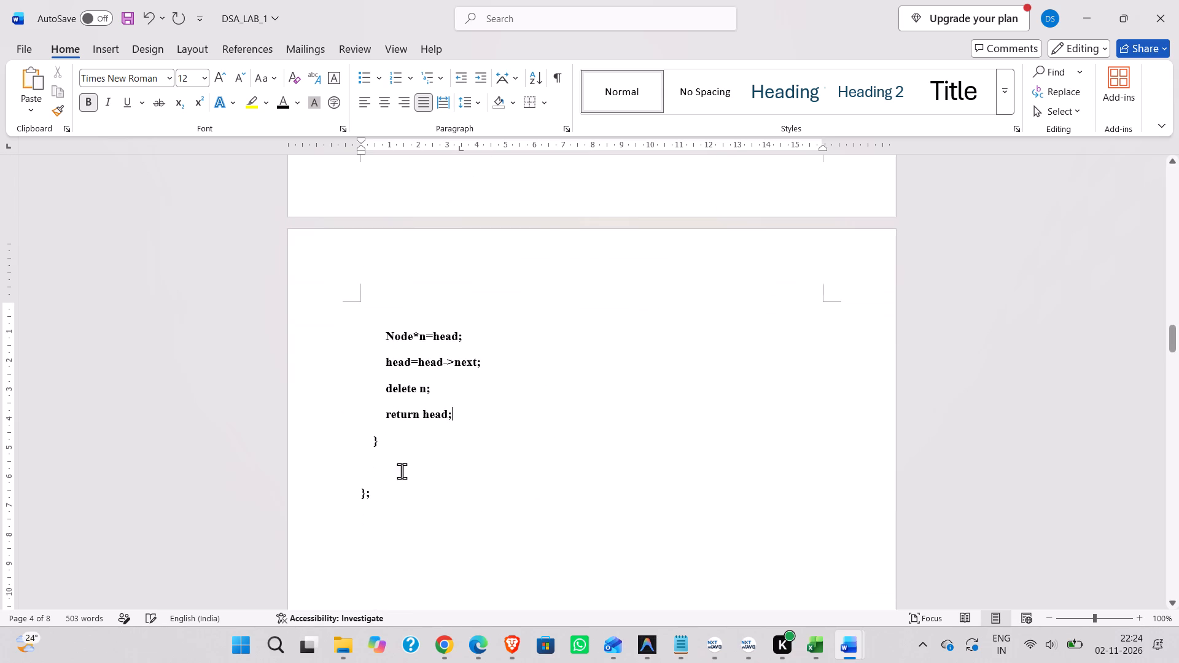
# Remove the blank line between the function's closing brace and the class's closing brace, keeping both braces.
pyautogui.click(384, 478)
pyautogui.press('BackSpace')
pyautogui.press('BackSpace')
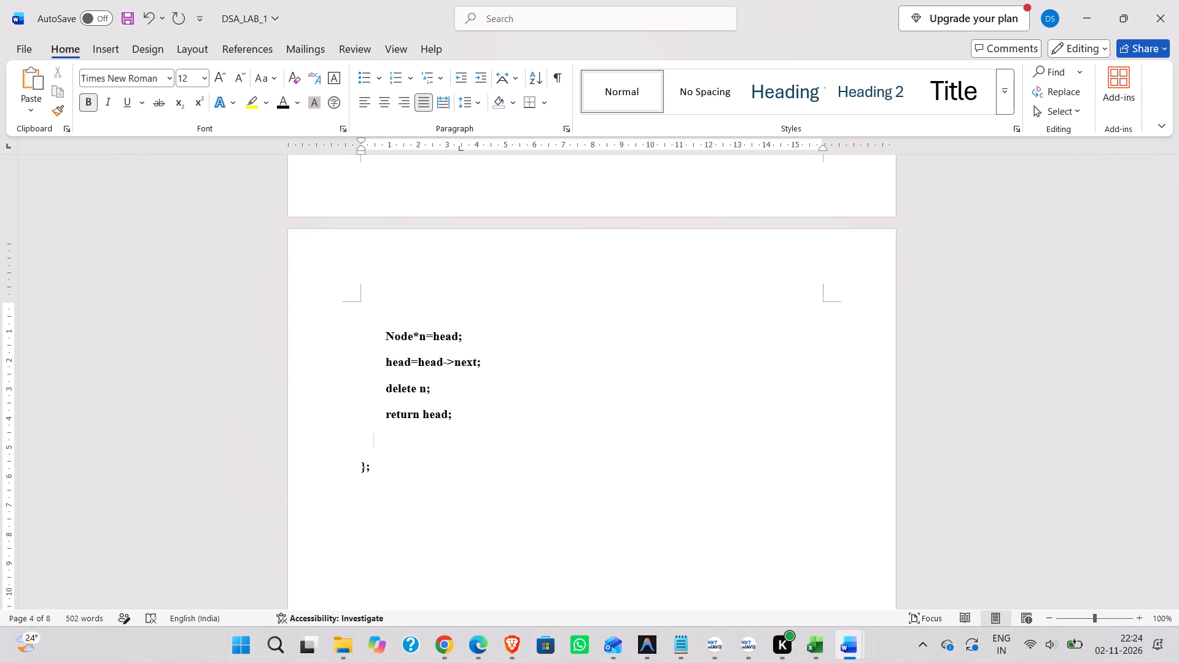
pyautogui.hotkey('shift', '}')
# Insert one space before "public:" to align it with the class line.
pyautogui.scroll(8, 382, 479)
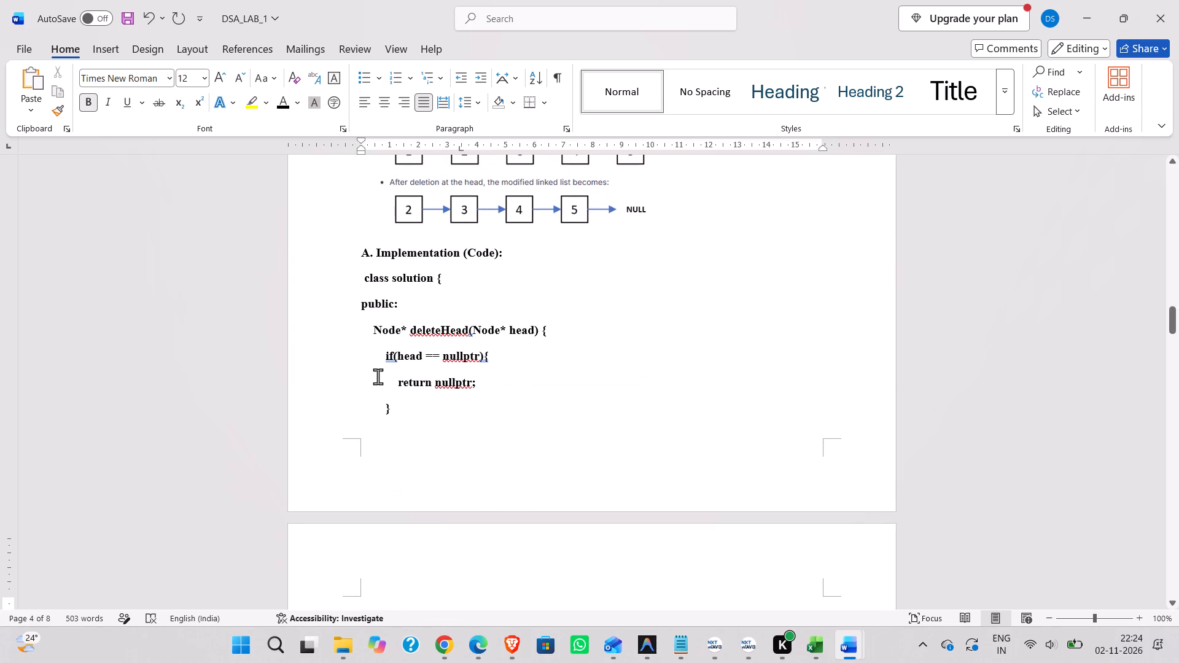
pyautogui.click(357, 306)
pyautogui.press('space')
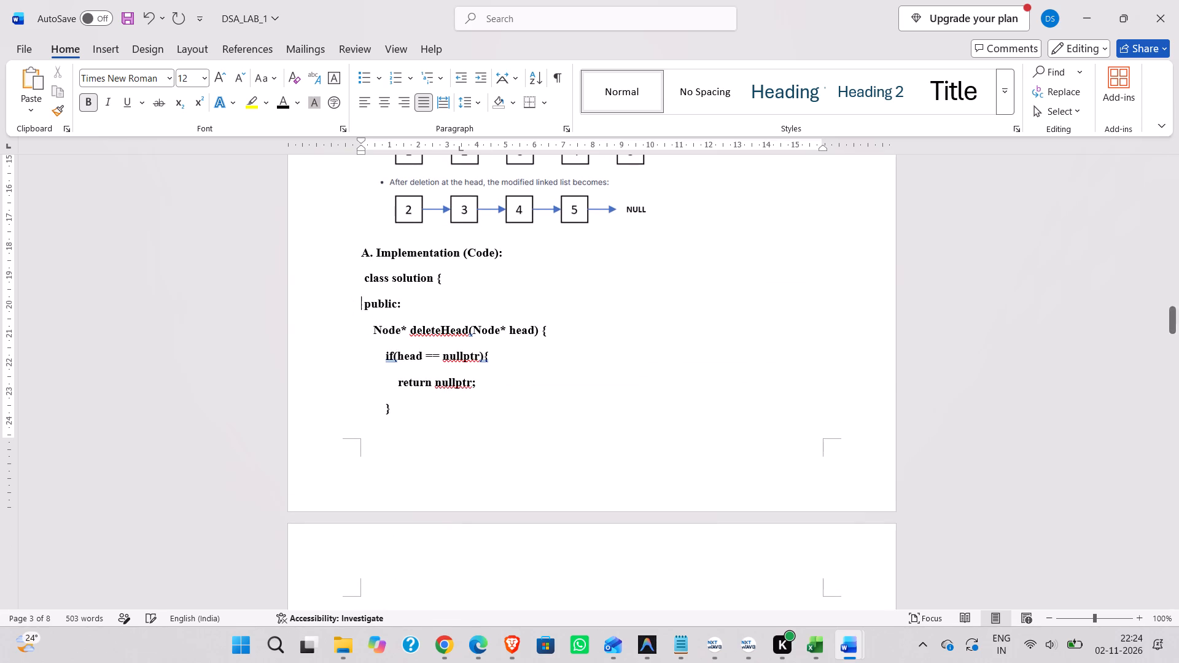
# Remove the bold formatting from the whole pasted code, from "class solution {" to the final "};".
pyautogui.moveTo(365, 281); pyautogui.dragTo(407, 332)
pyautogui.scroll(-6, 410, 332)
pyautogui.moveTo(410, 332); pyautogui.dragTo(449, 407)
pyautogui.scroll(-2, 449, 407)
pyautogui.moveTo(449, 407); pyautogui.dragTo(429, 474)
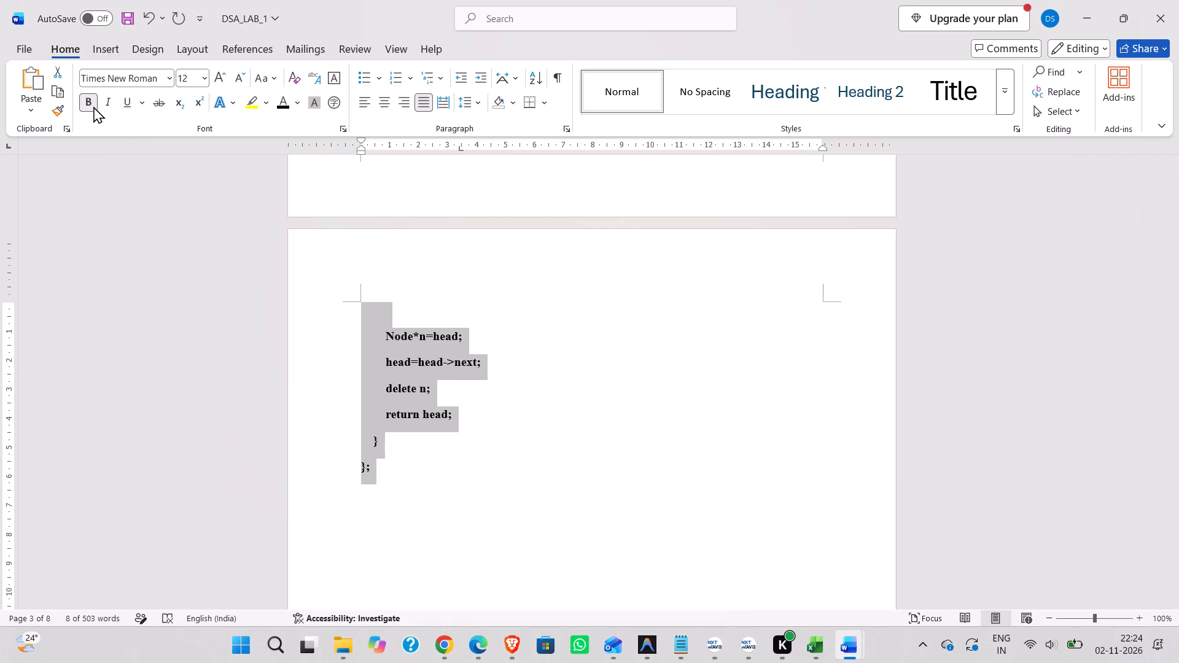
pyautogui.click(93, 106)
pyautogui.scroll(4, 431, 341)
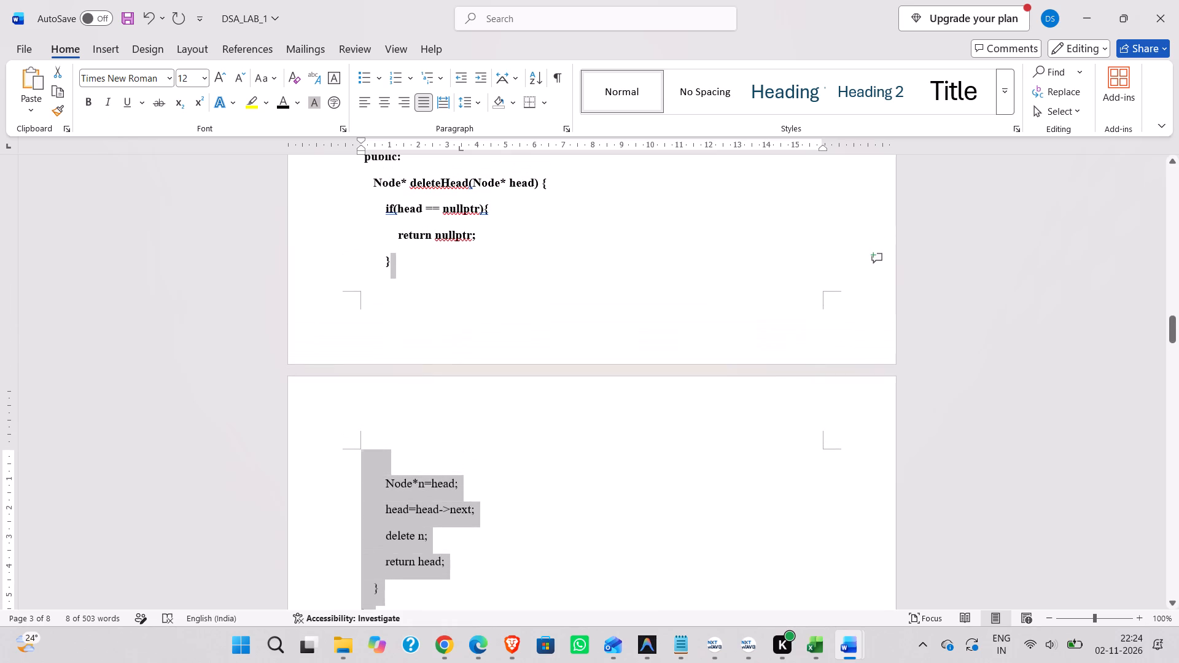
pyautogui.press('Tab')
pyautogui.hotkey('ctrl', 'z')
pyautogui.click(466, 370)
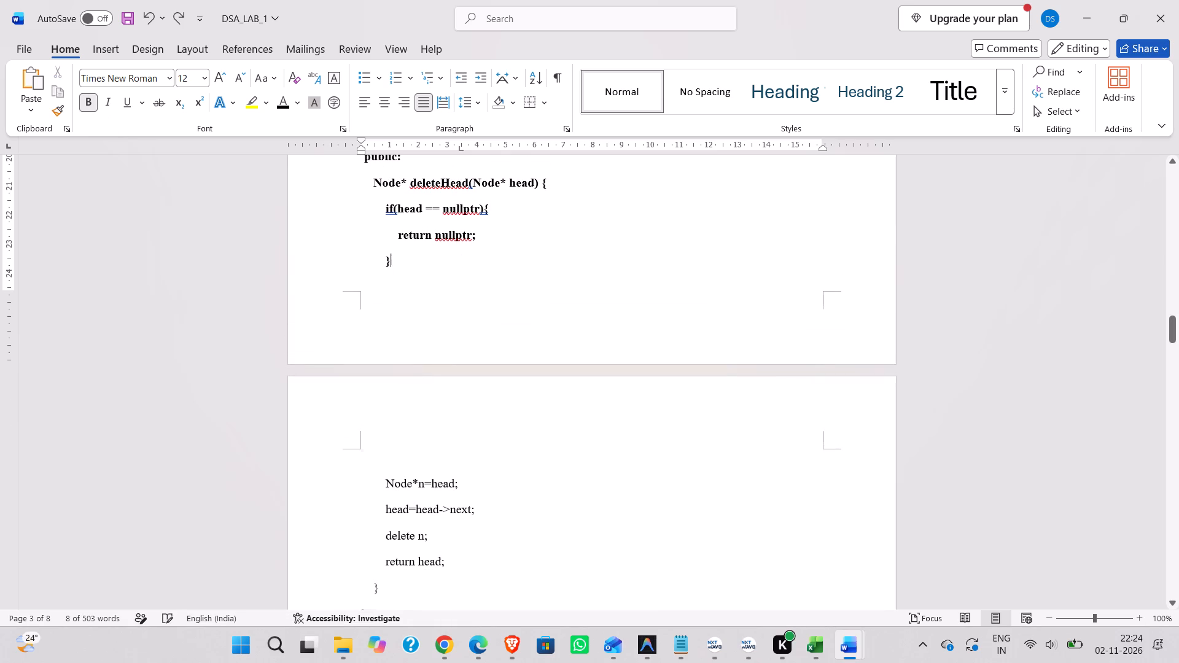
pyautogui.scroll(3, 416, 292)
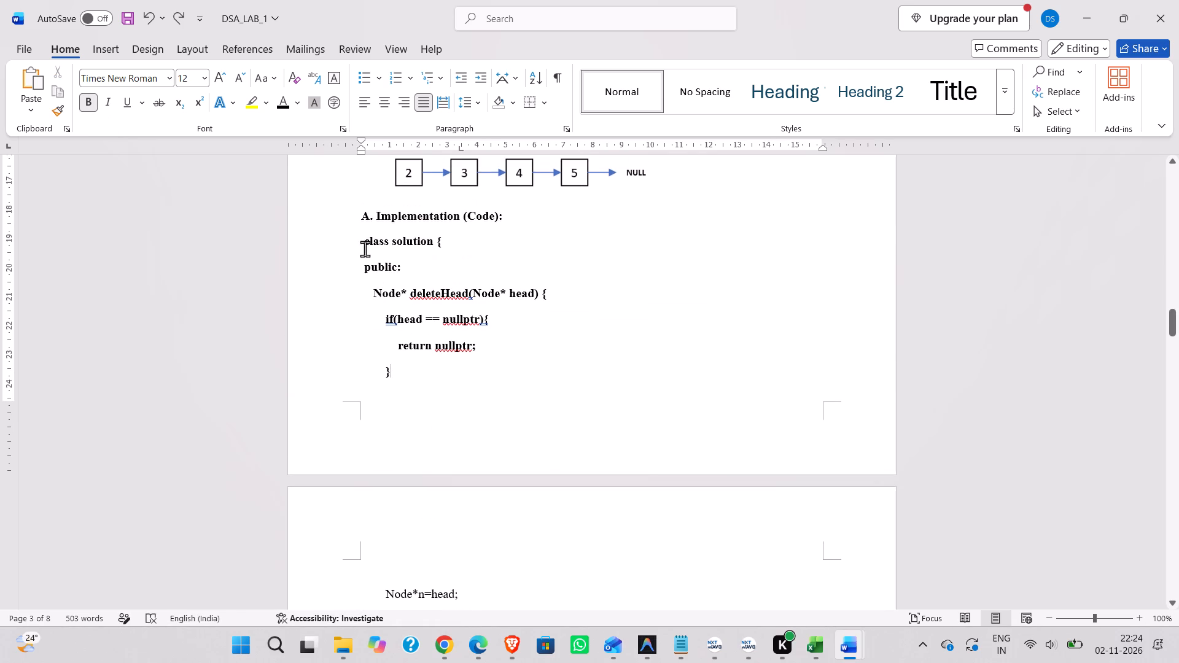
pyautogui.moveTo(366, 247); pyautogui.dragTo(407, 365)
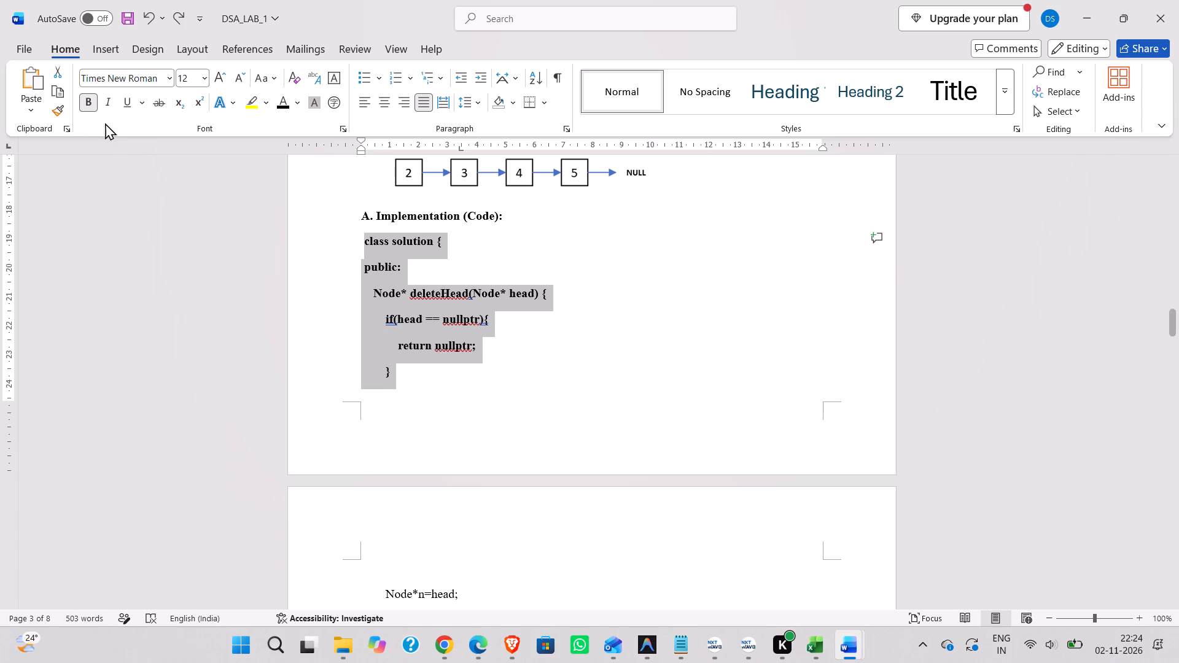
pyautogui.click(96, 106)
pyautogui.click(404, 284)
# Indent all lines of the pasted solution code from the left margin by about 0.75 cm.
pyautogui.scroll(-6, 396, 277)
pyautogui.scroll(6, 401, 291)
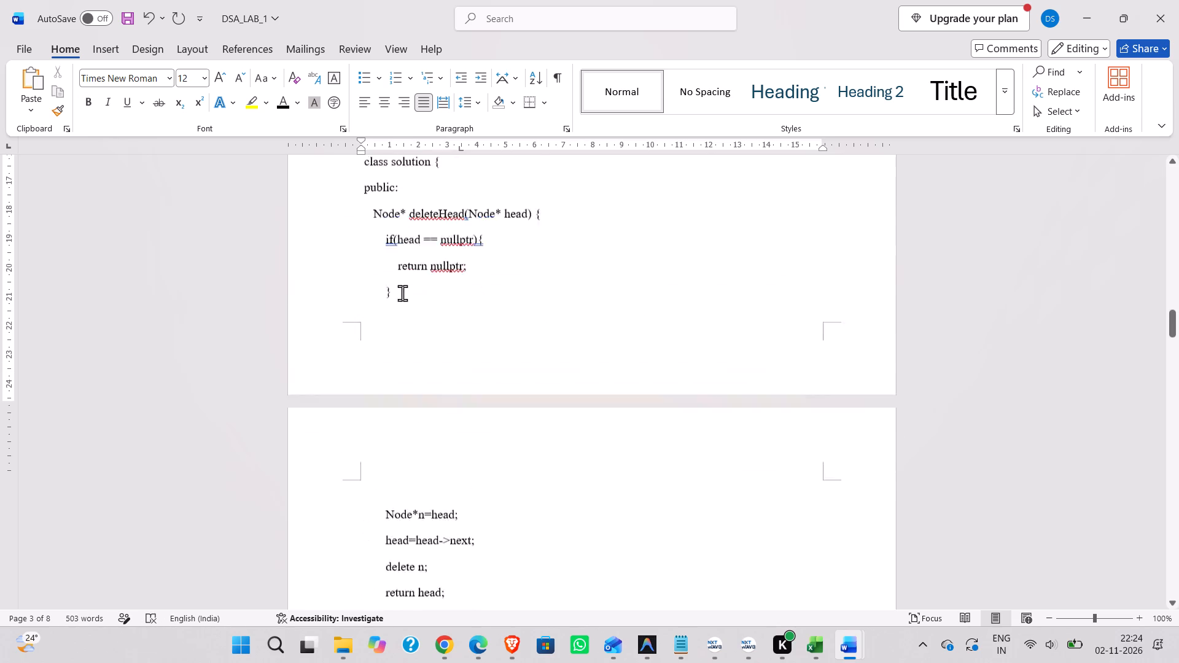
pyautogui.moveTo(362, 241); pyautogui.dragTo(390, 518)
pyautogui.scroll(-5, 403, 284)
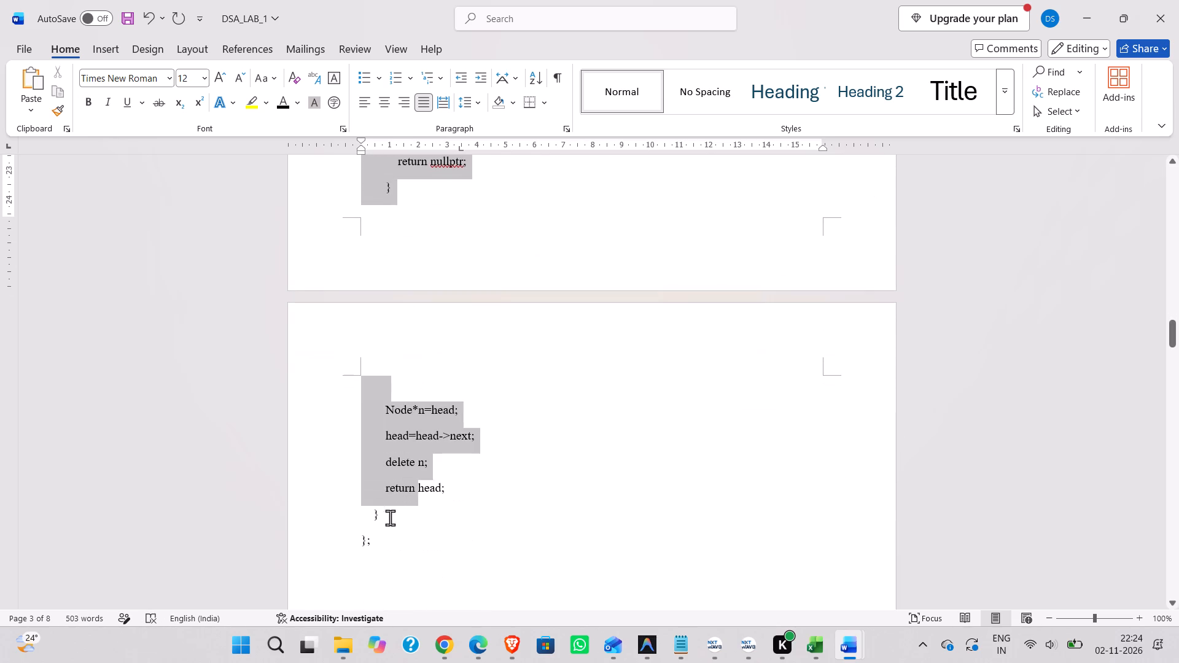
pyautogui.moveTo(390, 518); pyautogui.dragTo(390, 535)
pyautogui.moveTo(360, 150); pyautogui.dragTo(381, 153)
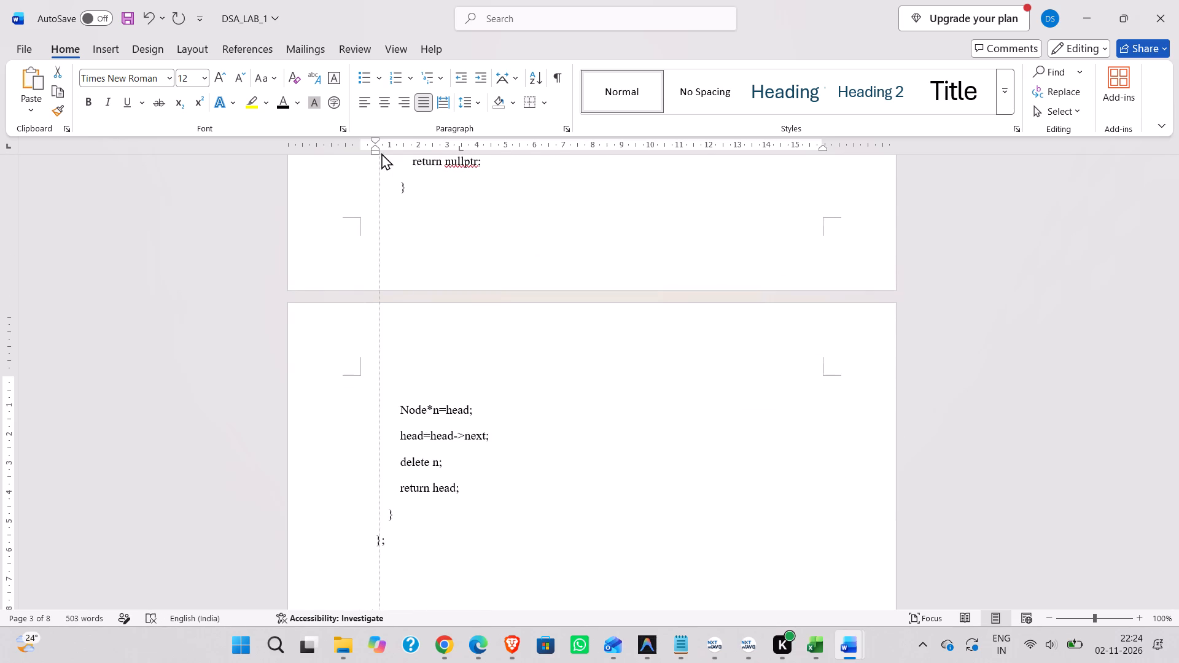
pyautogui.moveTo(381, 153); pyautogui.dragTo(383, 153)
pyautogui.scroll(4, 491, 292)
pyautogui.scroll(2, 537, 384)
pyautogui.click(537, 388)
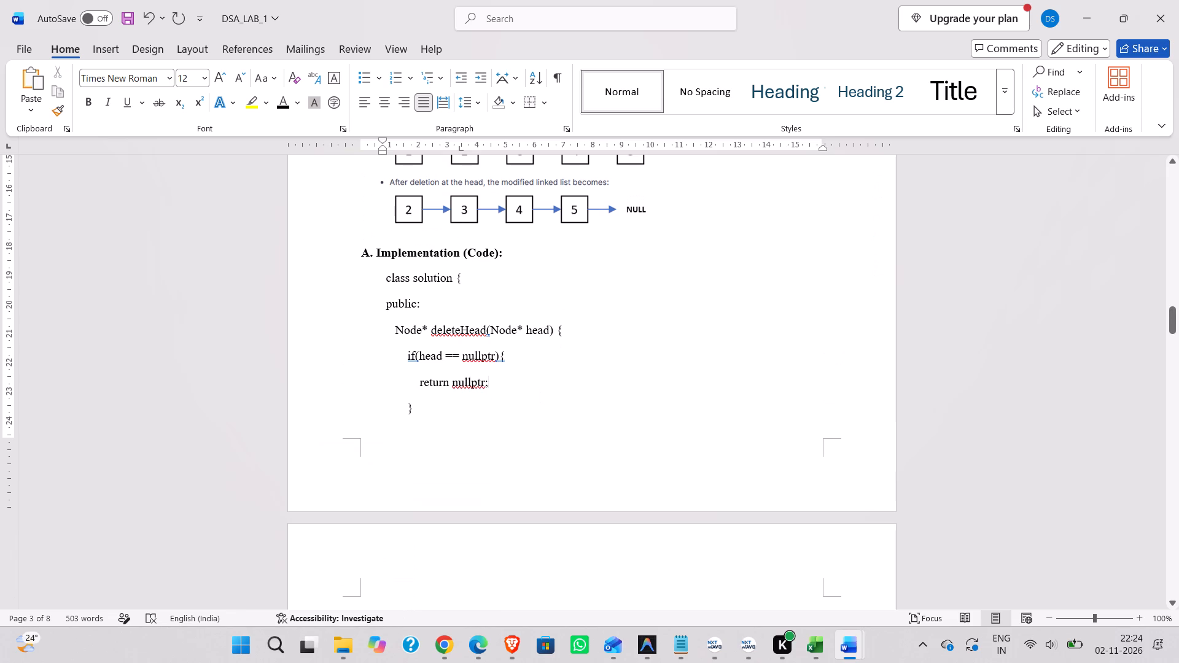
# Delete the extra blank lines above the heading 'B. Screen Shot of Output vs Expected Output:', leaving one below the code's closing brace.
pyautogui.scroll(5, 537, 388)
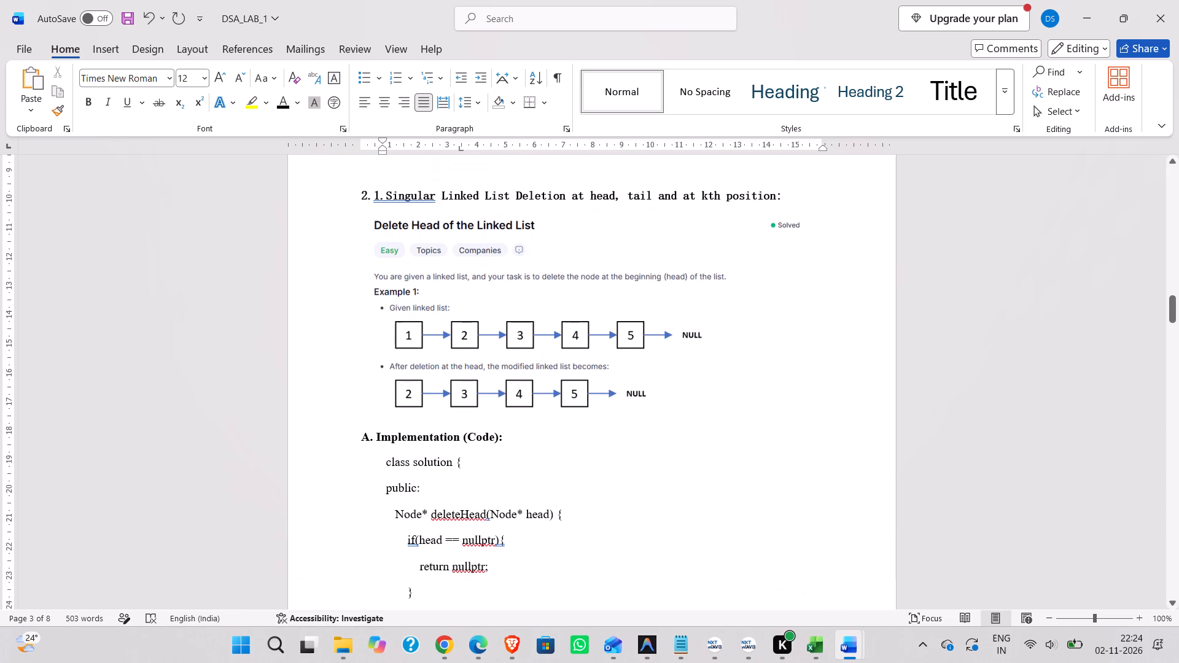
pyautogui.scroll(-14, 534, 389)
pyautogui.scroll(-7, 517, 399)
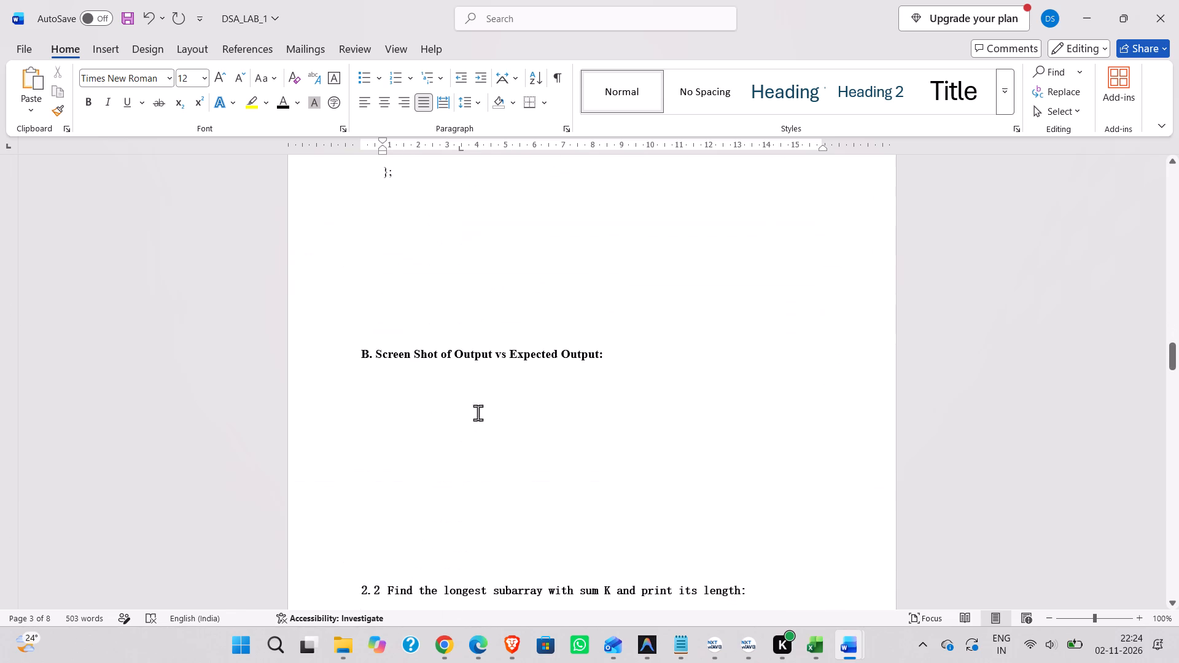
pyautogui.click(360, 357)
pyautogui.press('BackSpace')
pyautogui.press('BackSpace')
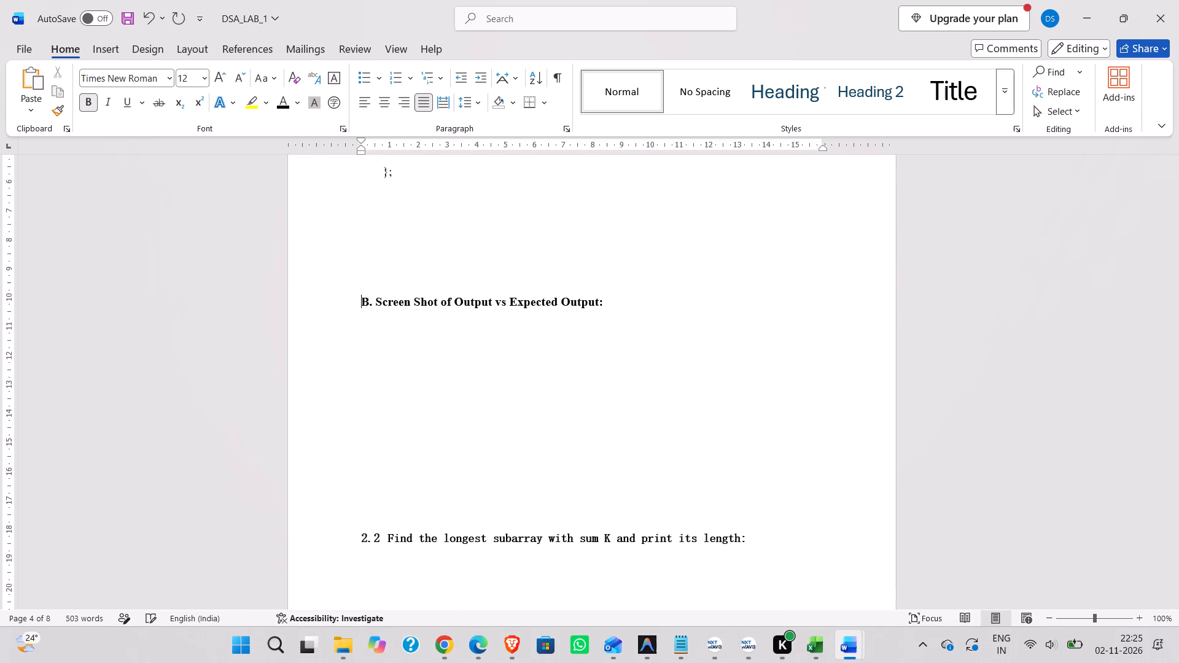
pyautogui.press('BackSpace')
pyautogui.press('BackSpace')
pyautogui.press('BackSpace')
# Start a new line directly below the heading 'B. Screen Shot of Output vs Expected Output:'.
pyautogui.scroll(-5, 420, 425)
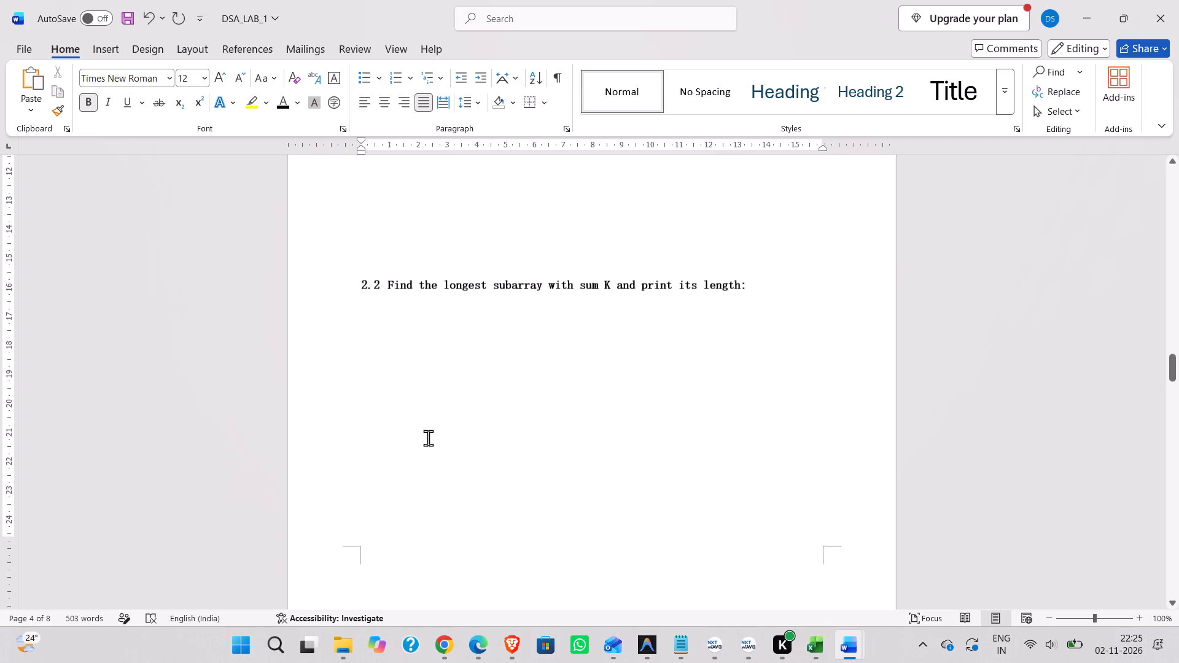
pyautogui.scroll(2, 428, 438)
pyautogui.click(355, 355)
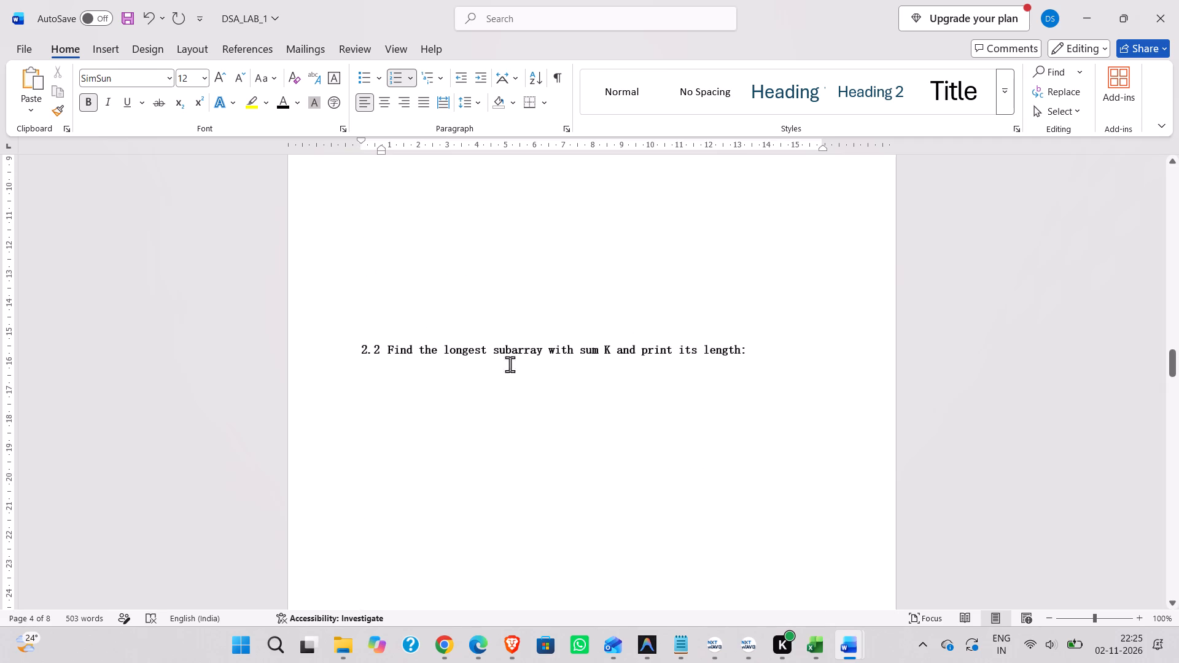
pyautogui.scroll(7, 524, 346)
pyautogui.click(610, 361)
pyautogui.click(627, 386)
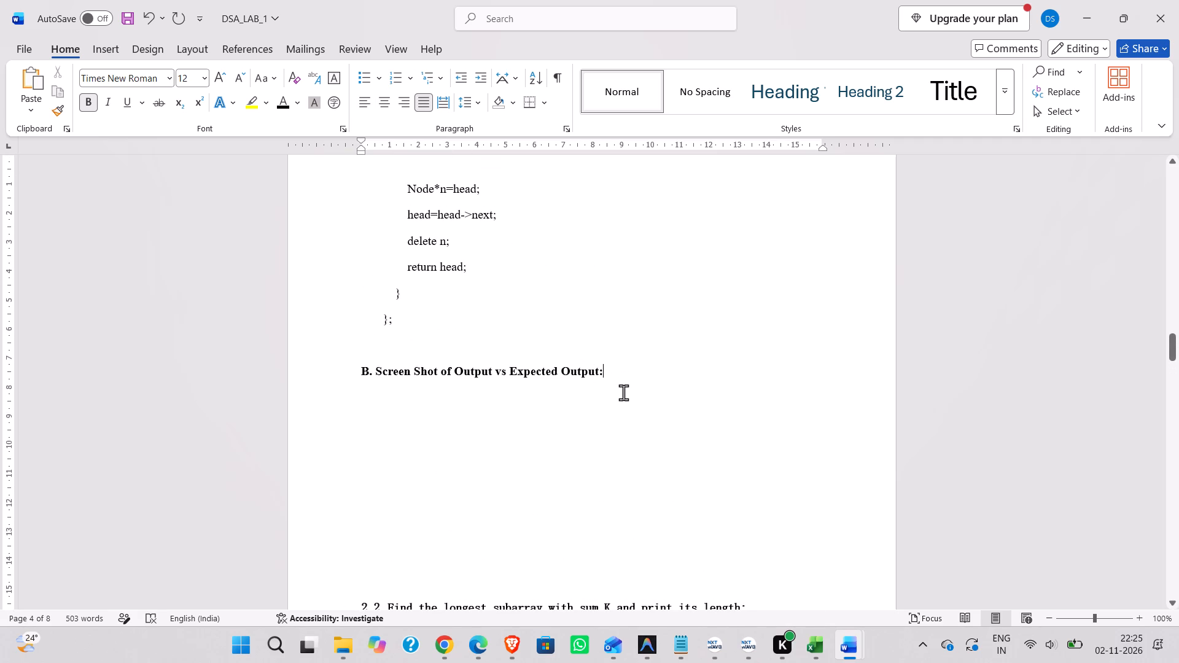
pyautogui.press('Return')
# Switch to Chrome, run the Delete Head of the Linked List solution, and enlarge the Testcase area to show its output.
pyautogui.hotkey('alt', 'Tab')
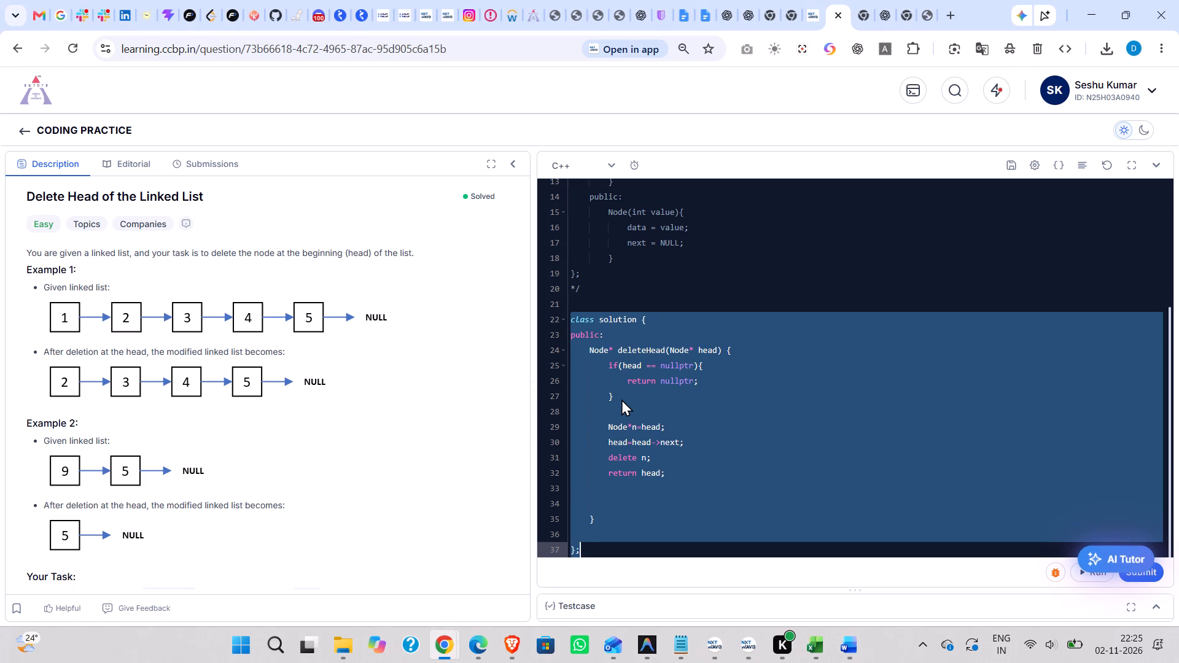
pyautogui.scroll(11, 768, 502)
pyautogui.click(1086, 576)
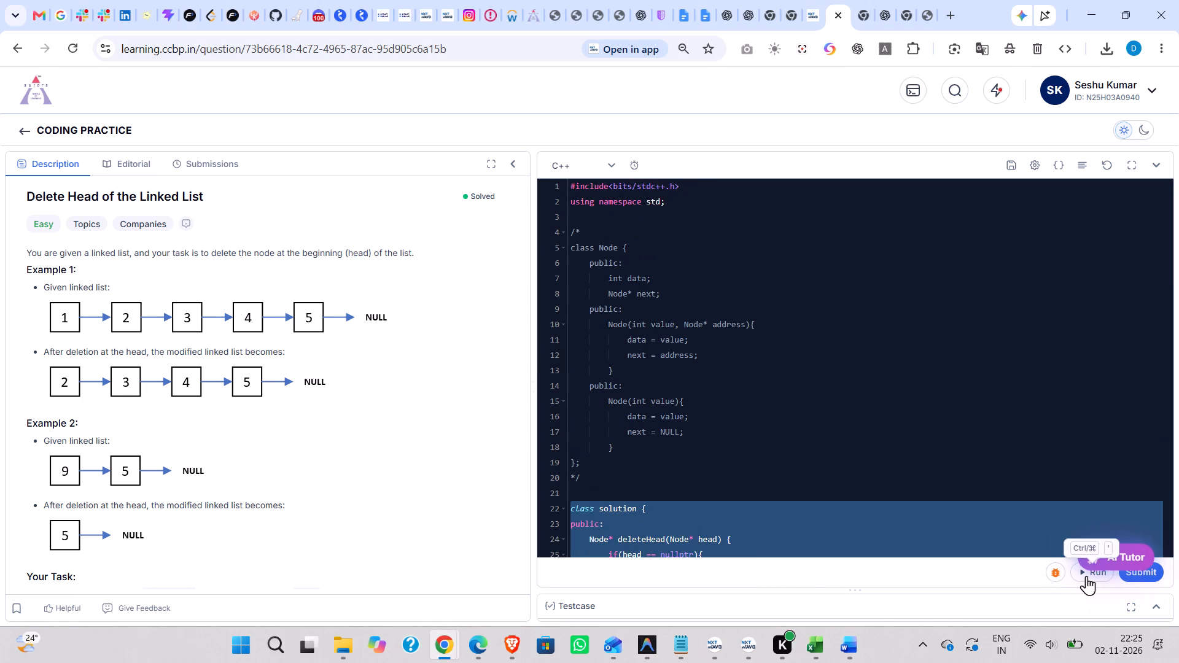
pyautogui.scroll(-6, 810, 357)
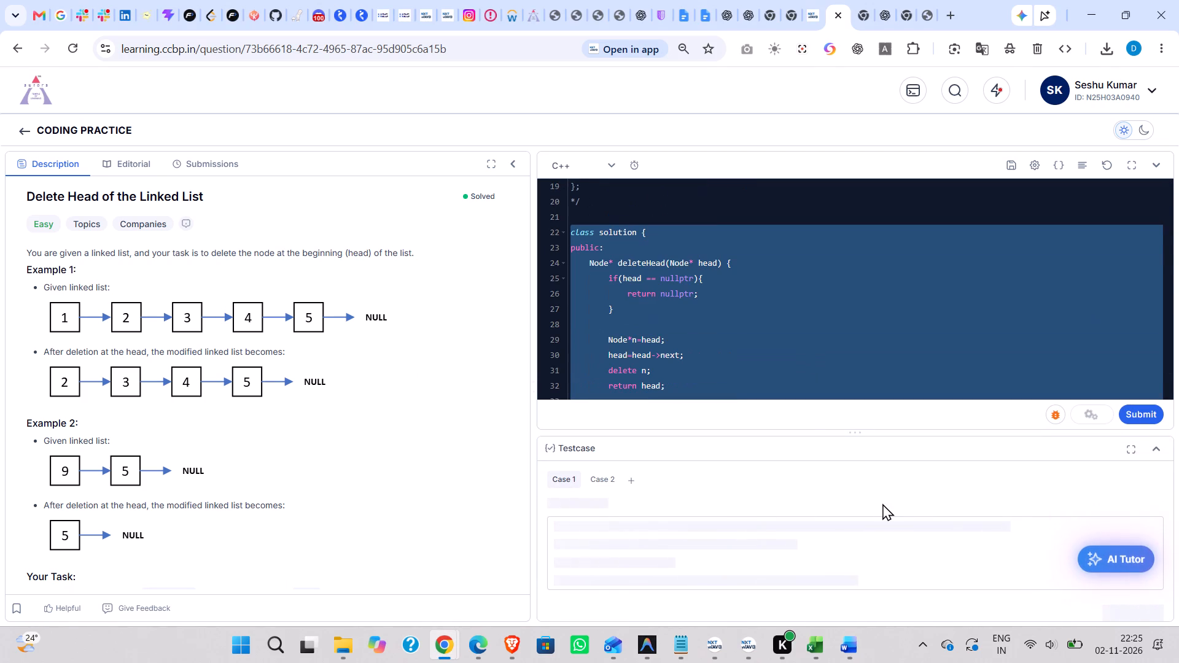
pyautogui.click(889, 363)
pyautogui.moveTo(866, 429); pyautogui.dragTo(864, 305)
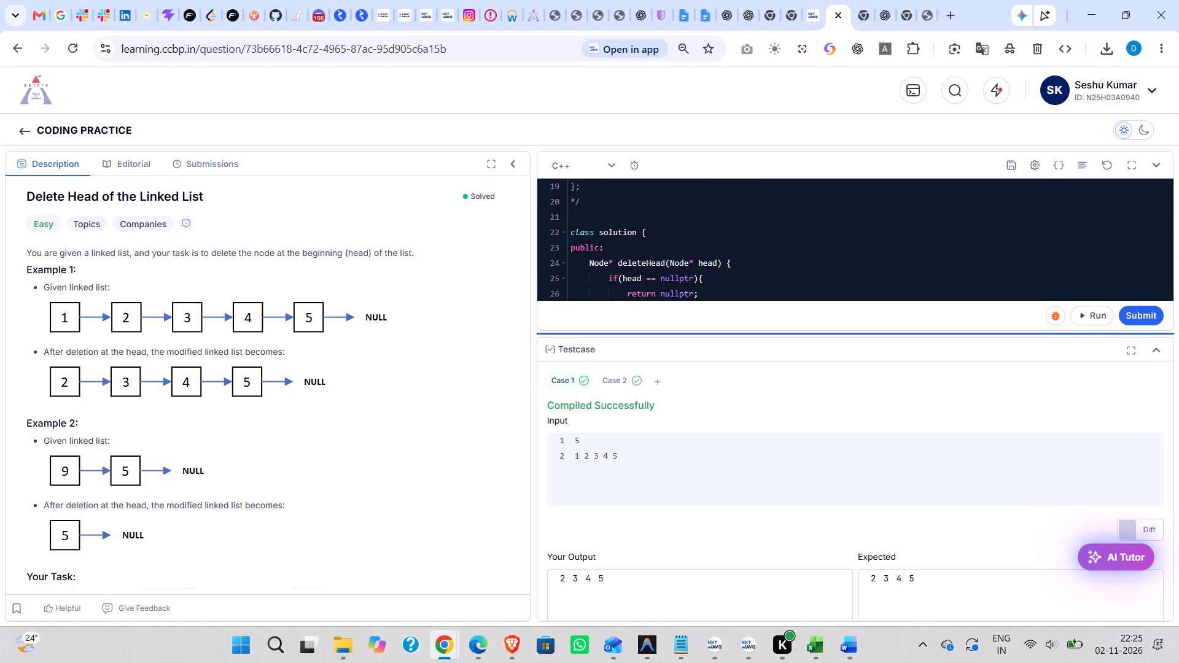
pyautogui.moveTo(864, 305); pyautogui.dragTo(868, 304)
pyautogui.click(868, 304)
pyautogui.press('-')
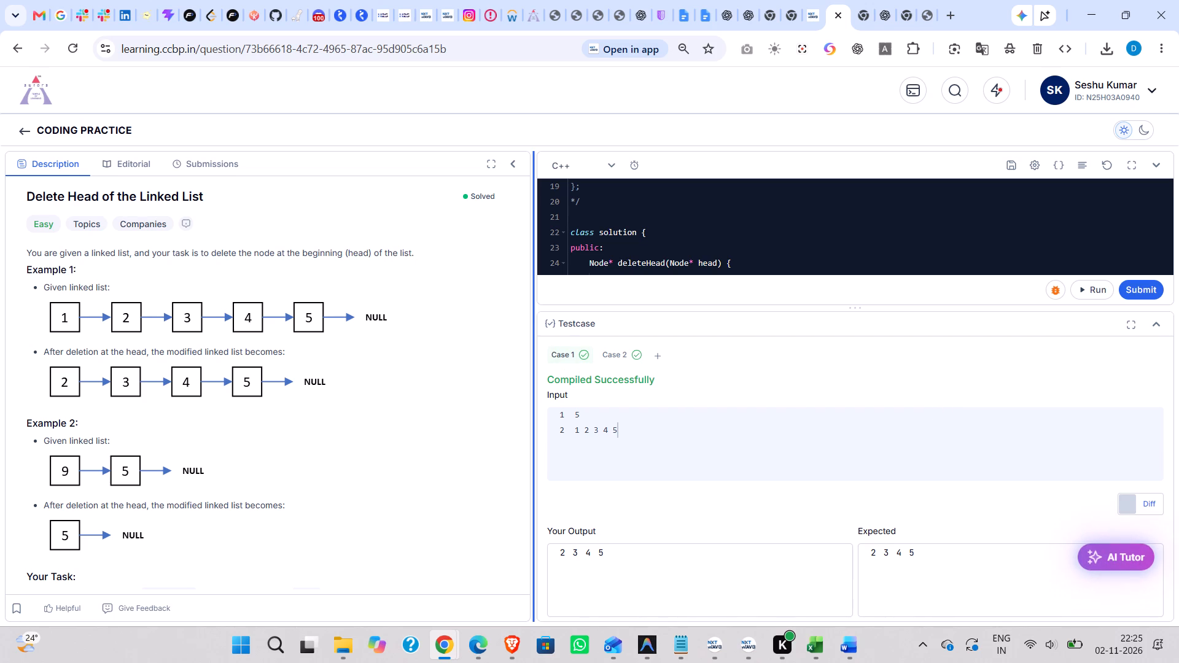
# Capture the Case 1 result with its input, Your Output and Expected values, and paste it in Word under heading B.
pyautogui.press('Print')
pyautogui.moveTo(535, 339); pyautogui.dragTo(943, 587)
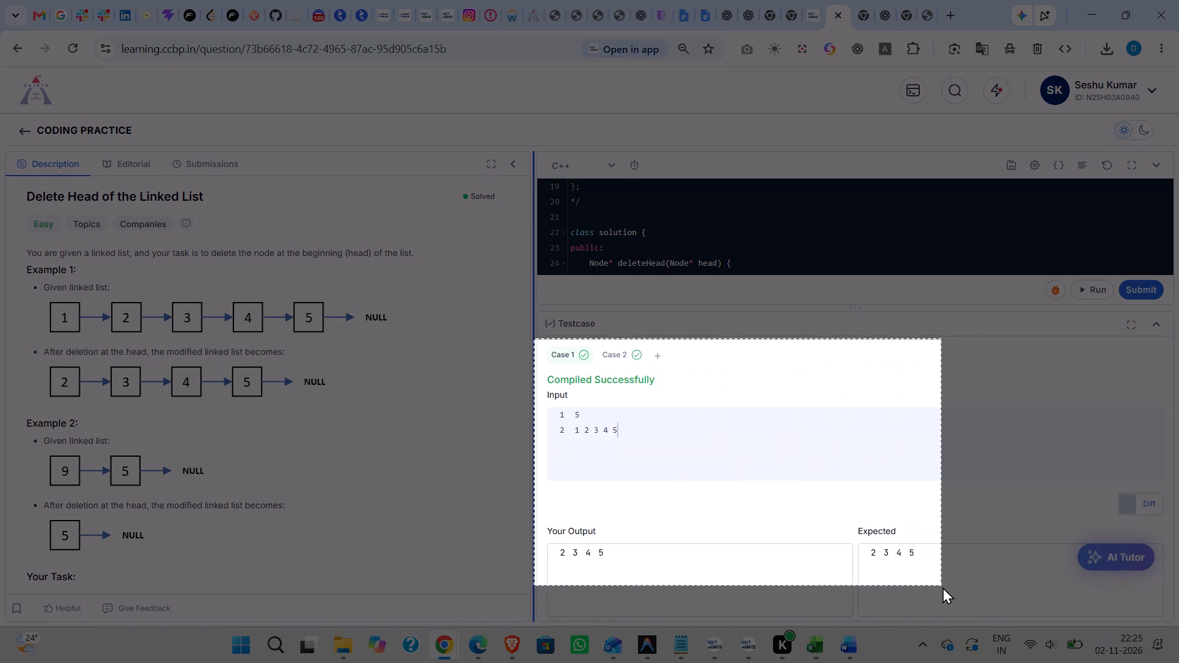
pyautogui.moveTo(943, 587); pyautogui.dragTo(992, 622)
pyautogui.hotkey('alt', 'Tab')
pyautogui.hotkey('ctrl', 'v')
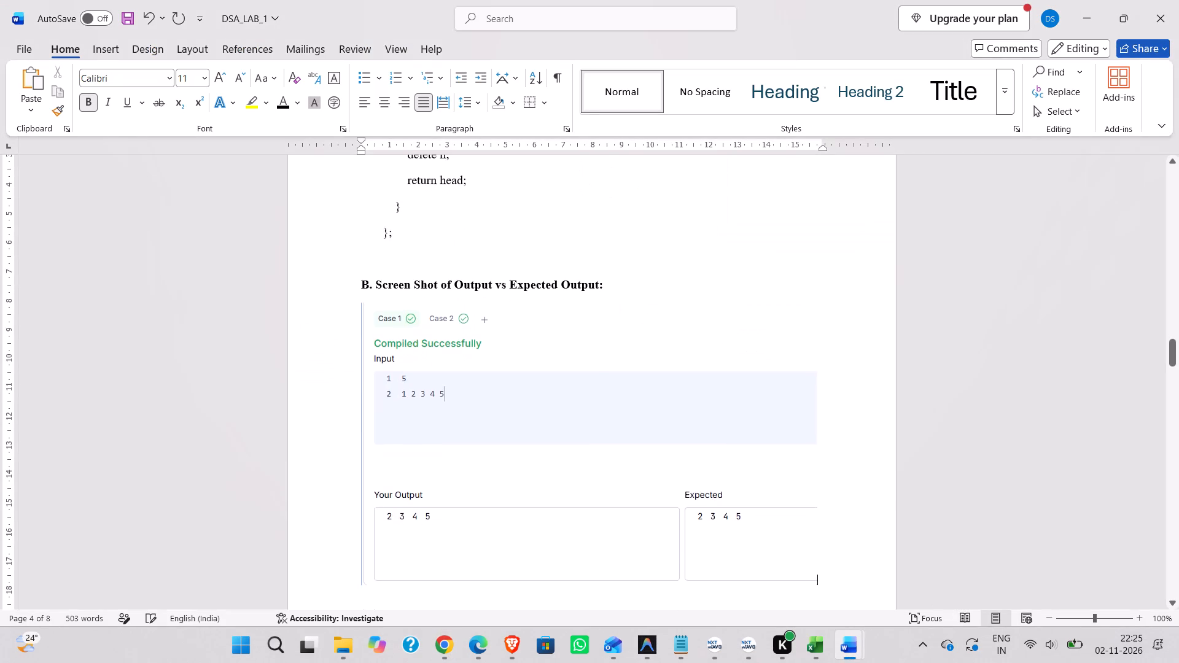
# Review the pasted output screenshot together with the problem screenshot and code of section 2.1.
pyautogui.scroll(-7, 573, 478)
pyautogui.scroll(5, 574, 480)
pyautogui.doubleClick(587, 466)
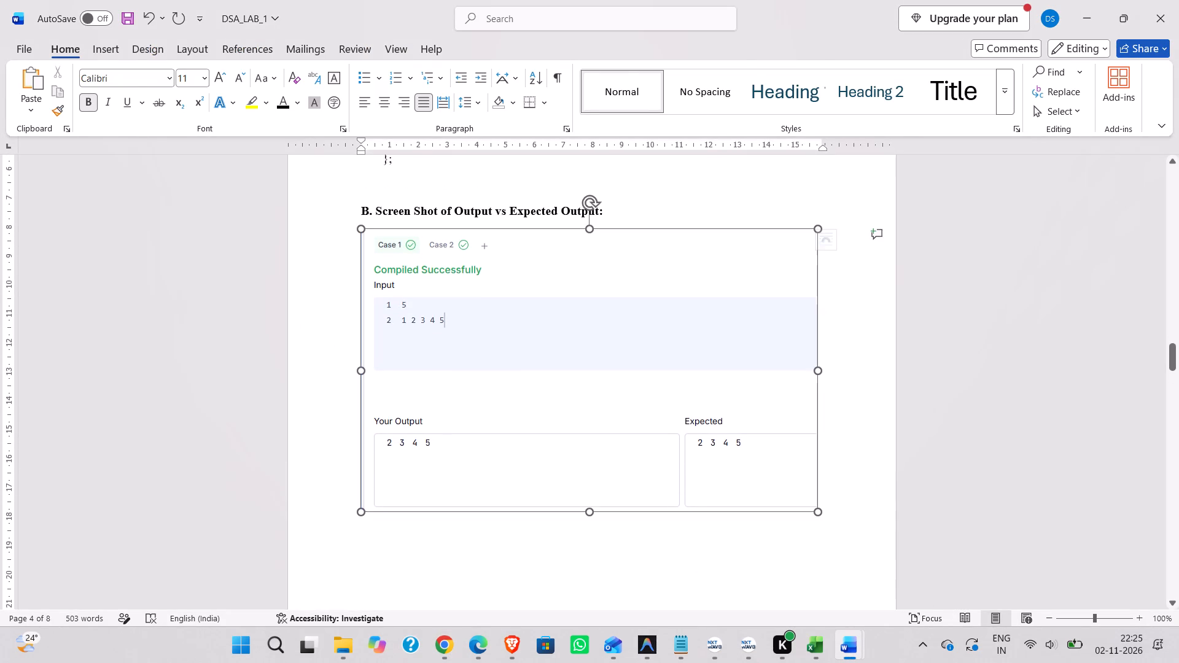
pyautogui.scroll(12, 601, 485)
pyautogui.scroll(11, 598, 487)
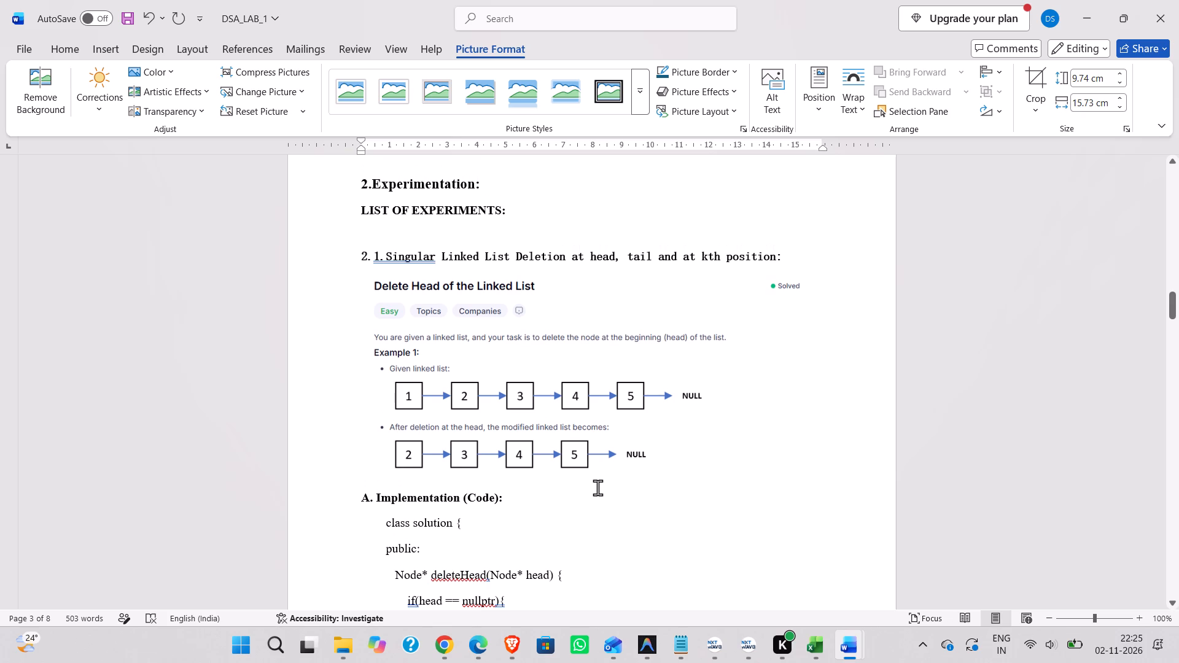
pyautogui.scroll(-20, 597, 487)
pyautogui.scroll(-9, 597, 487)
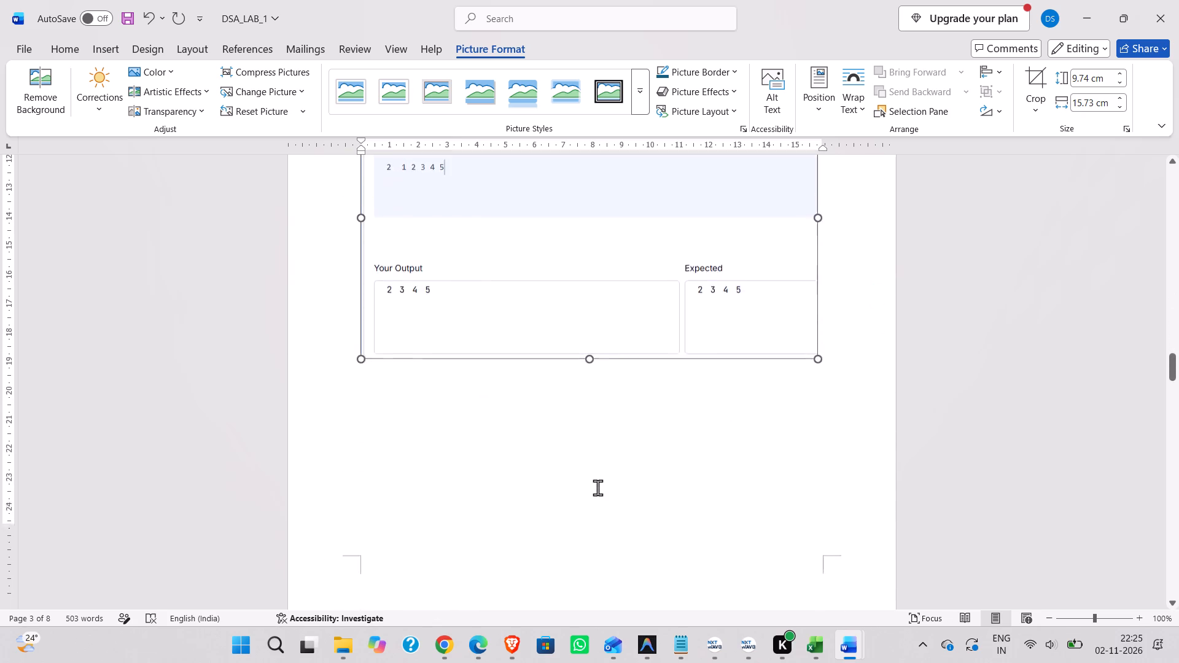
# Place the text cursor on an empty line just below the pasted output screenshot.
pyautogui.doubleClick(568, 401)
pyautogui.click(515, 355)
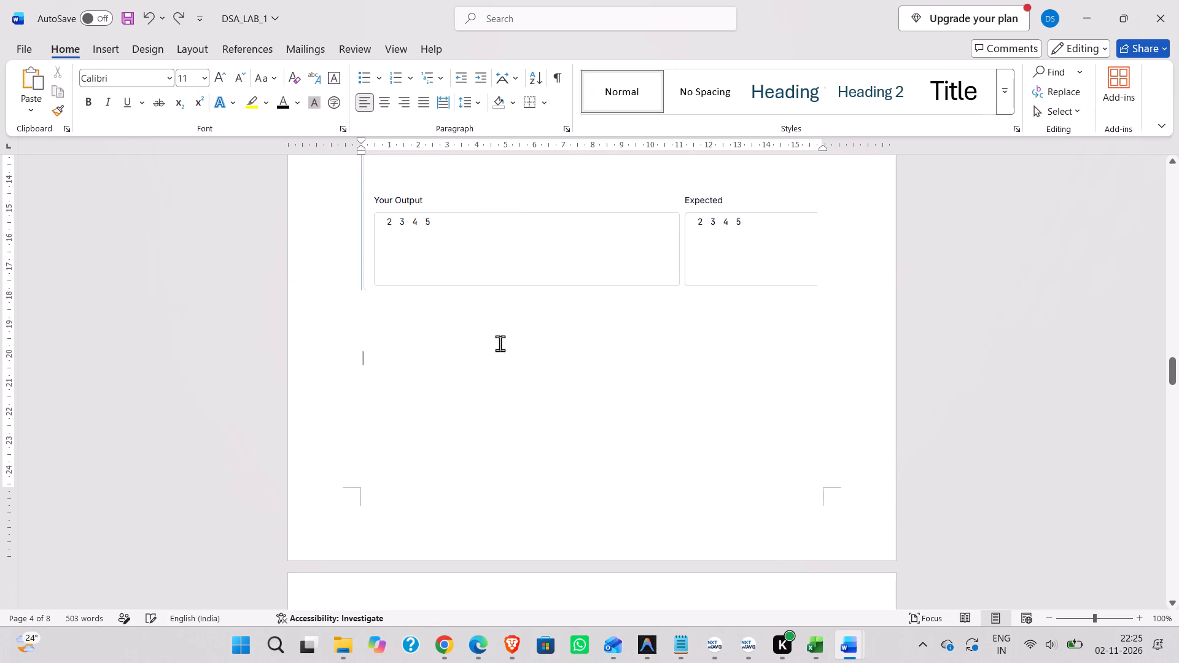
pyautogui.doubleClick(491, 329)
# Switch to Chrome and go back from the Delete Head problem to the Coding Practice question list.
pyautogui.hotkey('alt', 'Tab')
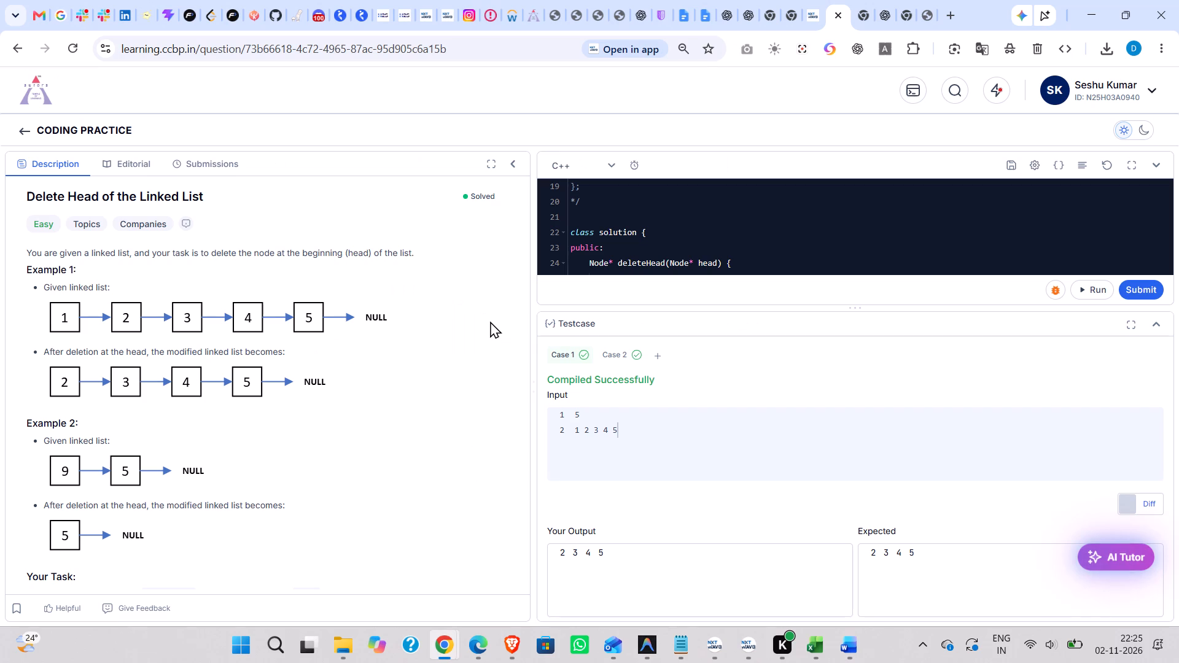
pyautogui.scroll(2, 294, 210)
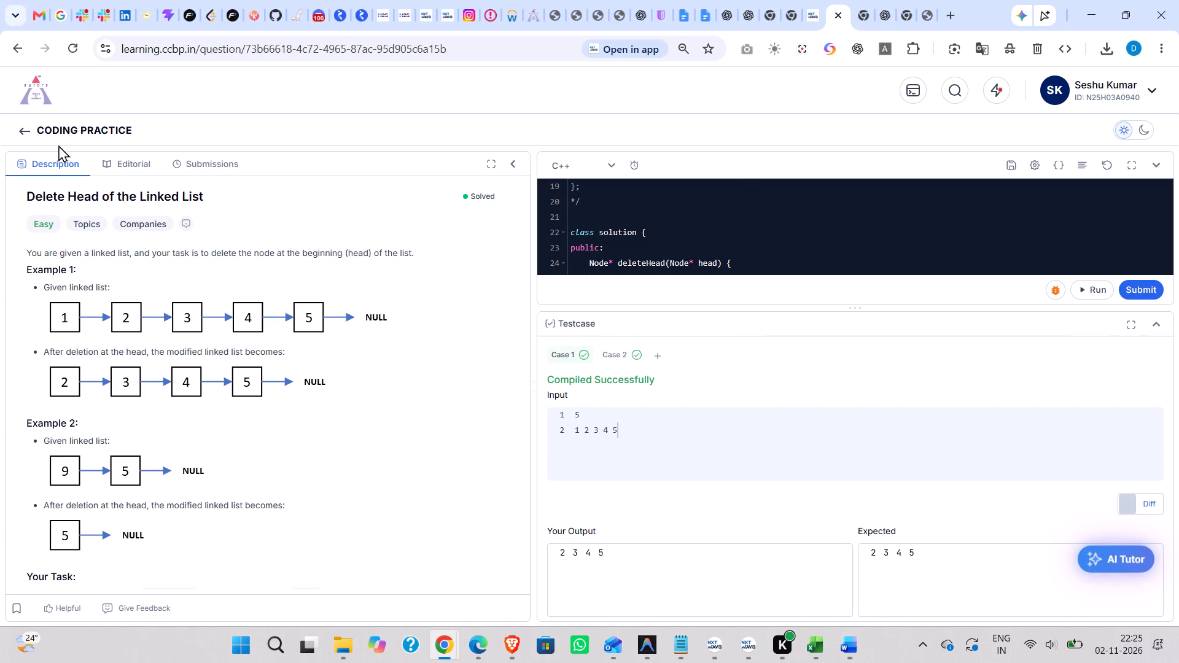
pyautogui.click(23, 128)
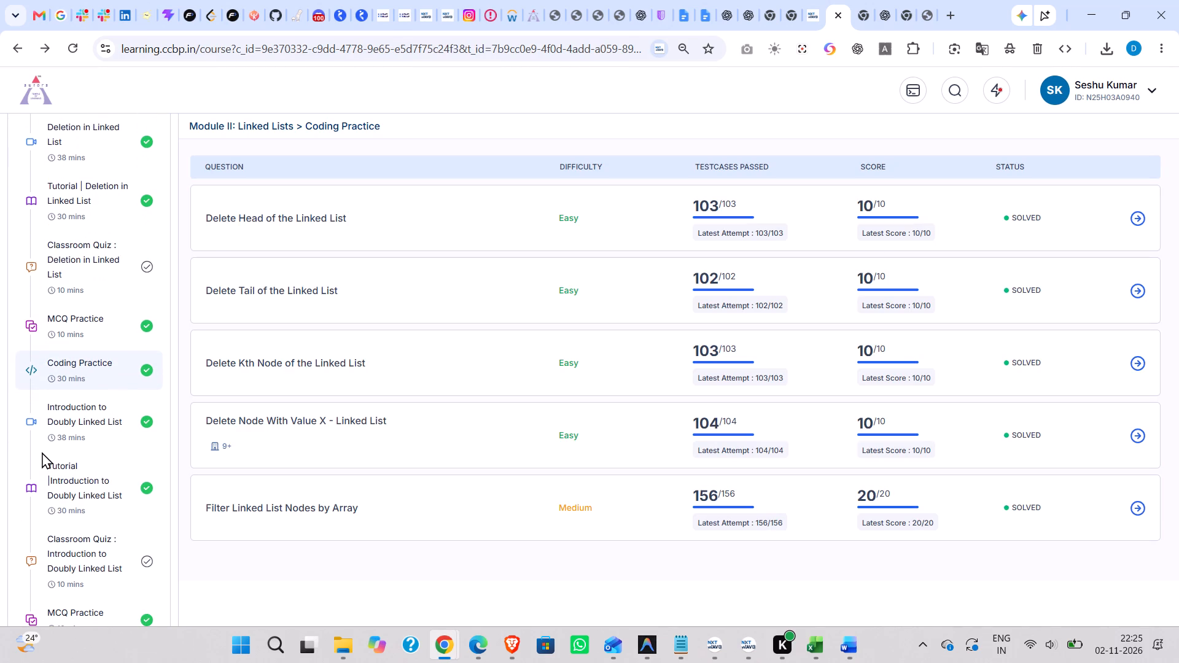
pyautogui.click(879, 18)
pyautogui.click(664, 590)
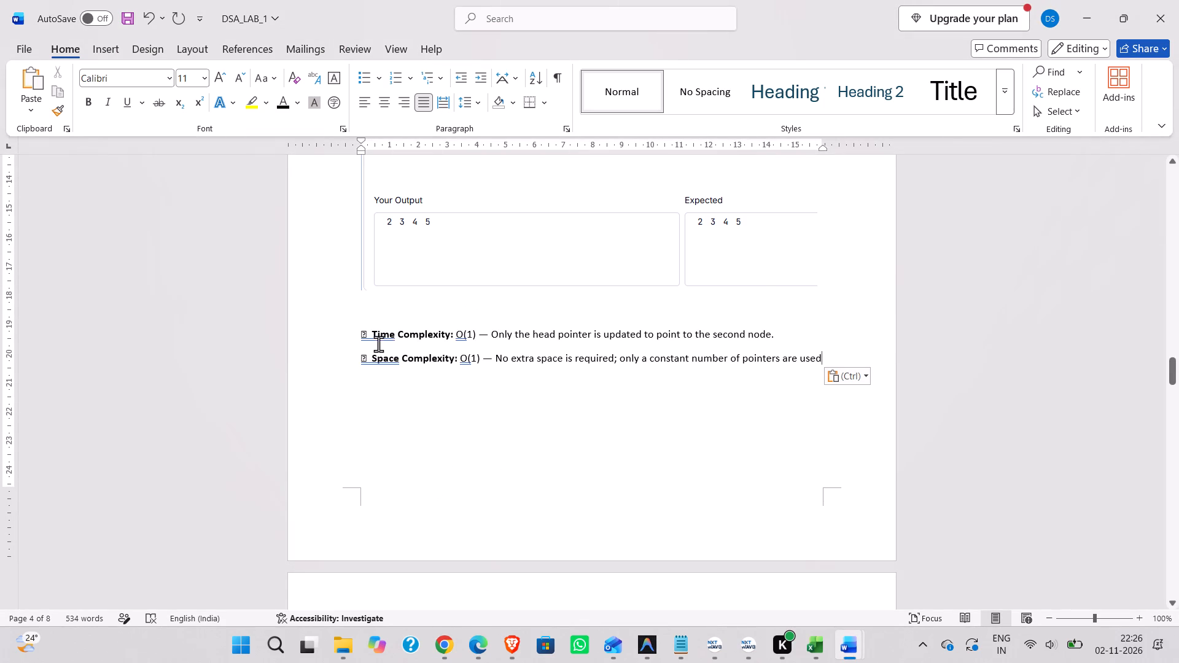
# Remove the stray bullet symbols and spaces before 'Time Complexity:' and 'Space Complexity:'.
pyautogui.click(373, 337)
pyautogui.press('BackSpace')
pyautogui.press('BackSpace')
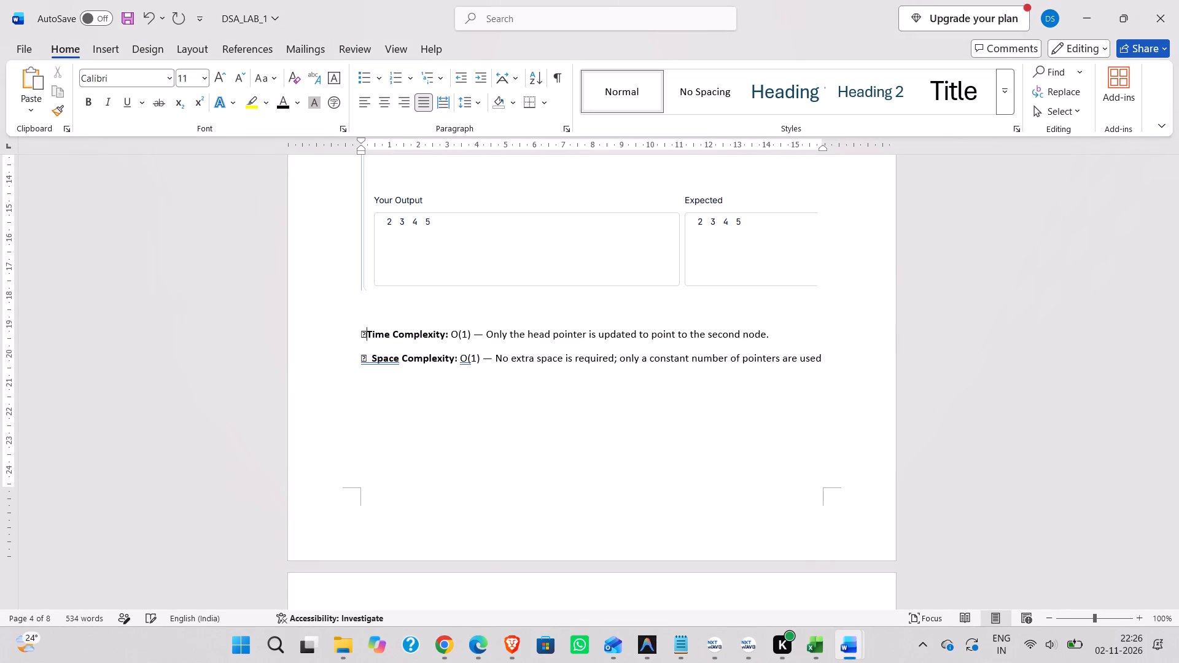
pyautogui.press('BackSpace')
pyautogui.click(373, 361)
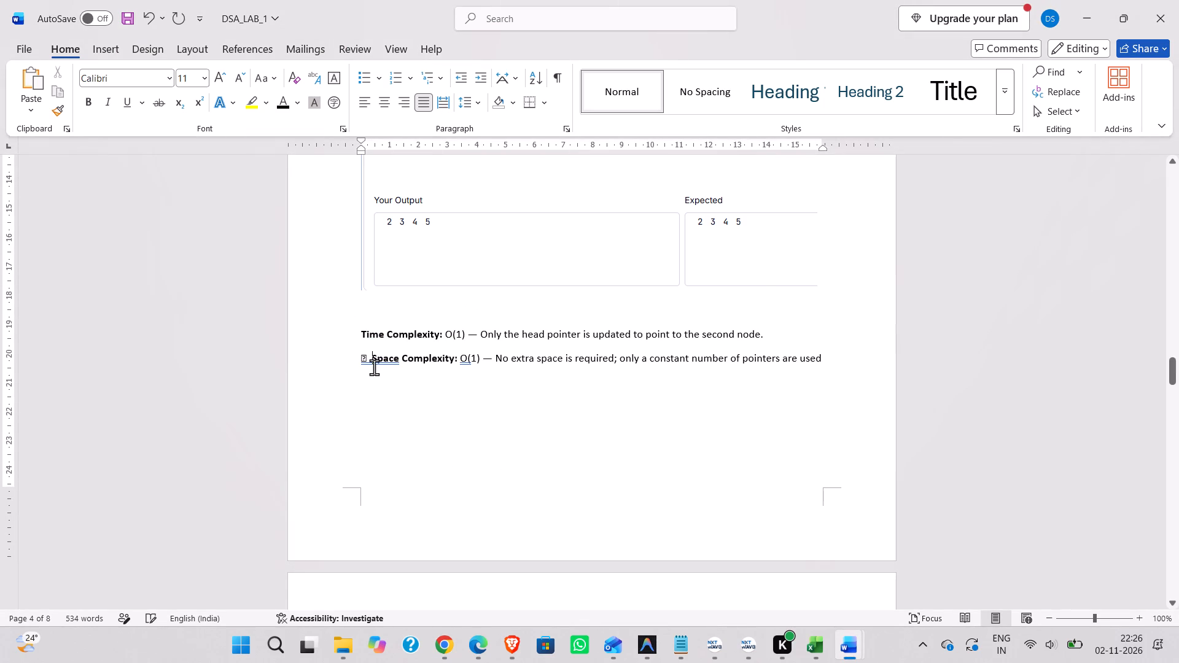
pyautogui.press('BackSpace')
pyautogui.press('BackSpace')
pyautogui.press('BackSpace')
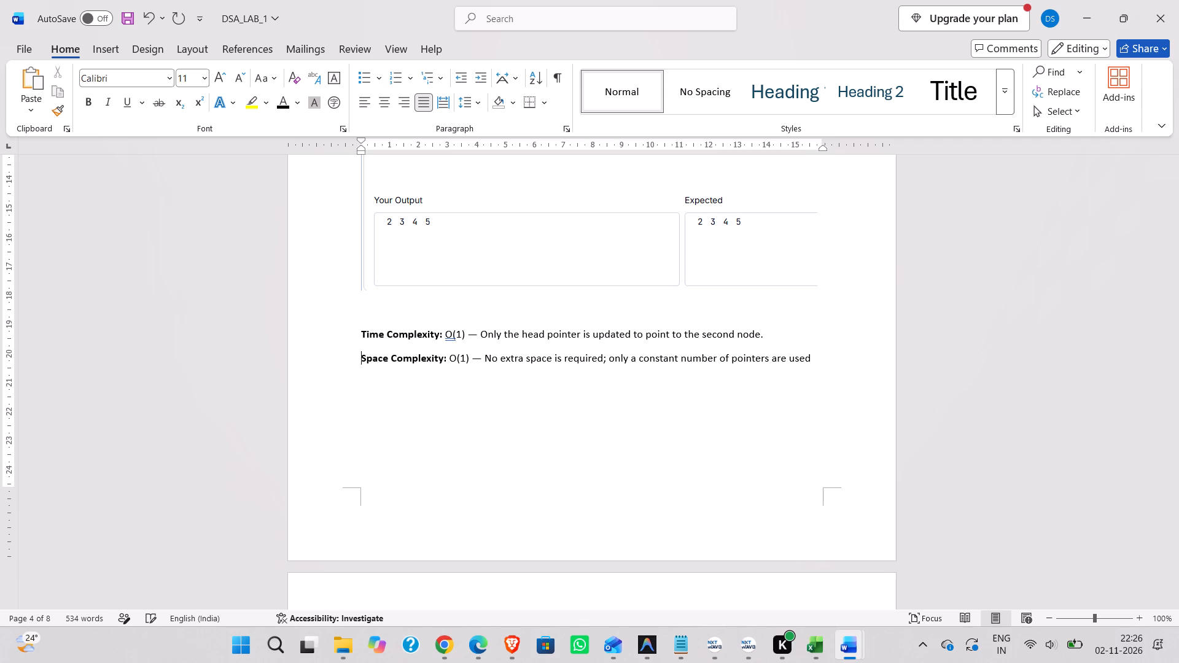
# Format the Time Complexity and Space Complexity lines in Times New Roman, size 12.
pyautogui.moveTo(357, 336); pyautogui.dragTo(820, 371)
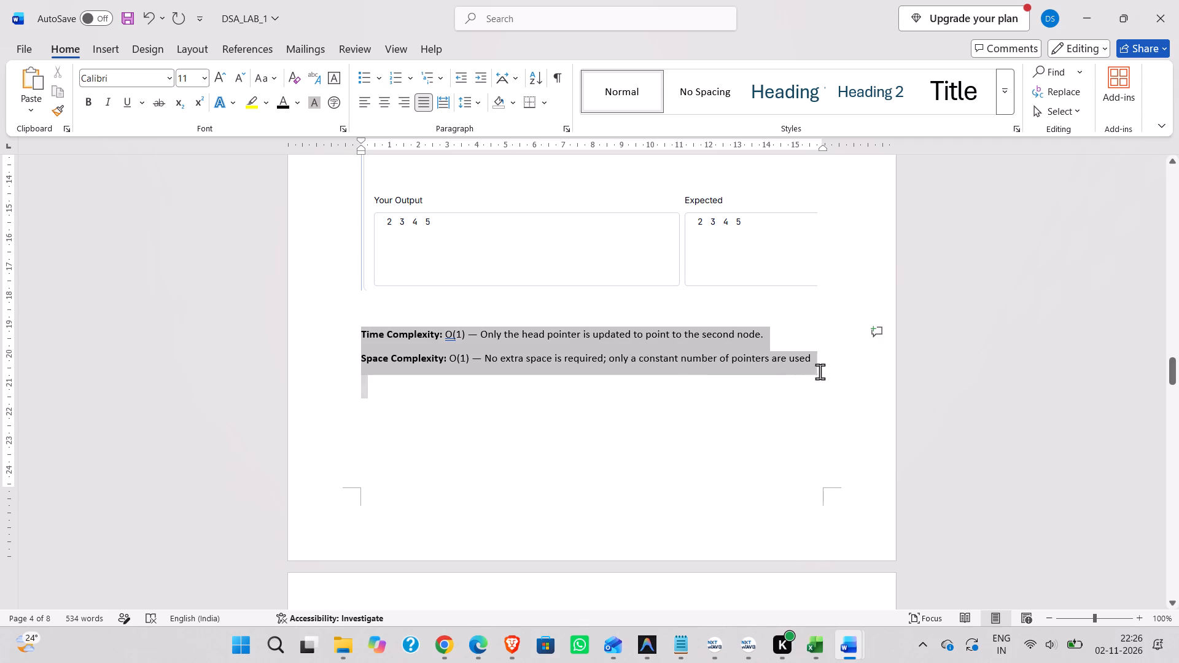
pyautogui.moveTo(820, 371); pyautogui.dragTo(823, 371)
pyautogui.click(933, 321)
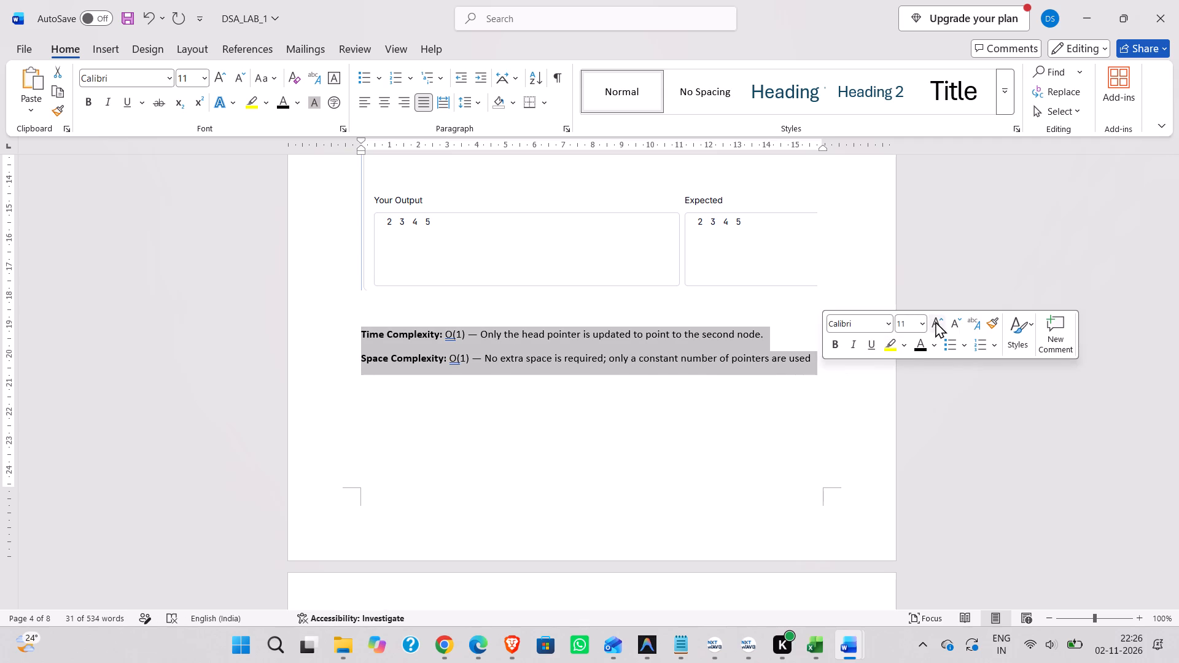
pyautogui.click(889, 329)
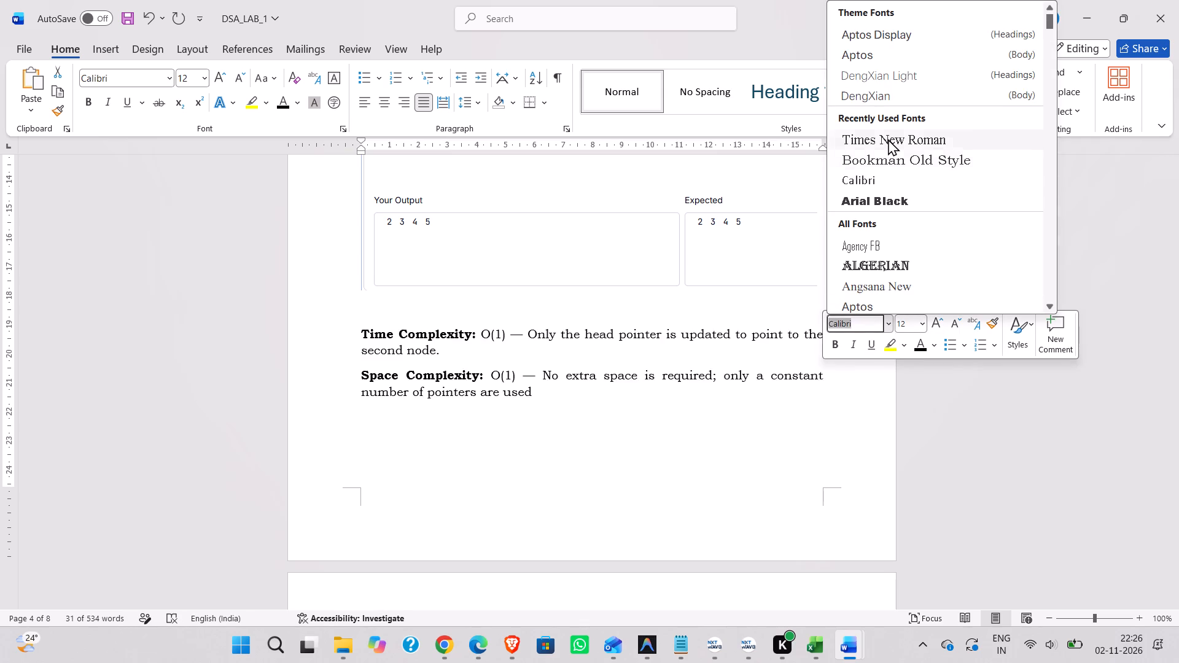
pyautogui.click(888, 139)
pyautogui.click(683, 431)
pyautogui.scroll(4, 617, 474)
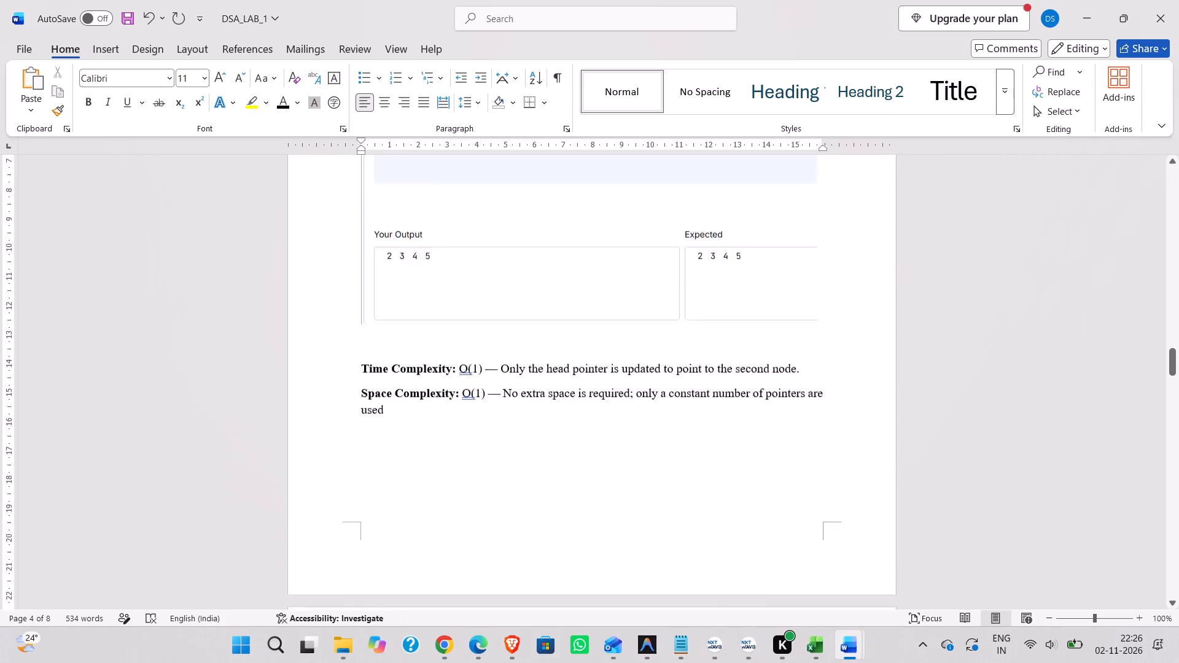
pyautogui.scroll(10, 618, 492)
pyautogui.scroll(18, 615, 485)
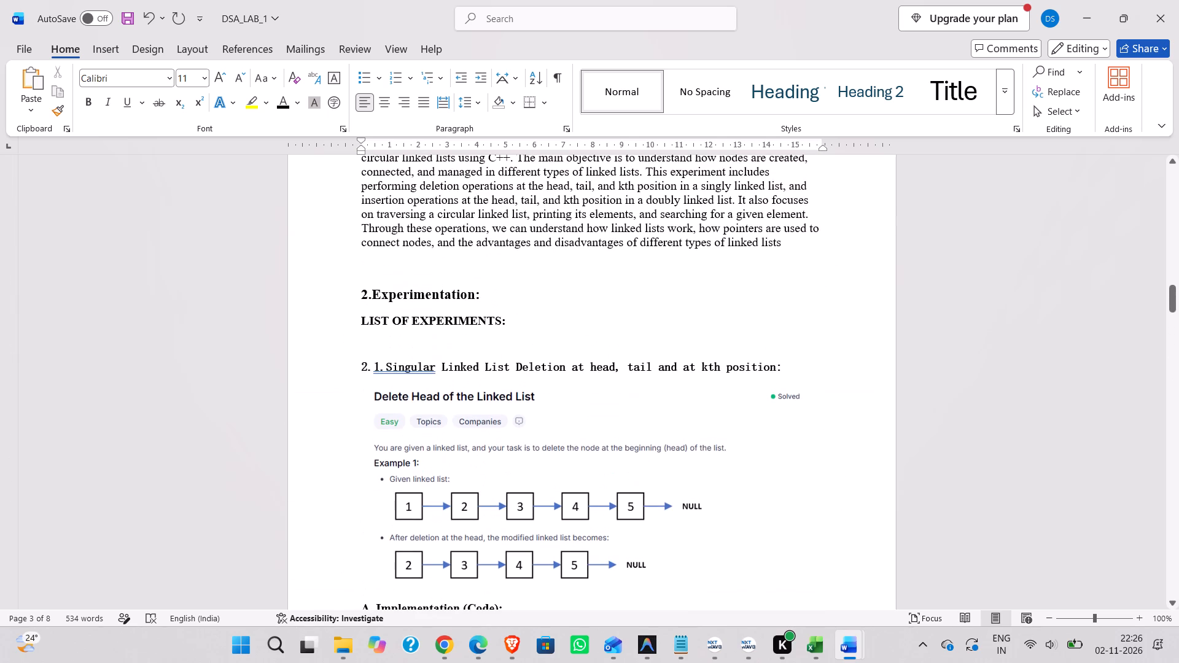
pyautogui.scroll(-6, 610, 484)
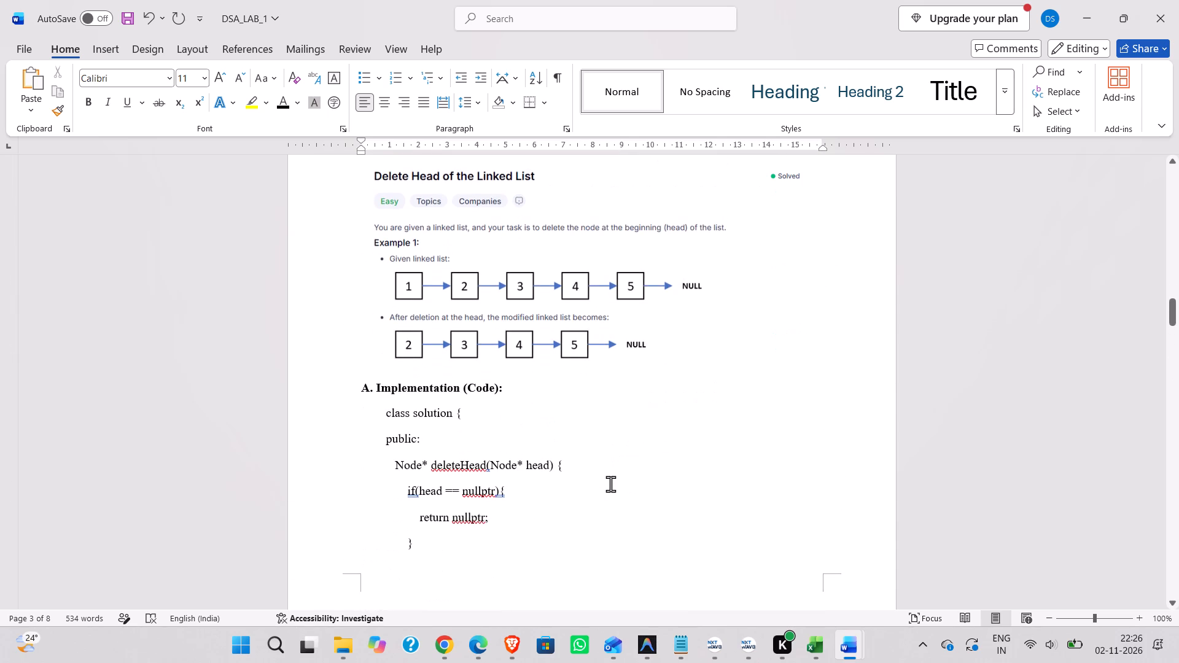
# Review the deletion-at-head section, from its problem screenshot and code through to the output screenshot.
pyautogui.scroll(-13, 610, 484)
pyautogui.scroll(15, 614, 484)
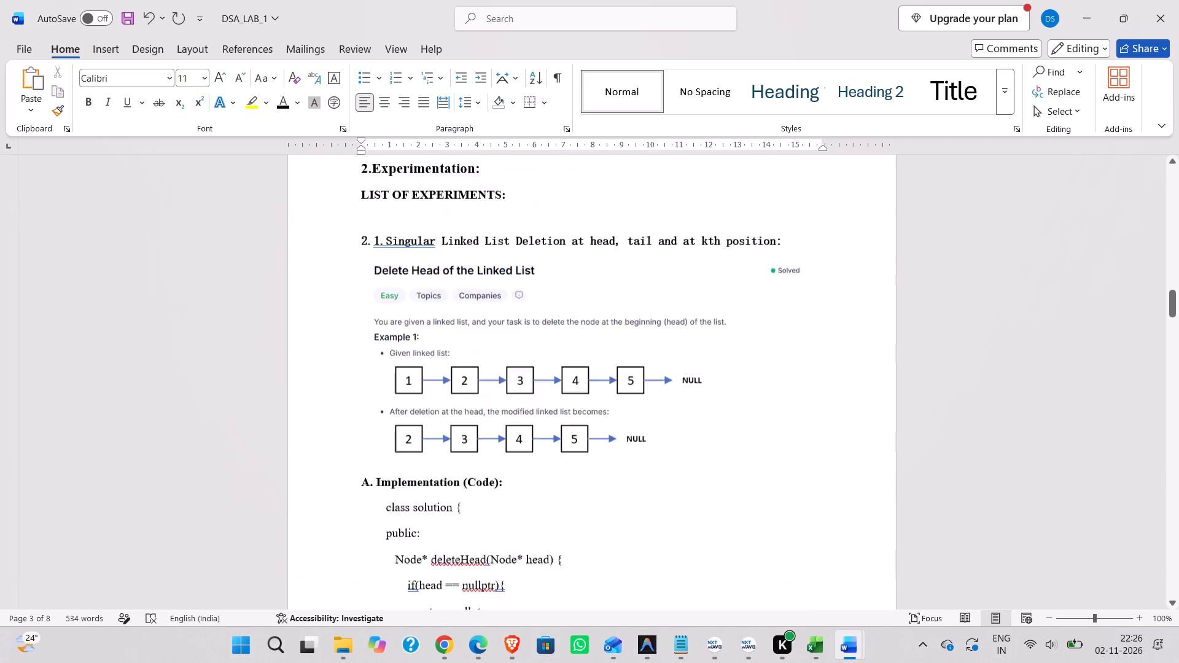
pyautogui.scroll(6, 616, 478)
pyautogui.scroll(-3, 616, 478)
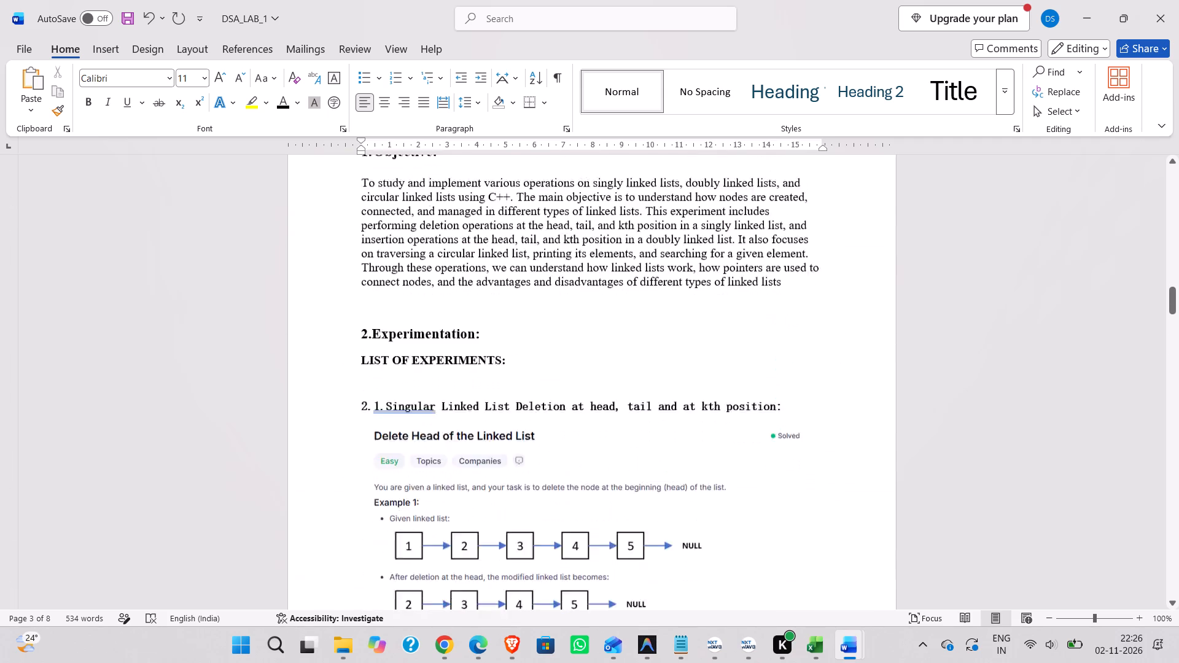
pyautogui.scroll(-15, 616, 478)
pyautogui.scroll(11, 617, 478)
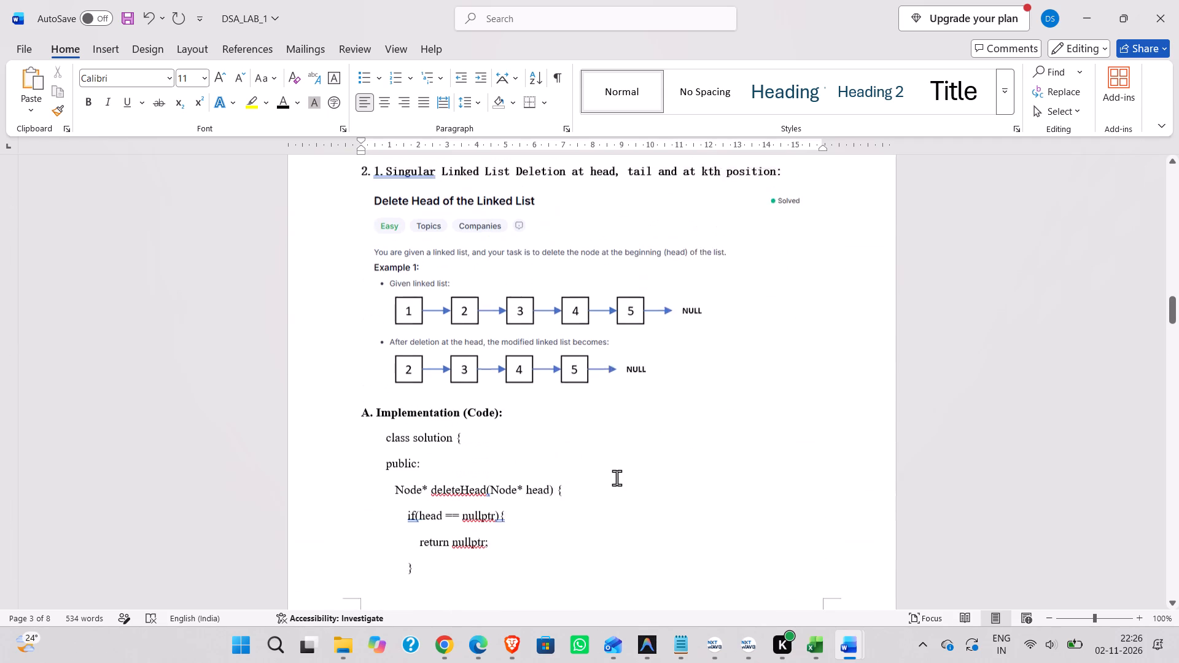
pyautogui.scroll(-15, 617, 478)
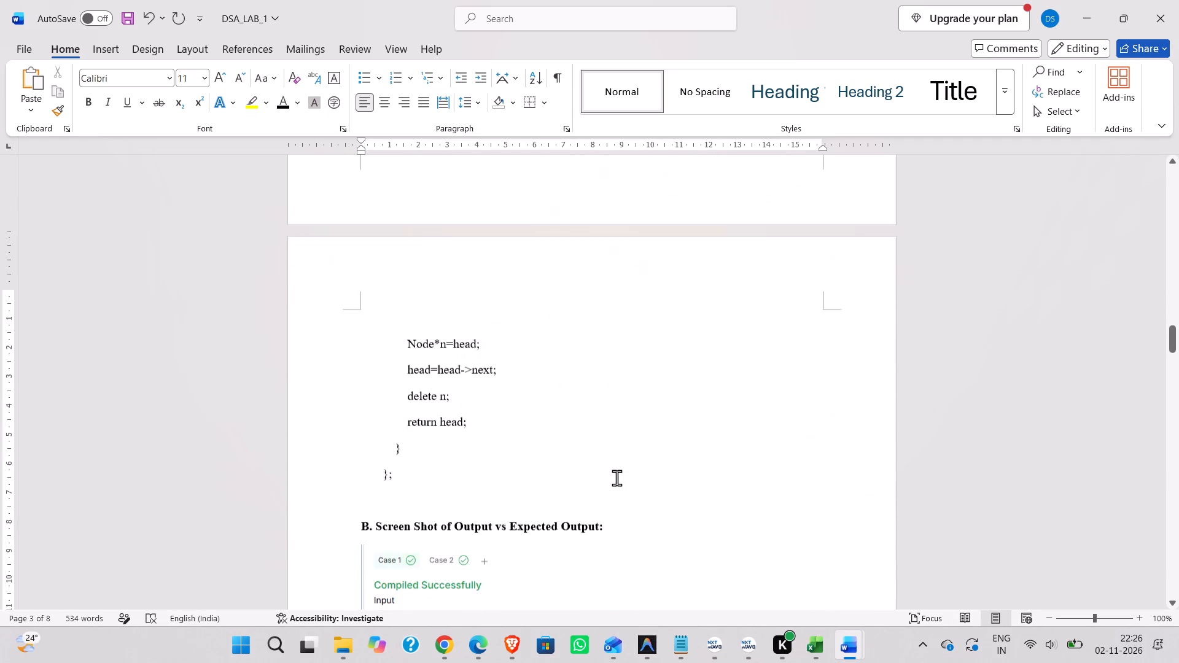
pyautogui.scroll(-17, 617, 478)
pyautogui.scroll(7, 592, 548)
pyautogui.scroll(14, 597, 549)
pyautogui.scroll(8, 602, 549)
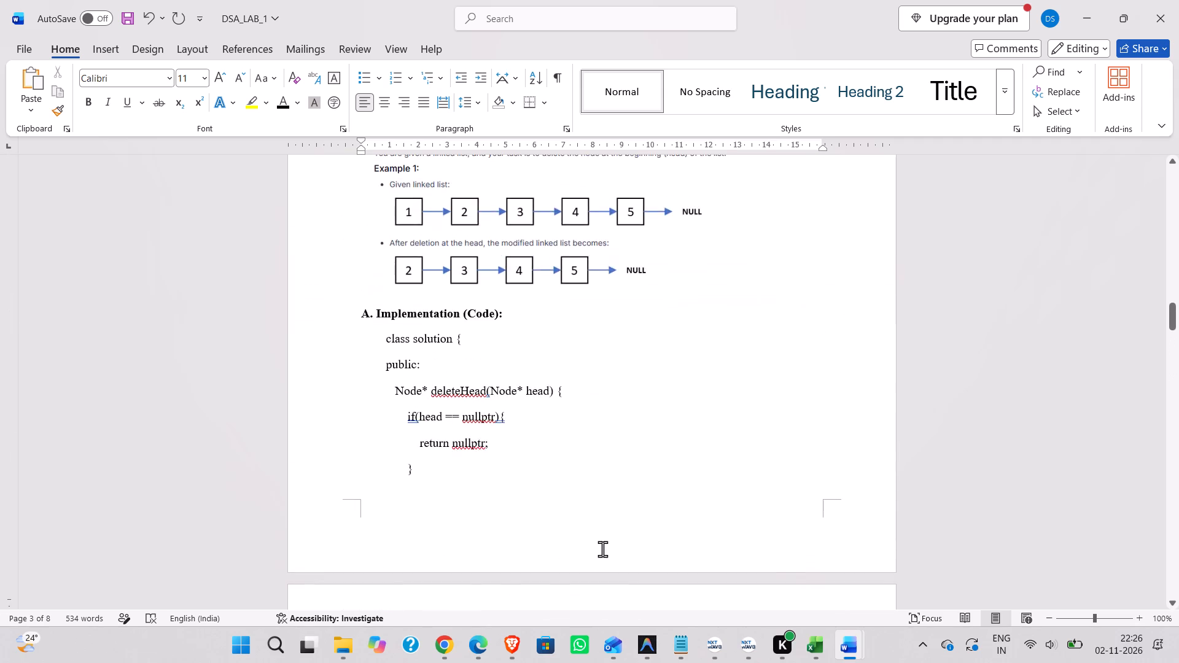
# Add the subheading "a) Deletion at head" on a new line beneath the 2.1 Singular Linked List Deletion heading.
pyautogui.scroll(6, 602, 549)
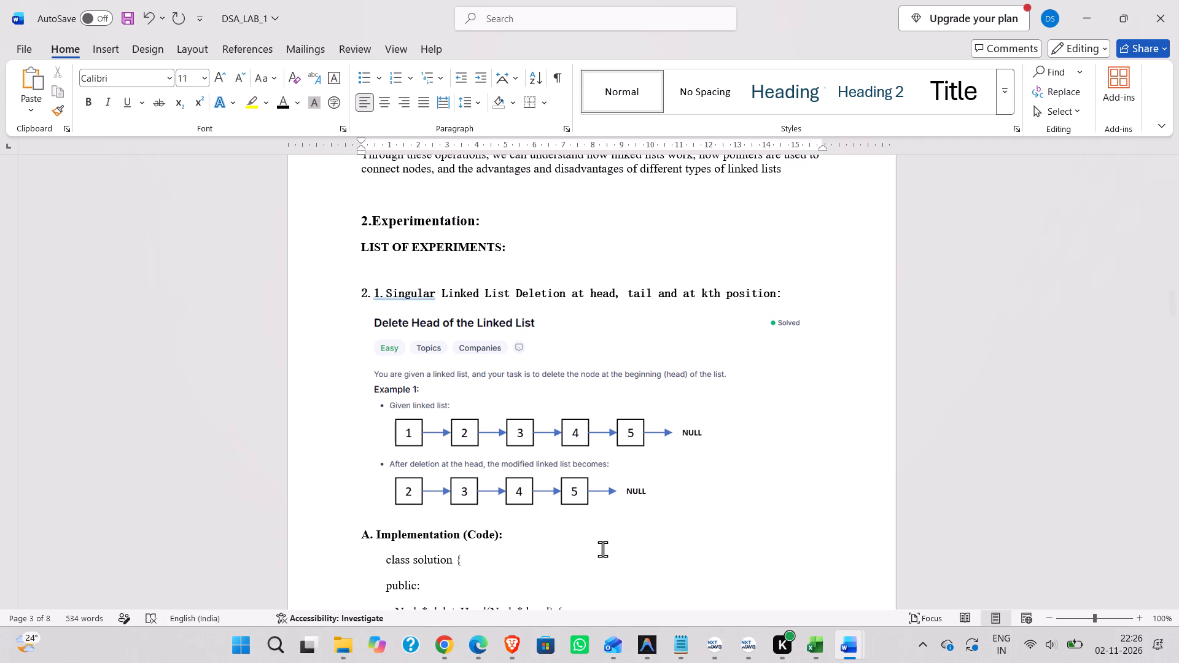
pyautogui.scroll(1, 585, 547)
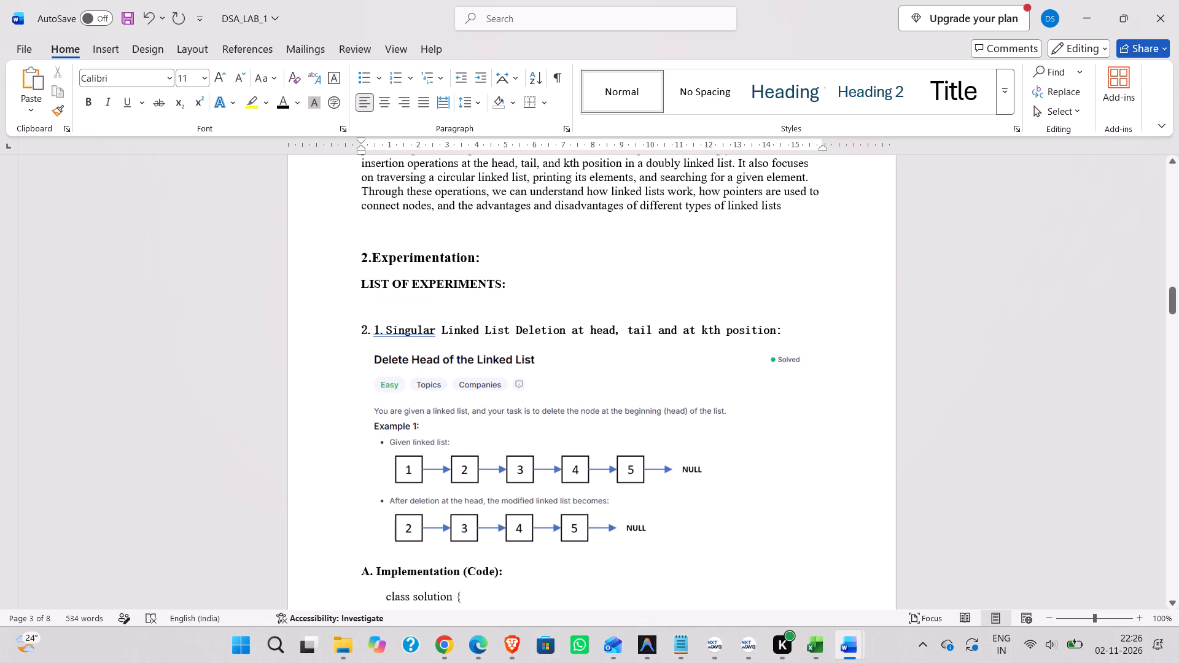
pyautogui.click(788, 329)
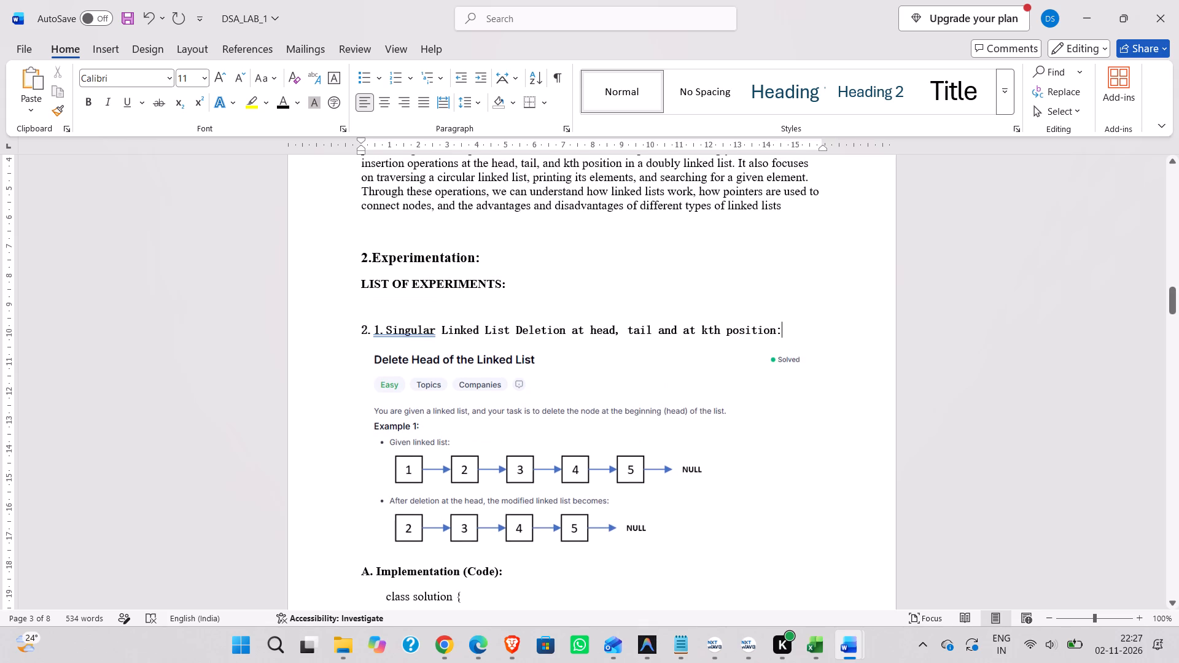
pyautogui.press('Return')
pyautogui.press('space')
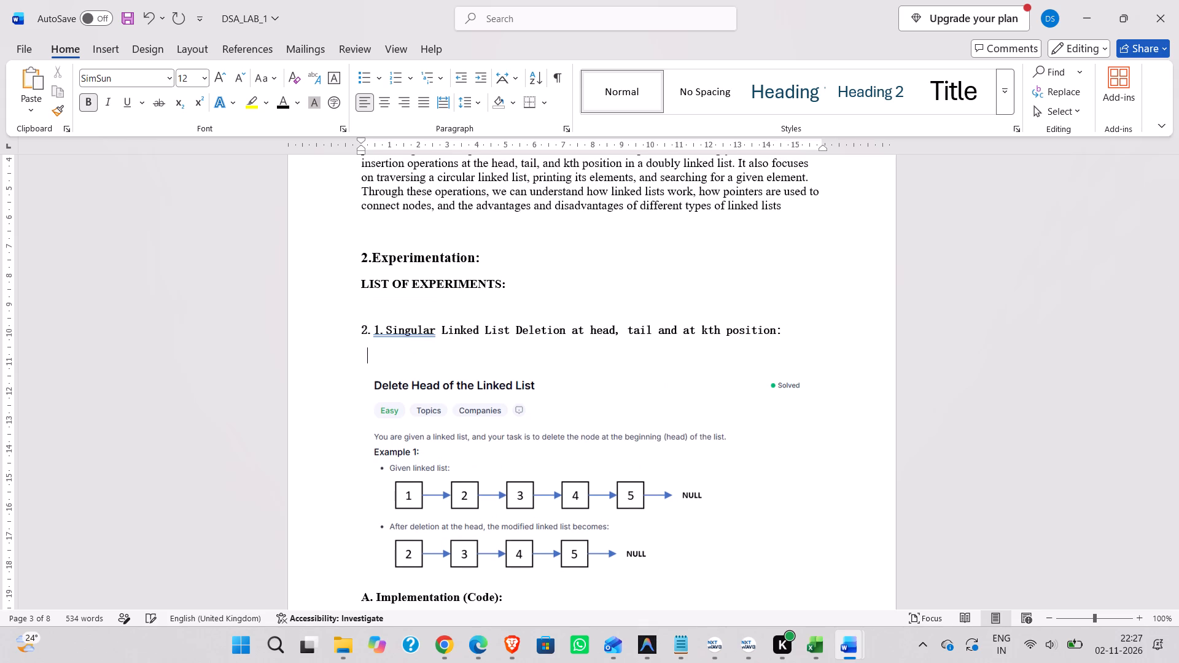
pyautogui.press('space')
pyautogui.write('a)')
pyautogui.press('space')
pyautogui.write('Deletion at h')
pyautogui.press('BackSpace')
pyautogui.write('head')
# Add the subheading "b) Deletion at tail:" as plain text without automatic list formatting, on the blank line above heading 2.2.
pyautogui.scroll(-19, 805, 368)
pyautogui.scroll(-14, 506, 449)
pyautogui.scroll(-6, 446, 463)
pyautogui.click(392, 390)
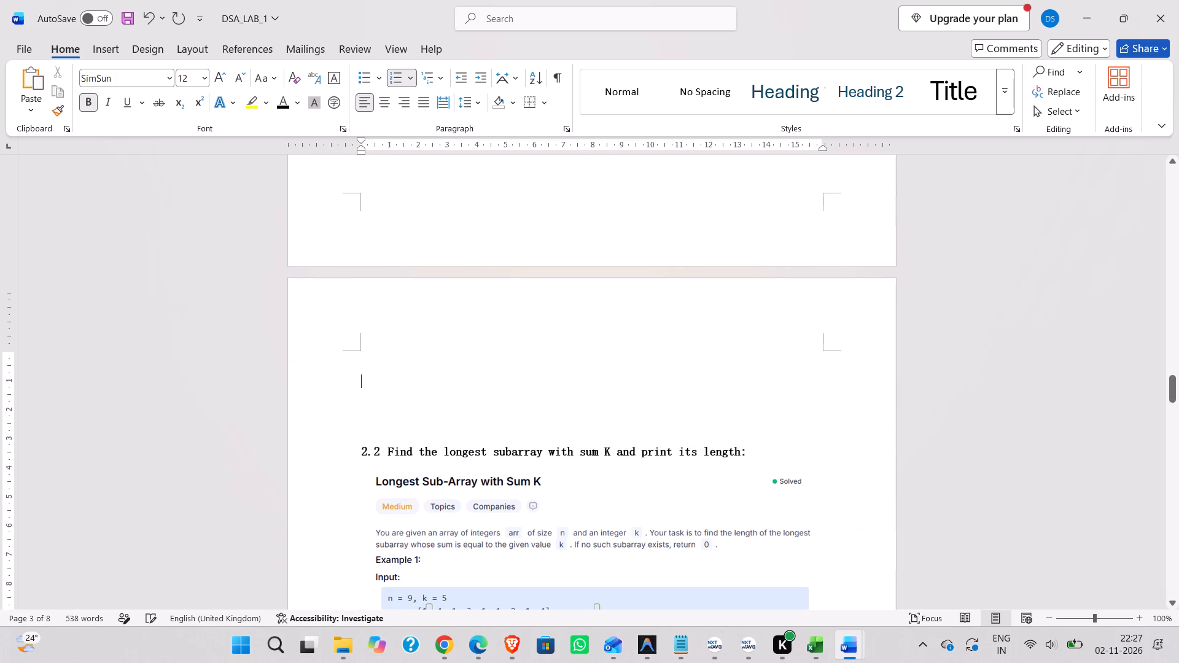
pyautogui.press('b')
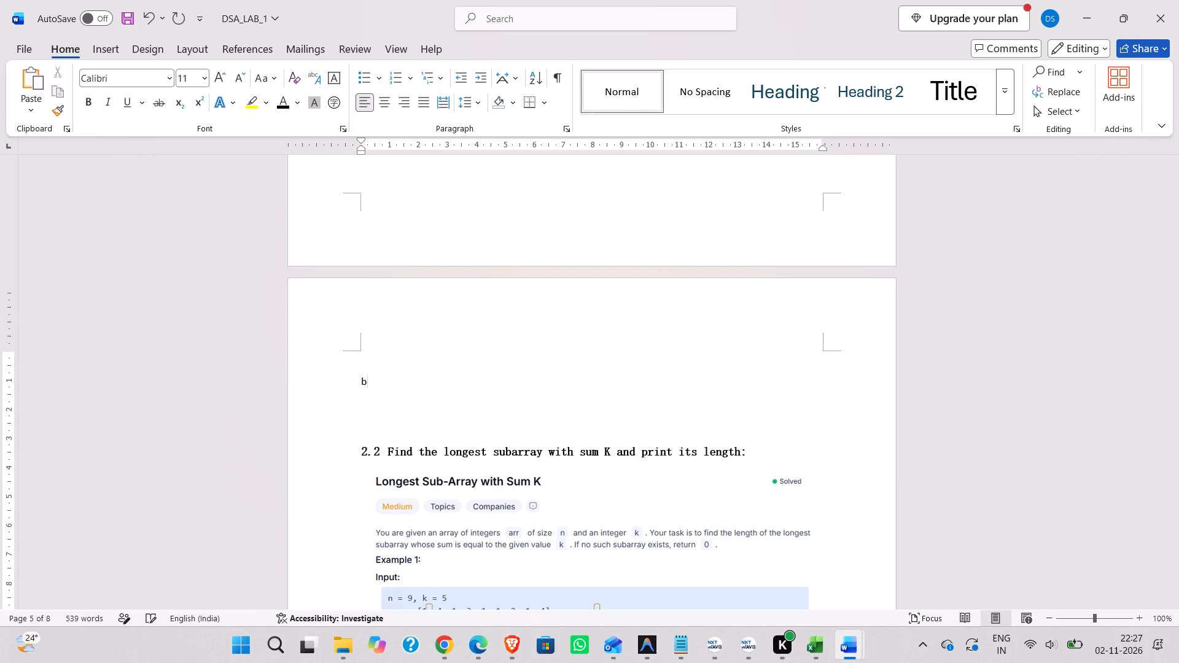
pyautogui.write(')')
pyautogui.press('space')
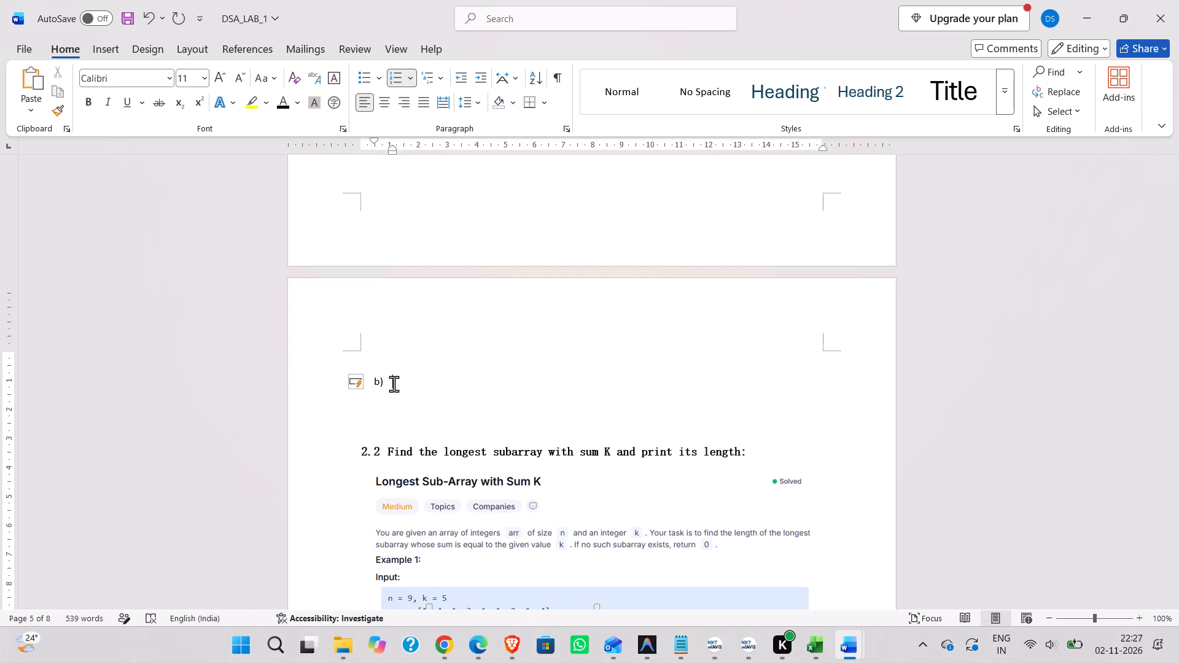
pyautogui.press('Left')
pyautogui.press('Left')
pyautogui.press('Down')
pyautogui.press('Left')
pyautogui.press('BackSpace')
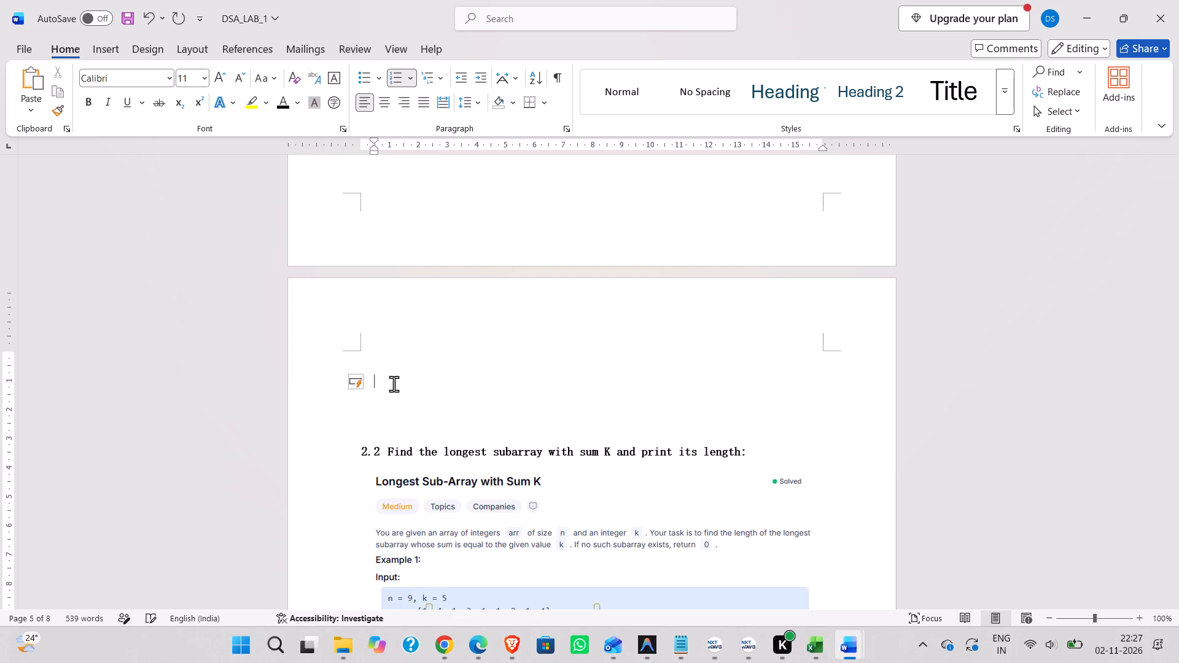
pyautogui.press('BackSpace')
pyautogui.write('b)')
pyautogui.press('space')
pyautogui.hotkey('ctrl', 'z')
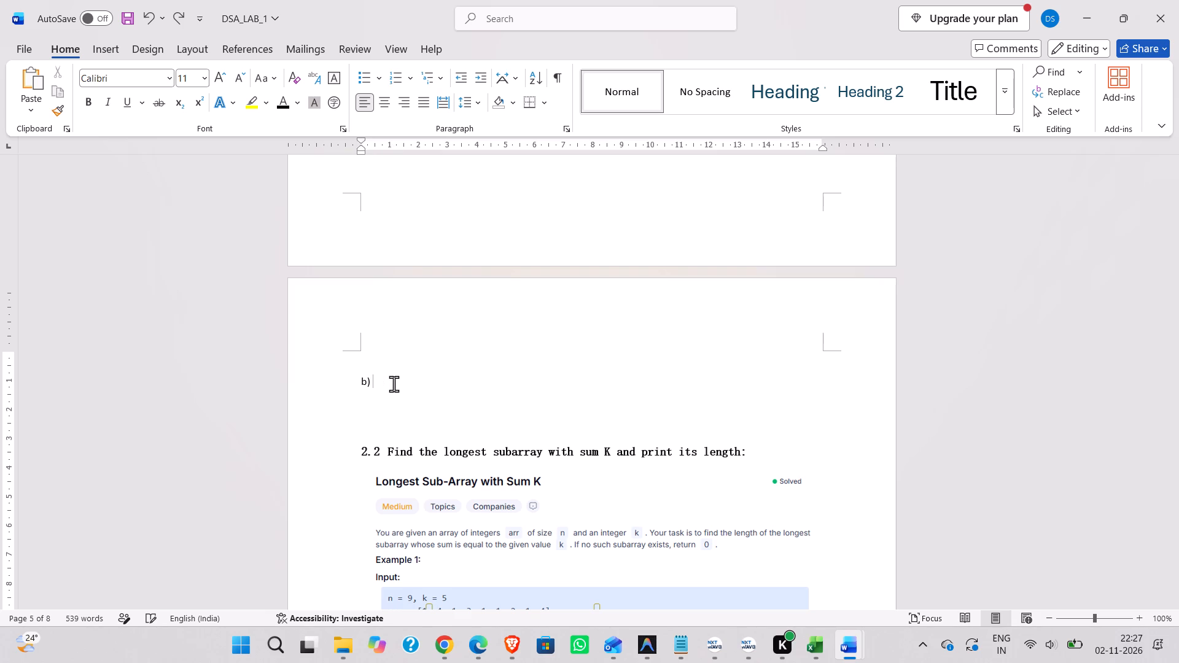
pyautogui.write('Deletion')
pyautogui.press('space')
pyautogui.write('at tail')
pyautogui.hotkey('shift', ':')
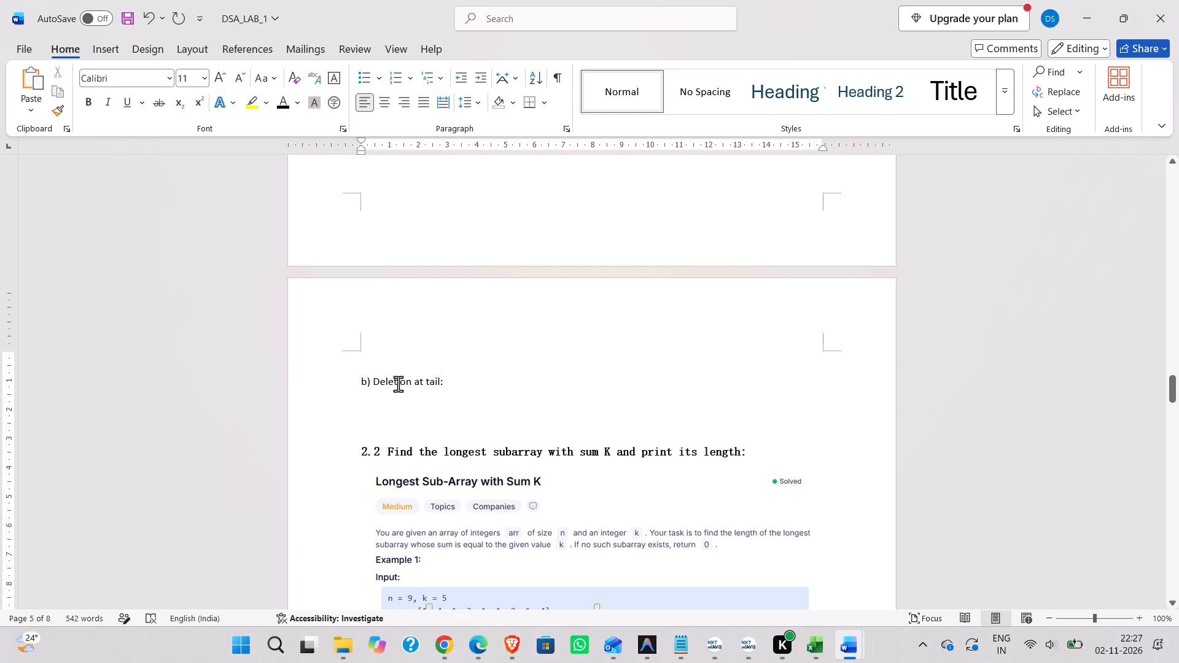
# Format the "b) Deletion at tail:" subheading in bold SimSun, size 12.
pyautogui.moveTo(465, 384); pyautogui.dragTo(358, 384)
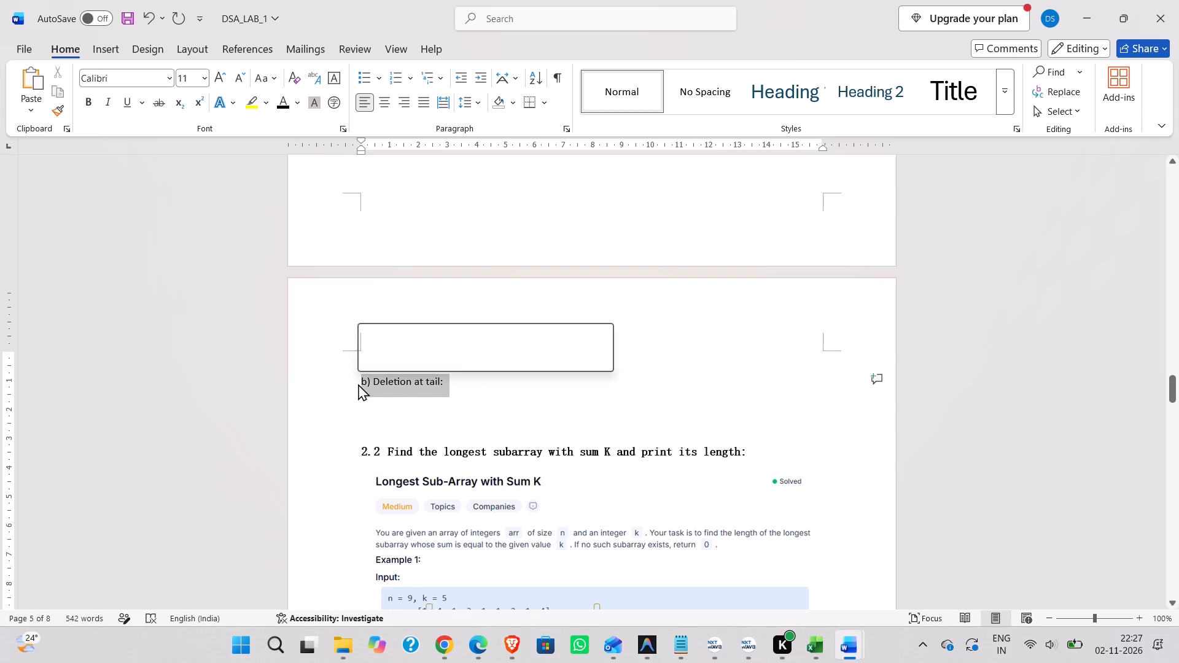
pyautogui.click(372, 361)
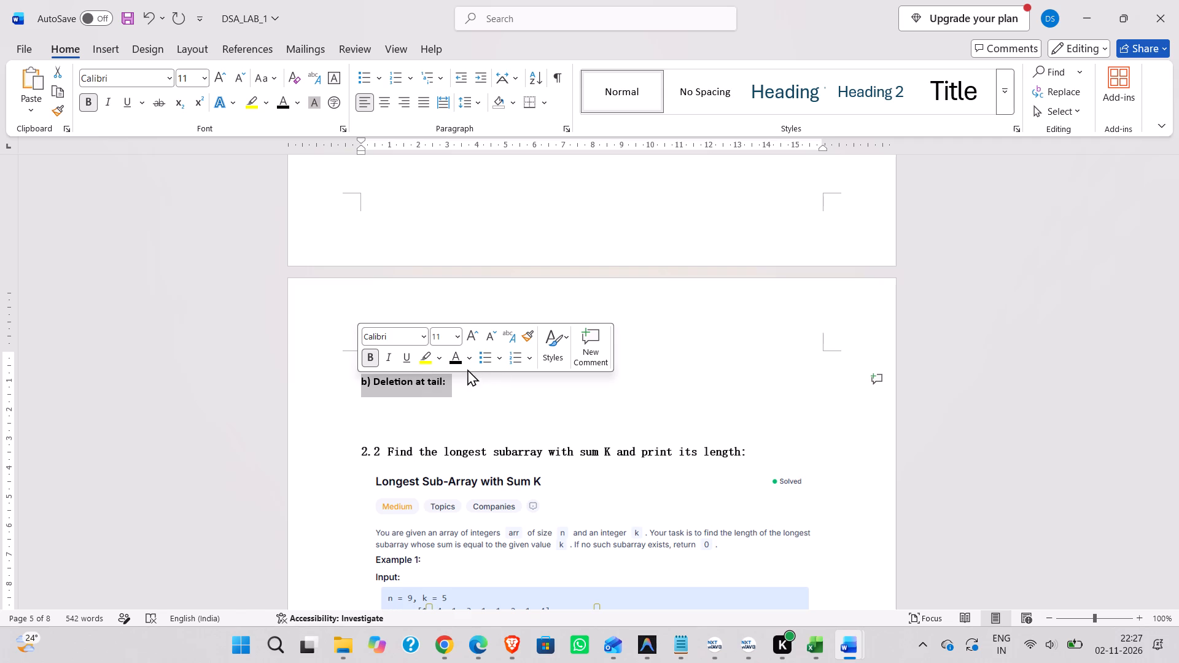
pyautogui.click(424, 336)
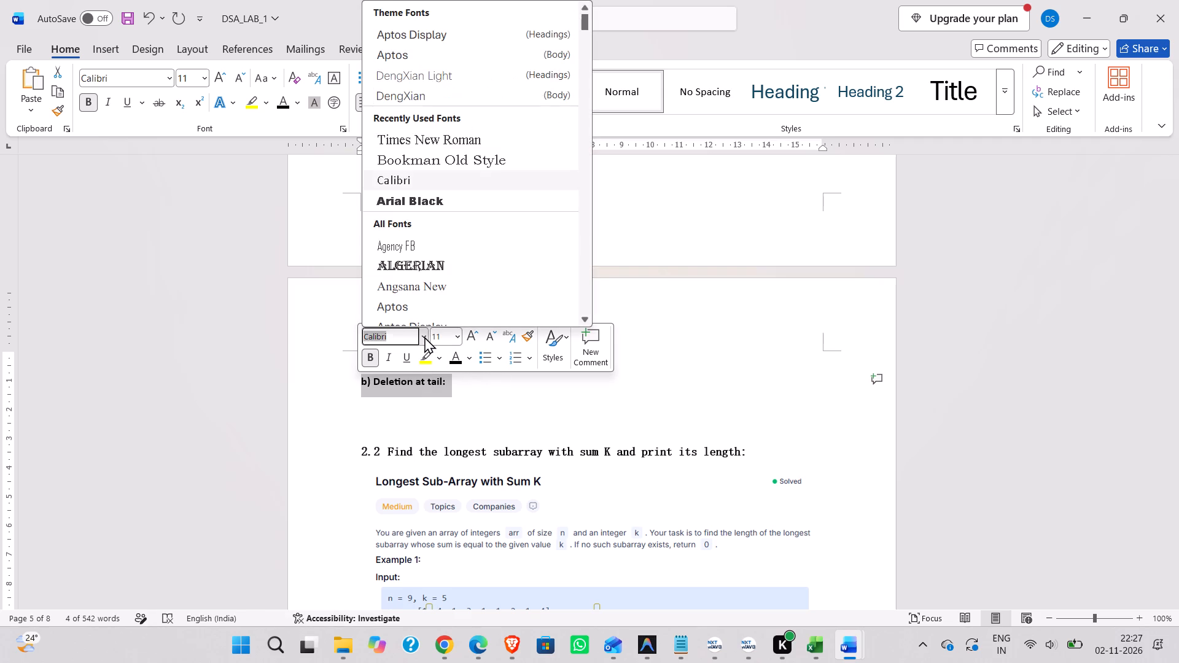
pyautogui.scroll(4, 432, 174)
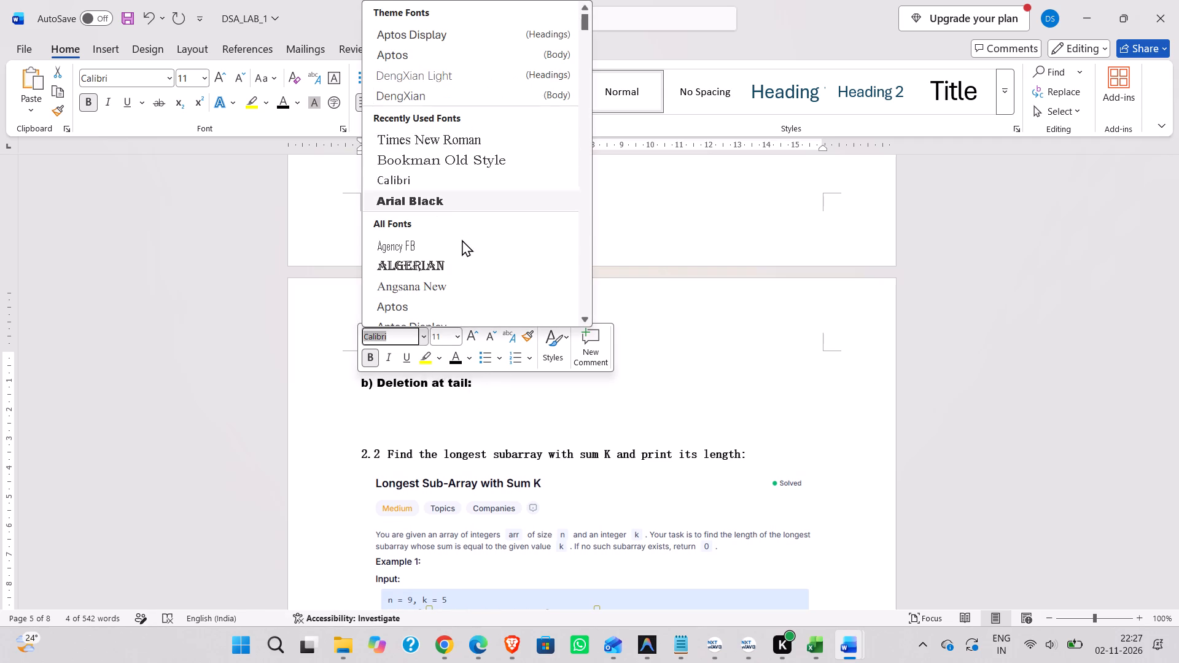
pyautogui.scroll(6, 465, 260)
pyautogui.scroll(5, 480, 160)
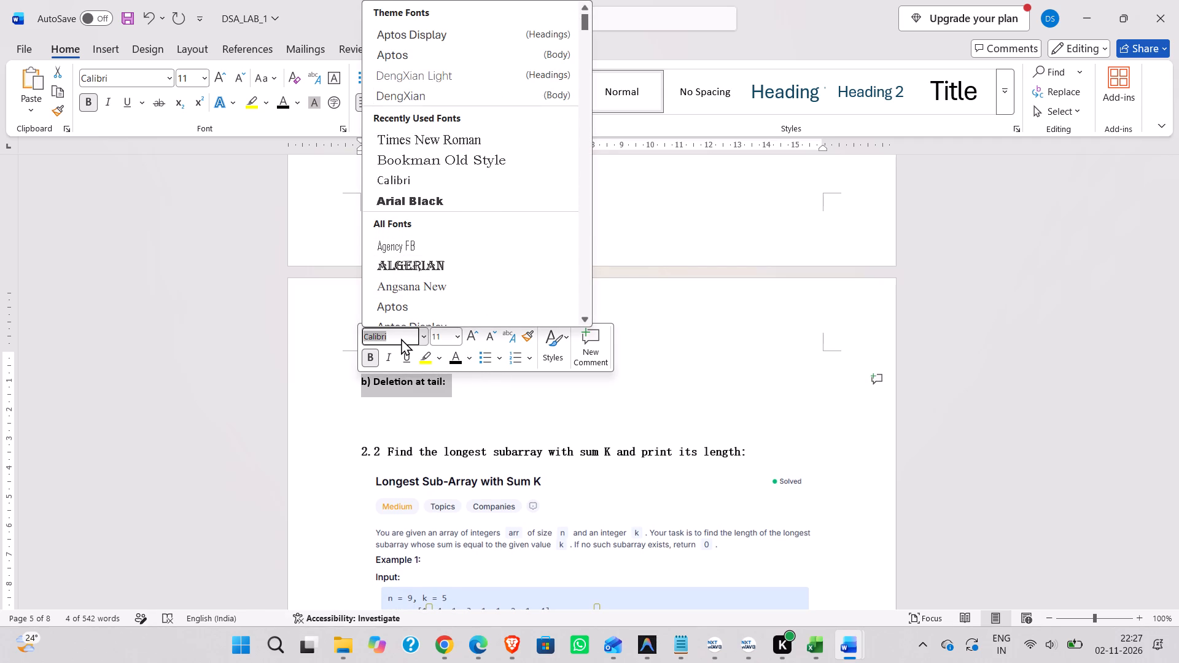
pyautogui.press('BackSpace')
pyautogui.write('sin')
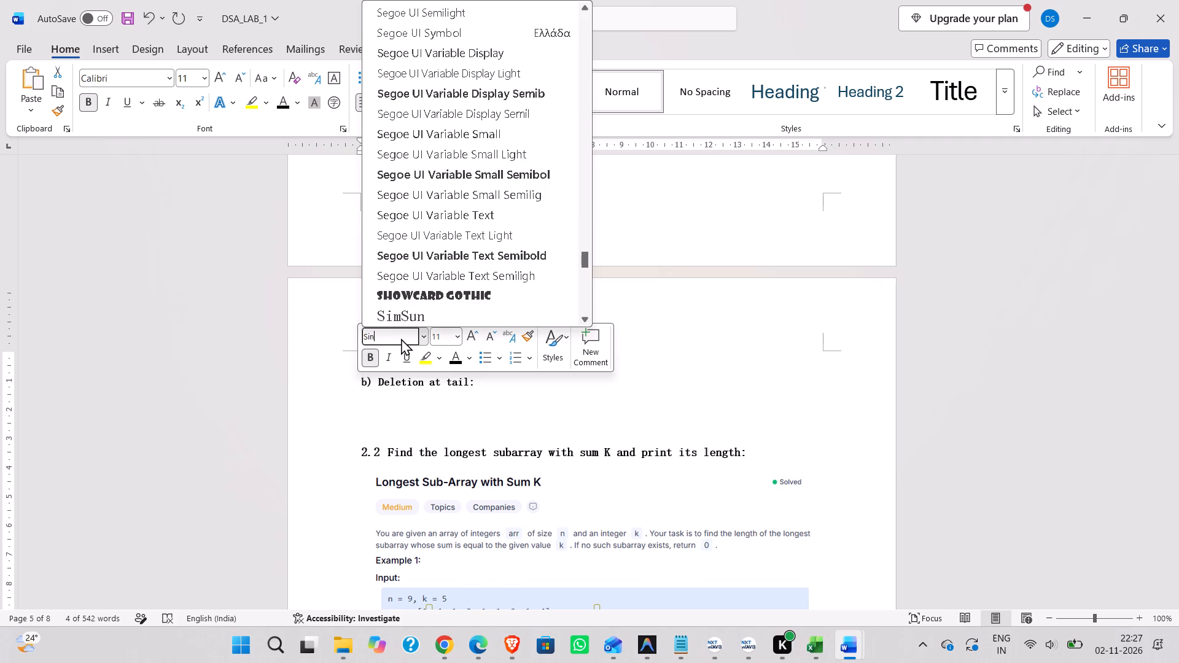
pyautogui.click(410, 319)
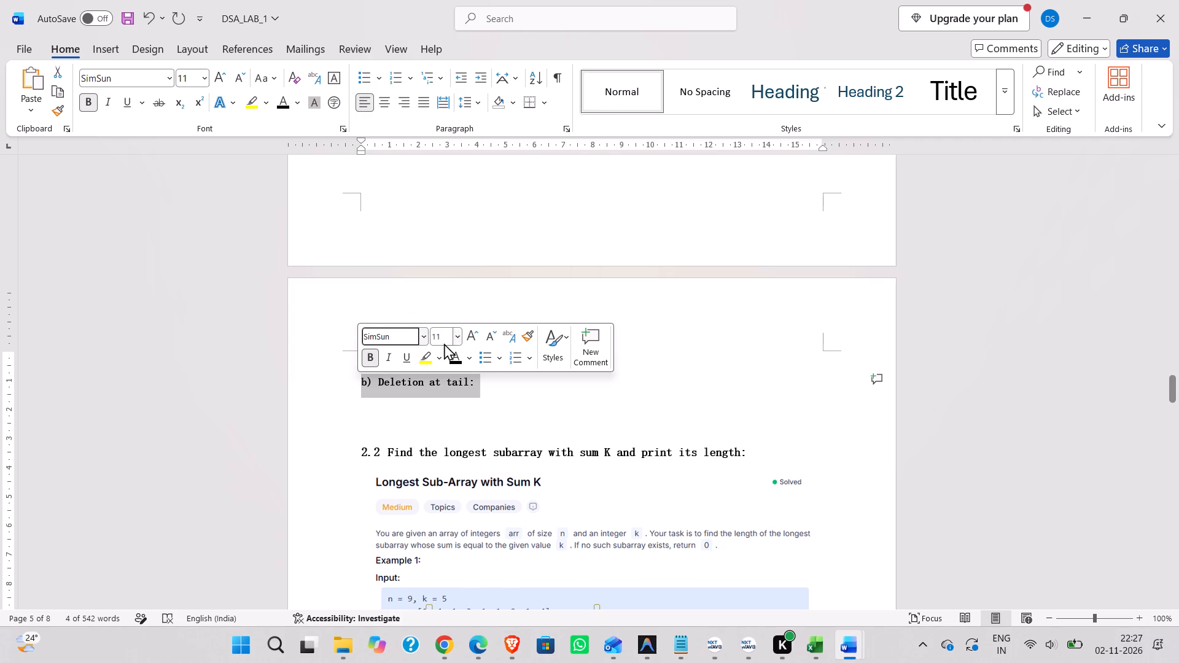
pyautogui.click(472, 338)
pyautogui.click(493, 386)
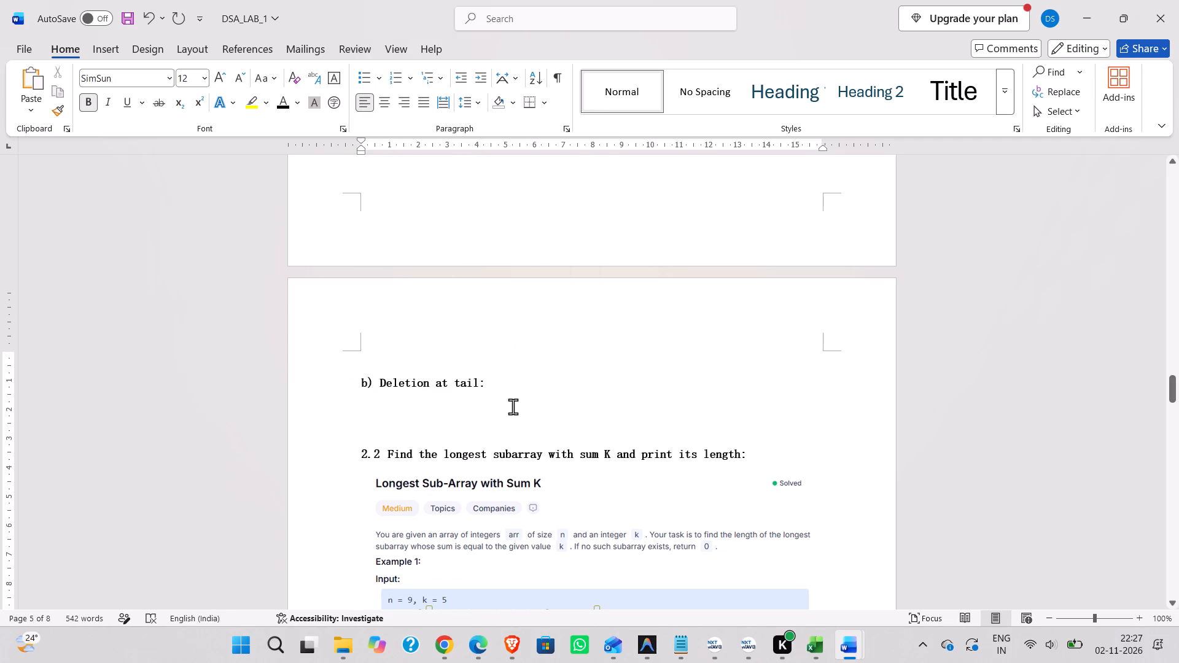
pyautogui.press('Return')
pyautogui.scroll(6, 508, 406)
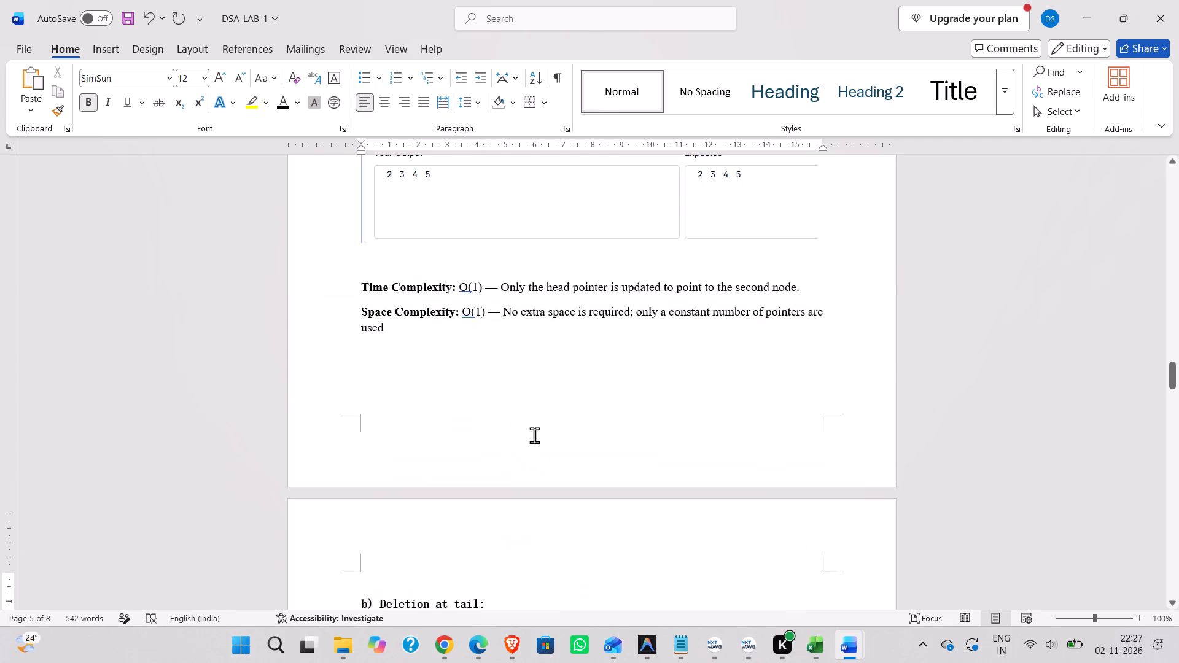
pyautogui.scroll(14, 541, 440)
pyautogui.scroll(13, 545, 444)
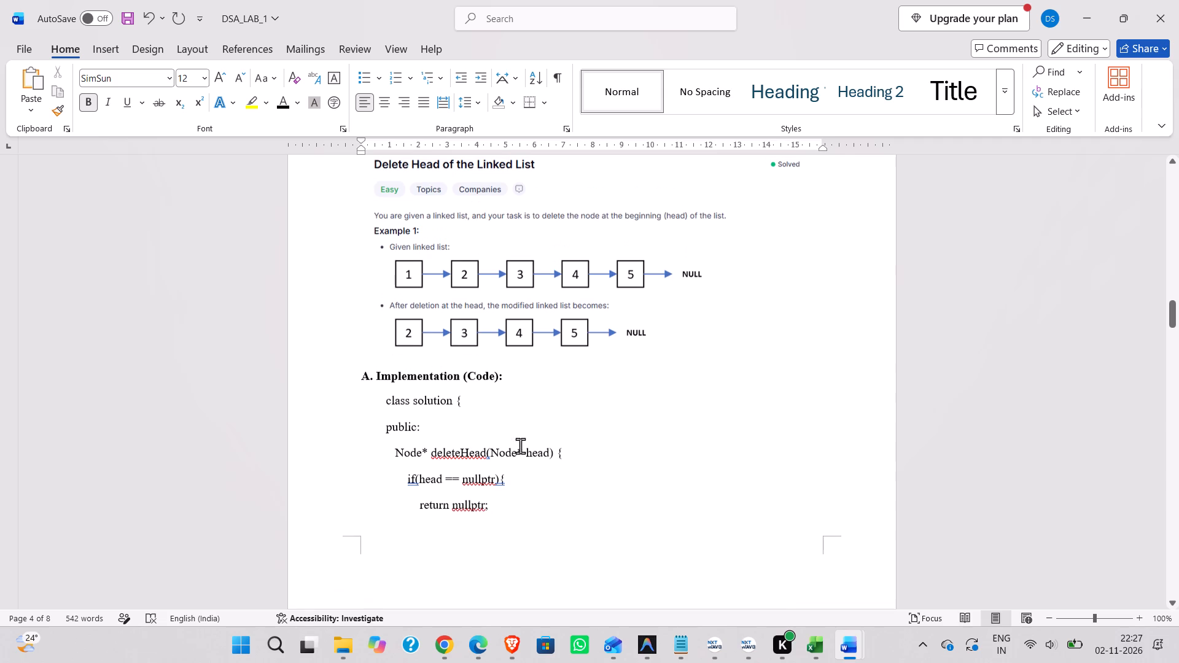
pyautogui.moveTo(515, 381); pyautogui.dragTo(371, 378)
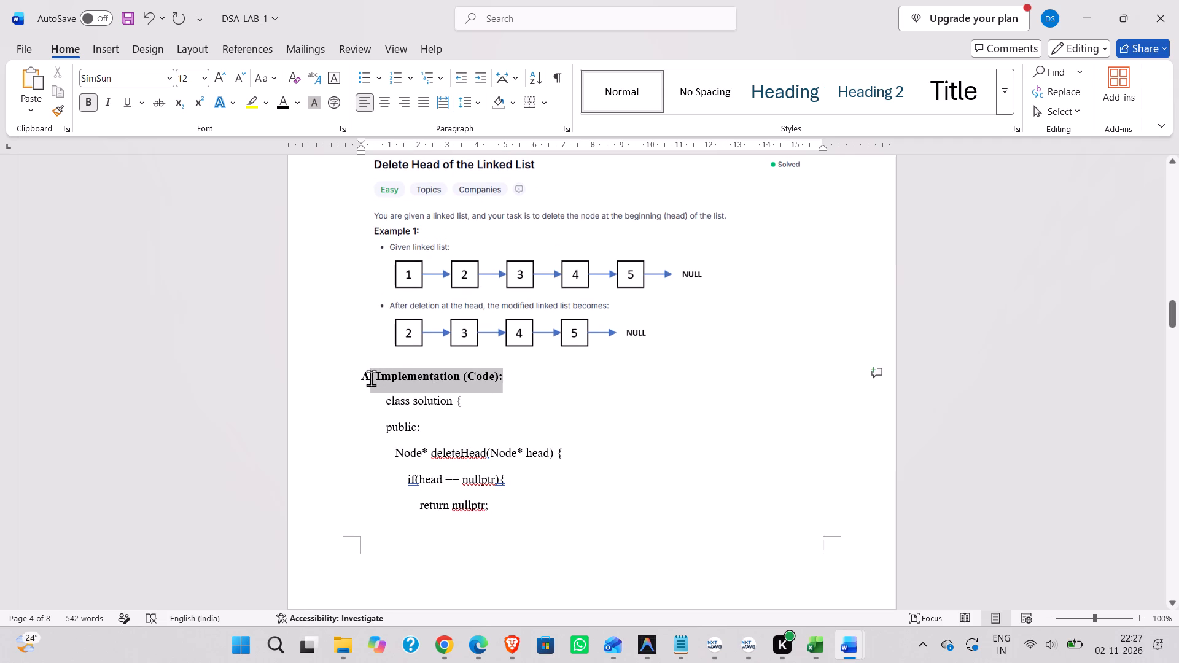
pyautogui.moveTo(371, 378); pyautogui.dragTo(362, 379)
pyautogui.hotkey('ctrl', 'c')
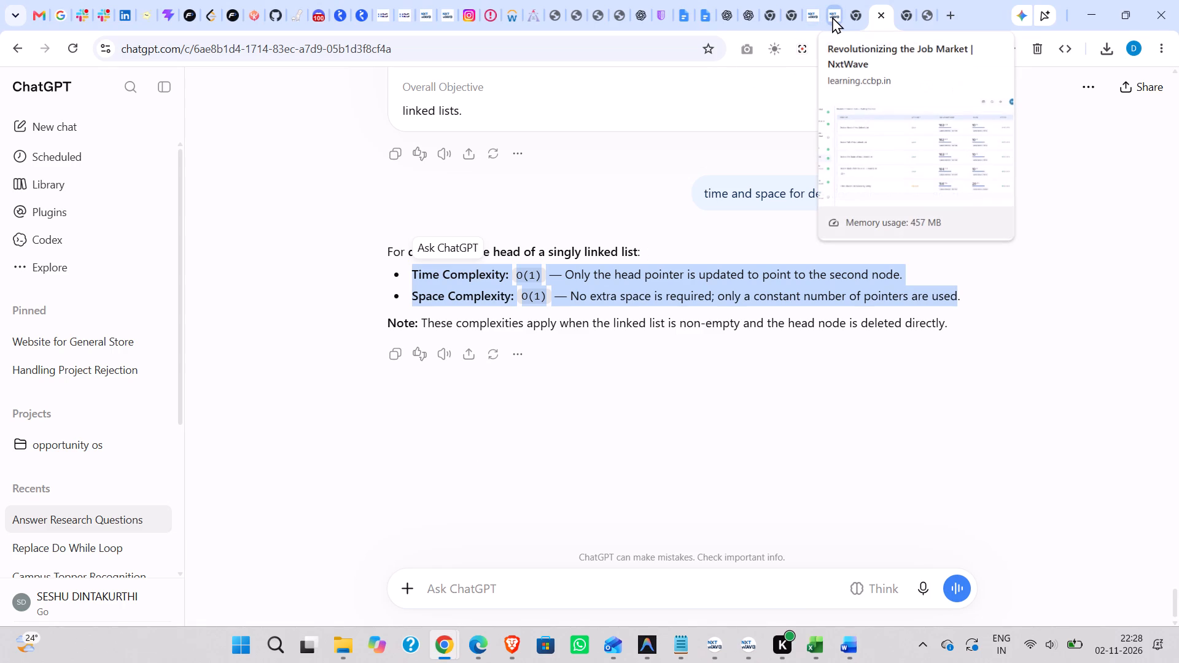
pyautogui.click(832, 17)
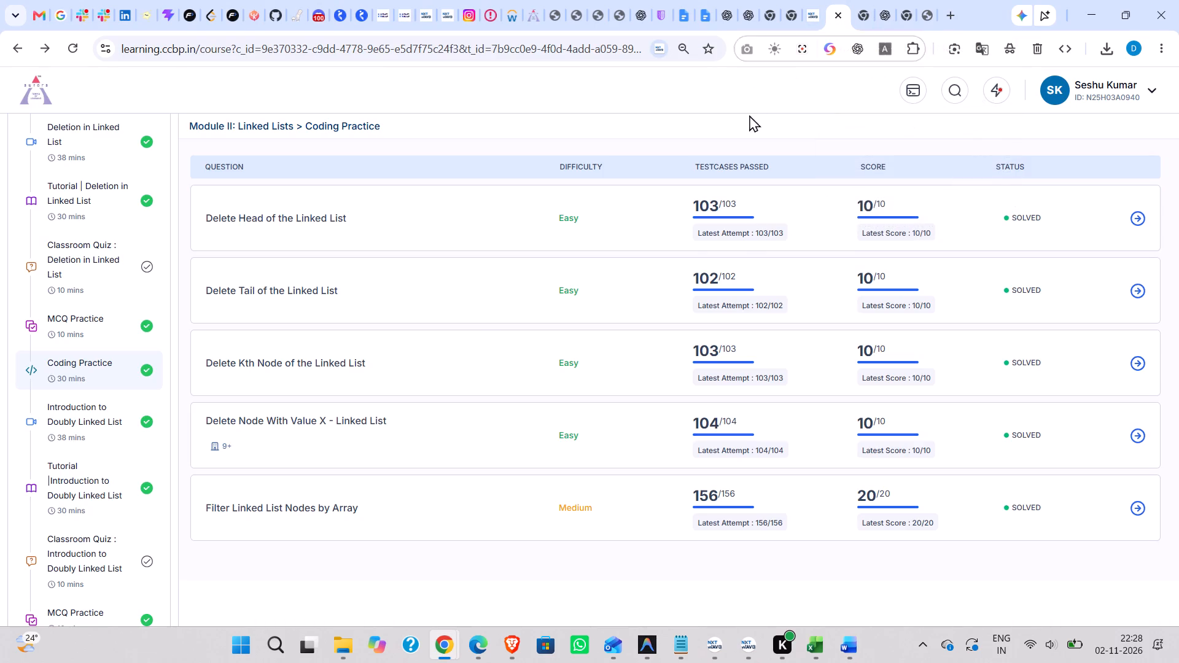
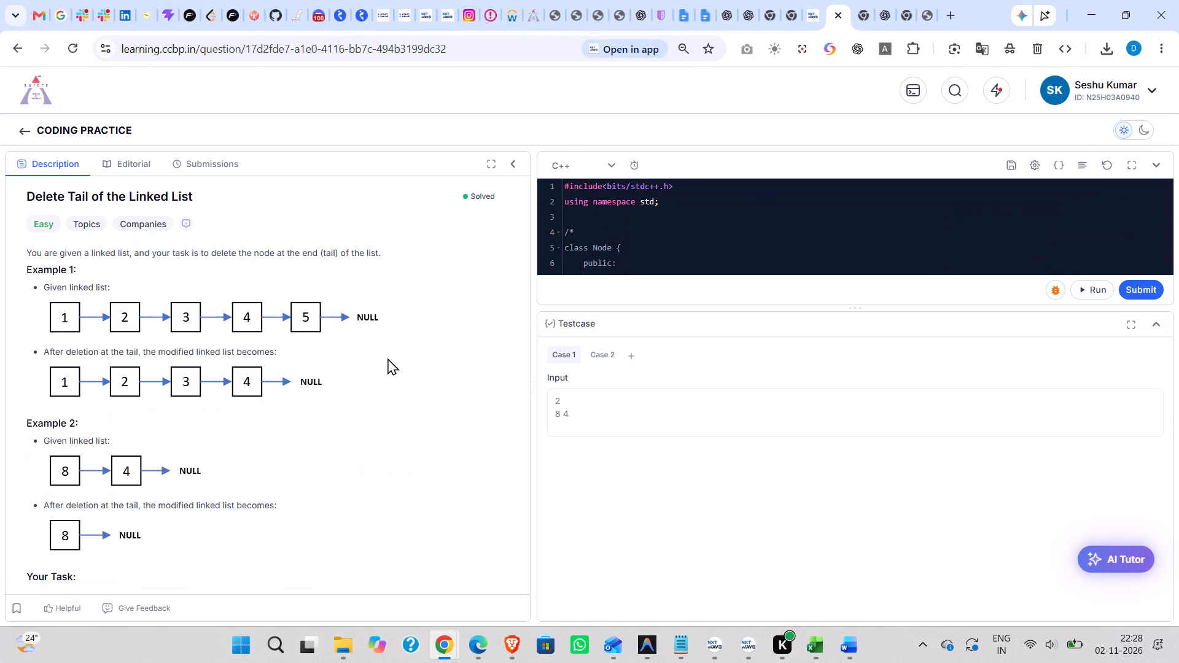
# Capture the Delete Tail of the Linked List problem statement with Example 1 and paste it beneath "b) Deletion at tail:" in the Word report.
pyautogui.press('Print')
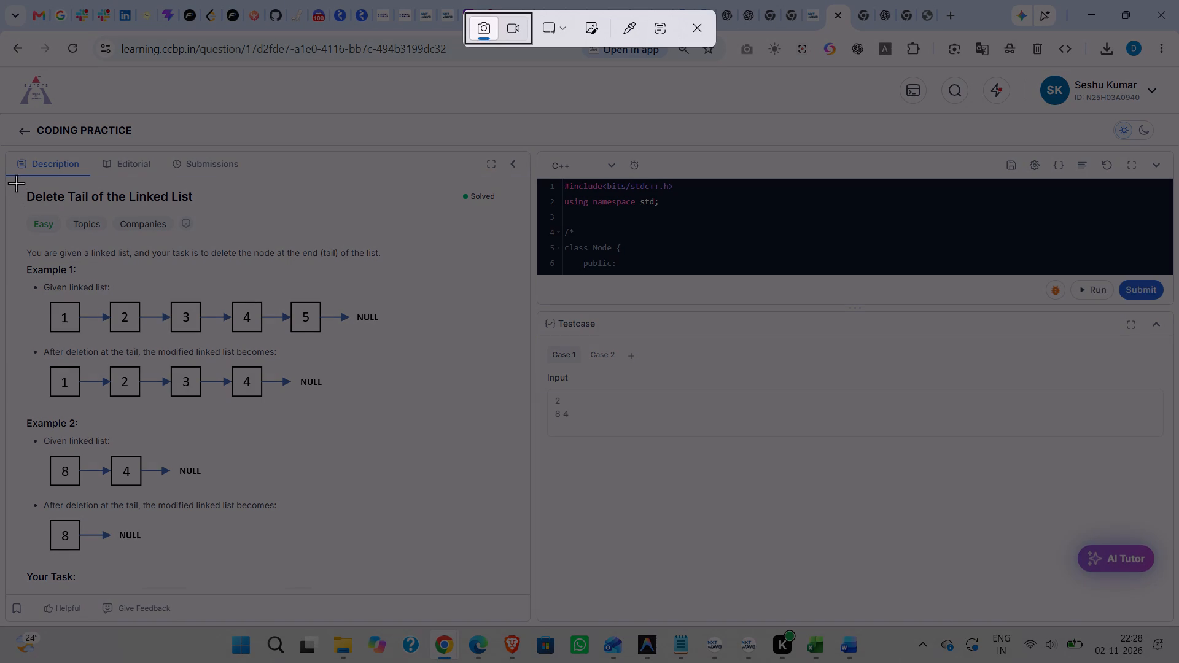
pyautogui.moveTo(14, 182); pyautogui.dragTo(509, 405)
pyautogui.hotkey('alt', 'Tab')
pyautogui.click(532, 359)
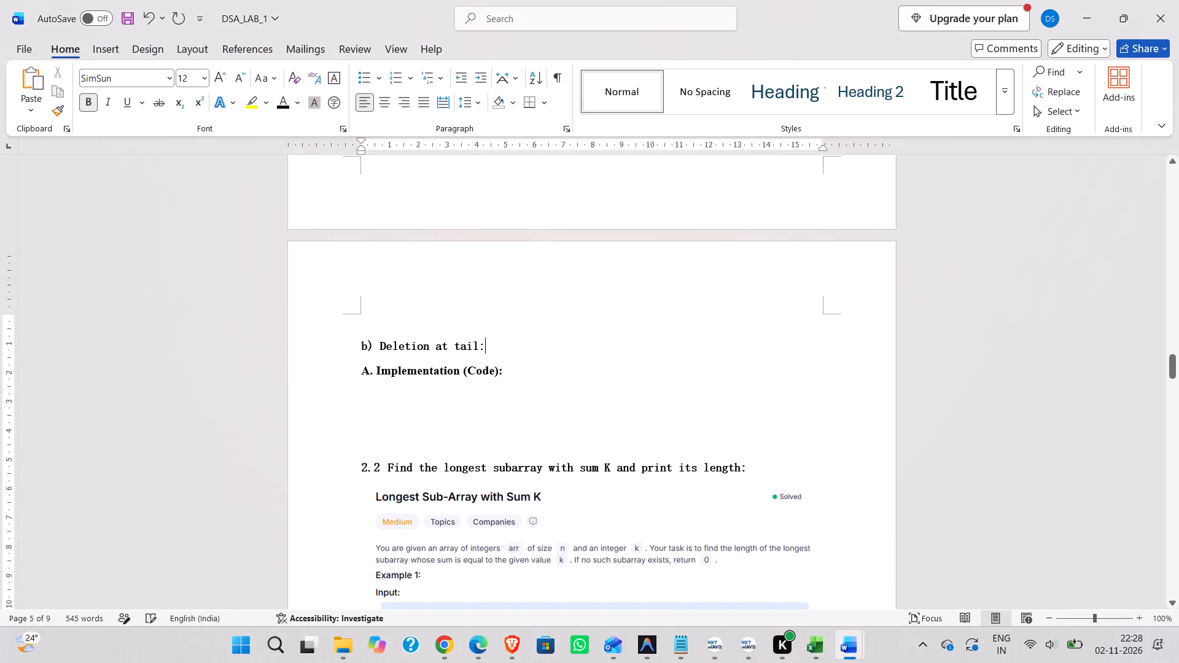
pyautogui.press('Return')
pyautogui.hotkey('ctrl', 'z')
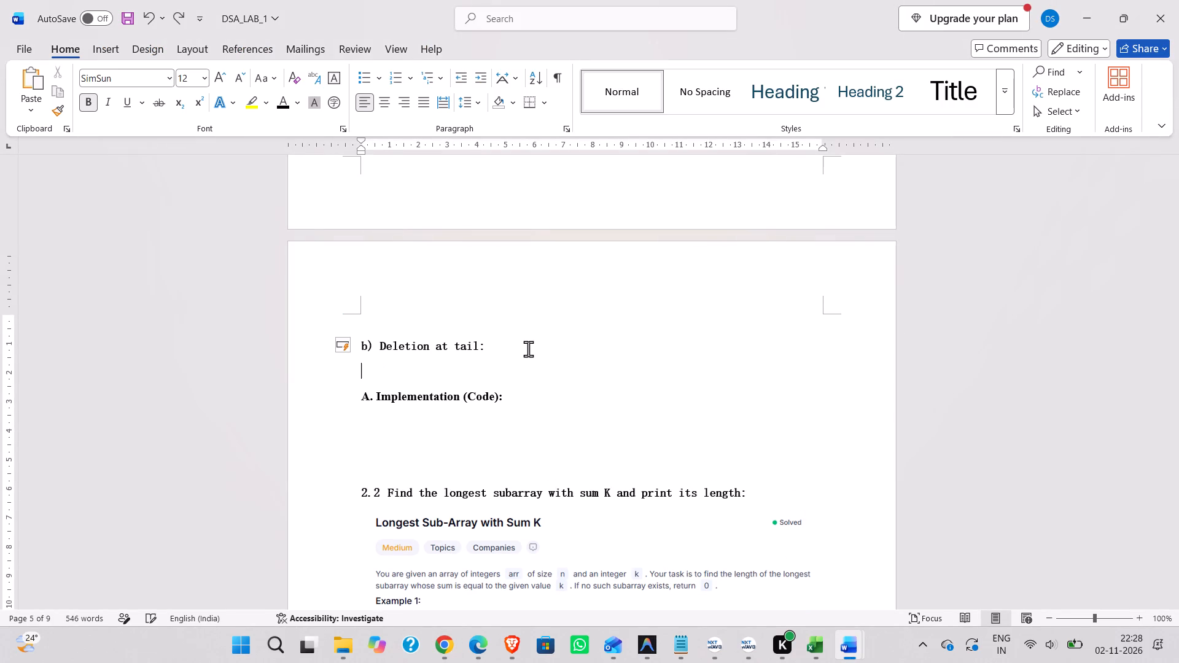
pyautogui.hotkey('ctrl', 'v')
# Slightly reduce the pasted problem picture's height and add a line break above the "A. Implementation (Code):" heading below it.
pyautogui.click(550, 460)
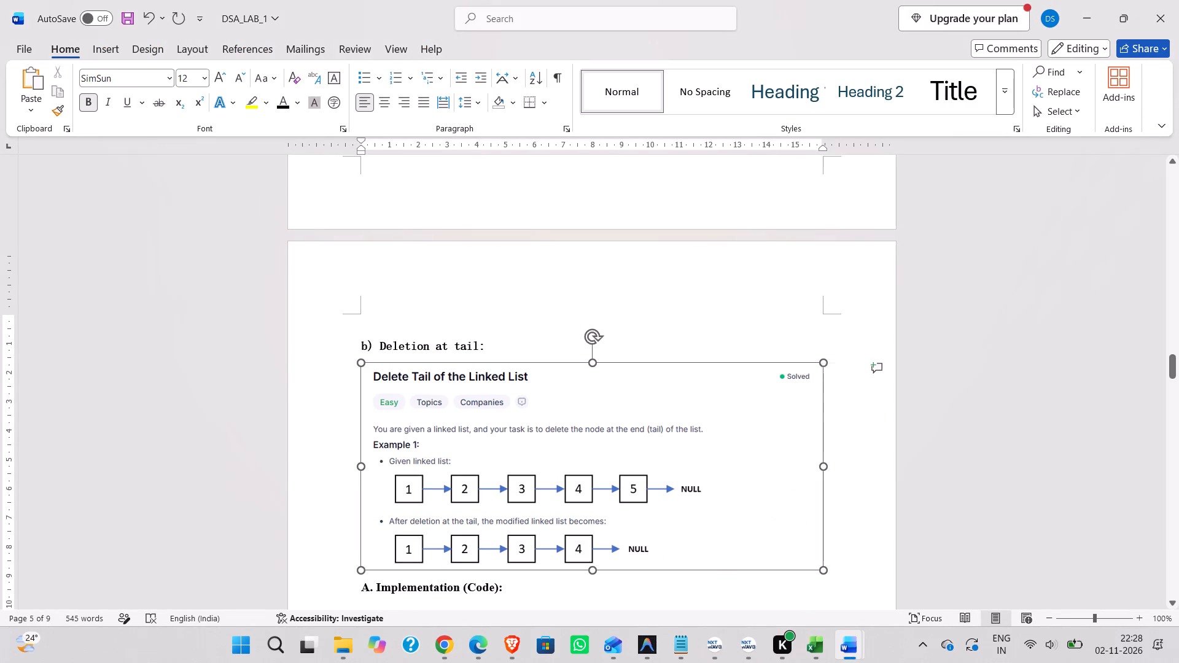
pyautogui.moveTo(593, 565); pyautogui.dragTo(598, 552)
pyautogui.scroll(-5, 414, 562)
pyautogui.click(362, 395)
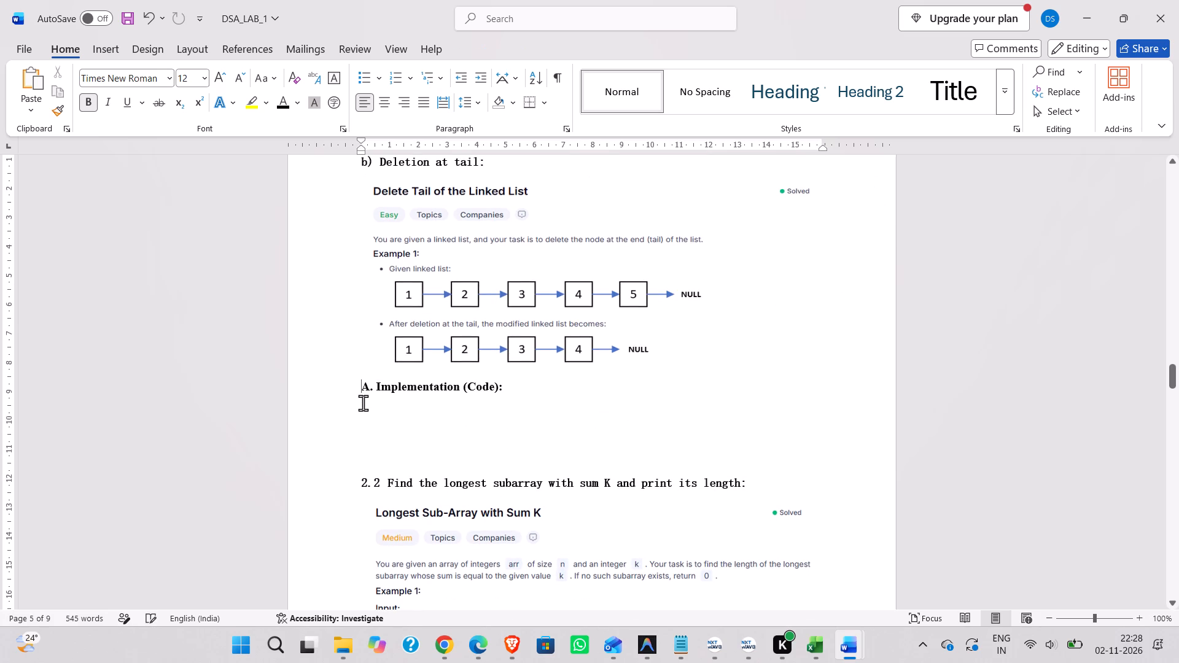
pyautogui.hotkey('shift', 'Return')
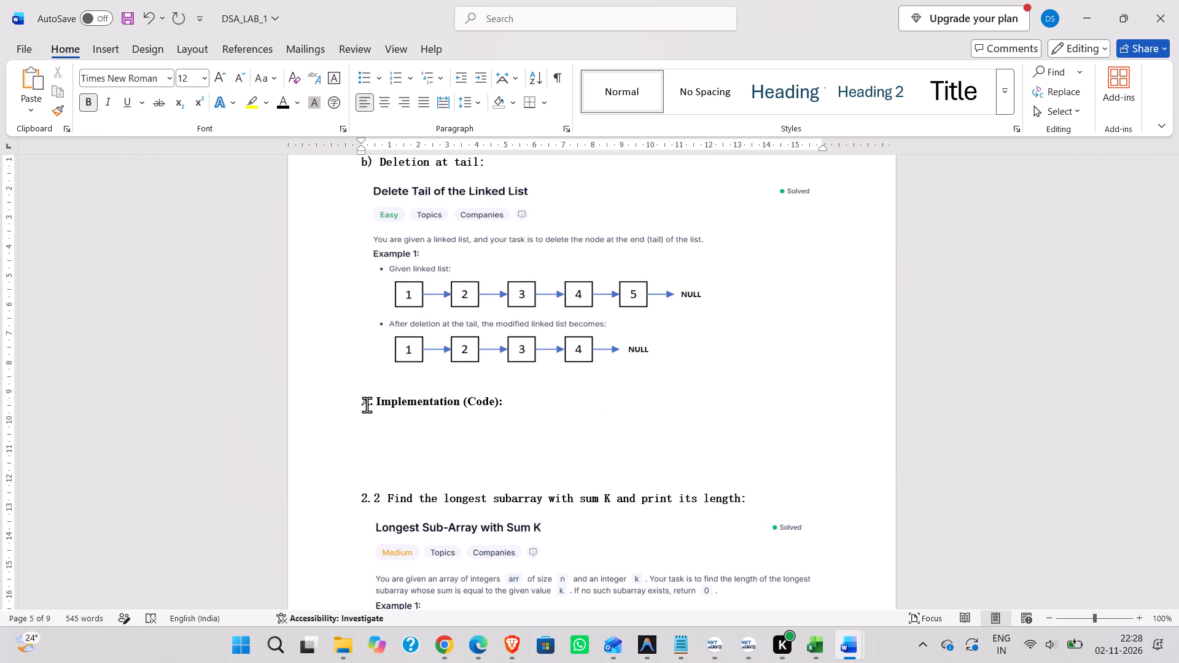
pyautogui.scroll(2, 367, 405)
# In Chrome, enlarge the code editor and copy the whole C++ solution class containing deleteTail, without the commented Node class.
pyautogui.hotkey('alt', 'Tab')
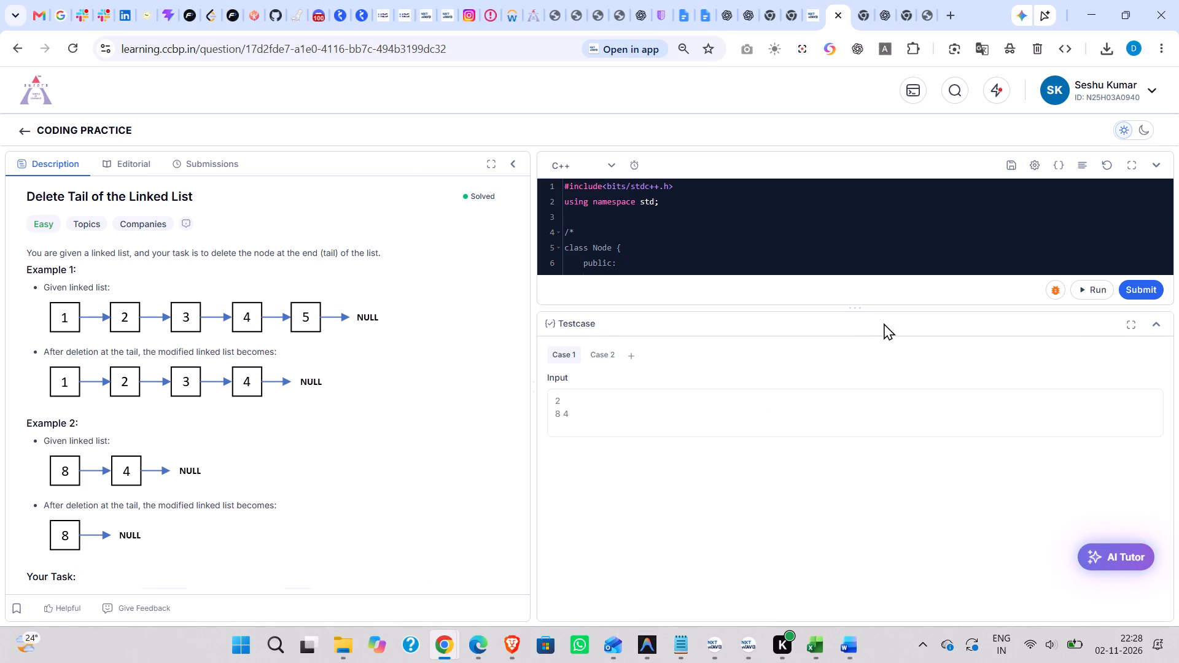
pyautogui.moveTo(855, 307); pyautogui.dragTo(879, 610)
pyautogui.scroll(-8, 752, 391)
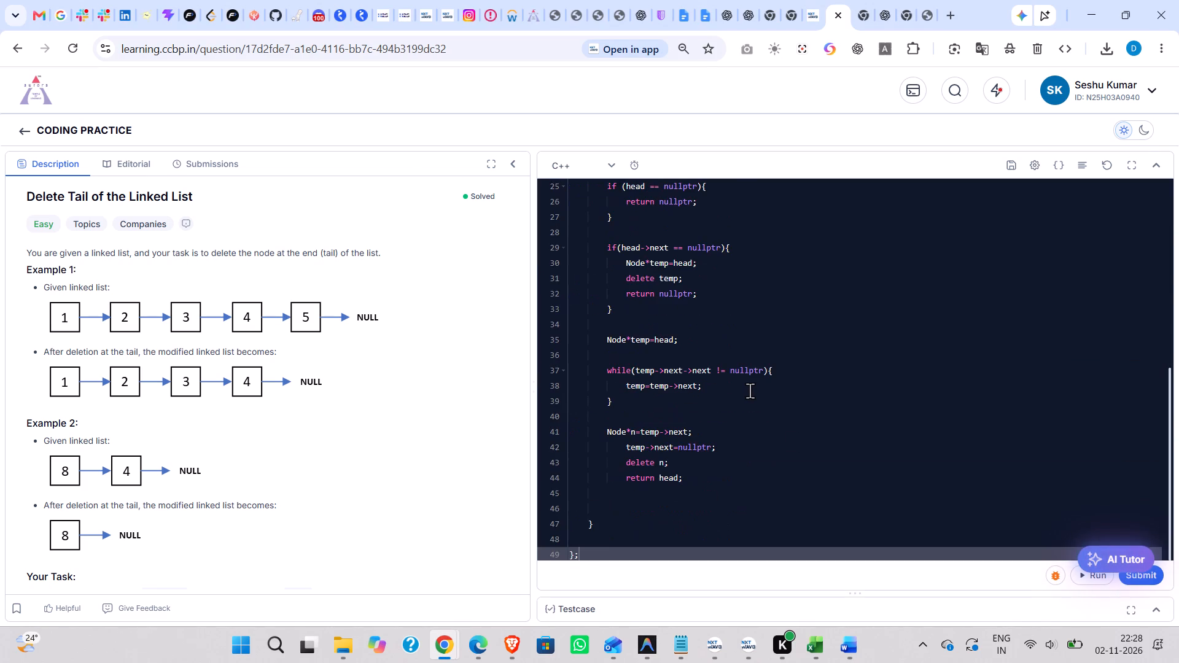
pyautogui.scroll(3, 748, 392)
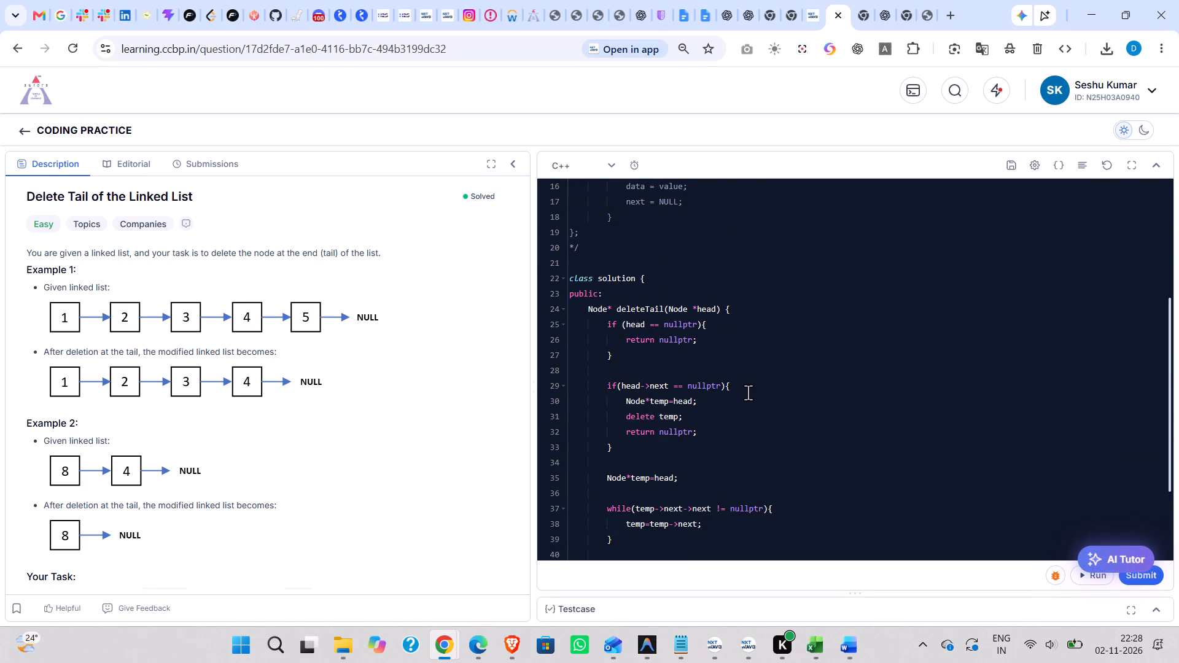
pyautogui.scroll(-3, 685, 379)
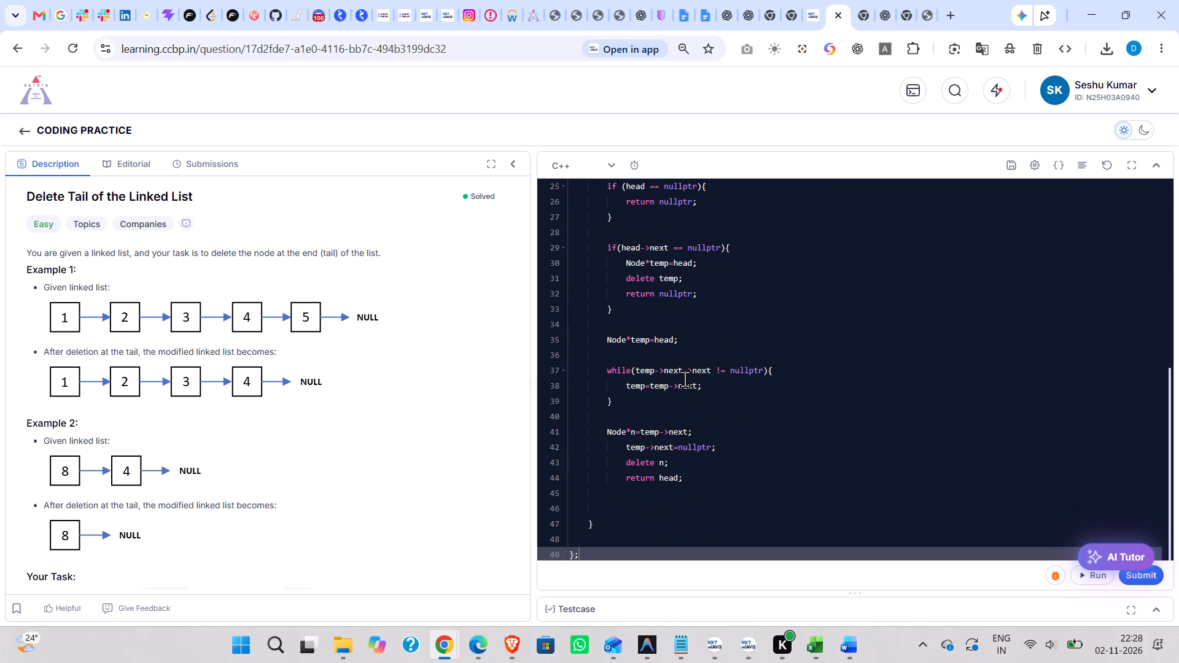
pyautogui.scroll(1, 685, 379)
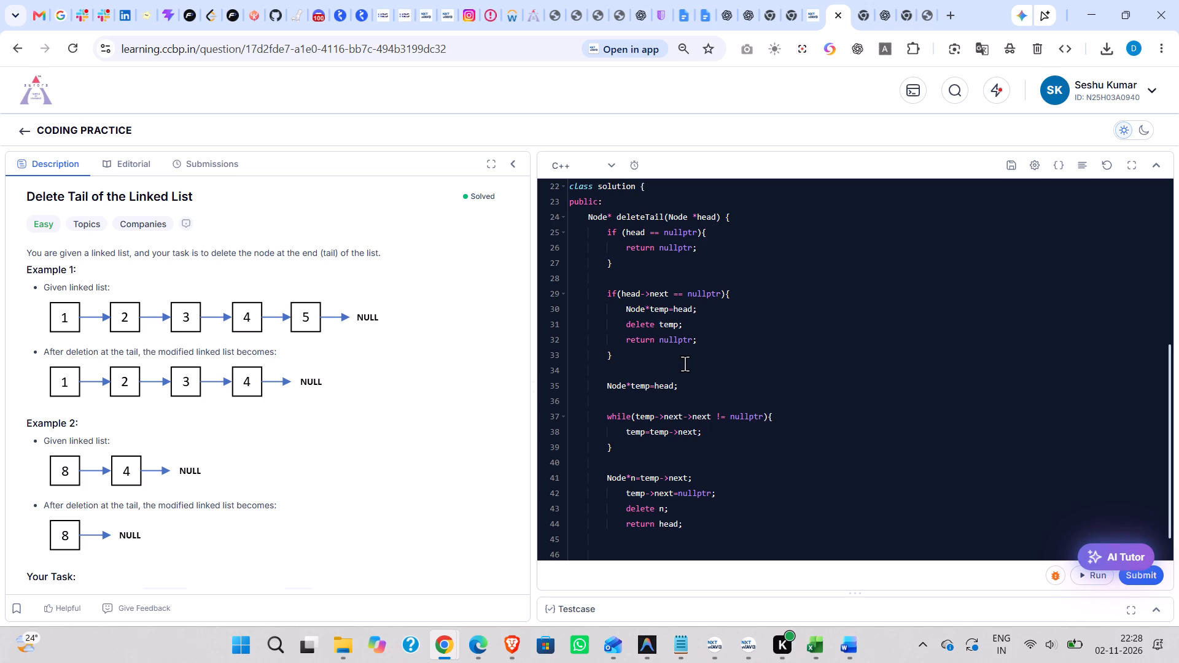
pyautogui.scroll(2, 685, 363)
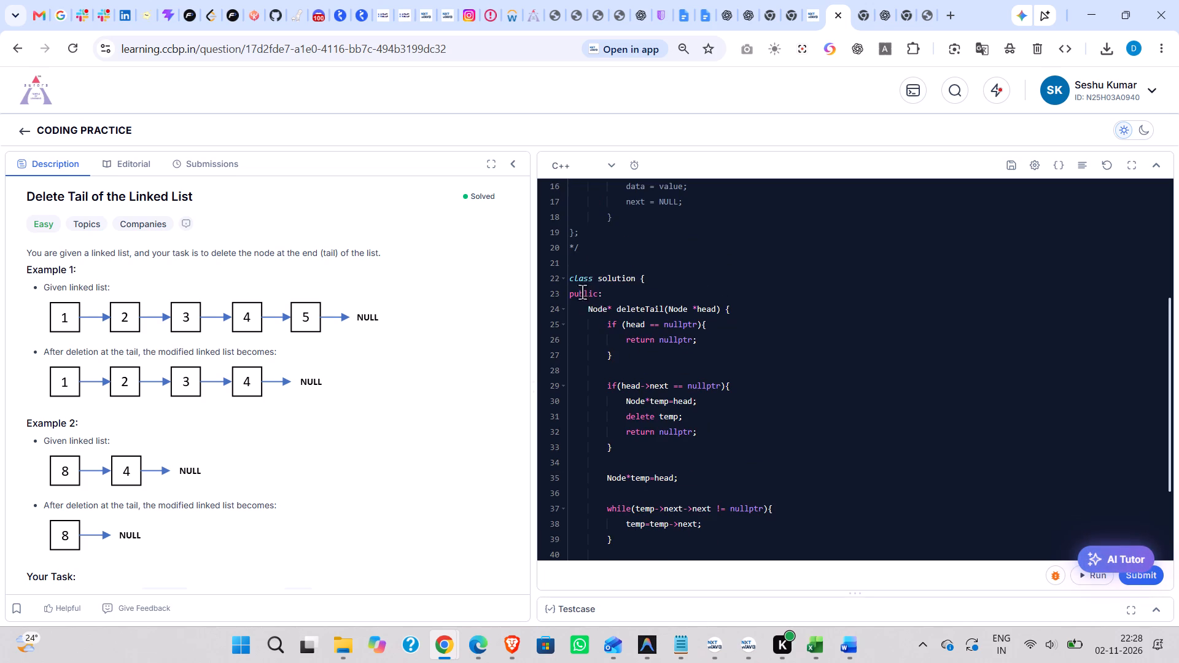
pyautogui.moveTo(569, 281); pyautogui.dragTo(644, 343)
pyautogui.scroll(-9, 644, 343)
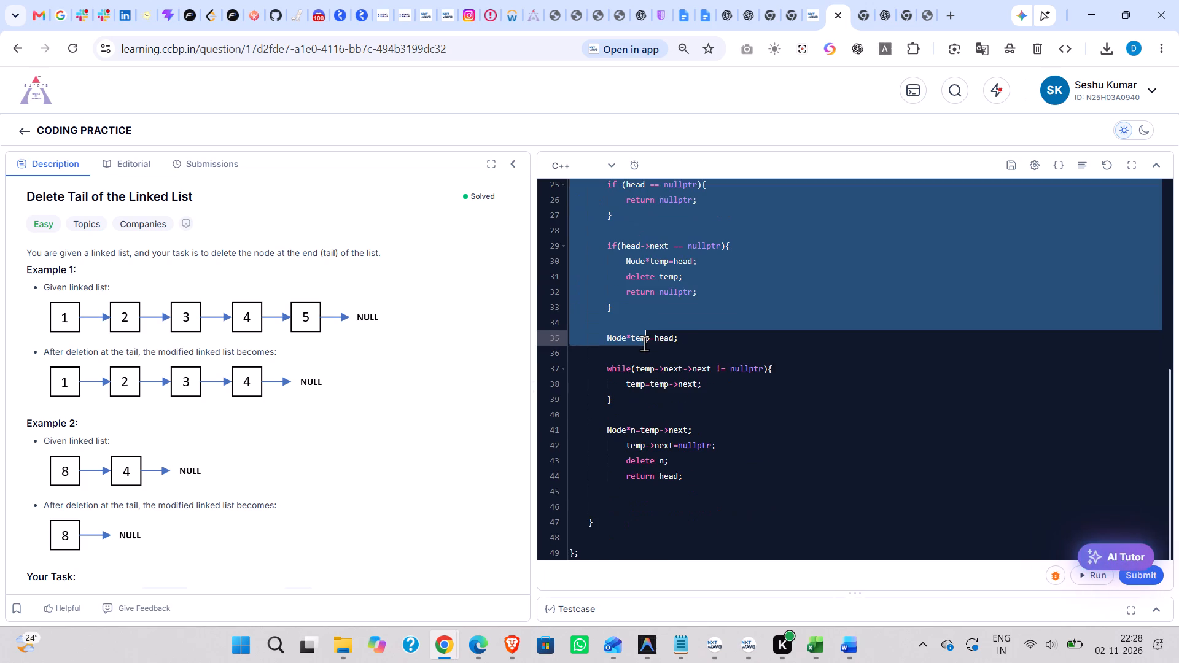
pyautogui.scroll(-1, 644, 343)
pyautogui.moveTo(644, 343); pyautogui.dragTo(589, 554)
pyautogui.hotkey('ctrl', 'c')
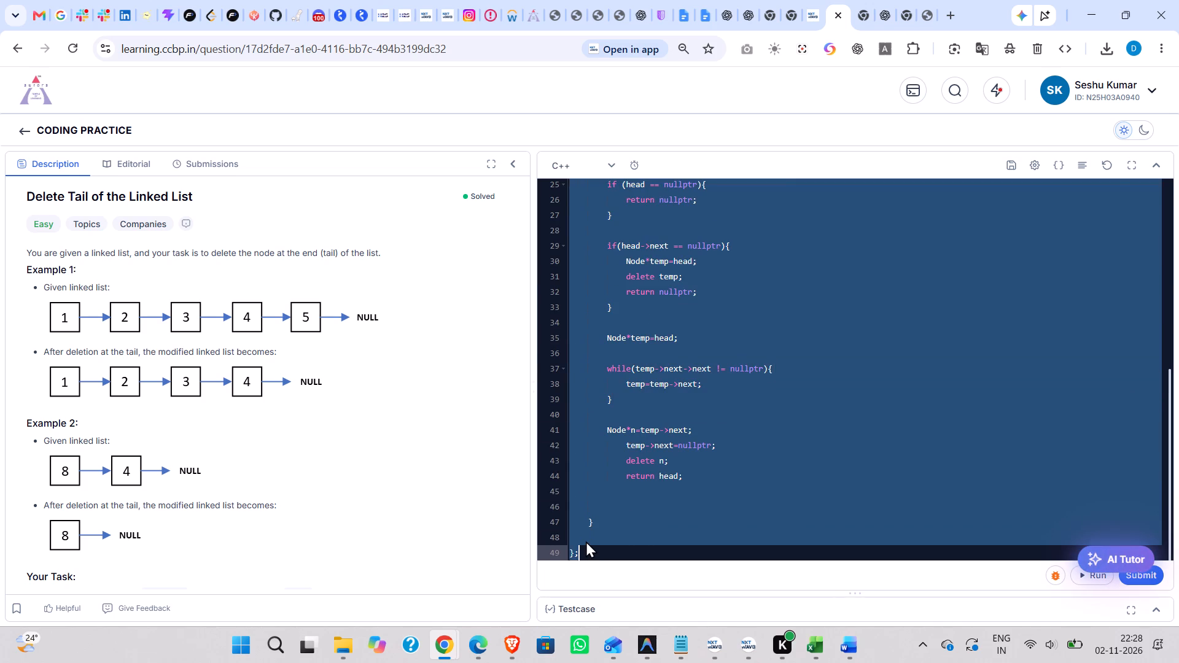
# Back in Word, insert about 20 blank lines above heading 2.2 to make room for the deletion-at-tail section.
pyautogui.hotkey('alt', 'Tab')
pyautogui.scroll(-2, 473, 471)
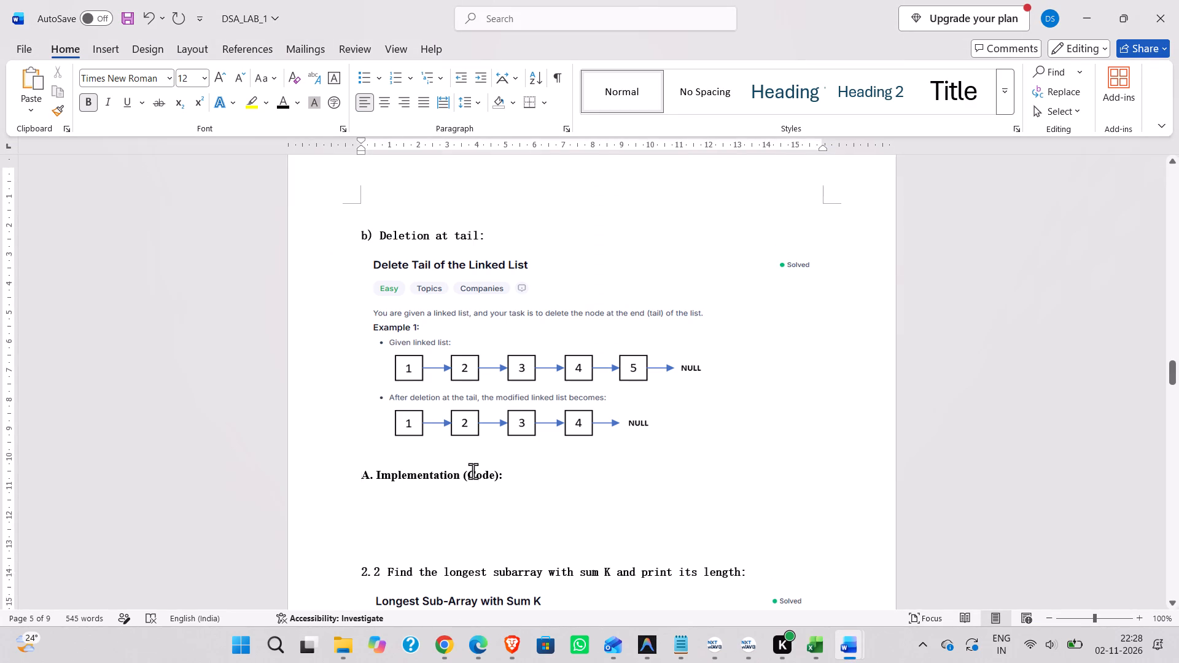
pyautogui.scroll(-2, 473, 471)
pyautogui.click(360, 424)
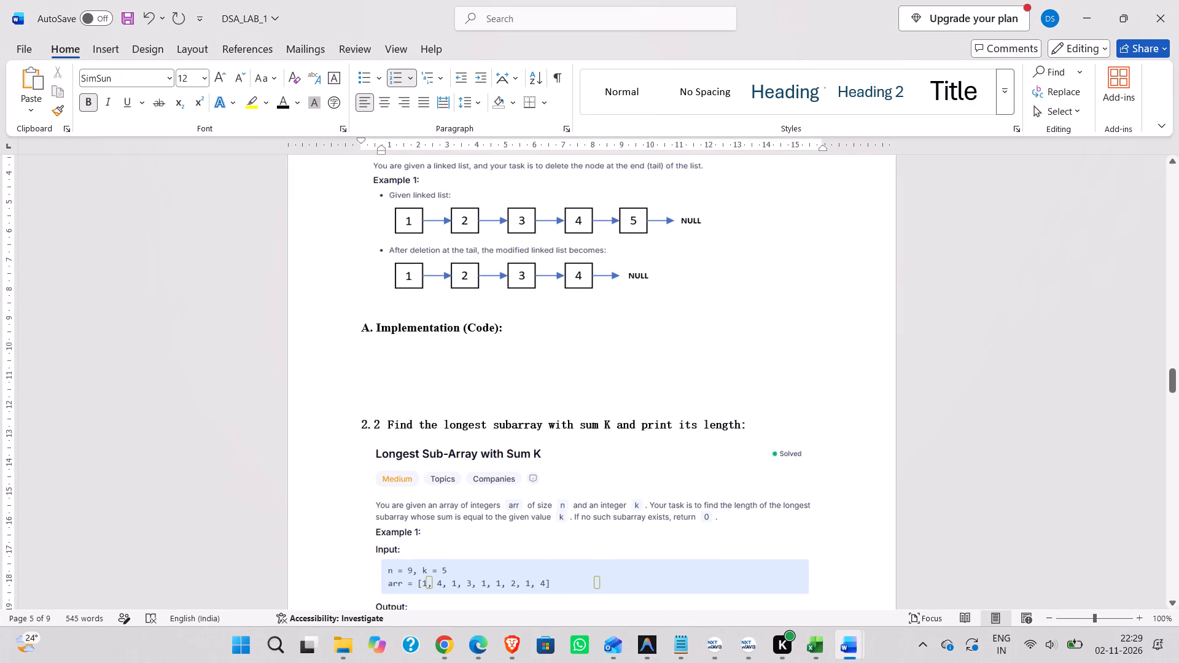
pyautogui.click(369, 405)
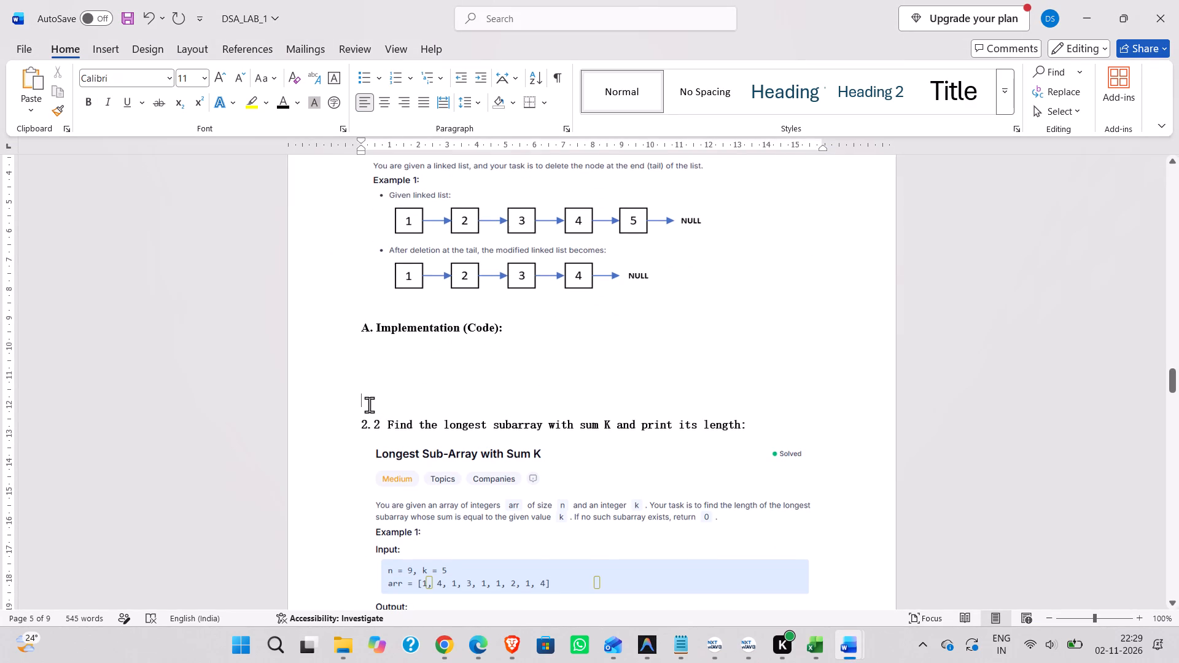
pyautogui.press('Return')
pyautogui.press('Return')
pyautogui.press('Return')
pyautogui.press('Return')
pyautogui.press('Return')
pyautogui.press('Return')
pyautogui.press('Return')
pyautogui.press('Return')
pyautogui.press('Return')
pyautogui.press('Return')
pyautogui.press('Return')
pyautogui.press('Return')
pyautogui.press('Return')
pyautogui.press('Return')
pyautogui.press('Return')
pyautogui.press('Return')
pyautogui.press('Return')
pyautogui.press('Return')
pyautogui.press('Return')
pyautogui.press('Return')
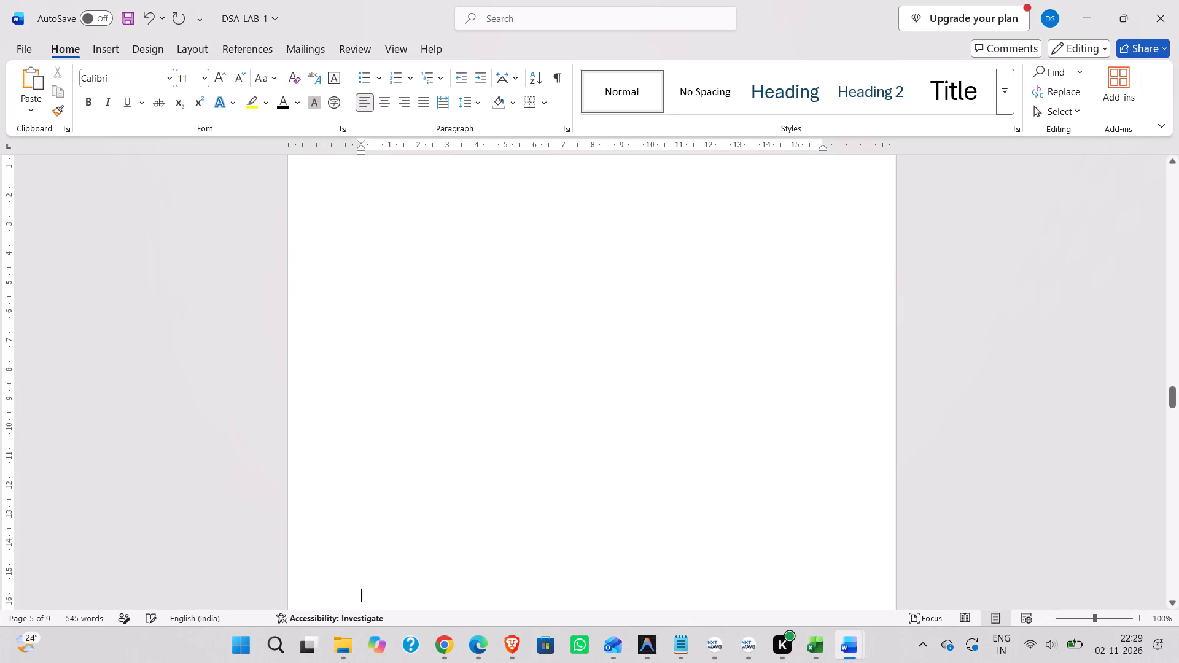
# Paste the copied deleteTail solution code on a new line beneath the deletion-at-tail section's "A. Implementation (Code):" heading.
pyautogui.scroll(20, 369, 405)
pyautogui.scroll(5, 369, 405)
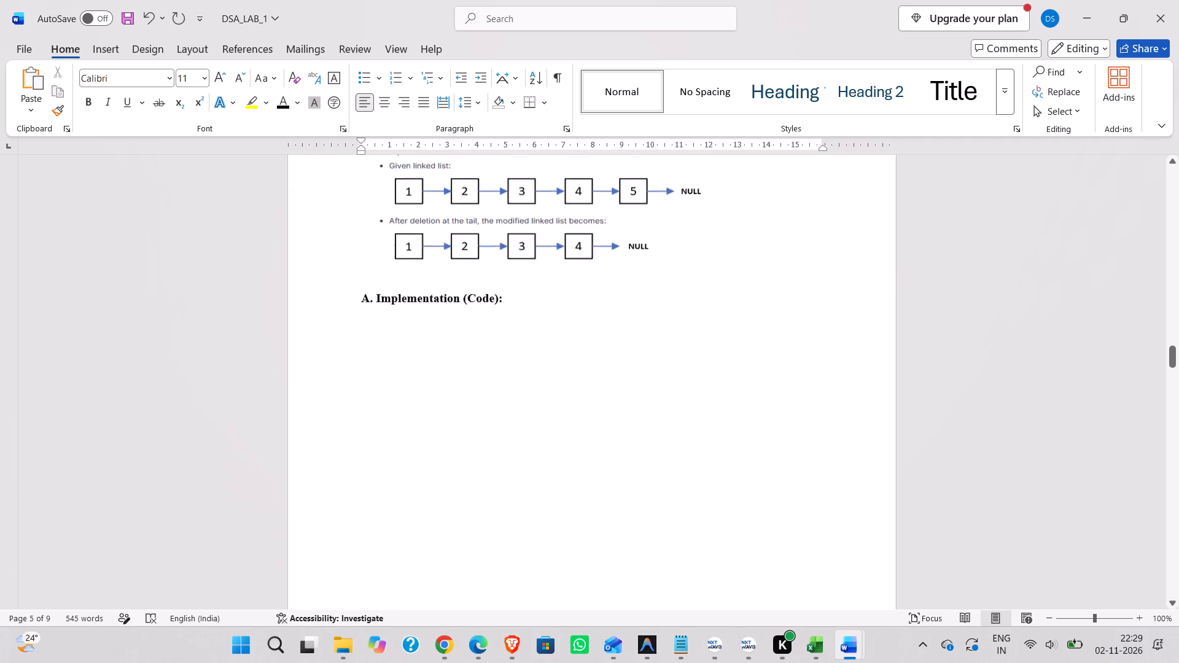
pyautogui.scroll(1, 369, 405)
pyautogui.scroll(-4, 367, 346)
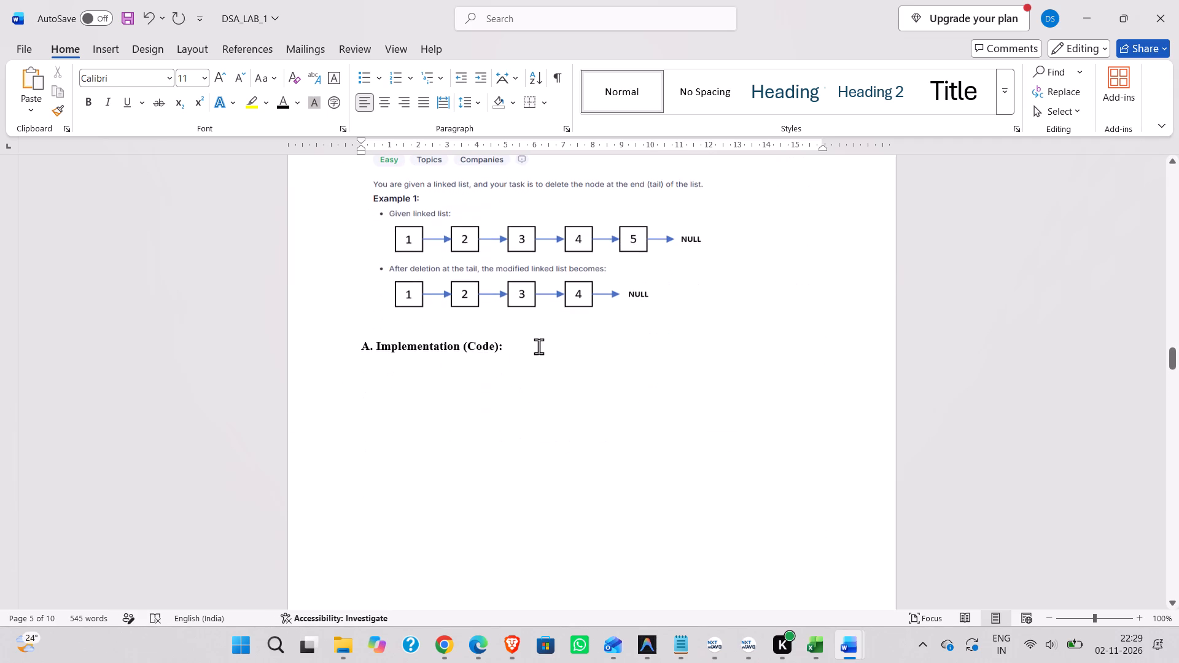
pyautogui.click(539, 346)
pyautogui.hotkey('shift', 'Return')
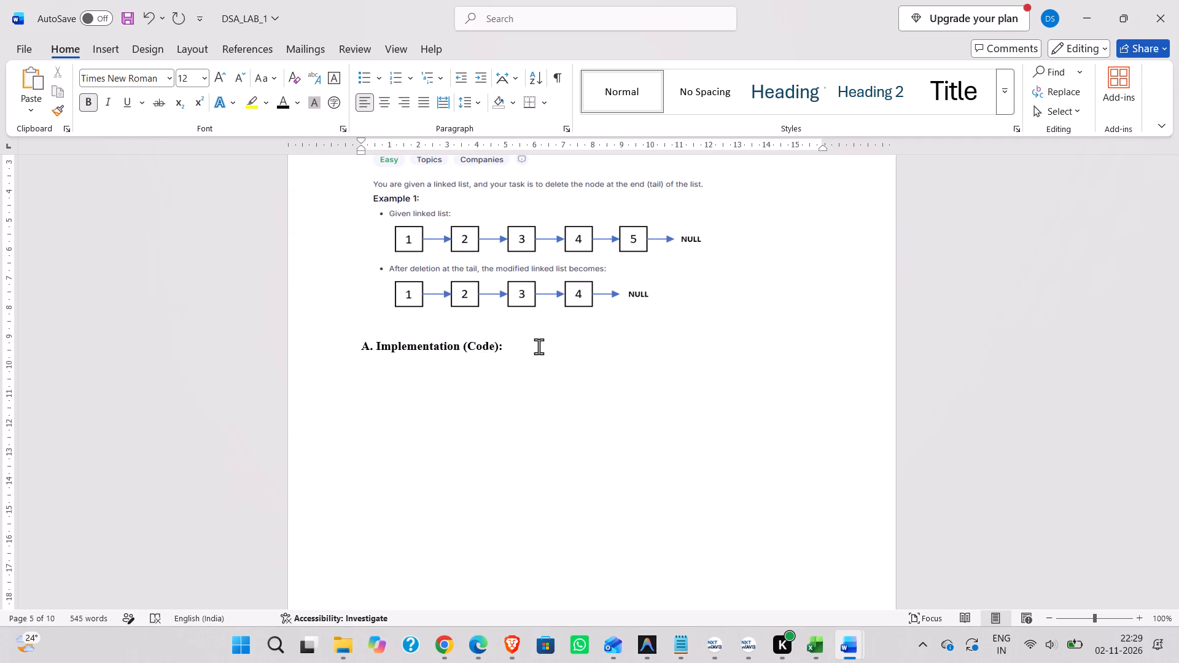
pyautogui.hotkey('shift', 'Return')
pyautogui.hotkey('ctrl', 'v')
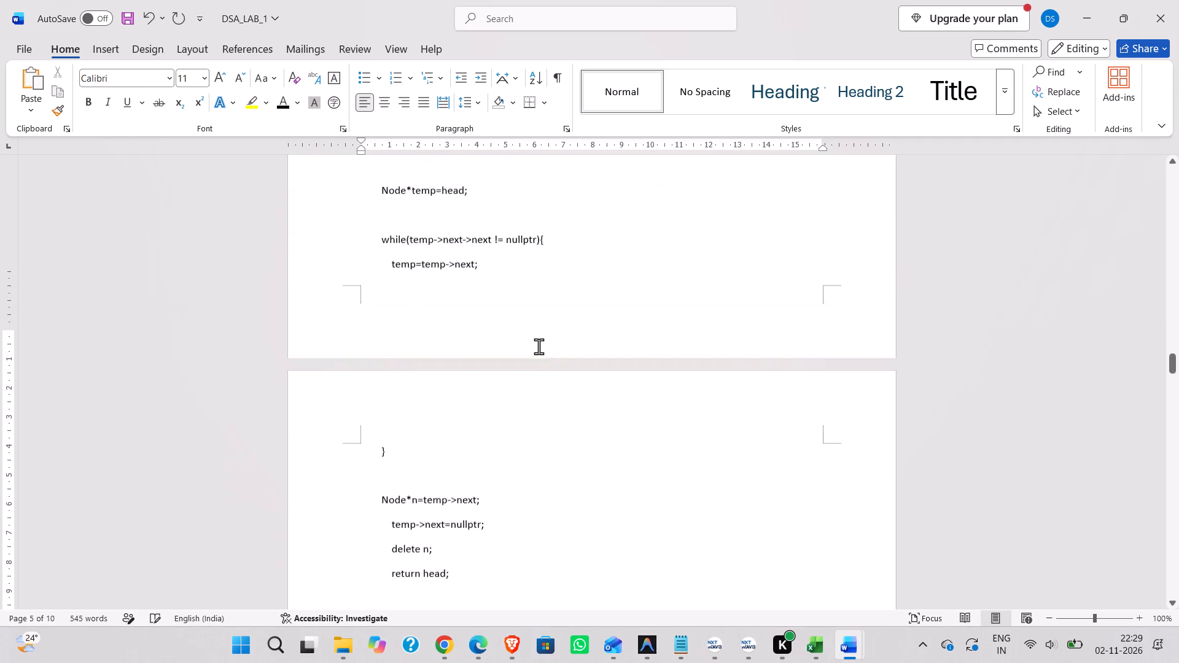
# Check the font and size used for the deleteHead code in the deletion-at-head section.
pyautogui.scroll(12, 539, 346)
pyautogui.scroll(6, 505, 427)
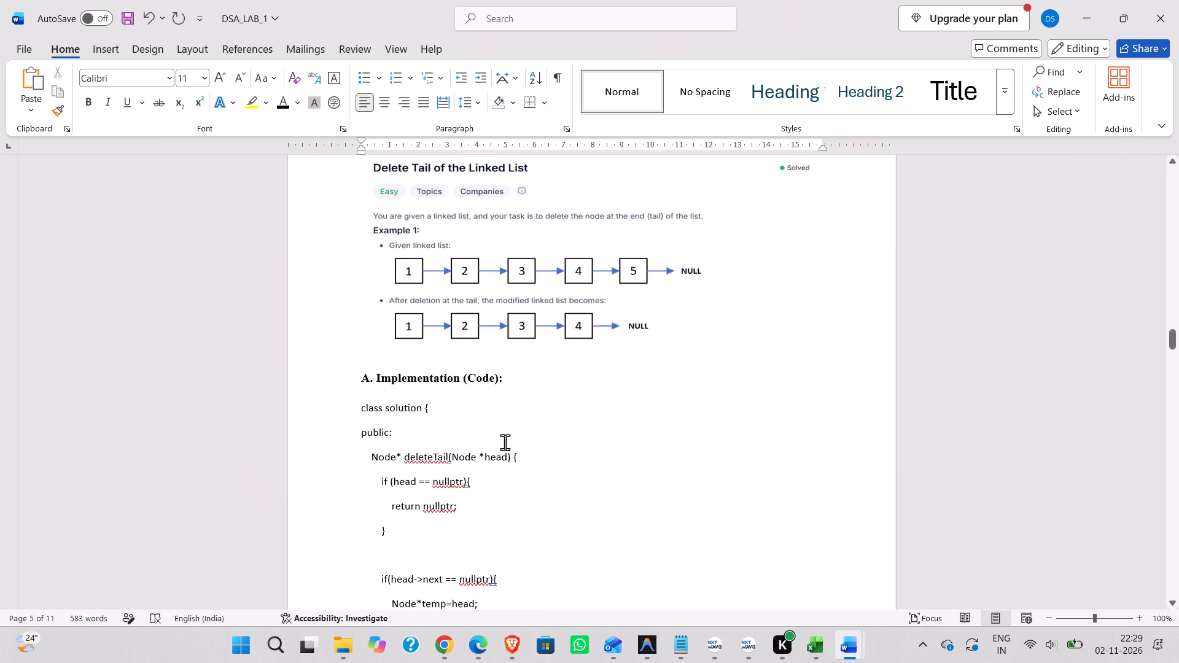
pyautogui.scroll(19, 513, 492)
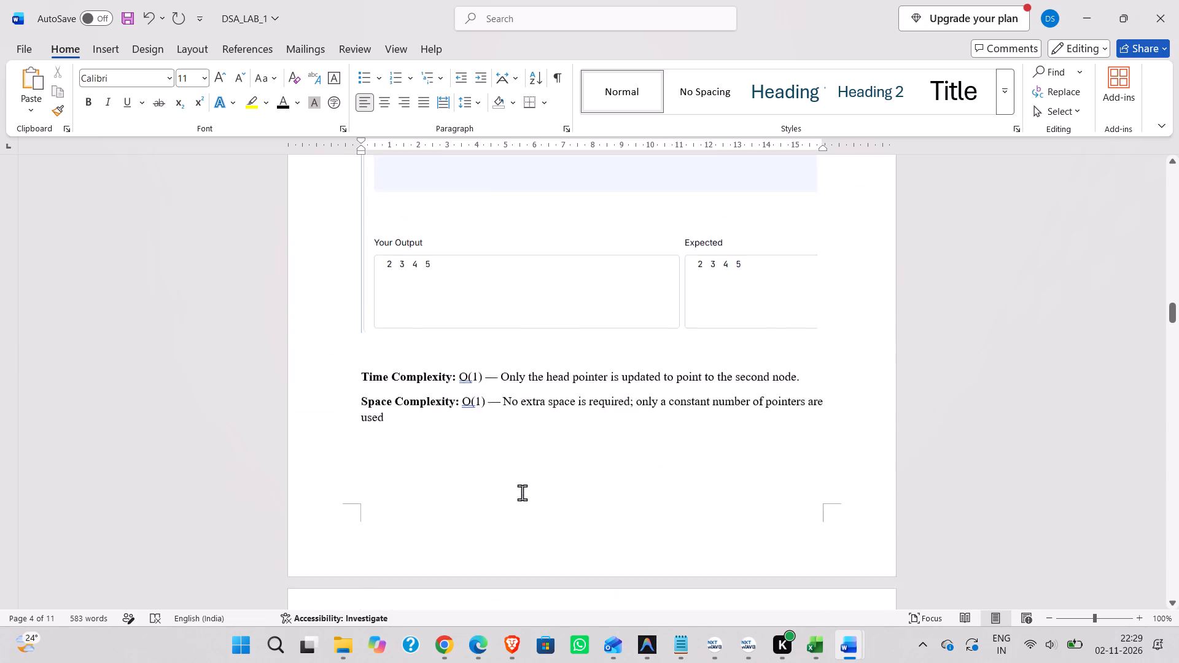
pyautogui.scroll(20, 522, 492)
pyautogui.click(479, 454)
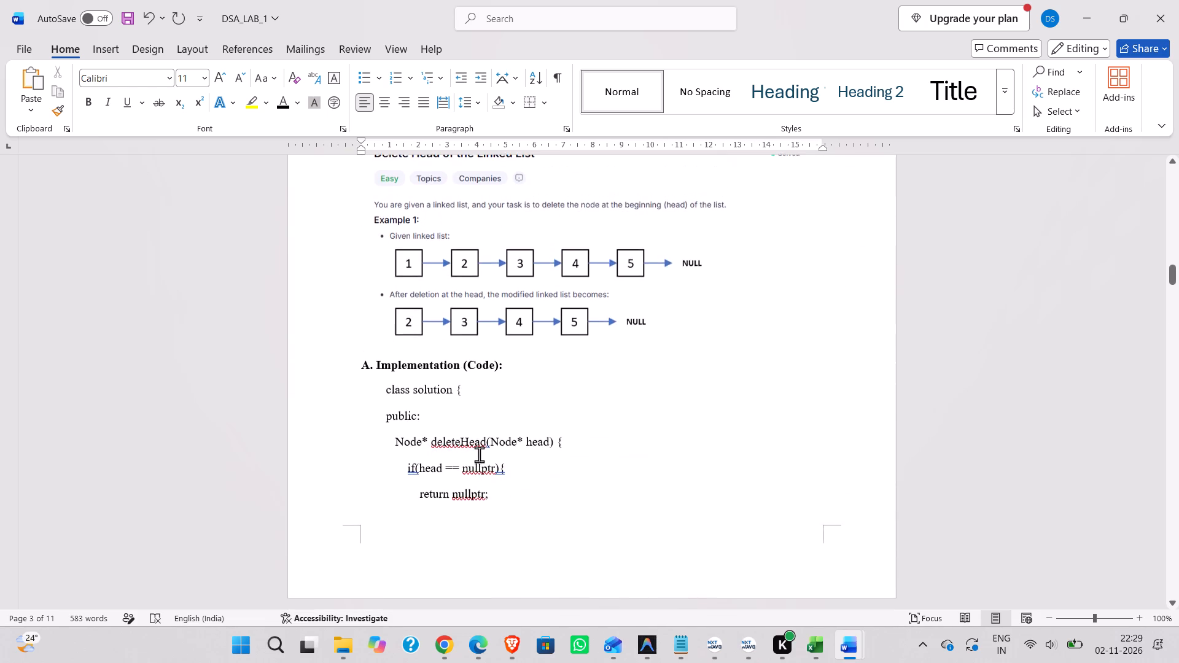
pyautogui.scroll(-20, 479, 454)
pyautogui.scroll(-16, 479, 454)
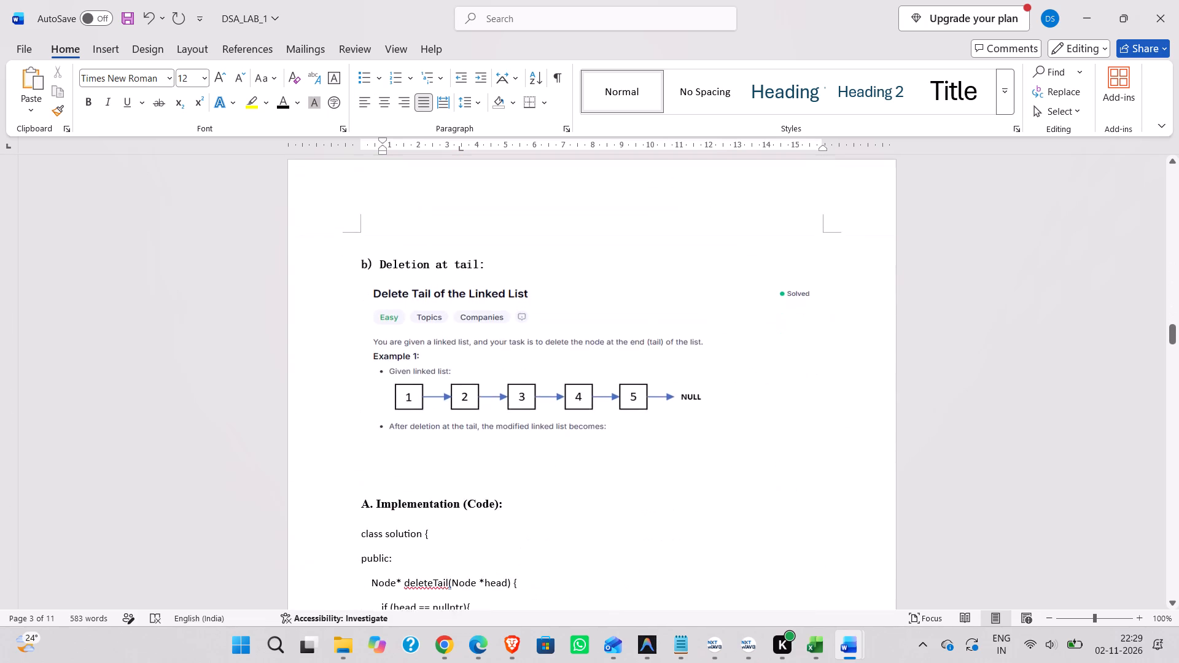
pyautogui.scroll(-6, 431, 438)
# Format the entire pasted deleteTail code in Times New Roman, size 8.
pyautogui.click(421, 403)
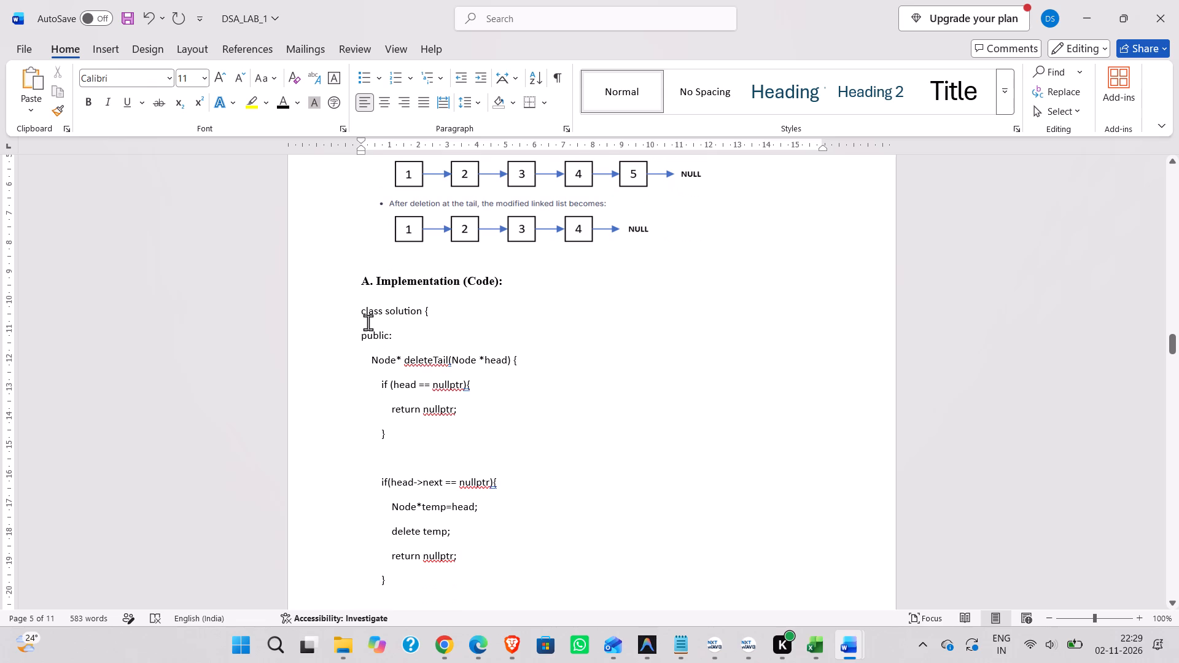
pyautogui.moveTo(362, 316); pyautogui.dragTo(410, 439)
pyautogui.scroll(-6, 399, 366)
pyautogui.scroll(-12, 410, 433)
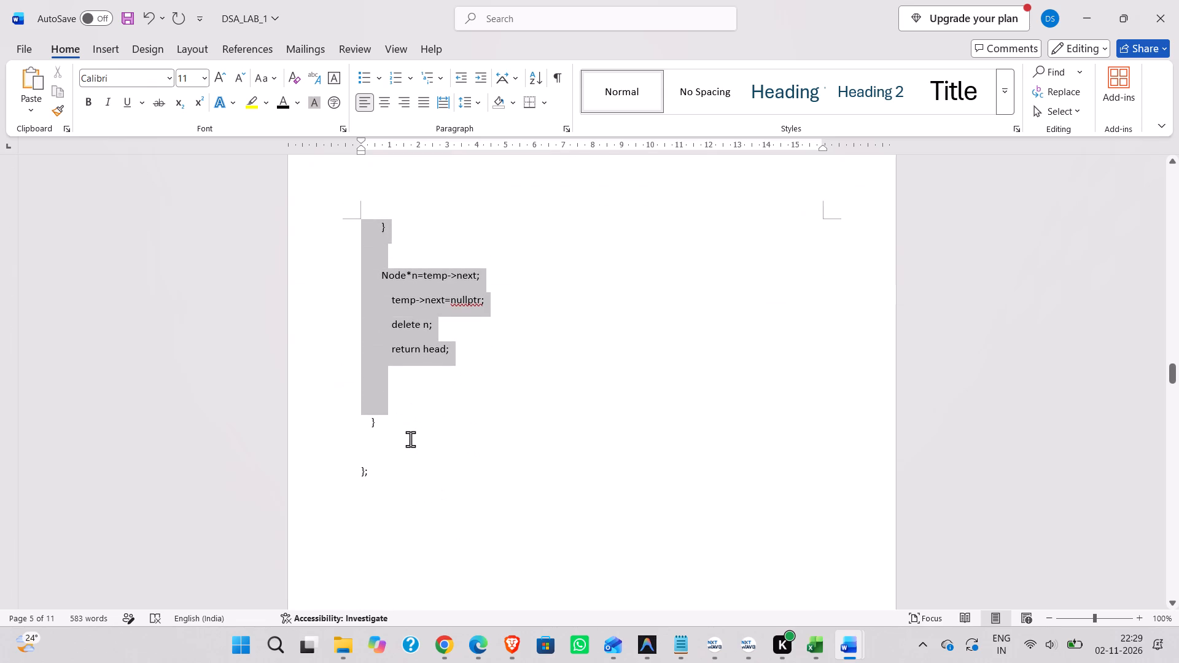
pyautogui.moveTo(410, 439); pyautogui.dragTo(421, 476)
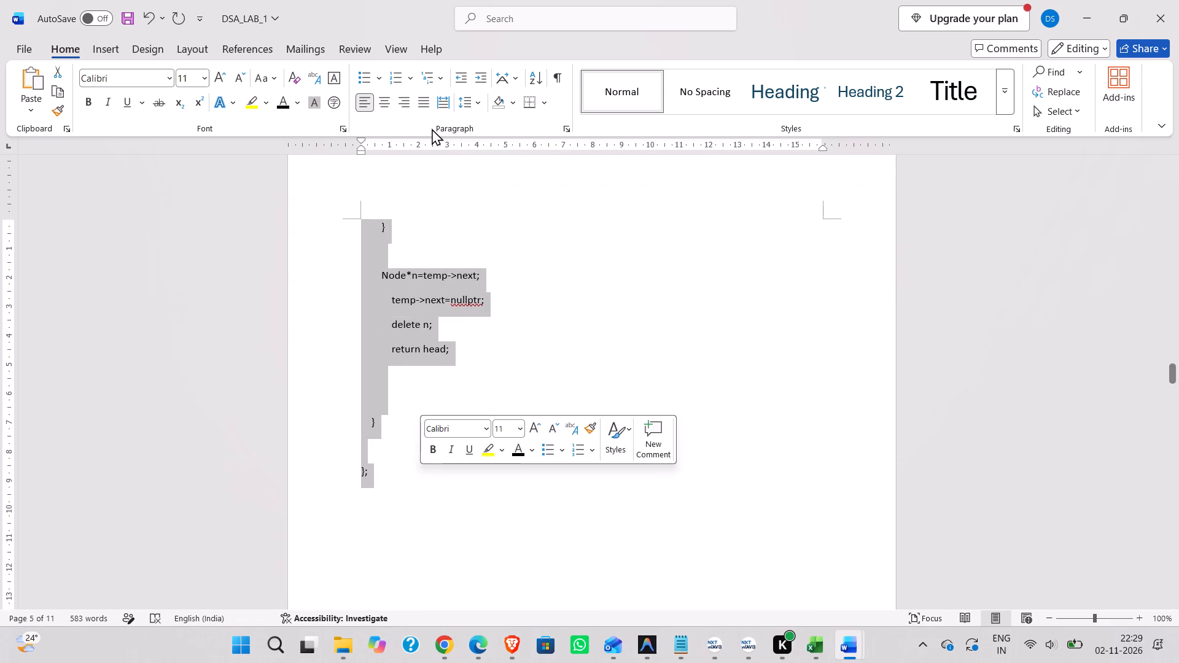
pyautogui.click(173, 78)
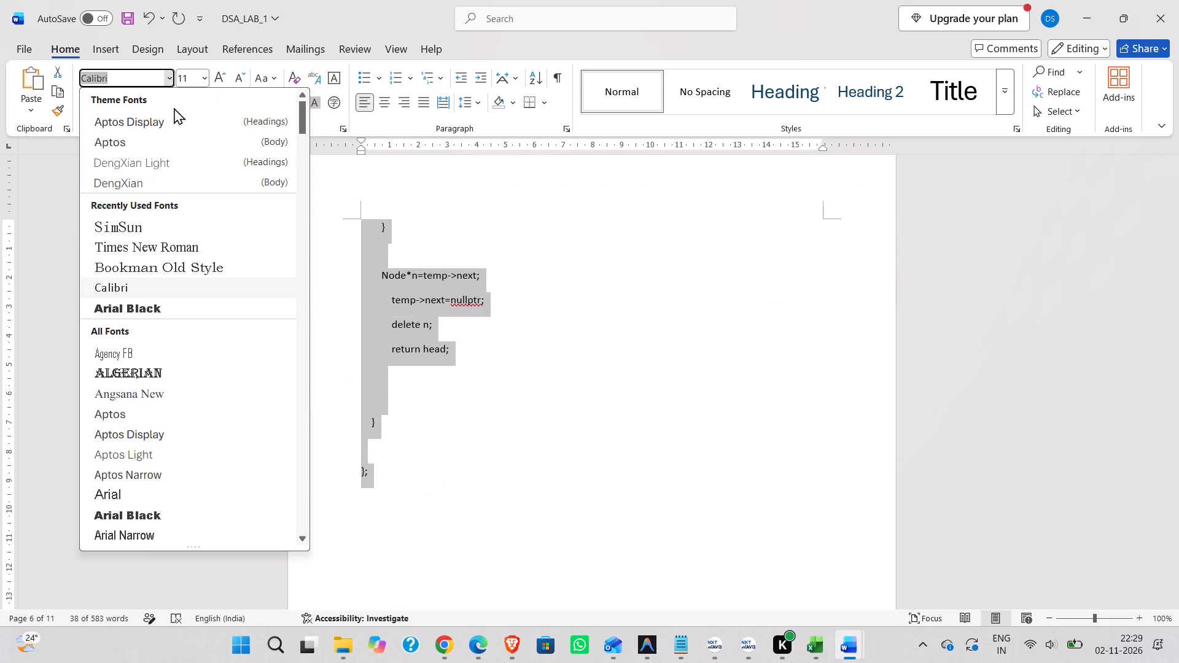
pyautogui.click(176, 241)
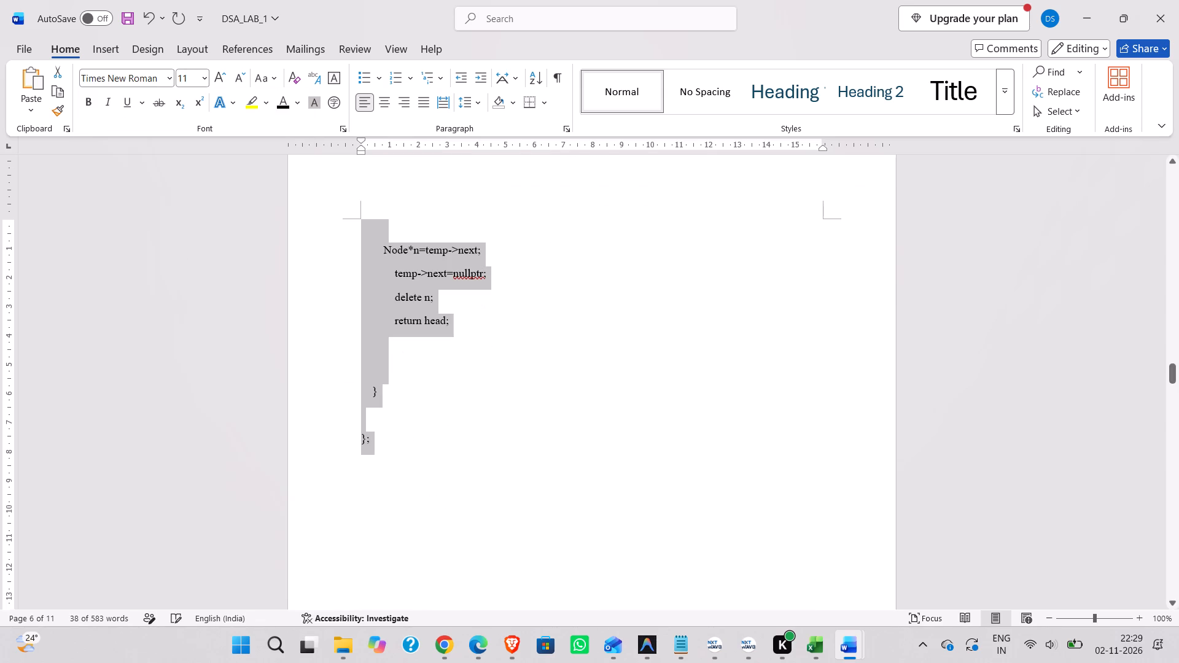
pyautogui.click(225, 77)
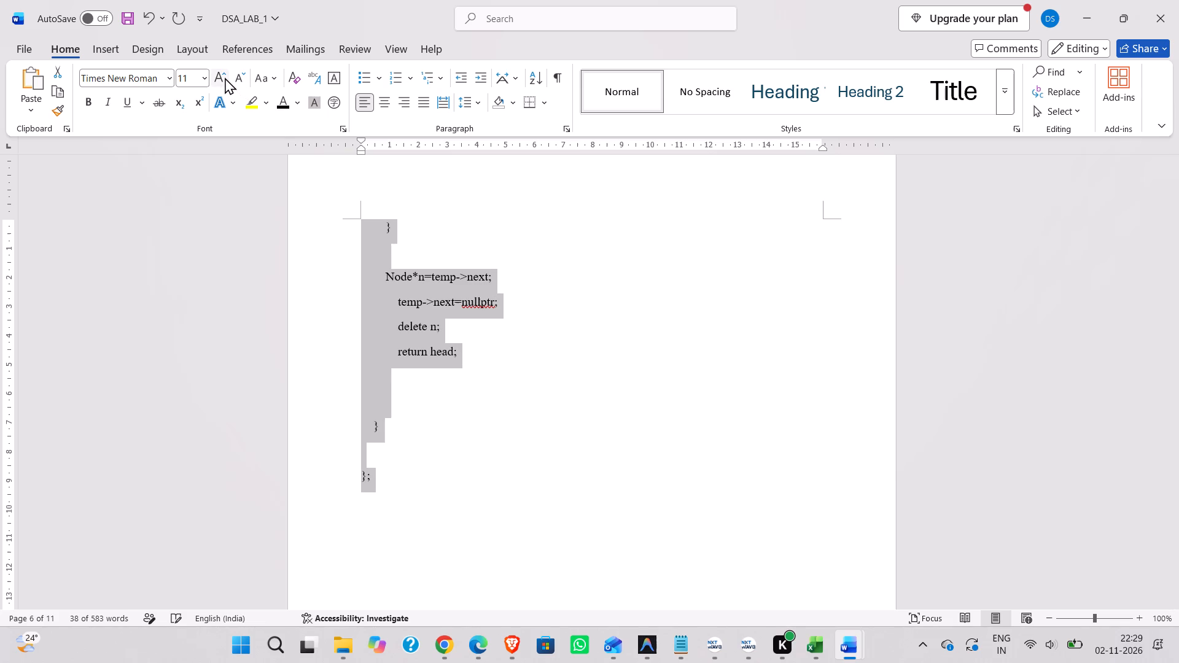
pyautogui.click(235, 79)
pyautogui.click(235, 79)
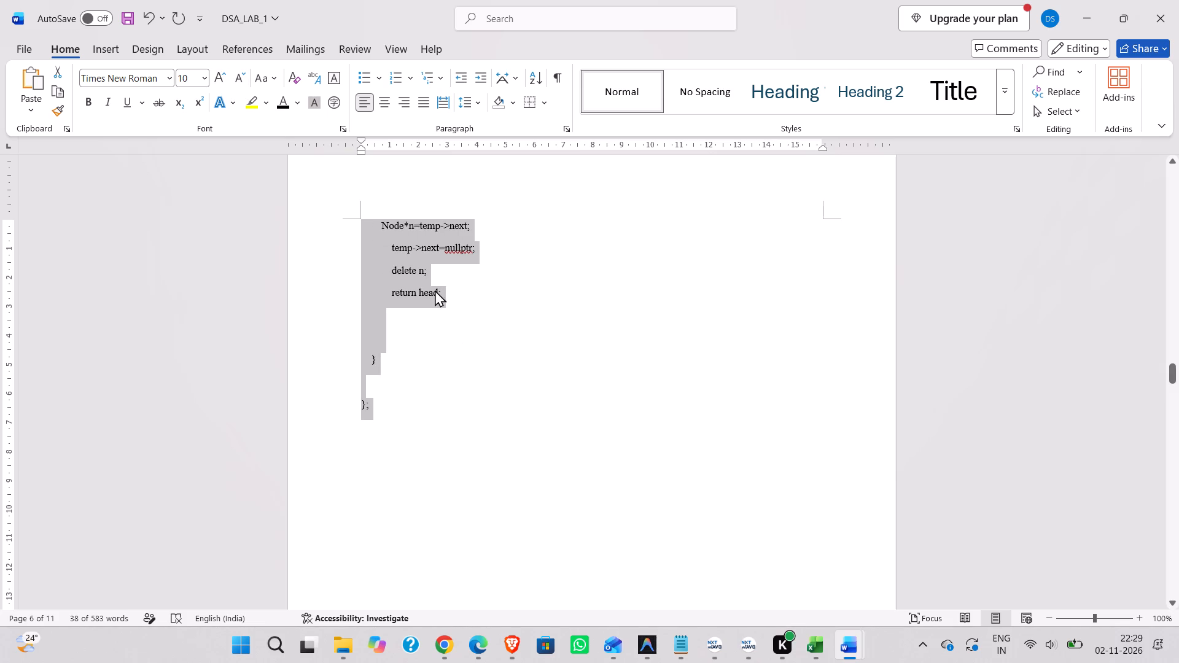
pyautogui.scroll(12, 486, 366)
pyautogui.scroll(4, 548, 475)
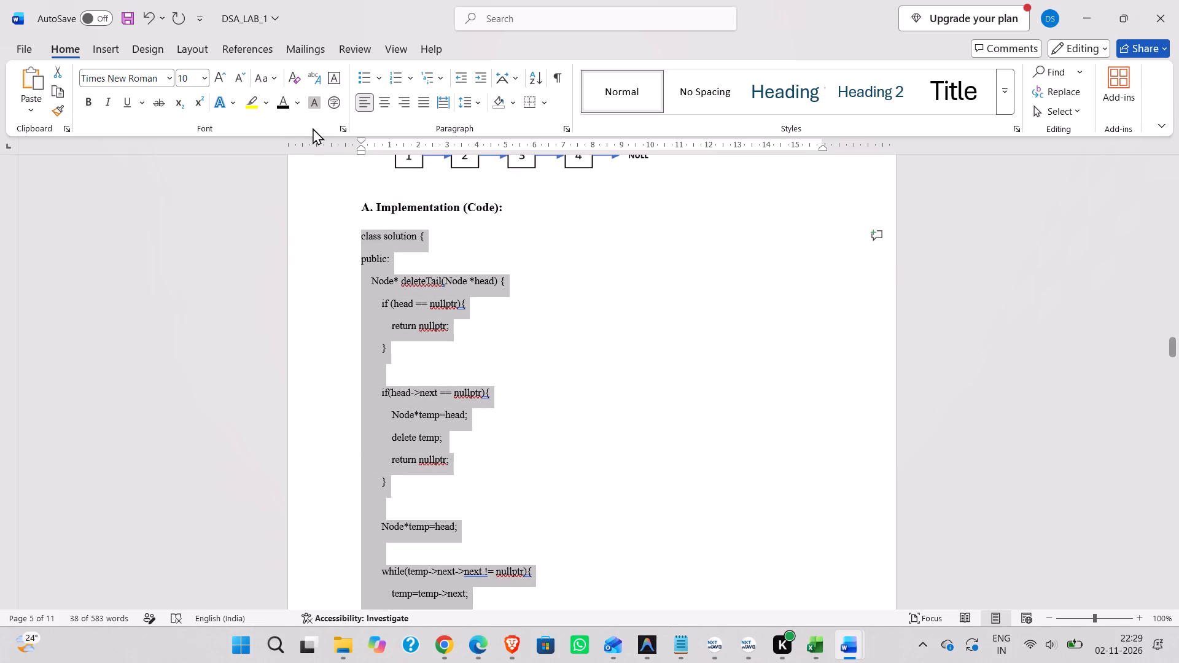
pyautogui.click(245, 78)
pyautogui.click(245, 78)
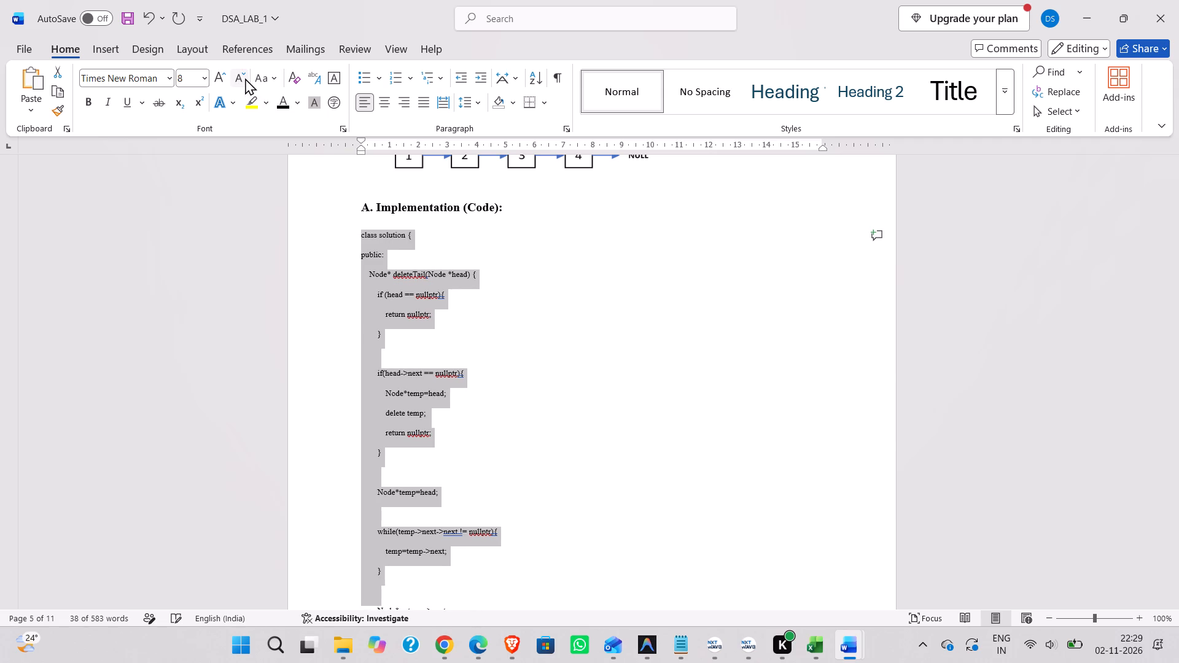
# Undo the last three font-size reductions of the deleteTail code in the deletion-at-tail section.
pyautogui.click(560, 359)
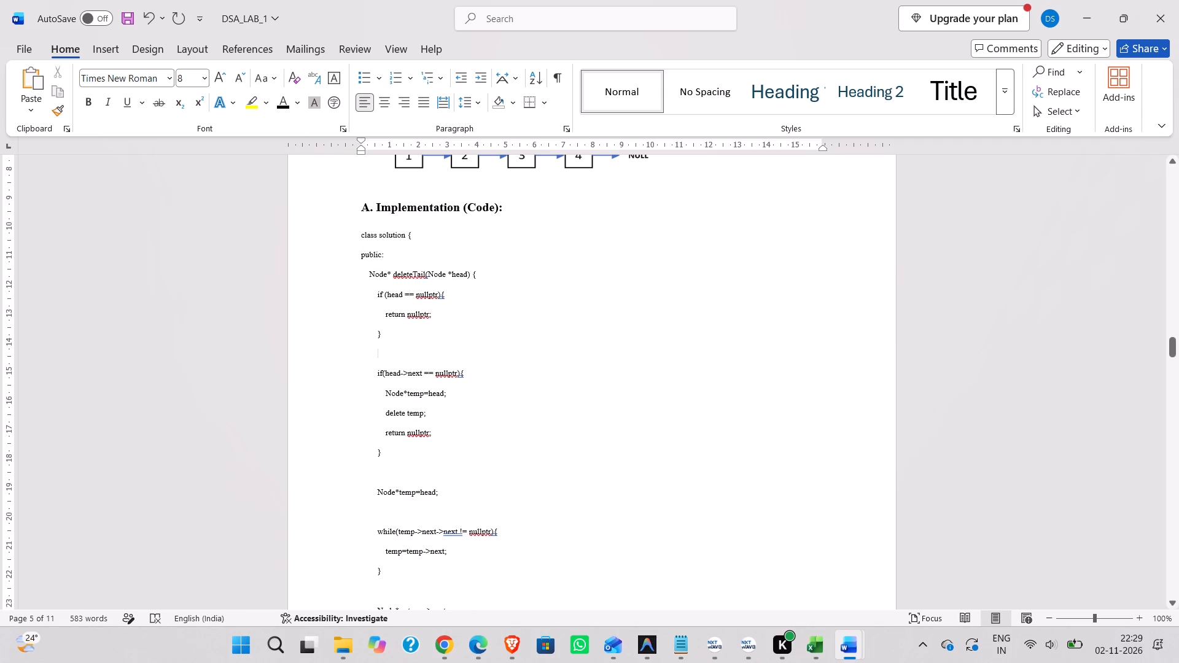
pyautogui.hotkey('ctrl', 'z')
pyautogui.hotkey('ctrl', 'z')
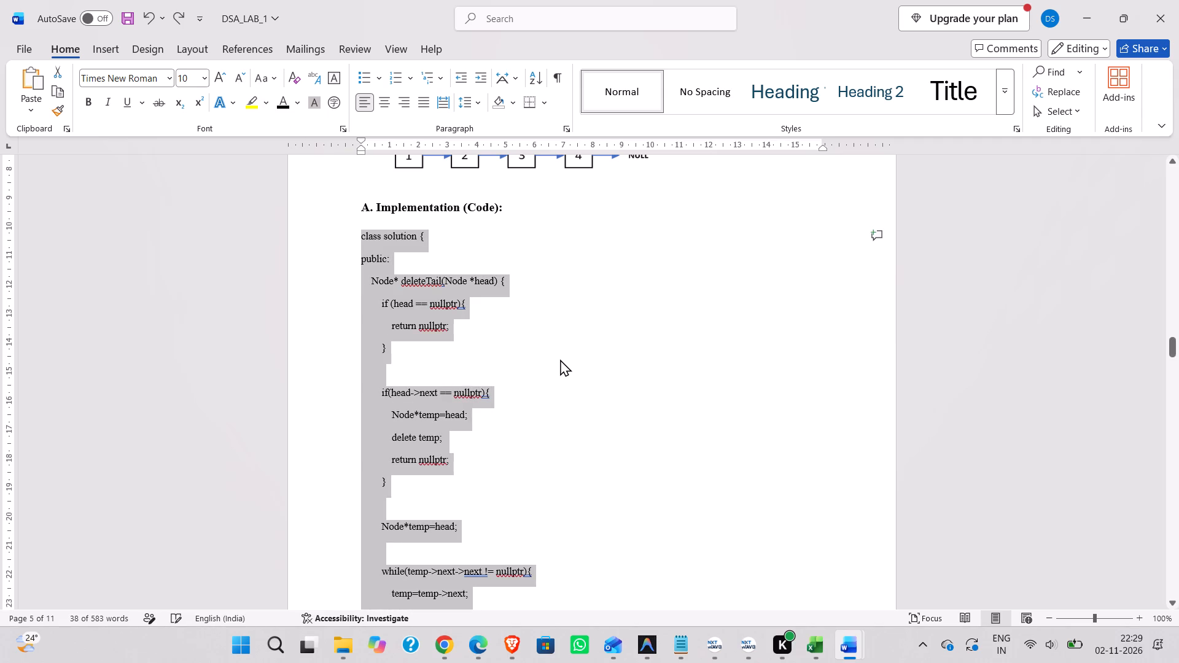
pyautogui.scroll(-6, 561, 359)
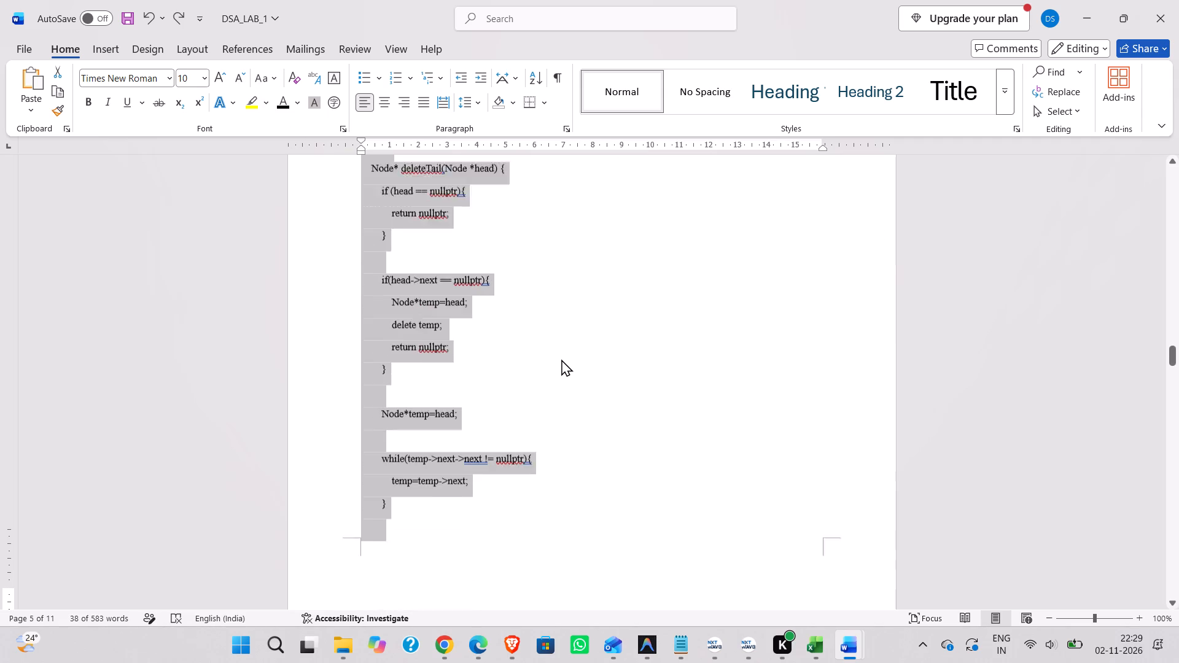
pyautogui.scroll(-7, 561, 359)
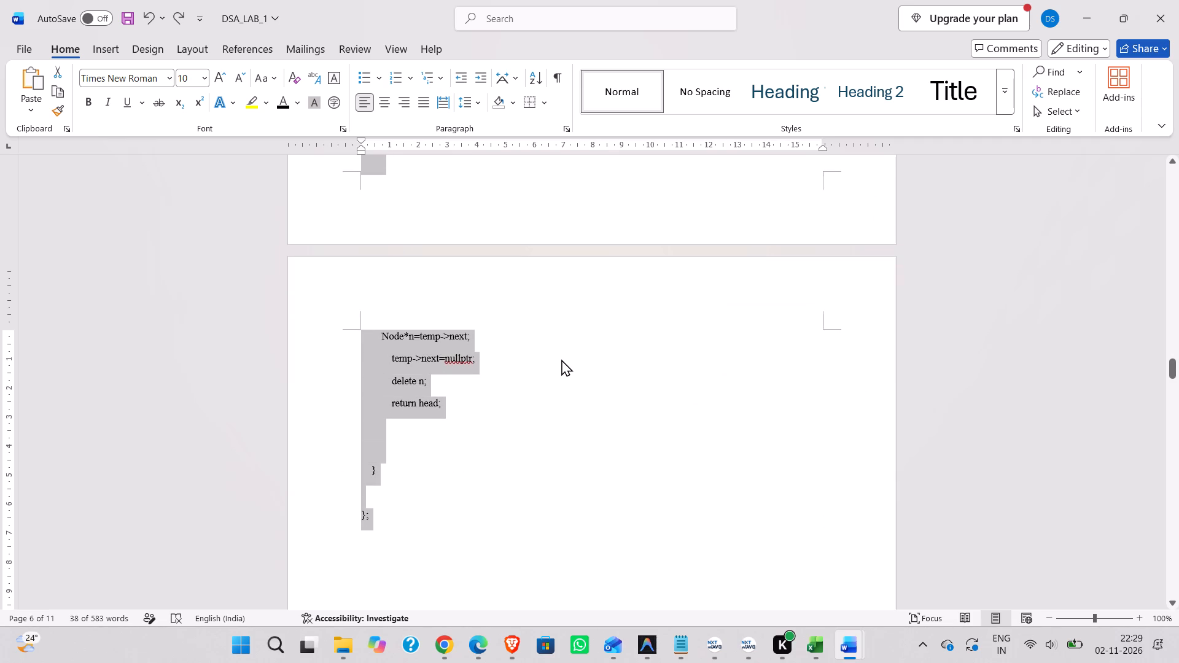
pyautogui.hotkey('ctrl', 'z')
pyautogui.click(561, 359)
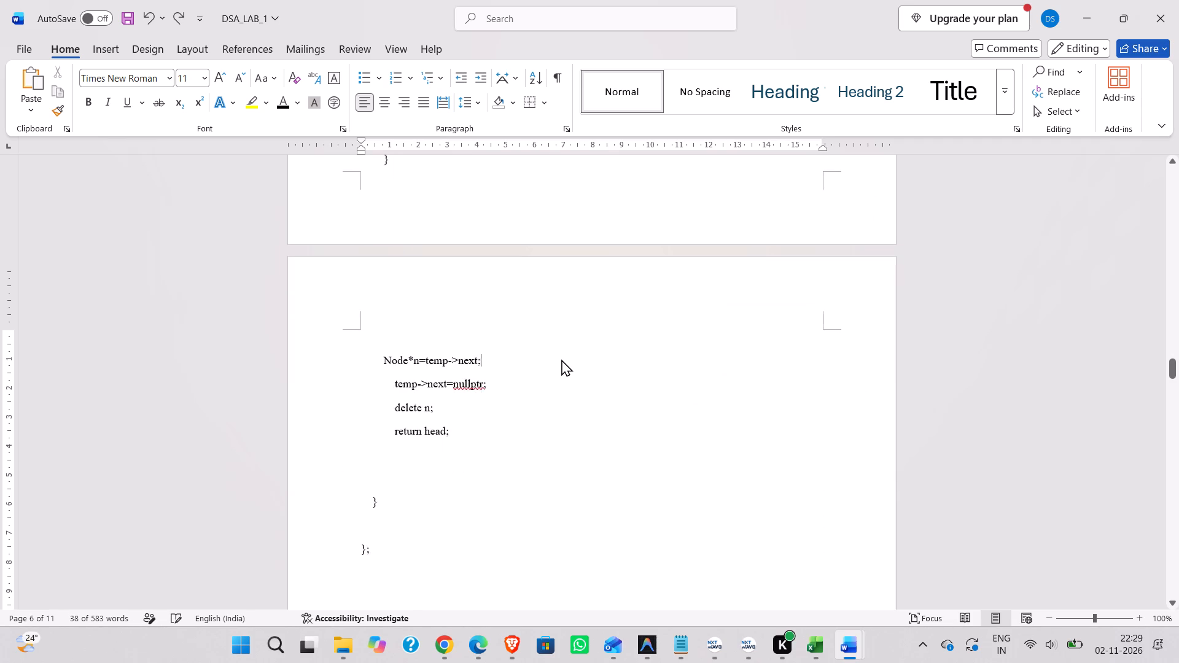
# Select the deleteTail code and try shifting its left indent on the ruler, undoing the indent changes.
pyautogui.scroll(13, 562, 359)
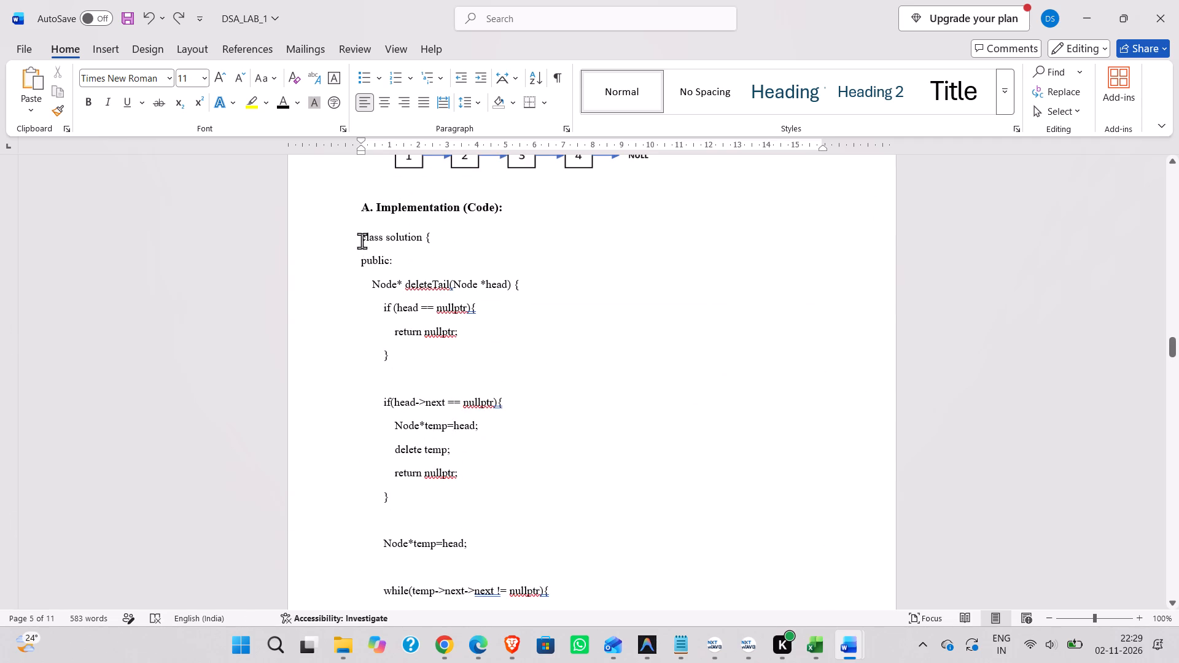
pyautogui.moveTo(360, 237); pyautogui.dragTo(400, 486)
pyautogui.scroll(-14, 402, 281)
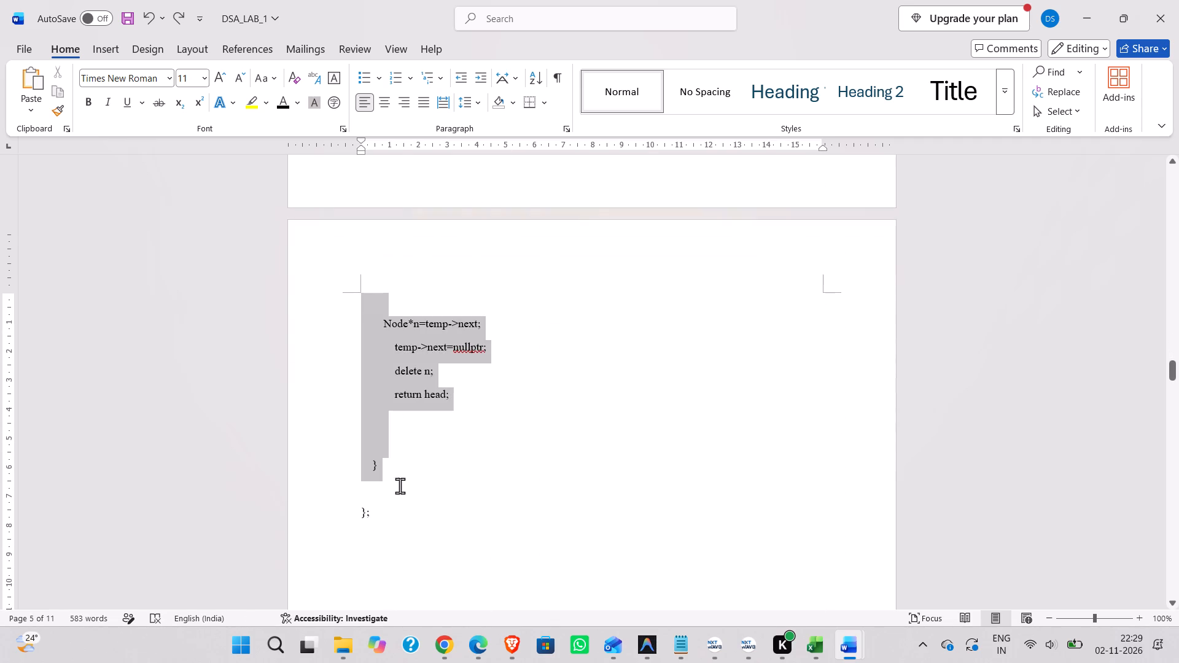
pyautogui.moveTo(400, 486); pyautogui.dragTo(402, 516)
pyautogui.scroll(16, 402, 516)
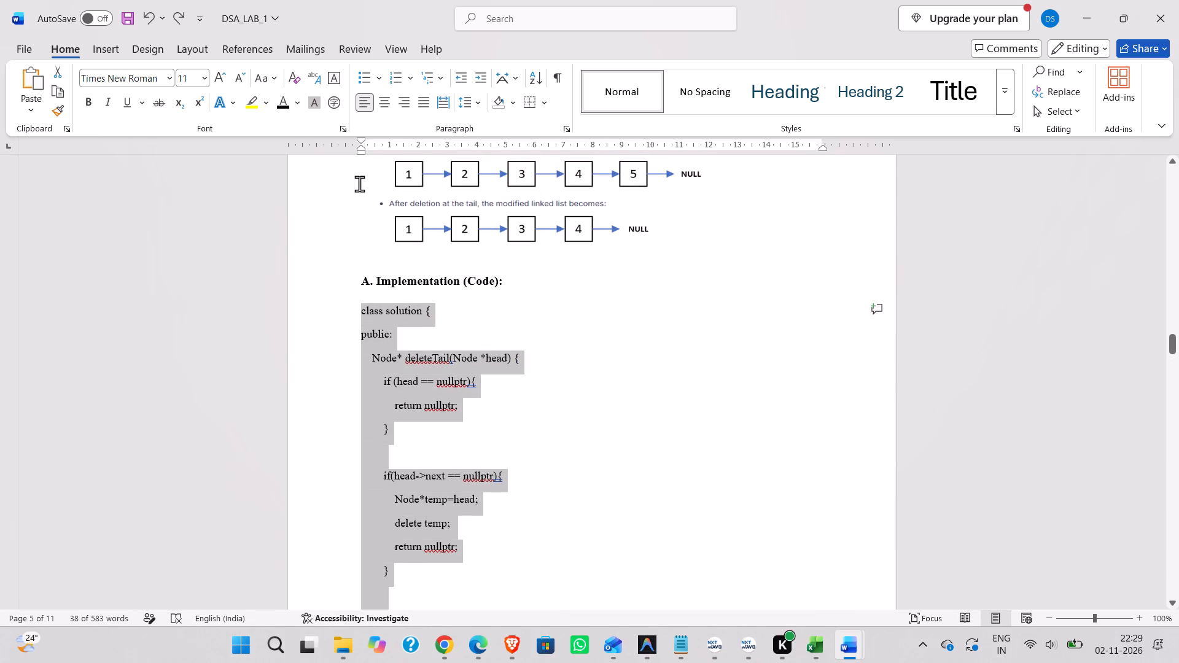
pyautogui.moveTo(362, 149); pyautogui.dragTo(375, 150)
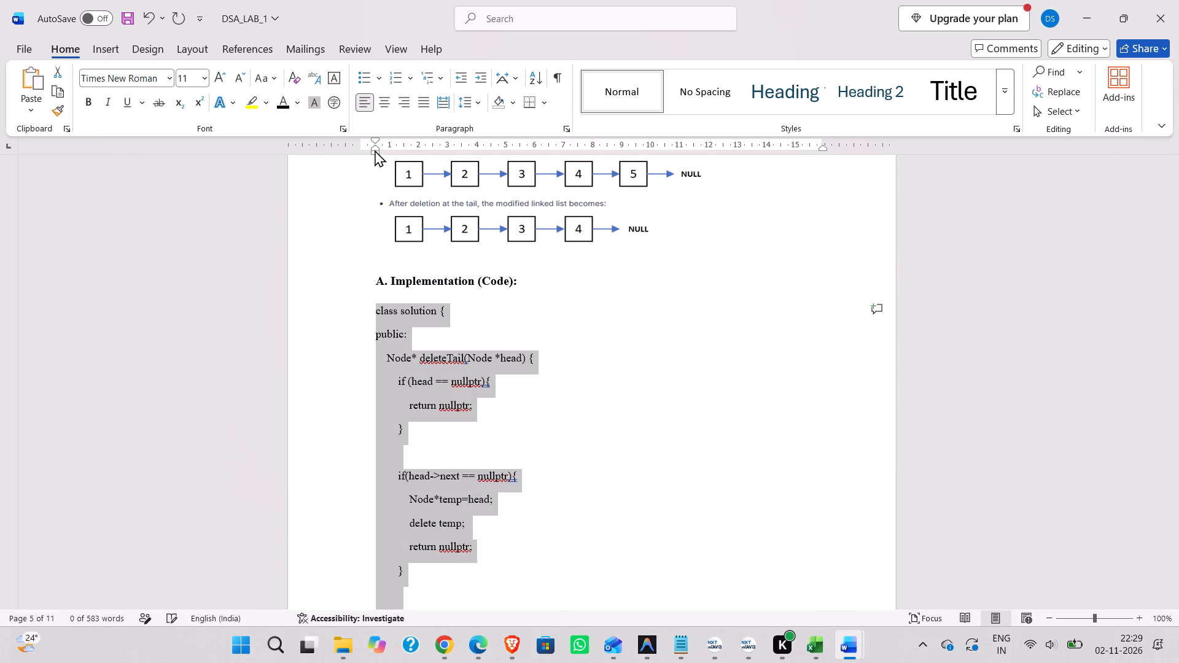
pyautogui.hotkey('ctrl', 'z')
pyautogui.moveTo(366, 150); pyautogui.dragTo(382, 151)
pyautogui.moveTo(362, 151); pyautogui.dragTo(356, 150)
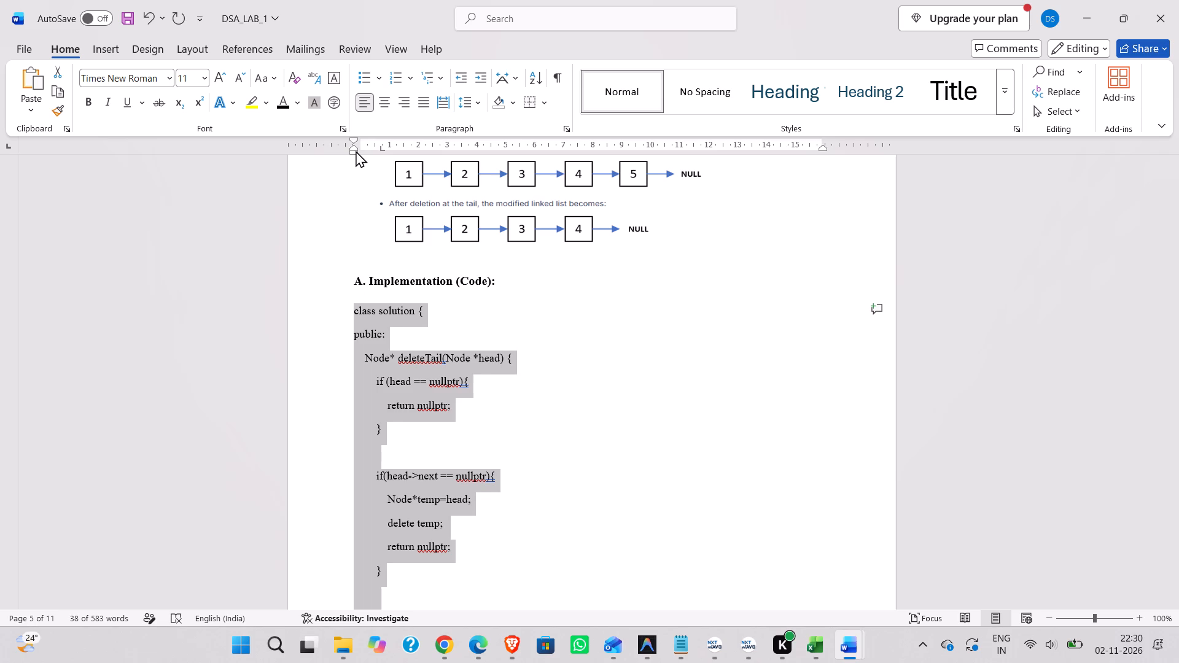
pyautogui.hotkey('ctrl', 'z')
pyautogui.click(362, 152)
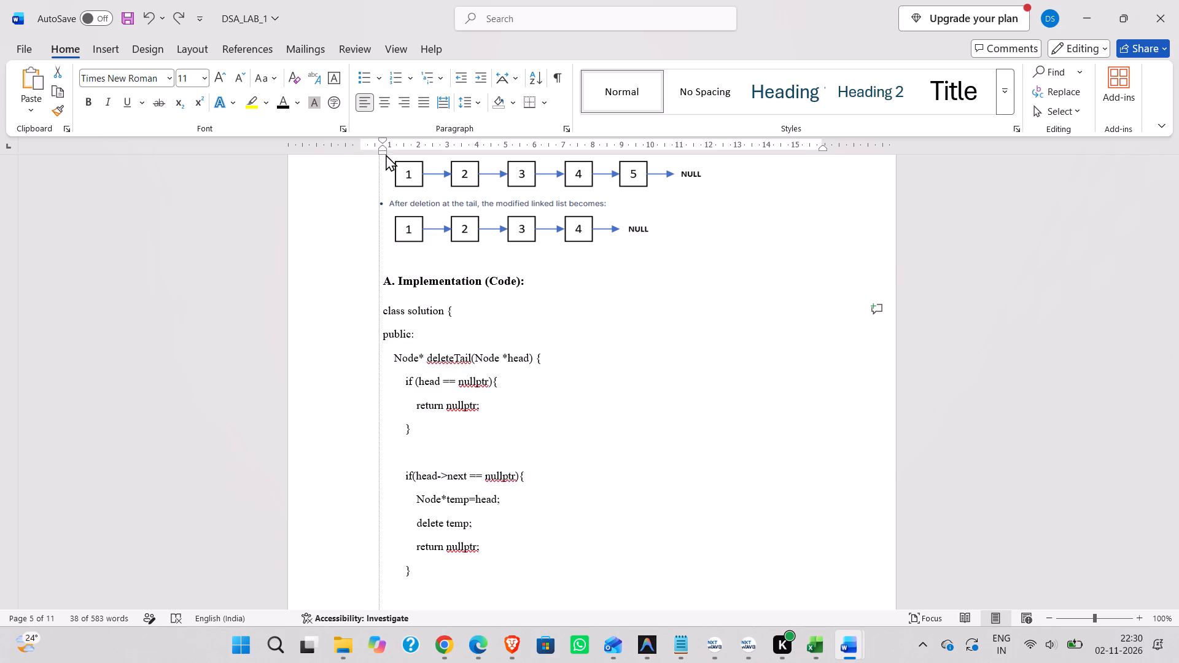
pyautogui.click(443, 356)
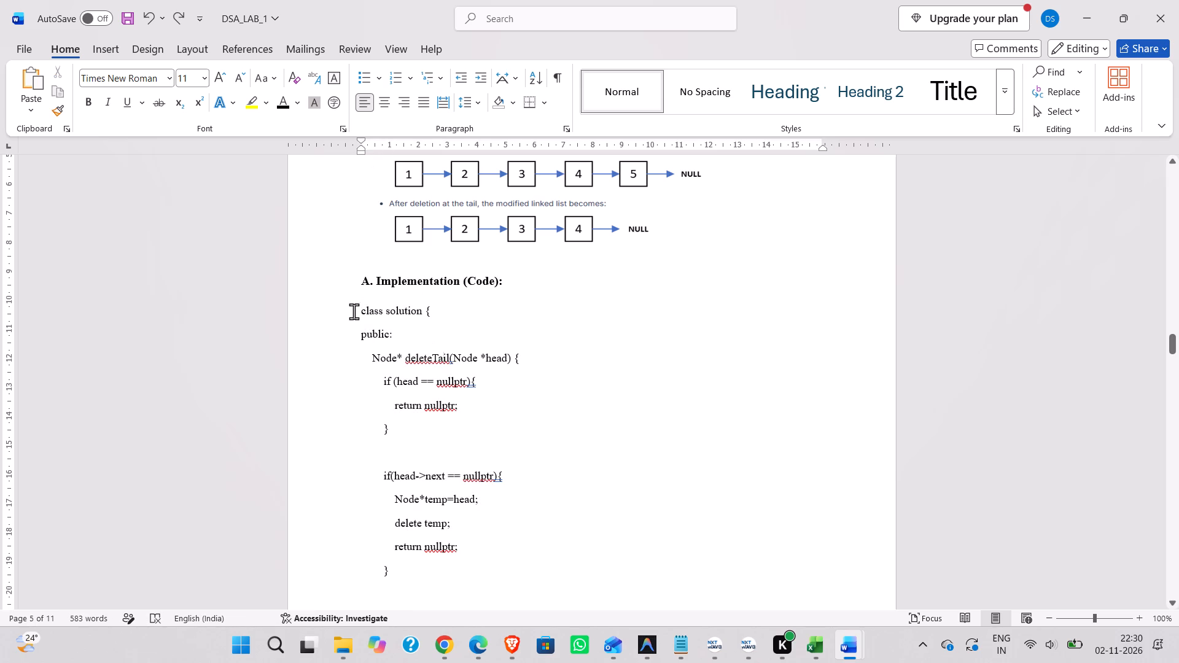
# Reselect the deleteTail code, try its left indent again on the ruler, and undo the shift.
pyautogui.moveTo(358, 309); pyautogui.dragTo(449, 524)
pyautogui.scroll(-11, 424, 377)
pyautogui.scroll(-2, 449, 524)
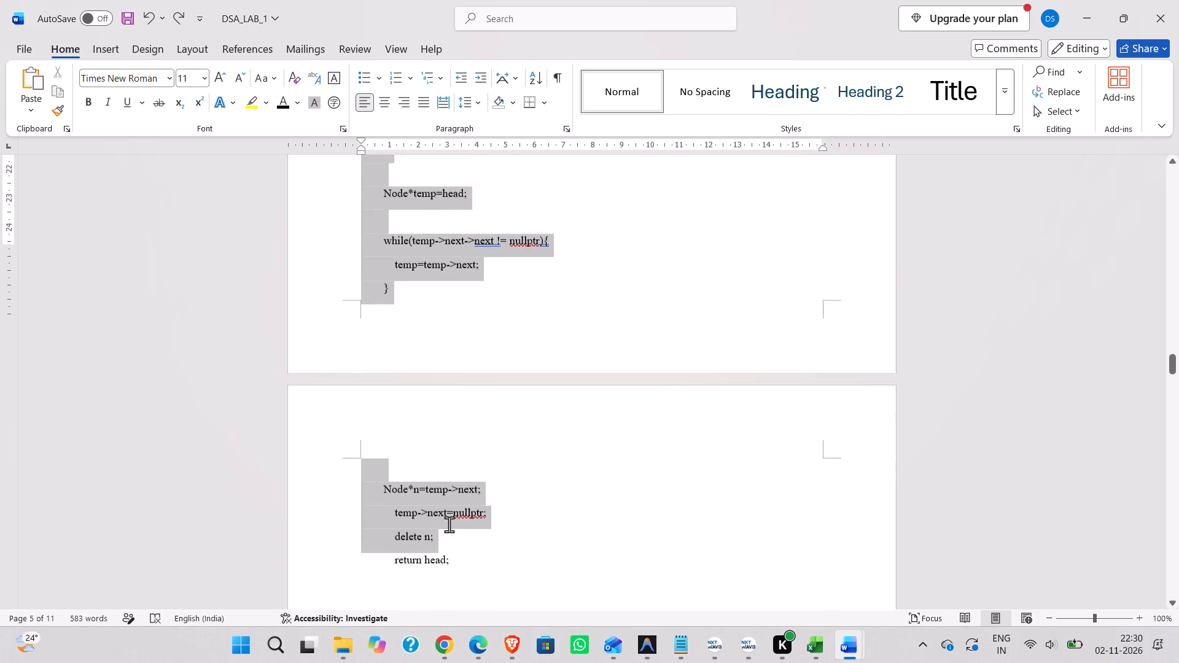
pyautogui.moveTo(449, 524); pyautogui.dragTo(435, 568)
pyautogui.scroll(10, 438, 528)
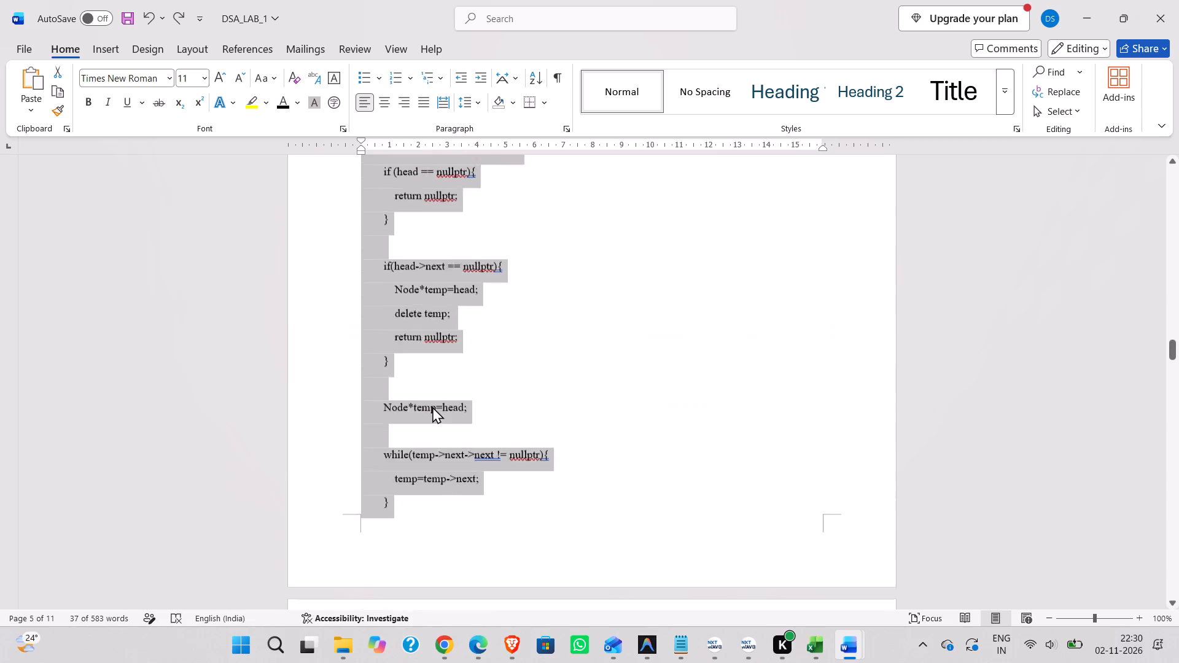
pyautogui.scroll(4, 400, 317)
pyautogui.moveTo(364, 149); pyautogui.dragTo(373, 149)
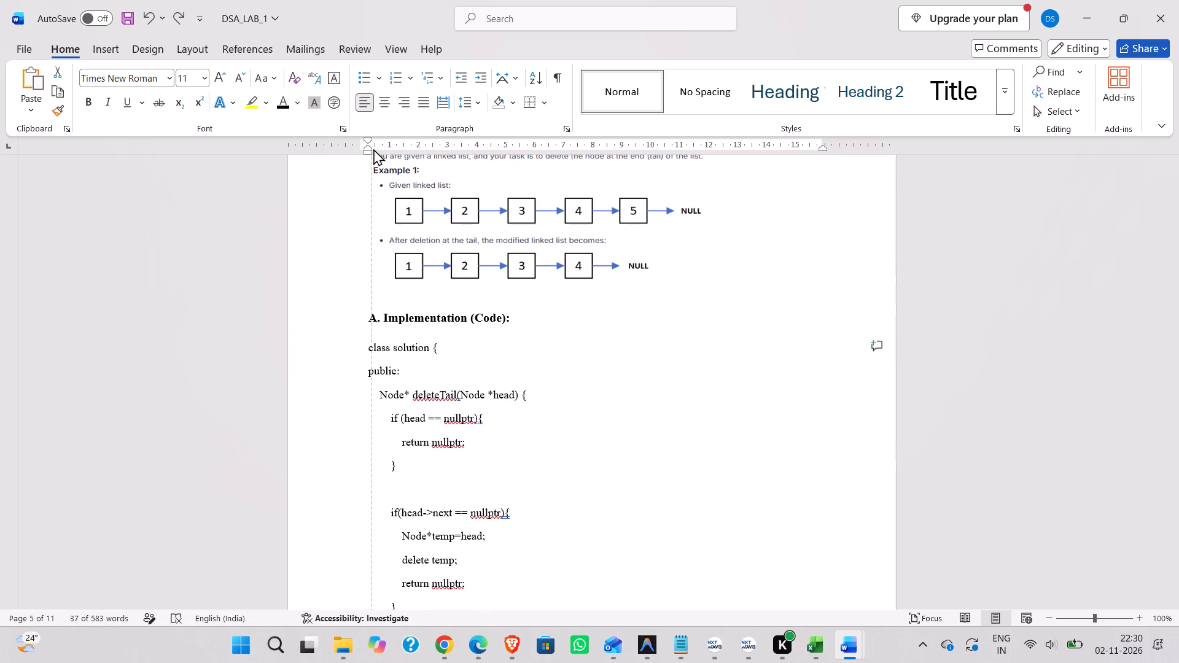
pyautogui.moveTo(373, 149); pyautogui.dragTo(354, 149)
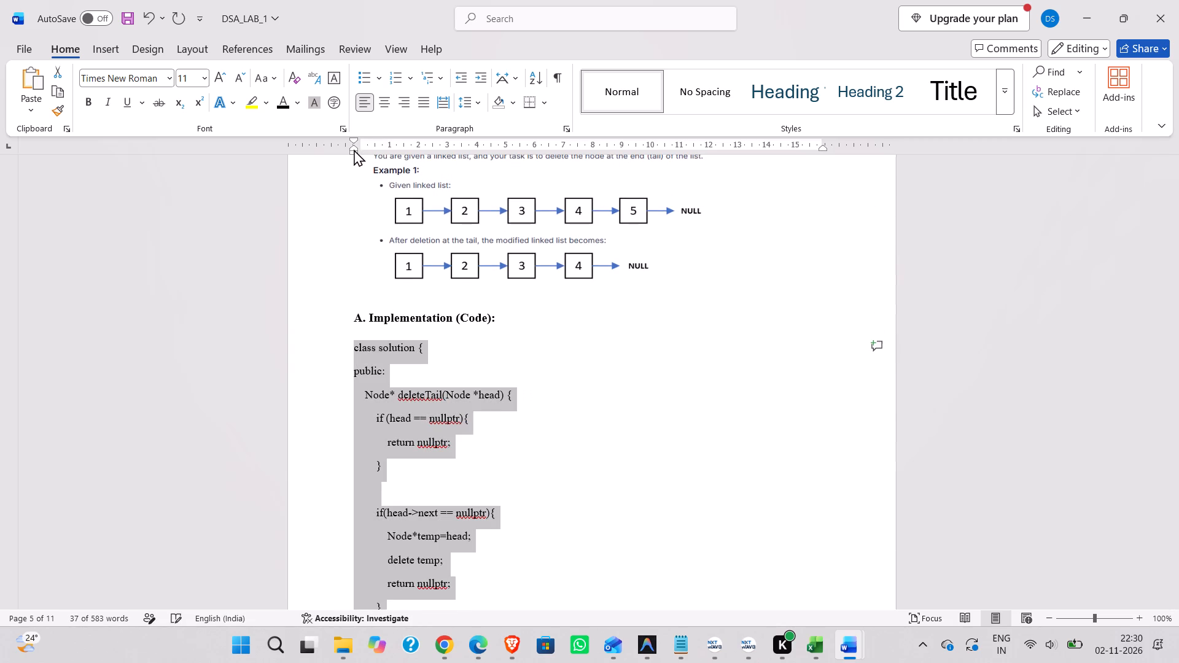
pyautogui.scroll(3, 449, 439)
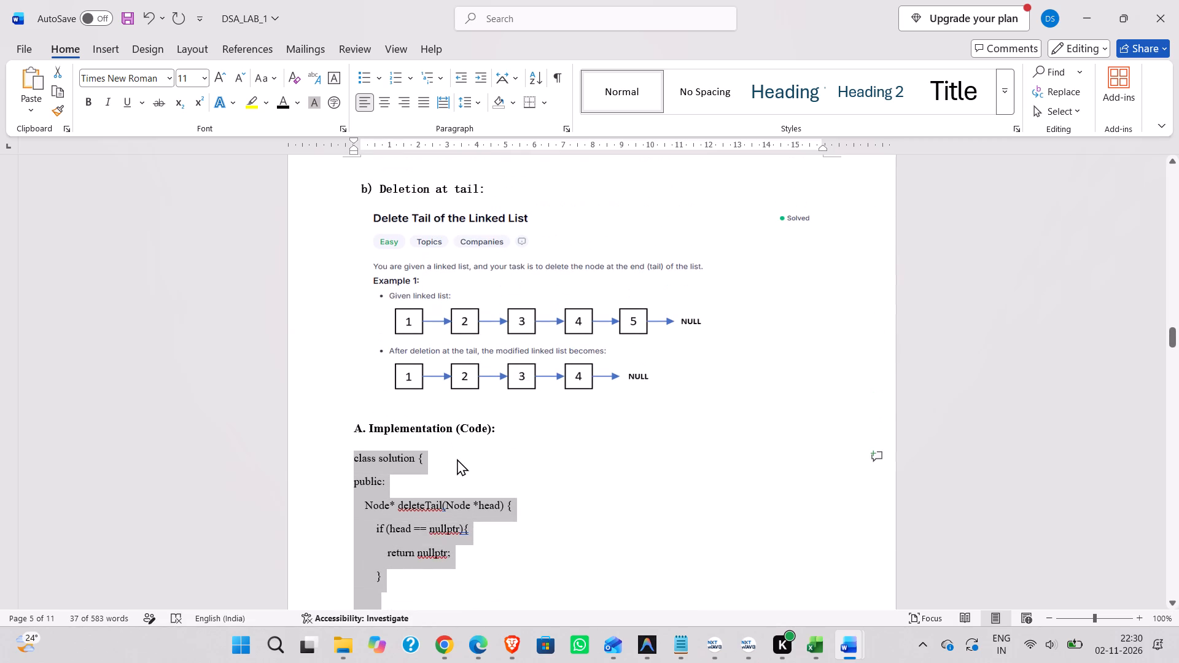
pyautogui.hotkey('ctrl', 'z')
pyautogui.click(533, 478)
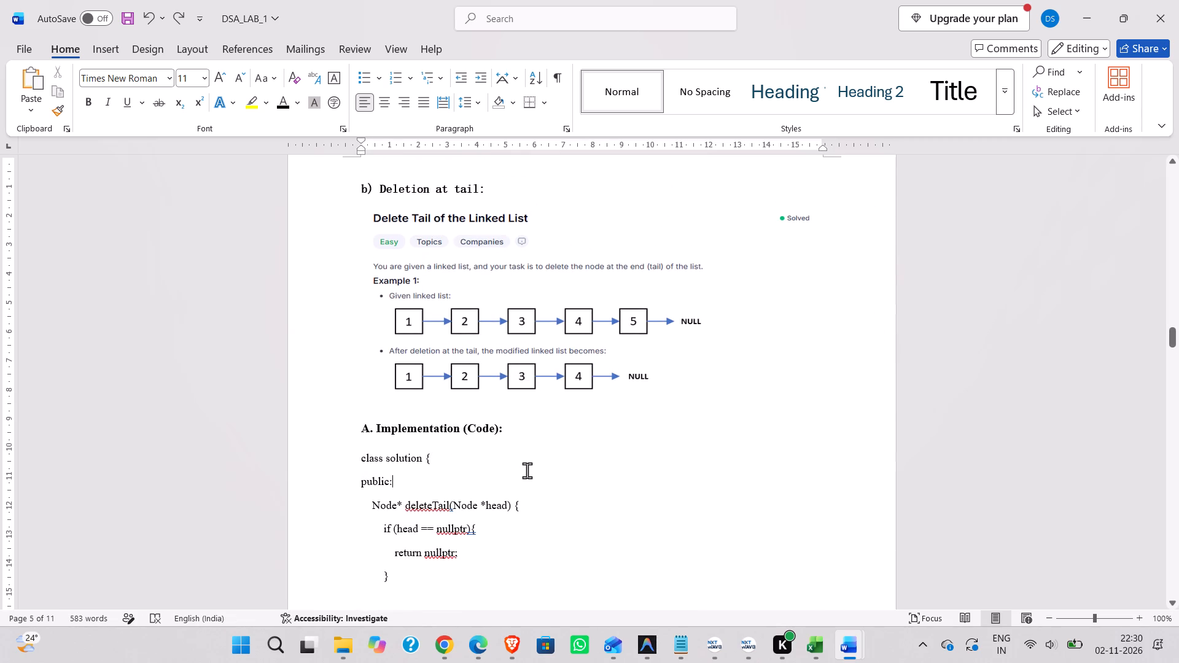
# Copy the heading "B. Screen Shot of Output vs Expected Output:" from the deletion-at-head section and paste it beneath the deleteTail code.
pyautogui.scroll(11, 527, 470)
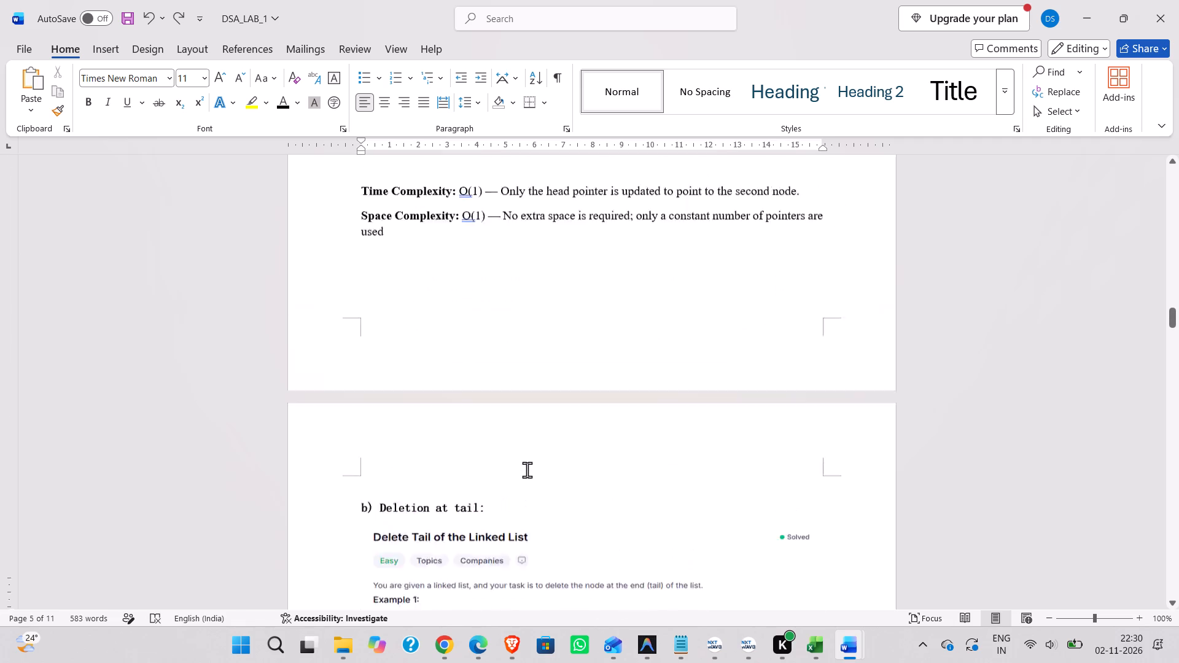
pyautogui.scroll(16, 527, 470)
pyautogui.moveTo(607, 521); pyautogui.dragTo(343, 520)
pyautogui.hotkey('ctrl', 'c')
pyautogui.scroll(-6, 526, 428)
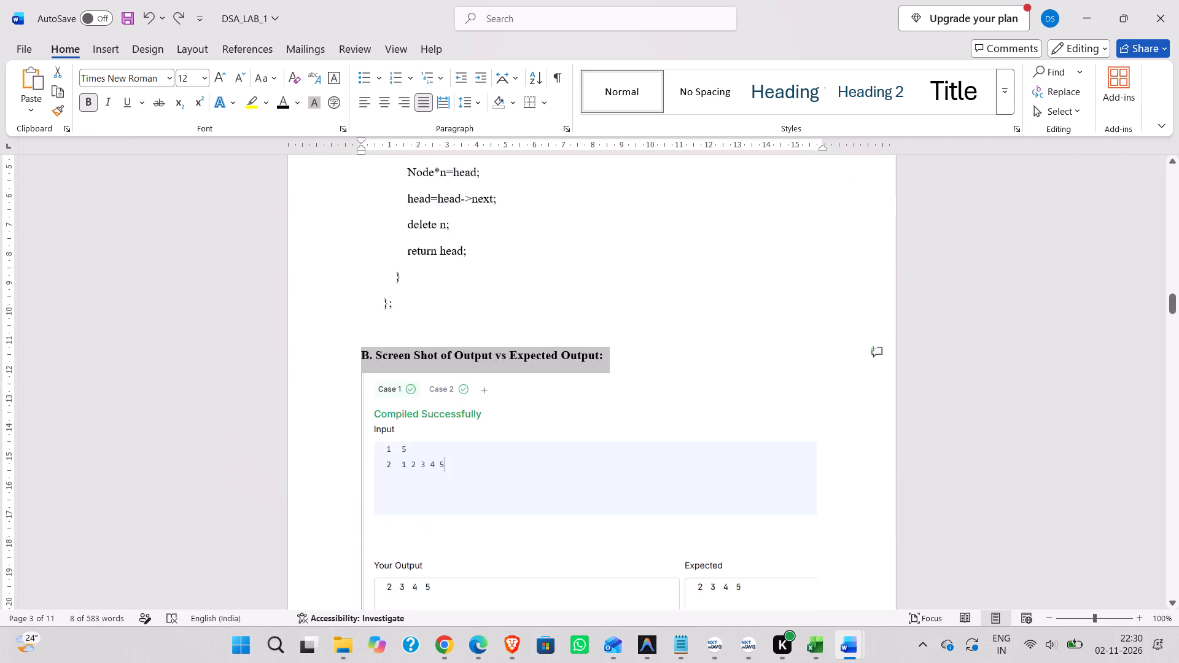
pyautogui.scroll(-16, 529, 426)
pyautogui.scroll(-12, 529, 425)
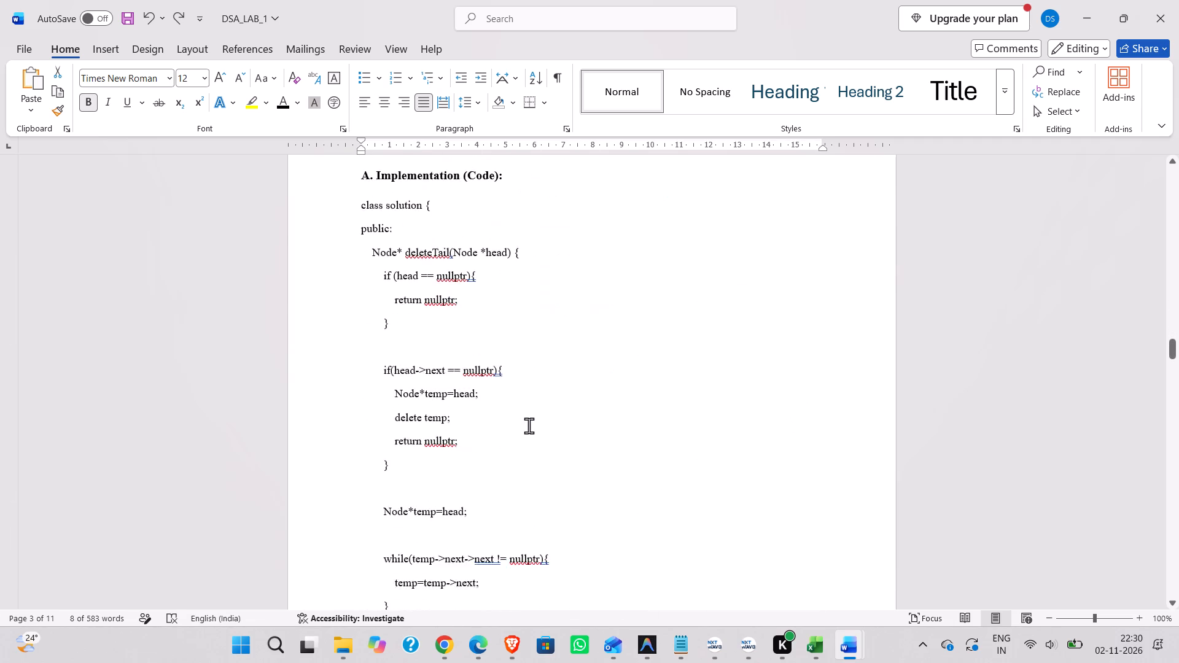
pyautogui.scroll(-19, 529, 425)
pyautogui.click(418, 354)
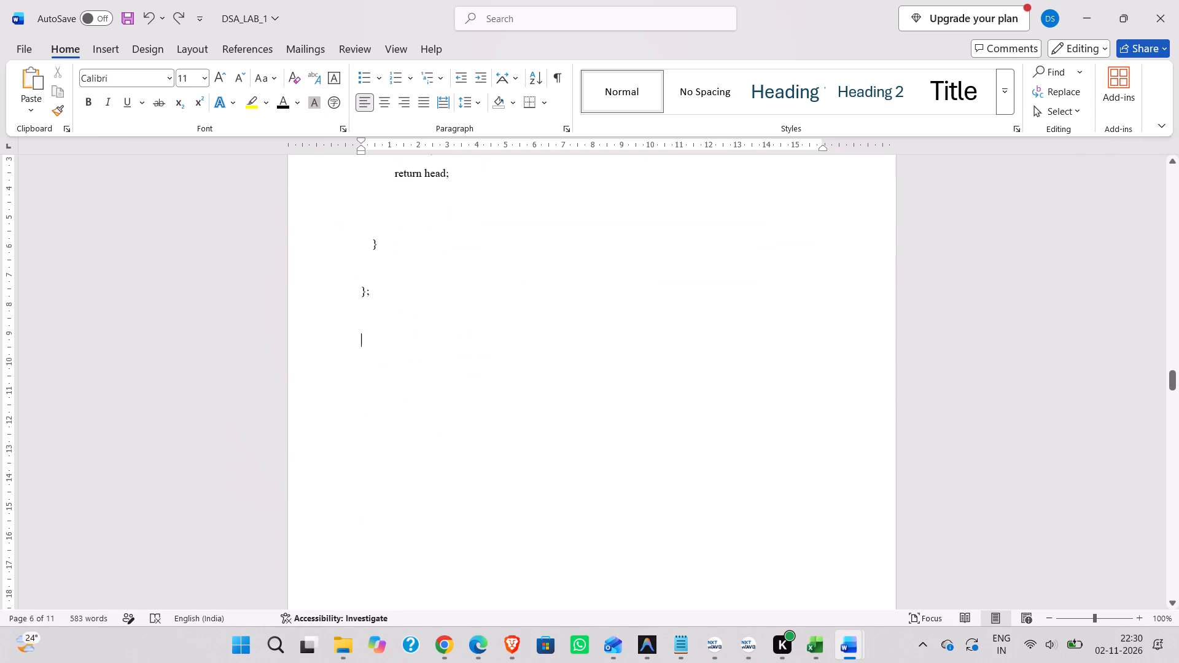
pyautogui.hotkey('ctrl', 'v')
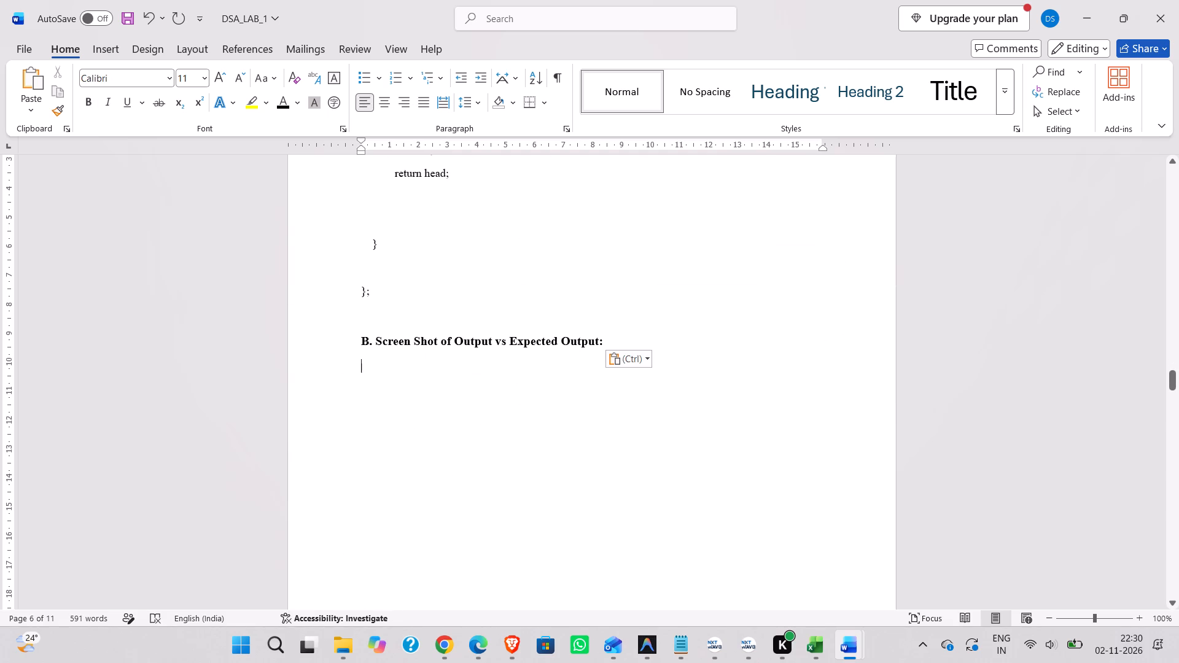
# In Chrome, run the Delete Tail solution, enlarge the Testcase area and capture a screenshot of Case 1's input, output and expected output.
pyautogui.hotkey('alt', 'Tab')
pyautogui.click(1075, 574)
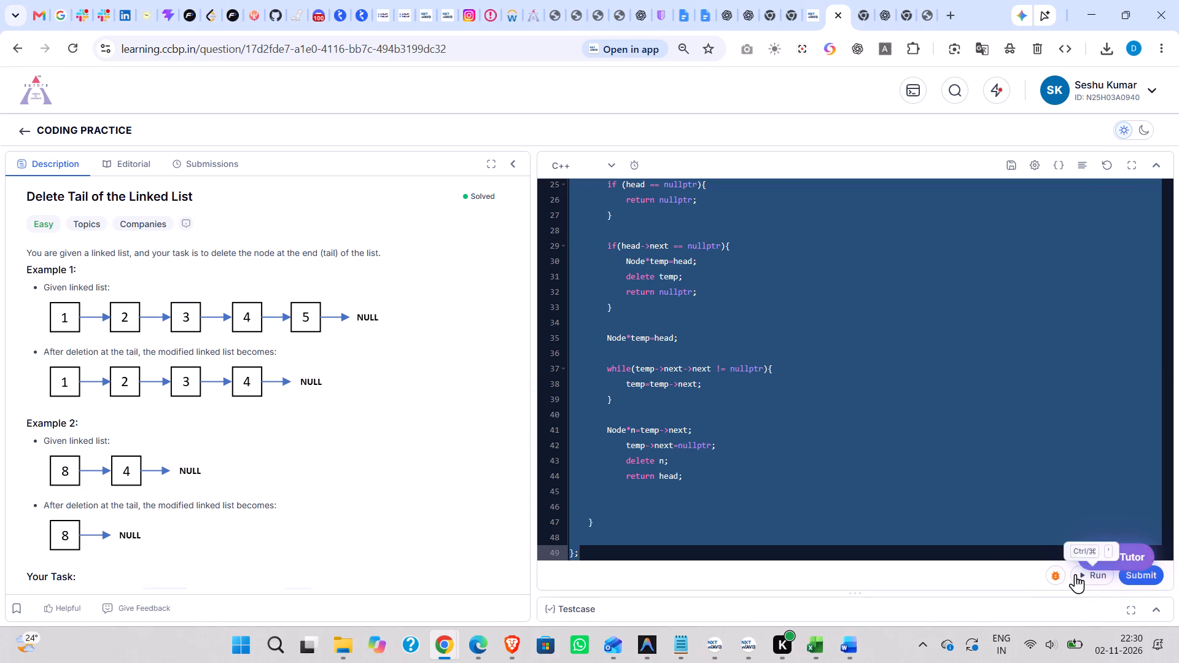
pyautogui.click(798, 349)
pyautogui.moveTo(853, 429); pyautogui.dragTo(849, 403)
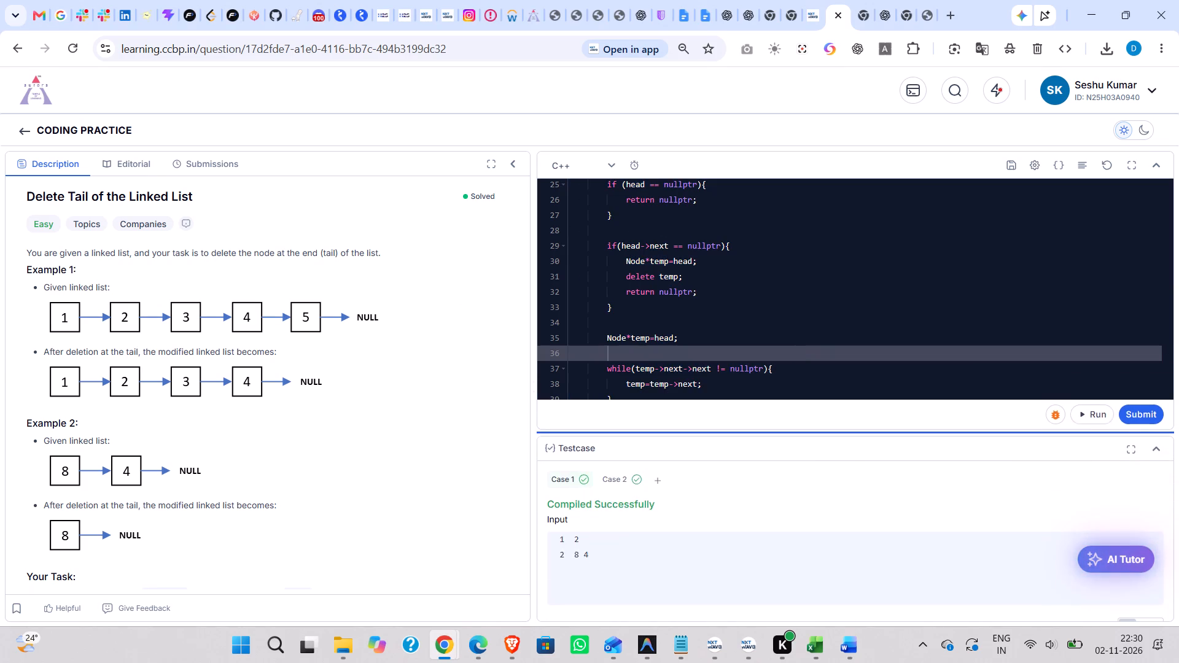
pyautogui.moveTo(849, 403); pyautogui.dragTo(839, 328)
pyautogui.press('Print')
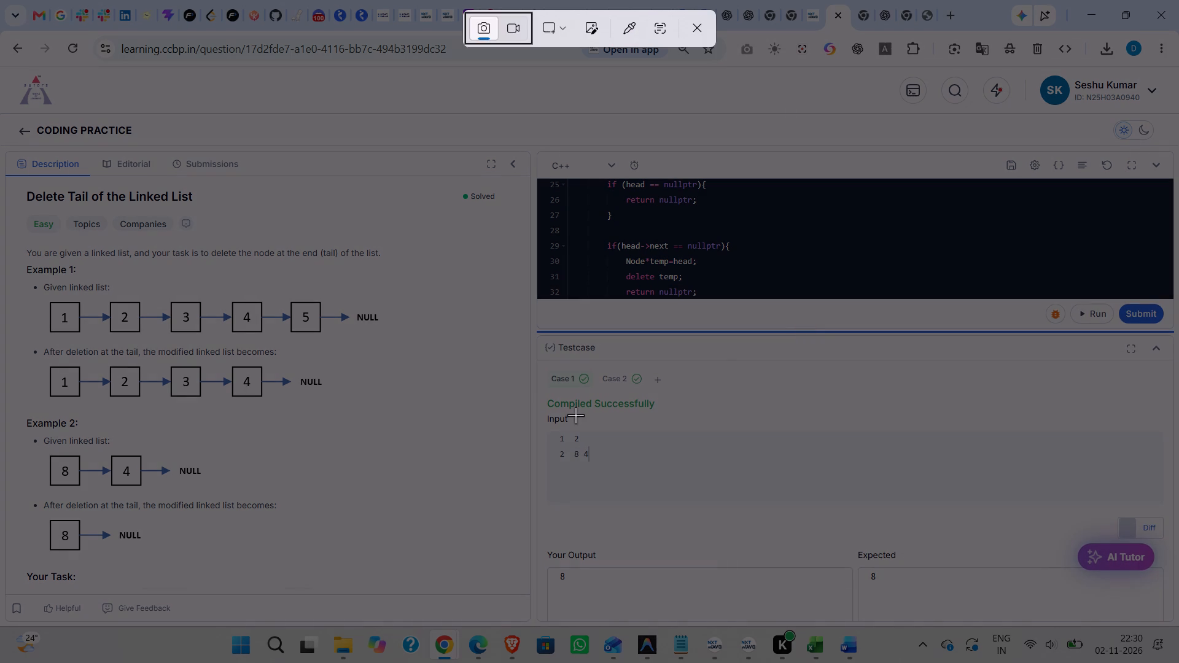
pyautogui.moveTo(535, 355); pyautogui.dragTo(961, 621)
pyautogui.hotkey('alt', 'Tab')
pyautogui.hotkey('ctrl', 'v')
pyautogui.scroll(-6, 642, 492)
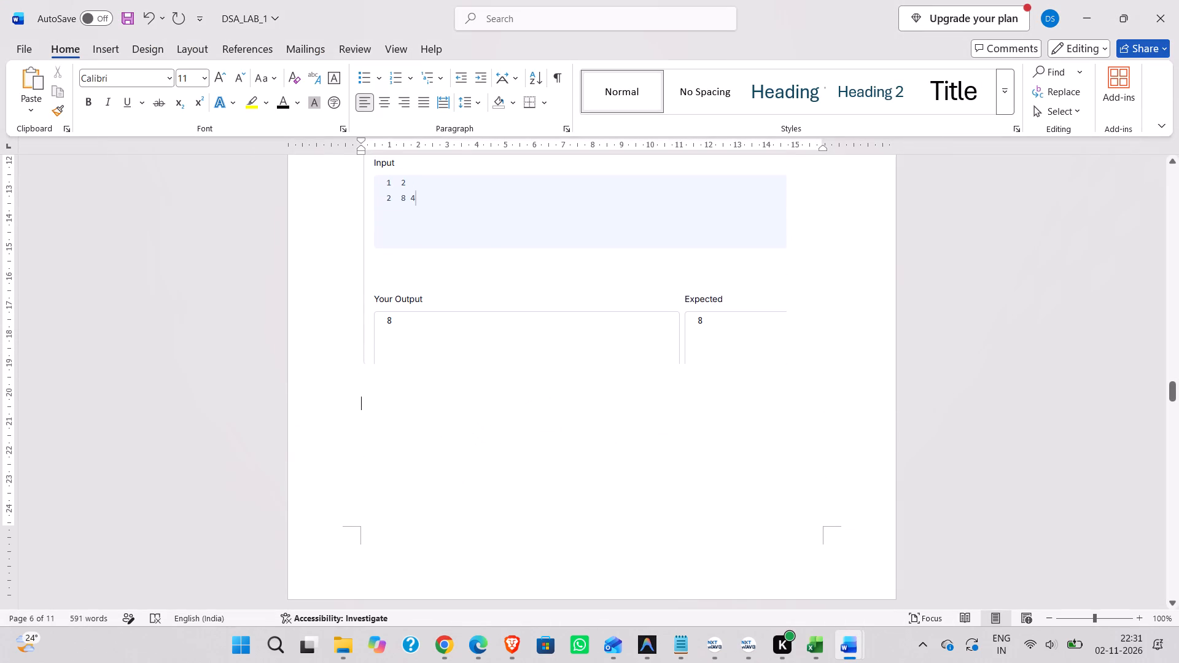
pyautogui.hotkey('ctrl', 'v')
# Remove the stray bullet symbols and extra spaces before the pasted Time and Space lines.
pyautogui.click(371, 401)
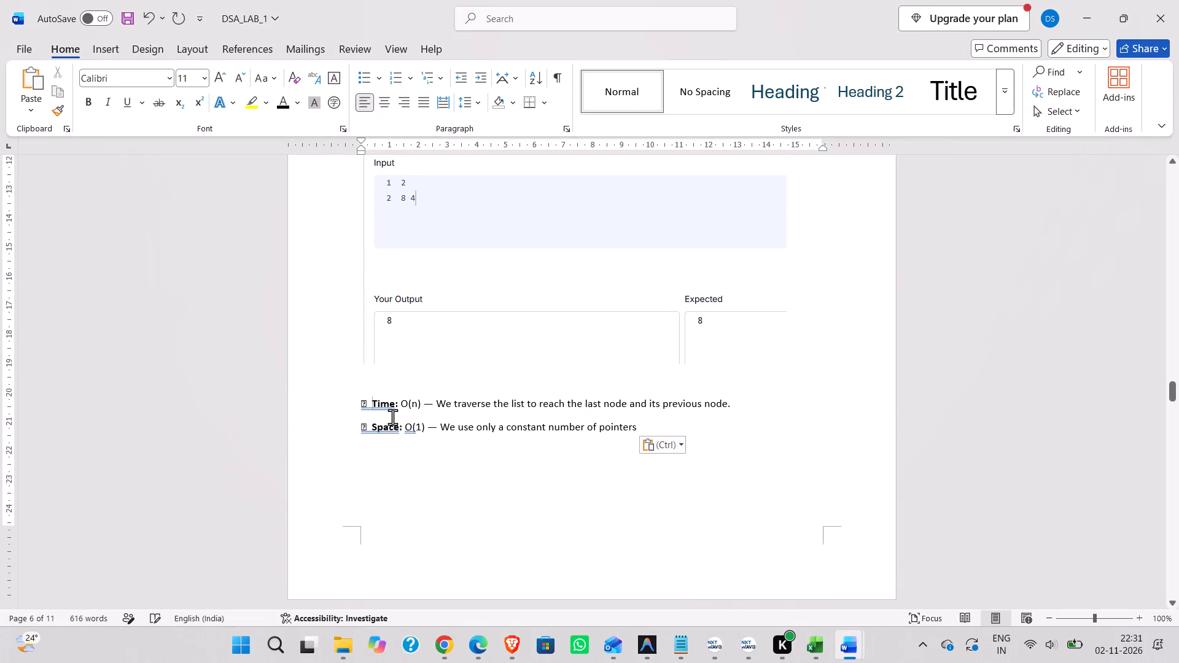
pyautogui.press('BackSpace')
pyautogui.press('BackSpace')
pyautogui.click(370, 427)
pyautogui.press('BackSpace')
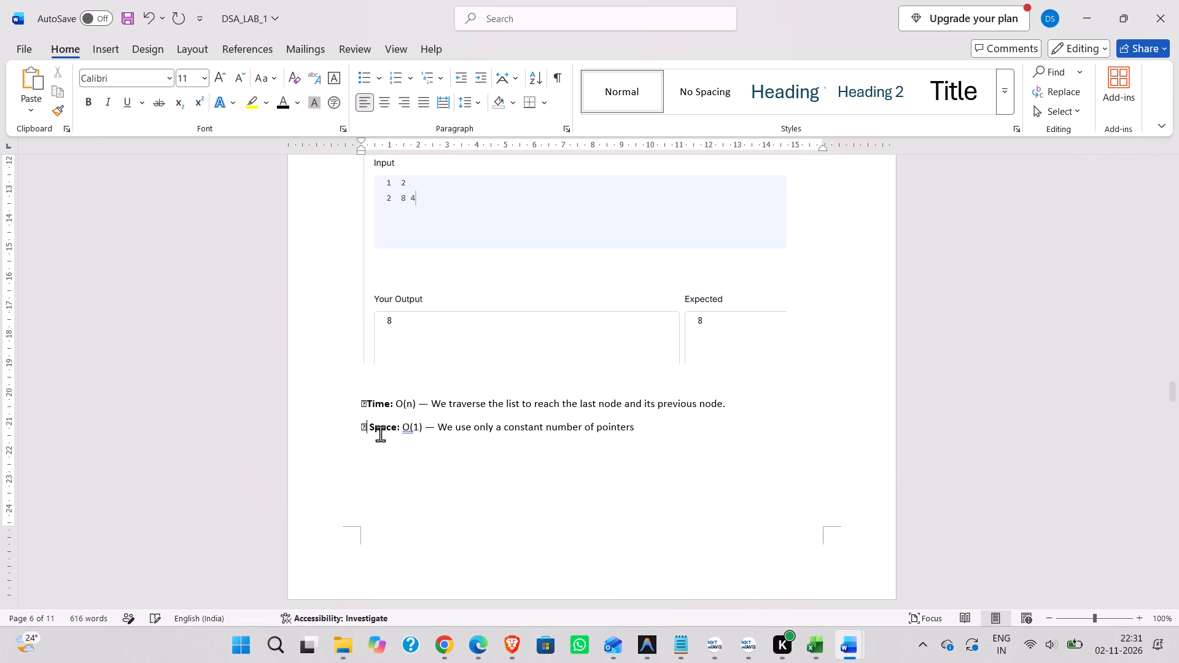
pyautogui.press('BackSpace')
pyautogui.click(365, 422)
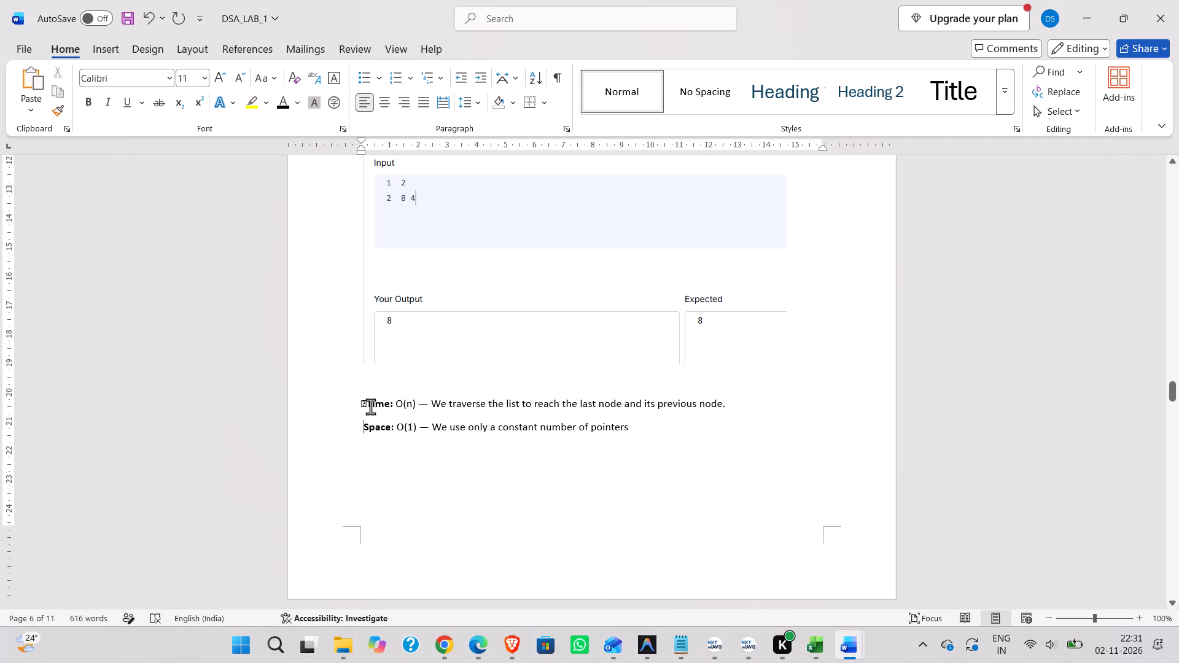
pyautogui.click(369, 403)
pyautogui.press('BackSpace')
# Format the tail section's Time and Space lines in Times New Roman, one font size larger.
pyautogui.moveTo(364, 403); pyautogui.dragTo(369, 403)
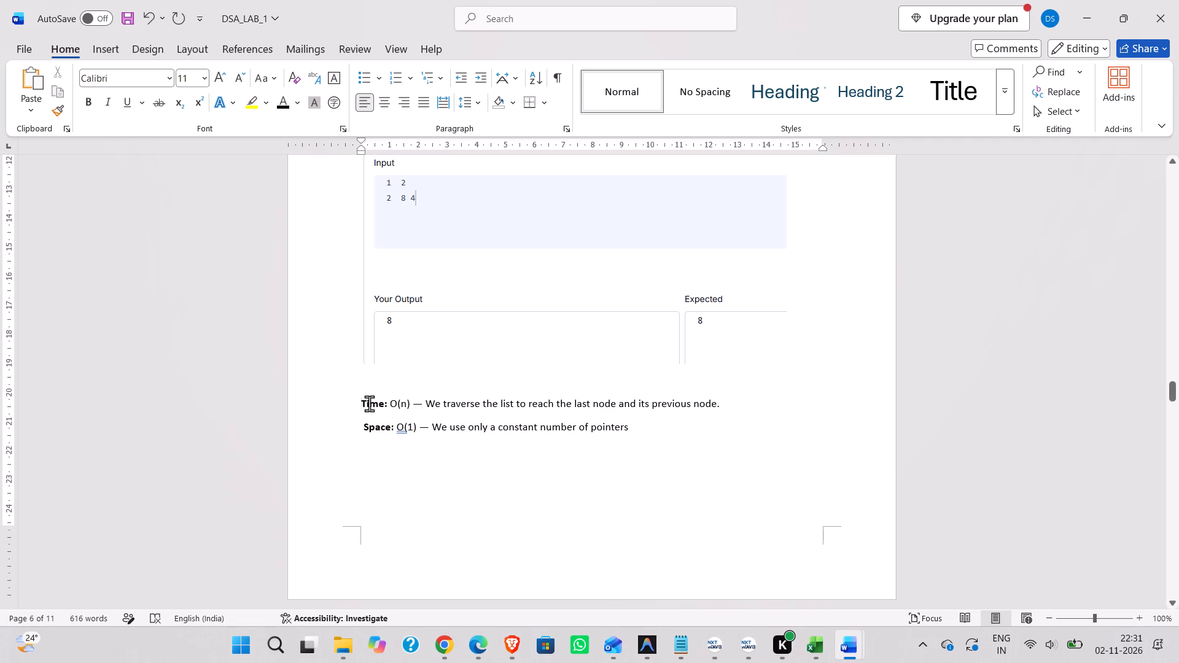
pyautogui.moveTo(369, 403); pyautogui.dragTo(619, 441)
pyautogui.click(687, 391)
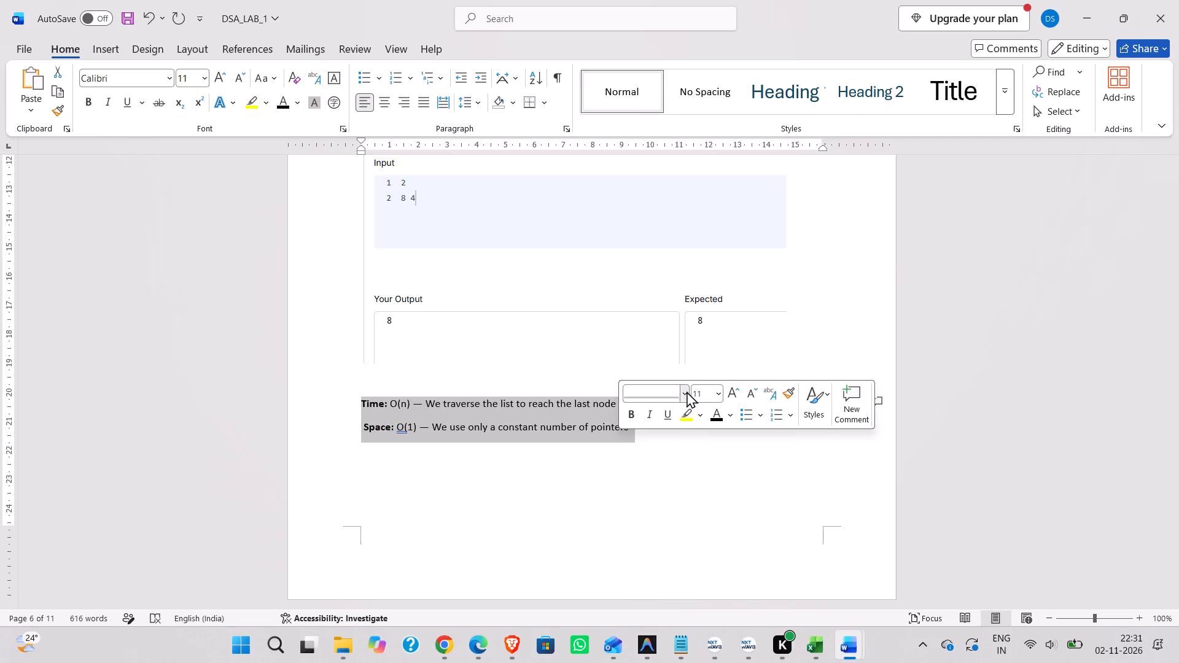
pyautogui.click(672, 145)
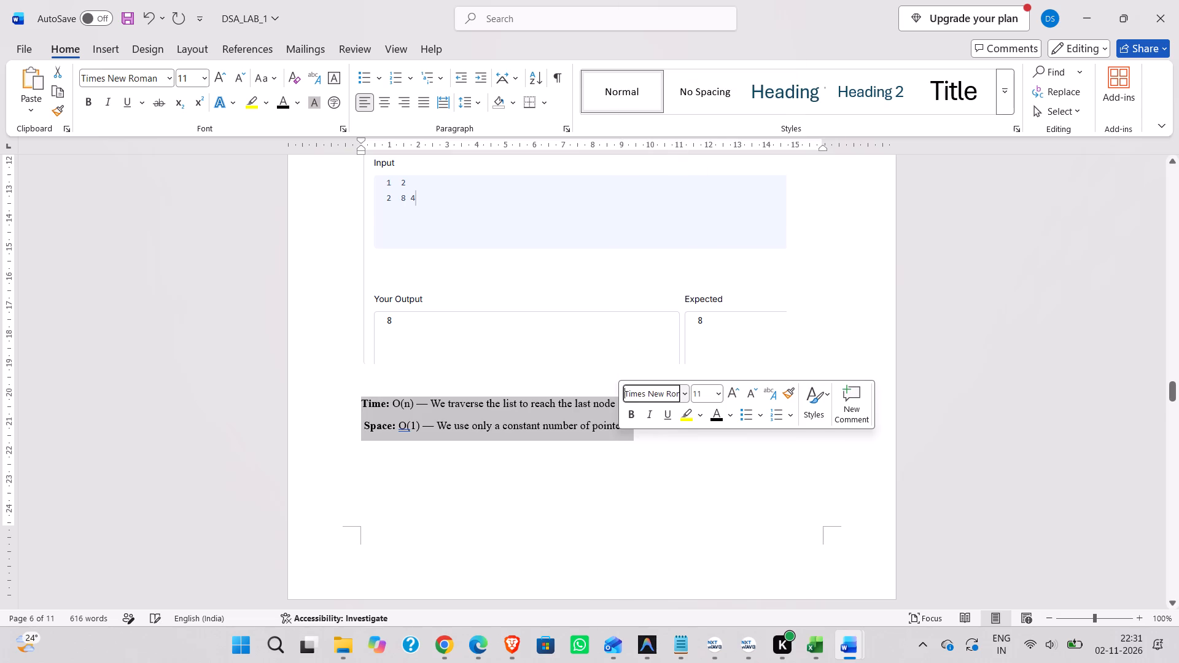
pyautogui.click(736, 390)
pyautogui.click(596, 520)
# Indent the "b) Deletion at tail:" heading with two spaces.
pyautogui.scroll(7, 596, 520)
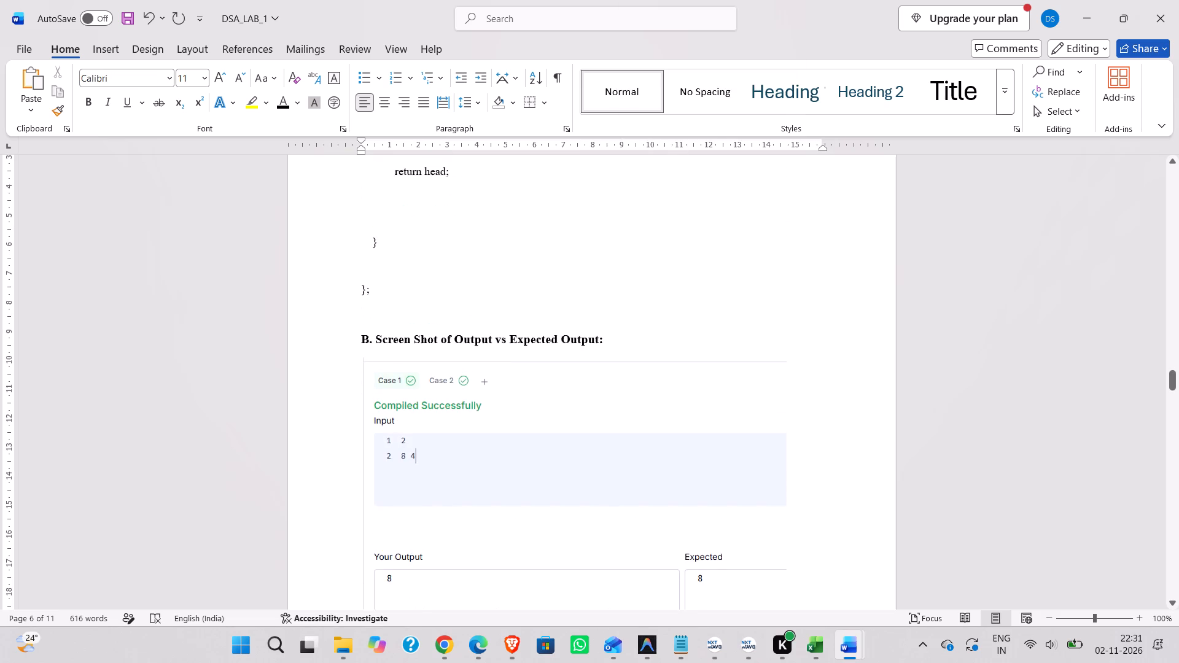
pyautogui.scroll(7, 599, 522)
pyautogui.scroll(20, 602, 522)
pyautogui.scroll(2, 596, 511)
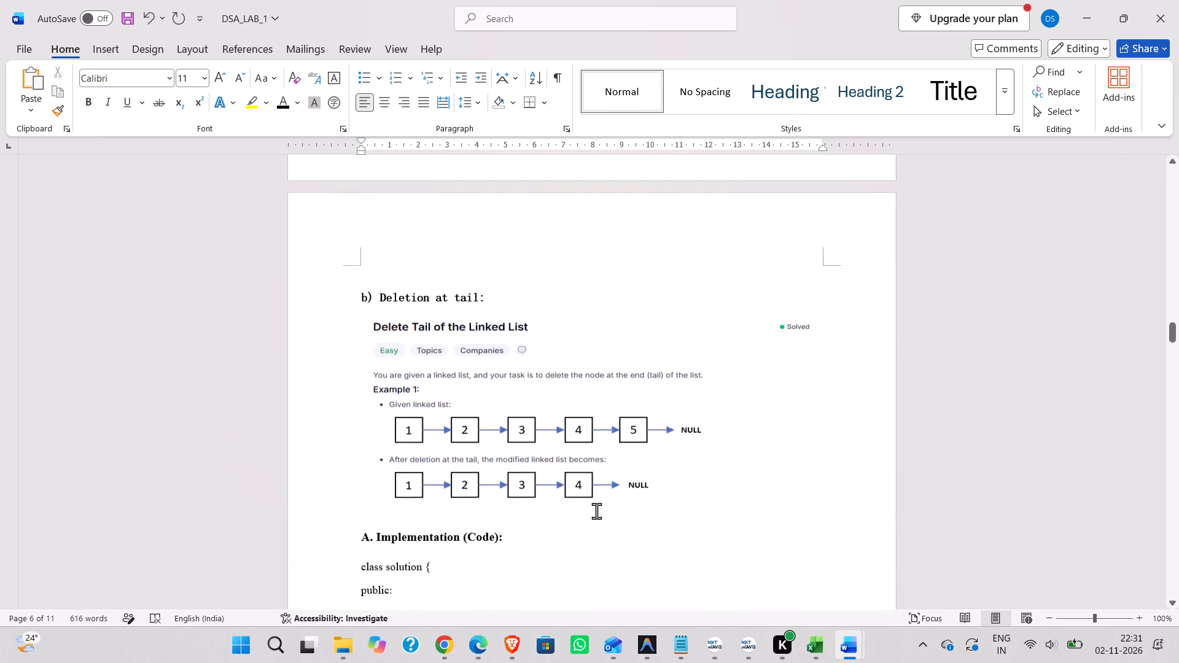
pyautogui.scroll(20, 596, 511)
pyautogui.scroll(19, 596, 511)
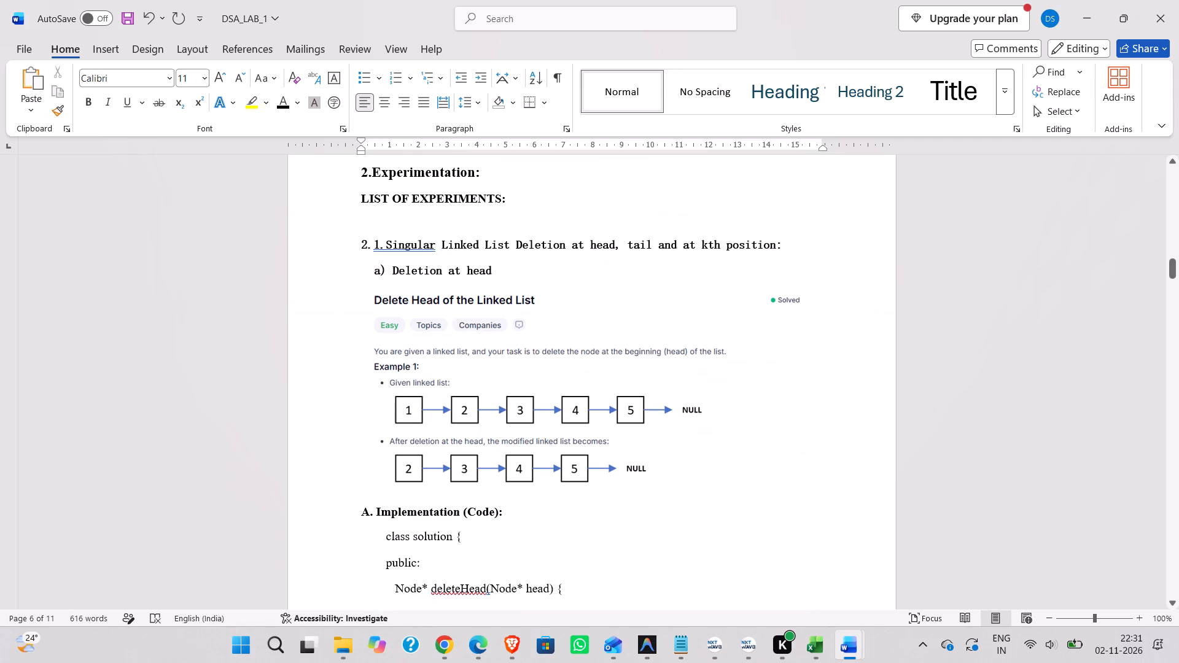
pyautogui.scroll(-20, 454, 454)
pyautogui.scroll(-13, 454, 454)
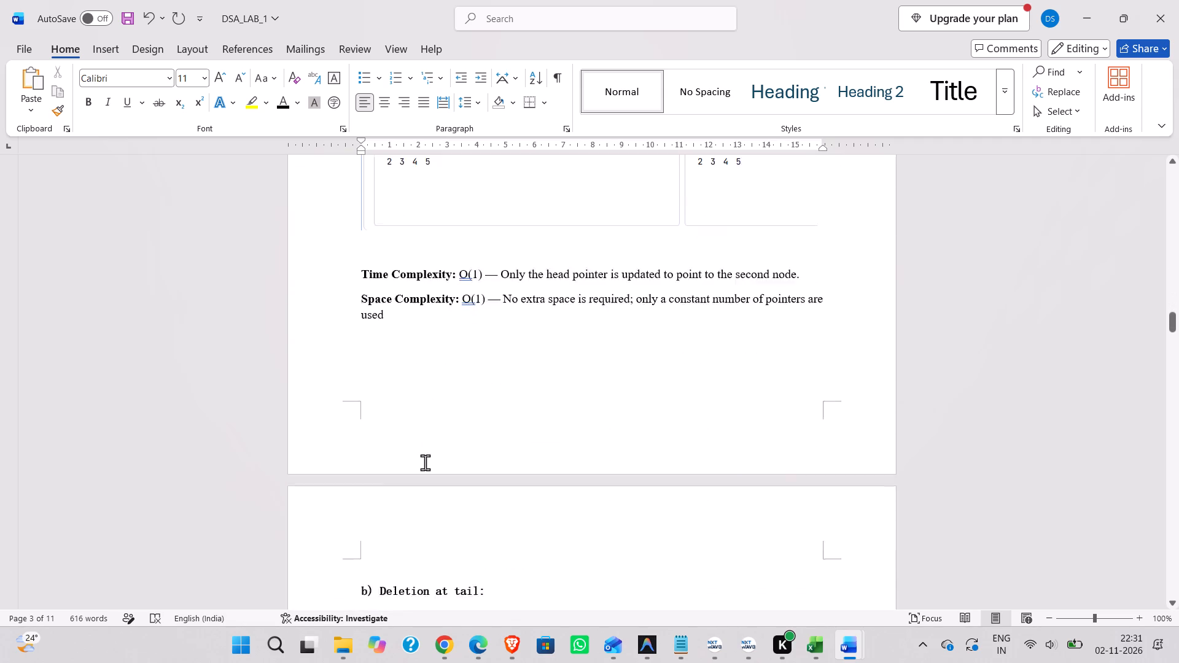
pyautogui.click(354, 516)
pyautogui.press('space')
pyautogui.press('space')
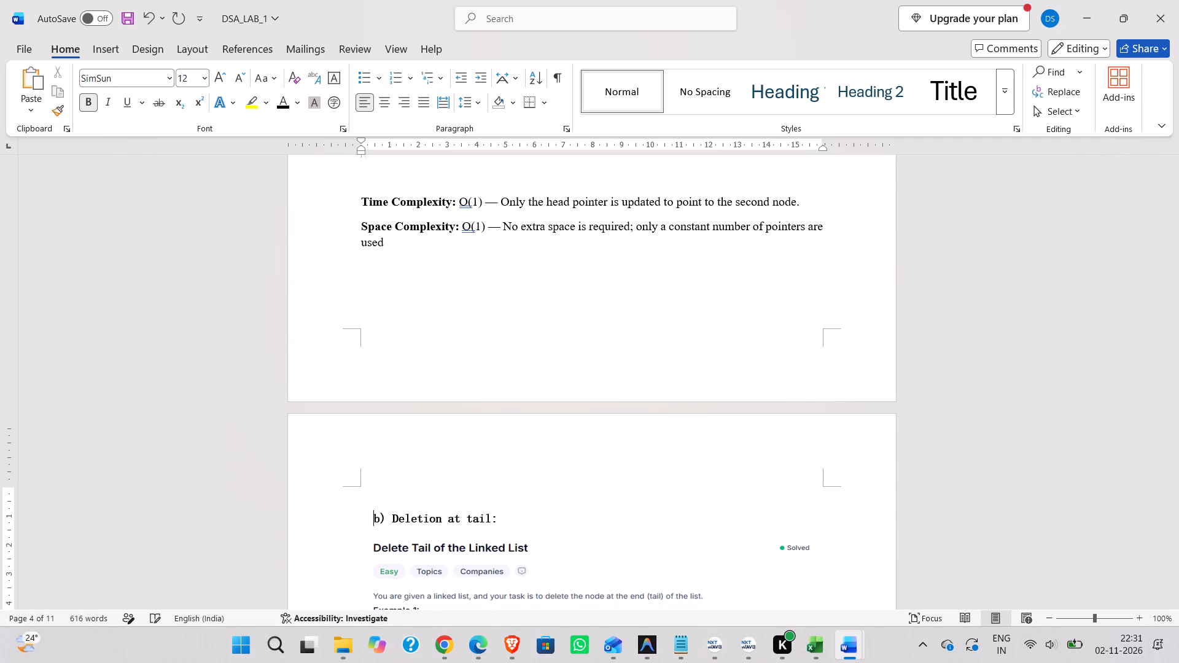
# Add the heading "c)deletion at kth position:" at the top of the blank page following the deletion-at-tail section.
pyautogui.scroll(-6, 435, 460)
pyautogui.scroll(2, 453, 462)
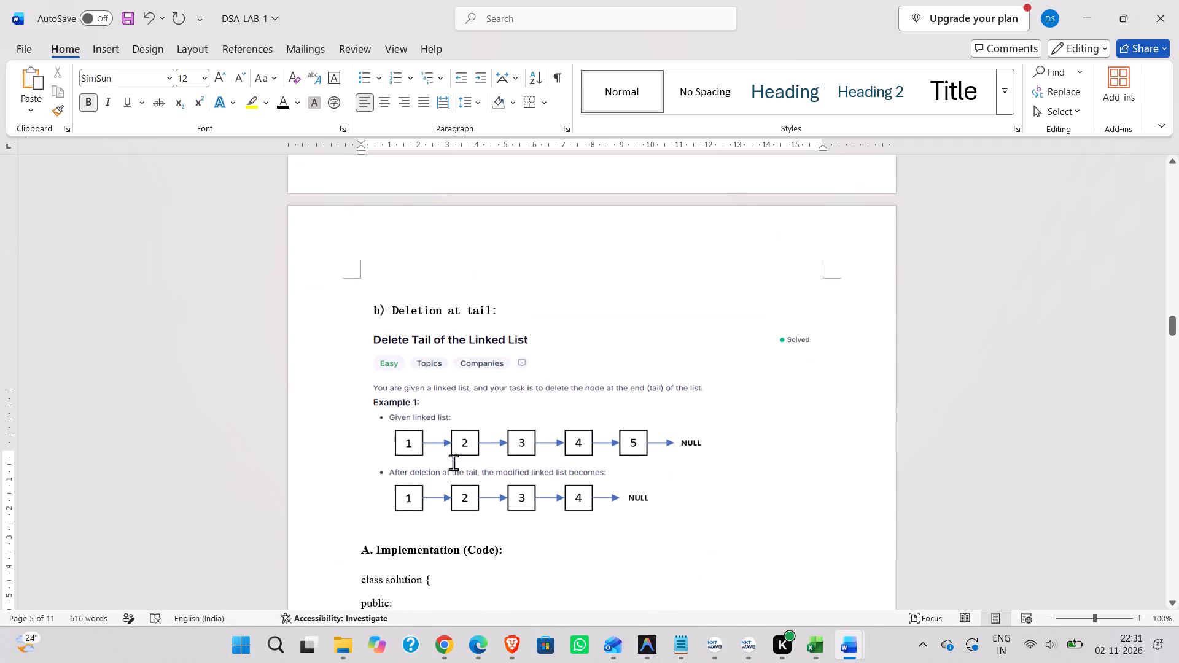
pyautogui.scroll(20, 453, 462)
pyautogui.scroll(20, 453, 462)
pyautogui.scroll(8, 453, 462)
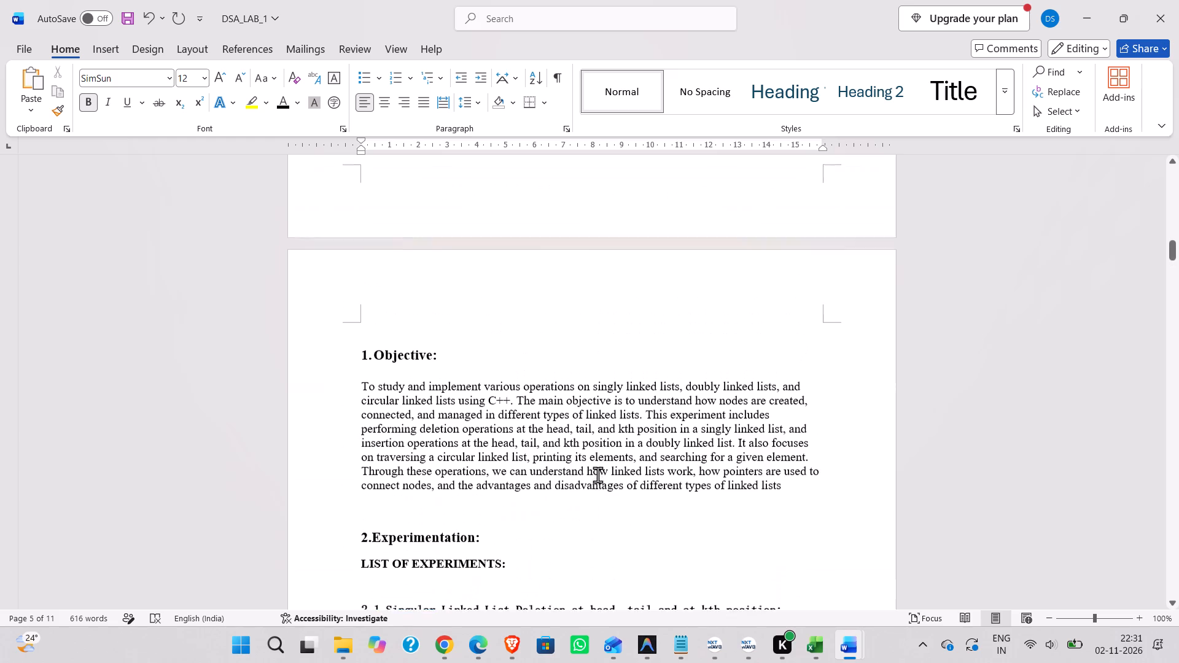
pyautogui.scroll(-5, 597, 475)
pyautogui.scroll(-20, 597, 475)
pyautogui.scroll(-4, 597, 475)
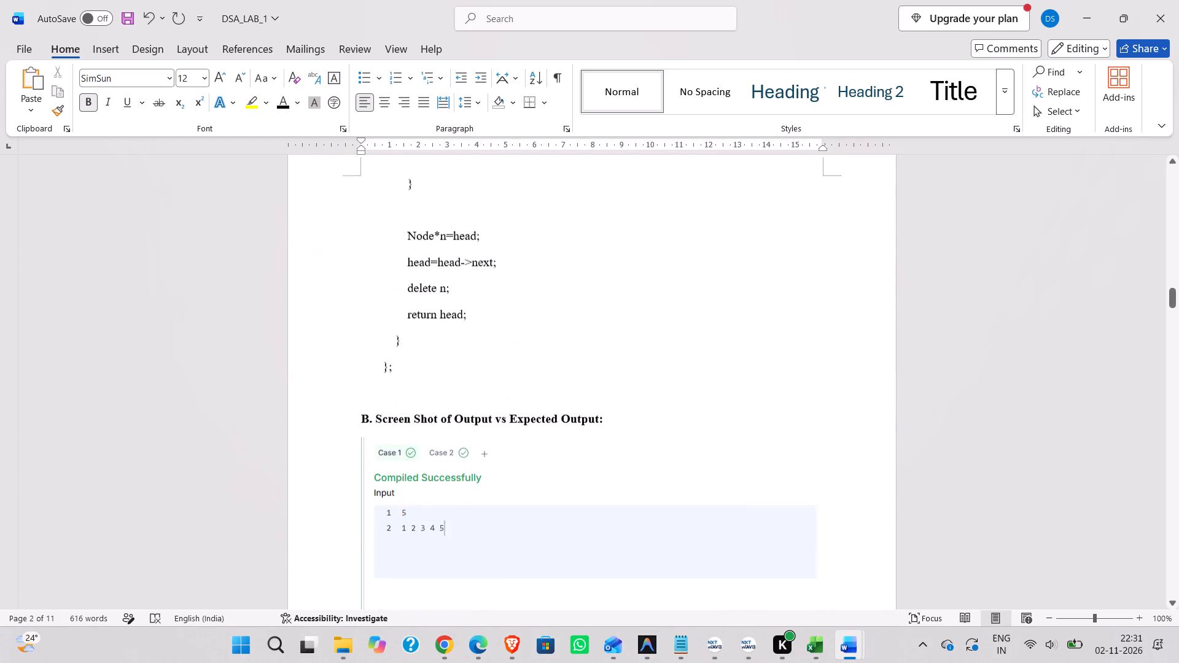
pyautogui.scroll(-20, 596, 466)
pyautogui.scroll(-20, 596, 466)
pyautogui.scroll(-12, 596, 466)
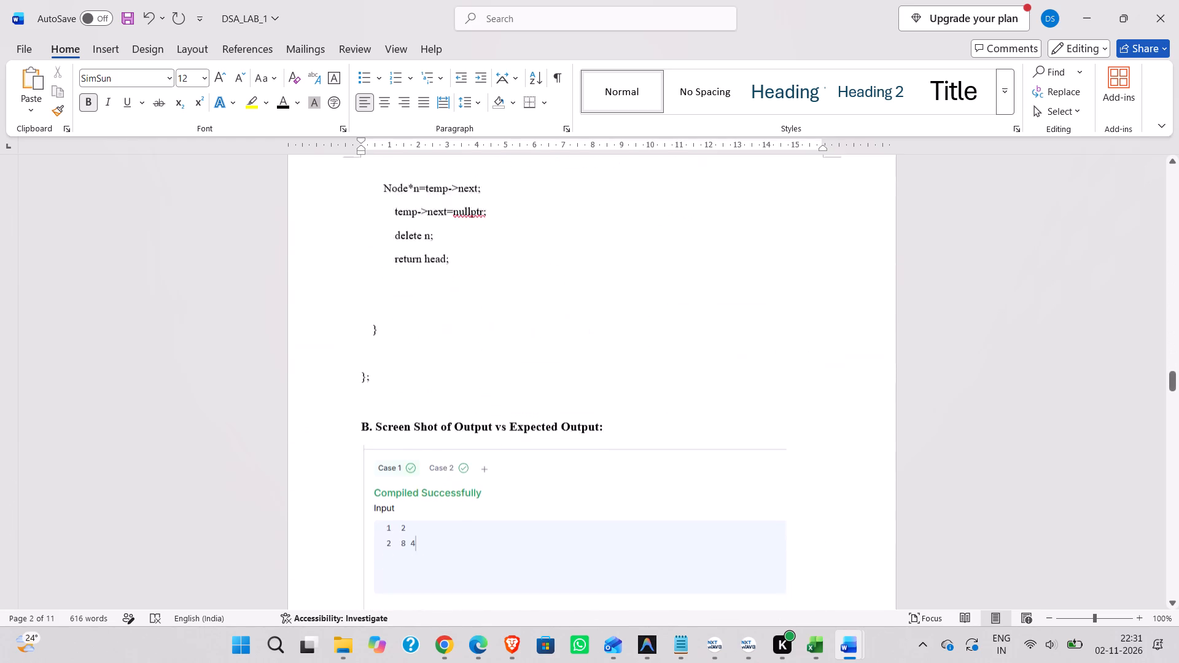
pyautogui.scroll(-15, 601, 479)
pyautogui.click(497, 351)
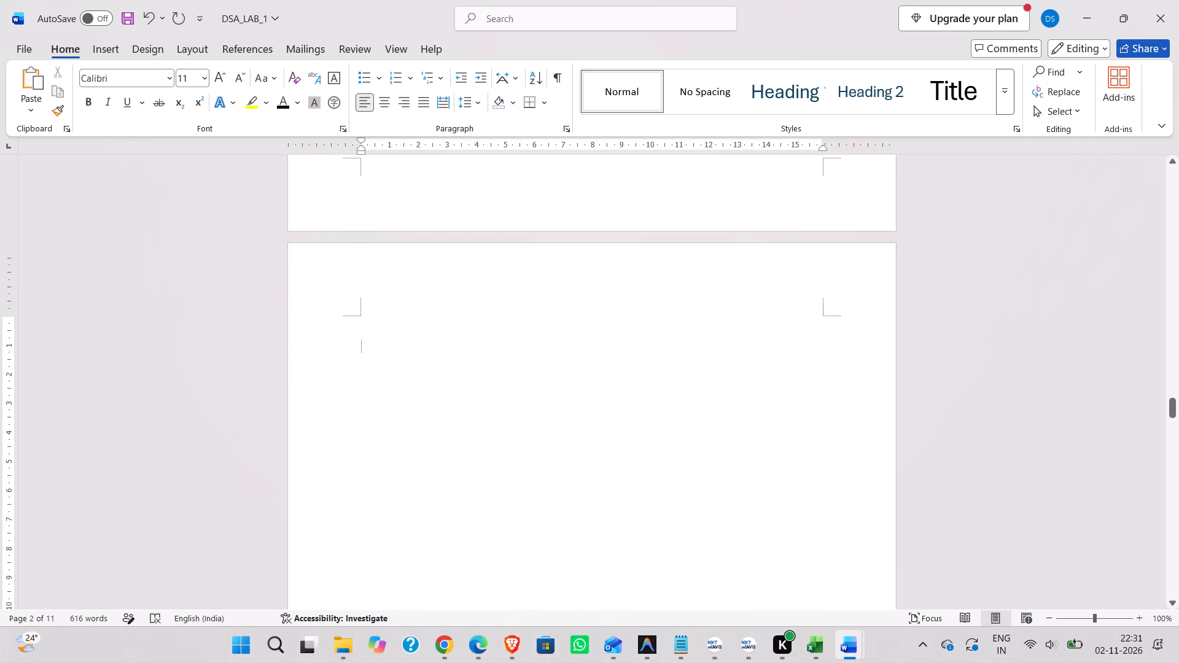
pyautogui.press('c')
pyautogui.hotkey('shift', ')')
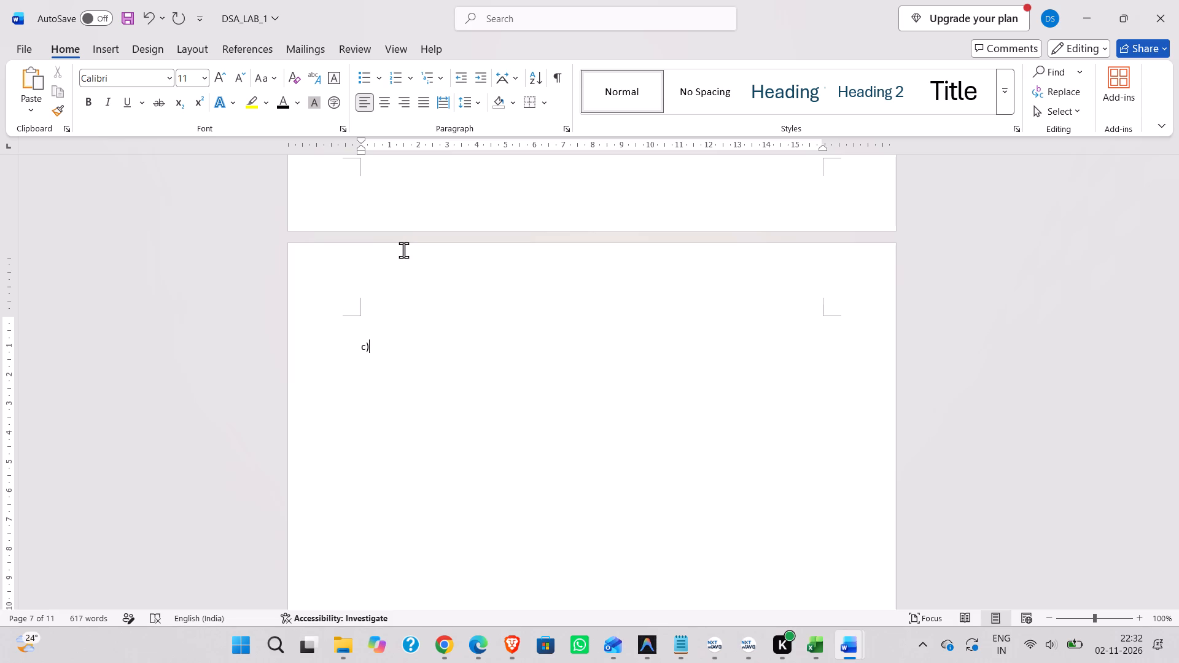
pyautogui.write('deletion at kth position')
pyautogui.hotkey('shift', ':')
# Format the "c)deletion at kth position:" heading as bold 12-point SimSun.
pyautogui.moveTo(361, 350); pyautogui.dragTo(481, 350)
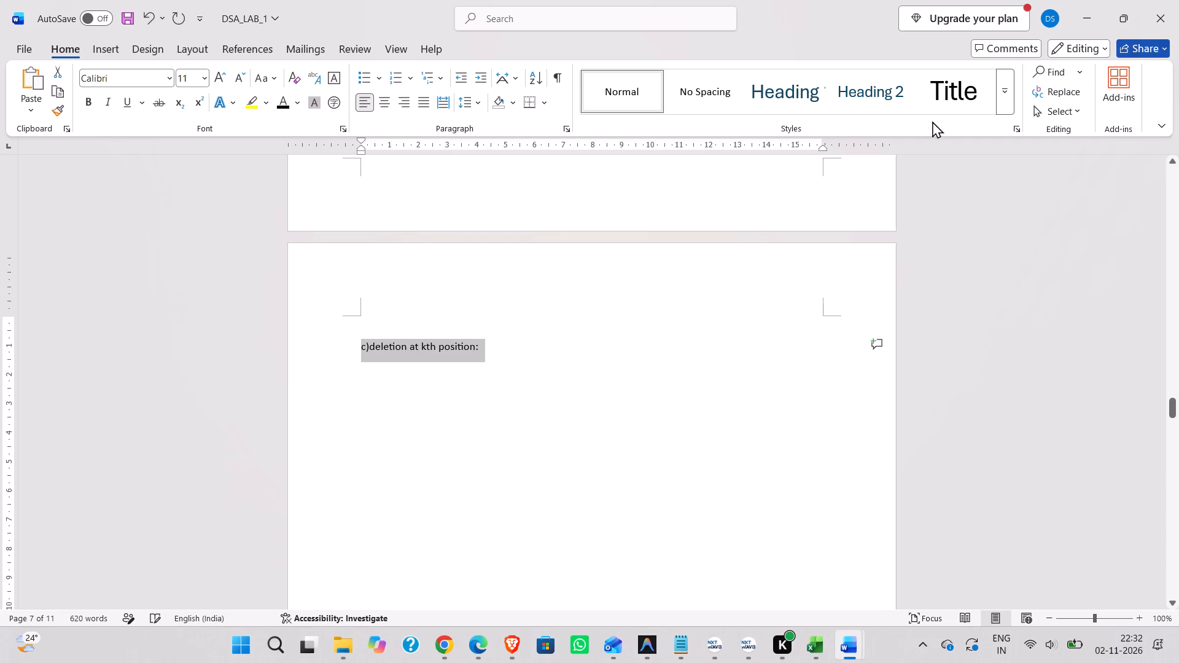
pyautogui.click(169, 81)
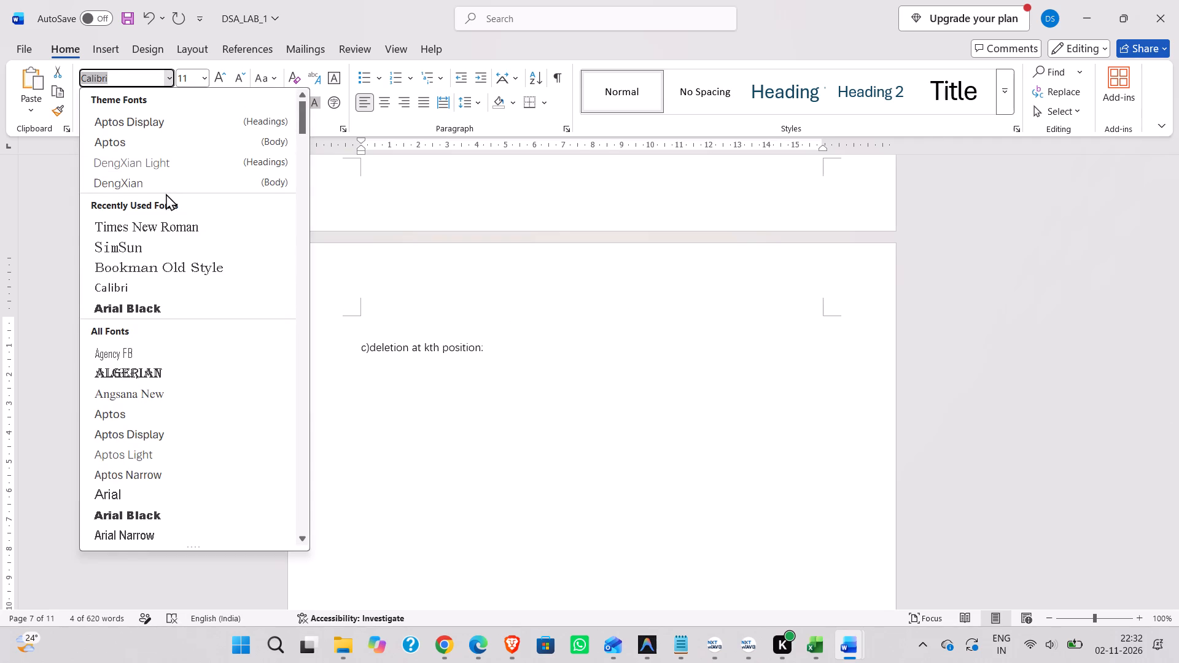
pyautogui.click(155, 239)
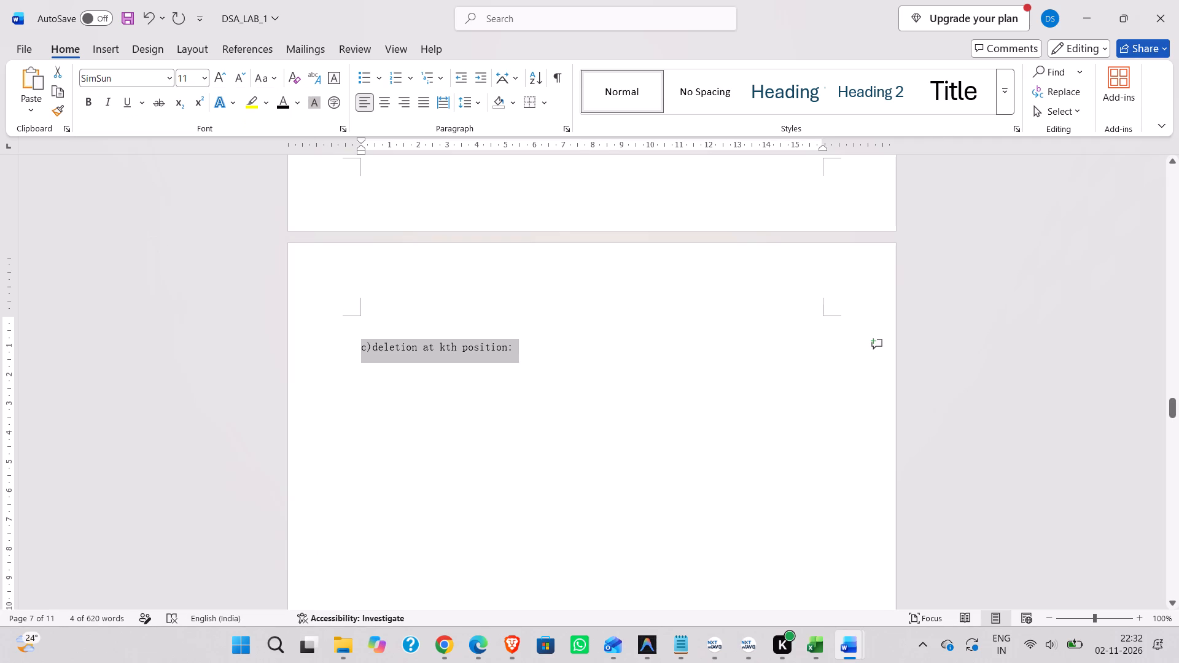
pyautogui.click(88, 107)
pyautogui.click(219, 77)
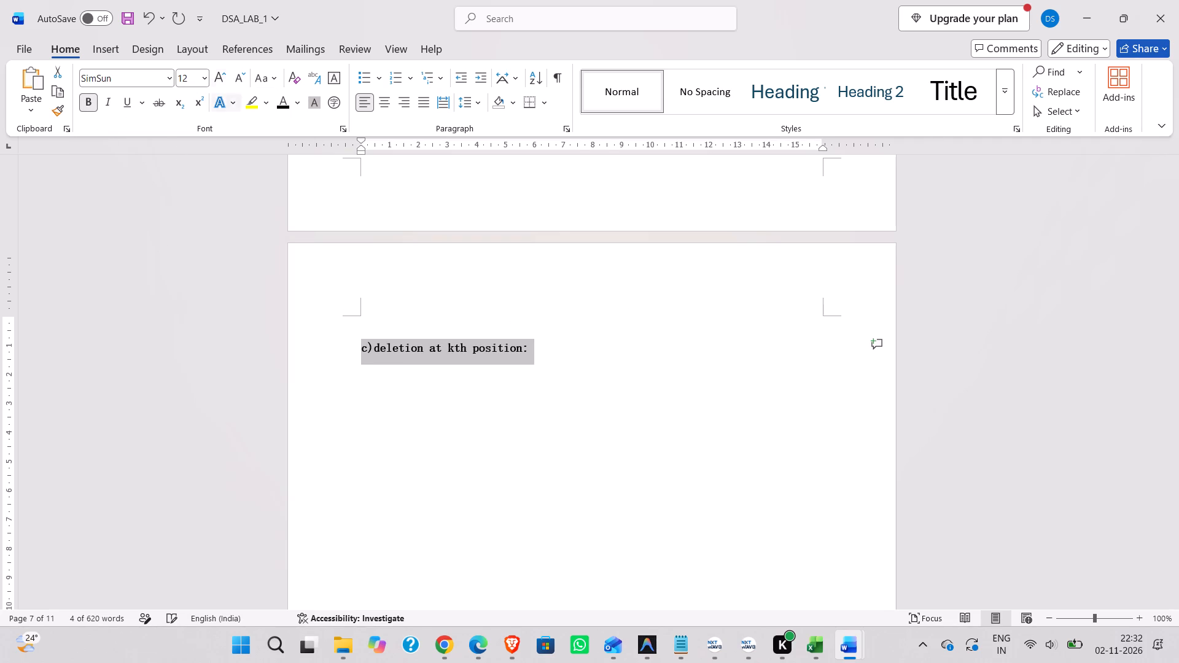
# Start a new line after the kth-position heading and undo the automatic list numbering.
pyautogui.click(483, 304)
pyautogui.click(544, 341)
pyautogui.press('Return')
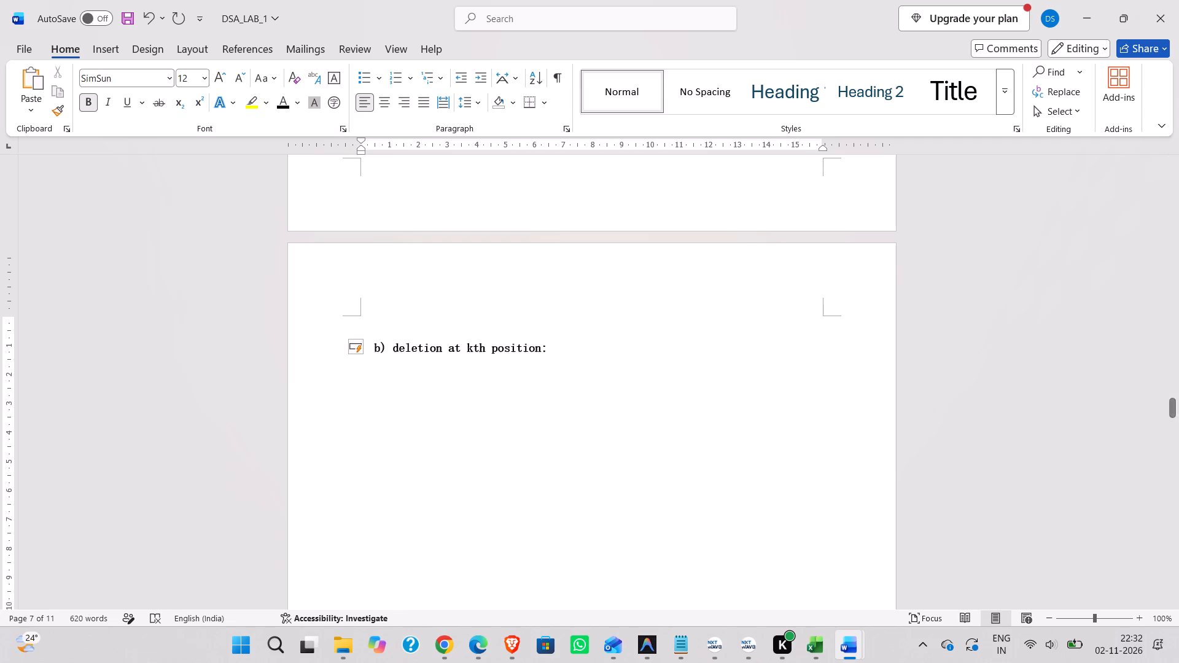
pyautogui.hotkey('ctrl', 'z')
# In Chrome, open the "Delete Kth Node of the Linked List" coding problem and capture a screenshot of its description and Example 1.
pyautogui.hotkey('alt', 'Tab')
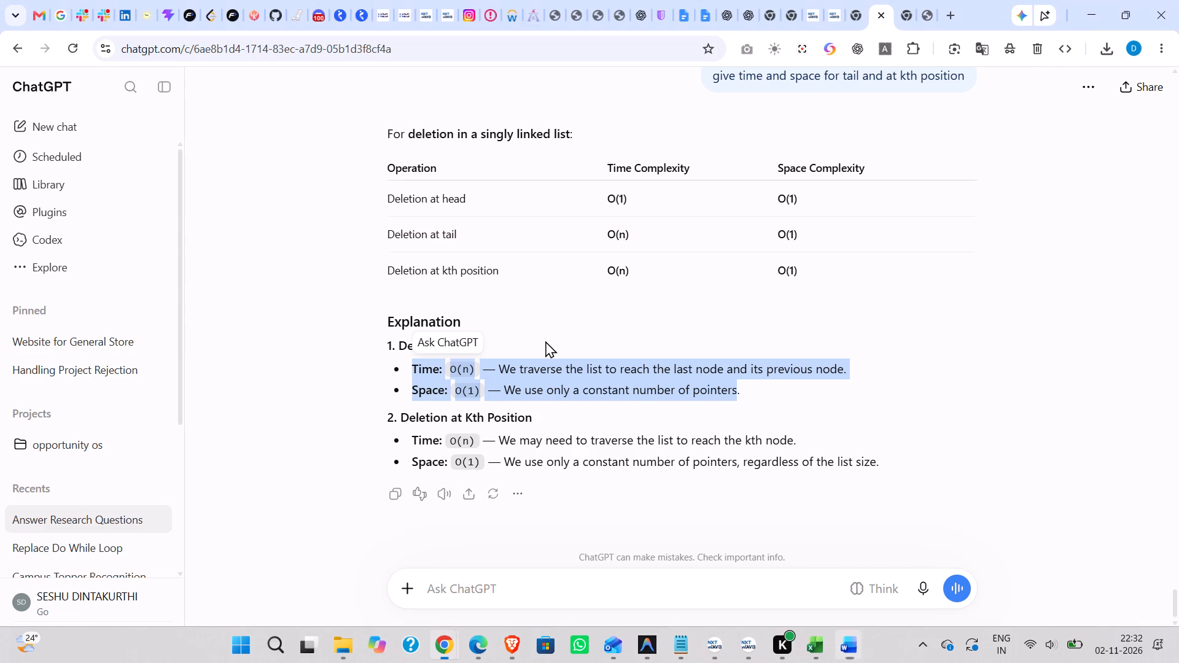
pyautogui.click(713, 327)
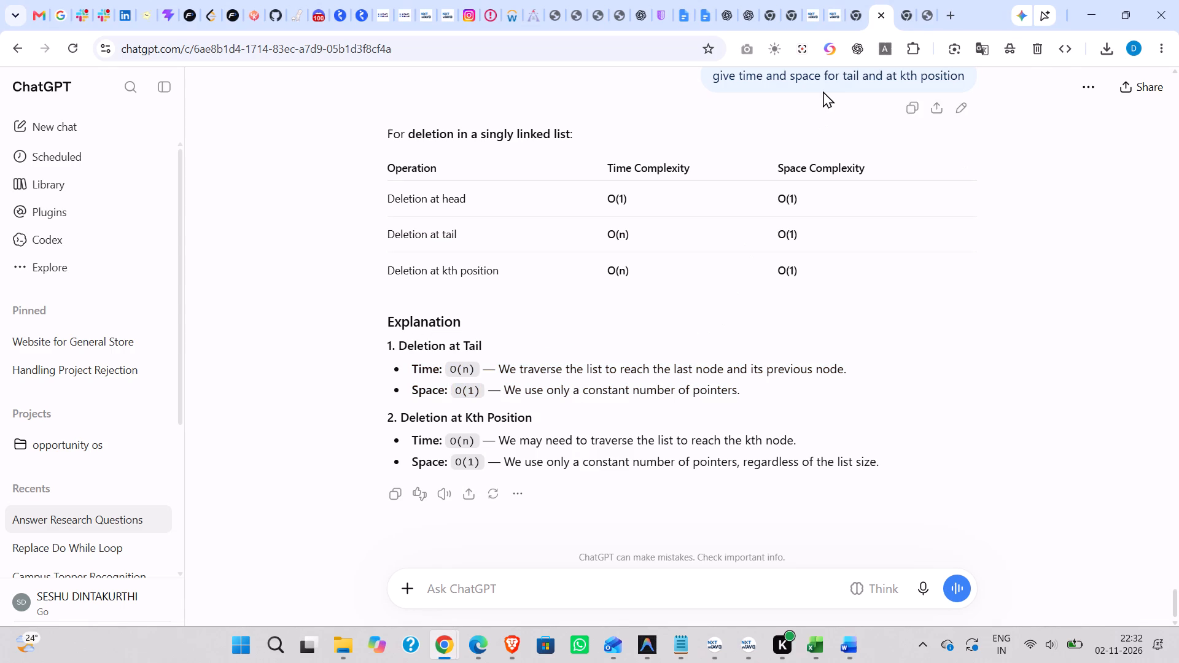
pyautogui.click(838, 23)
pyautogui.click(21, 134)
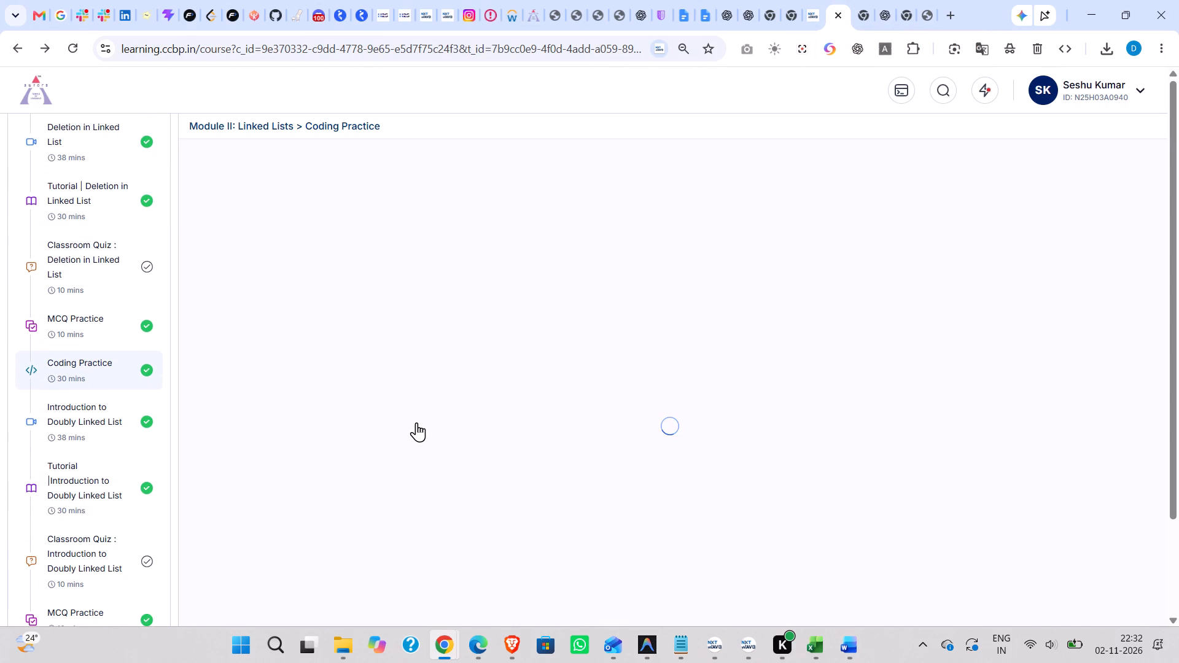
pyautogui.click(394, 377)
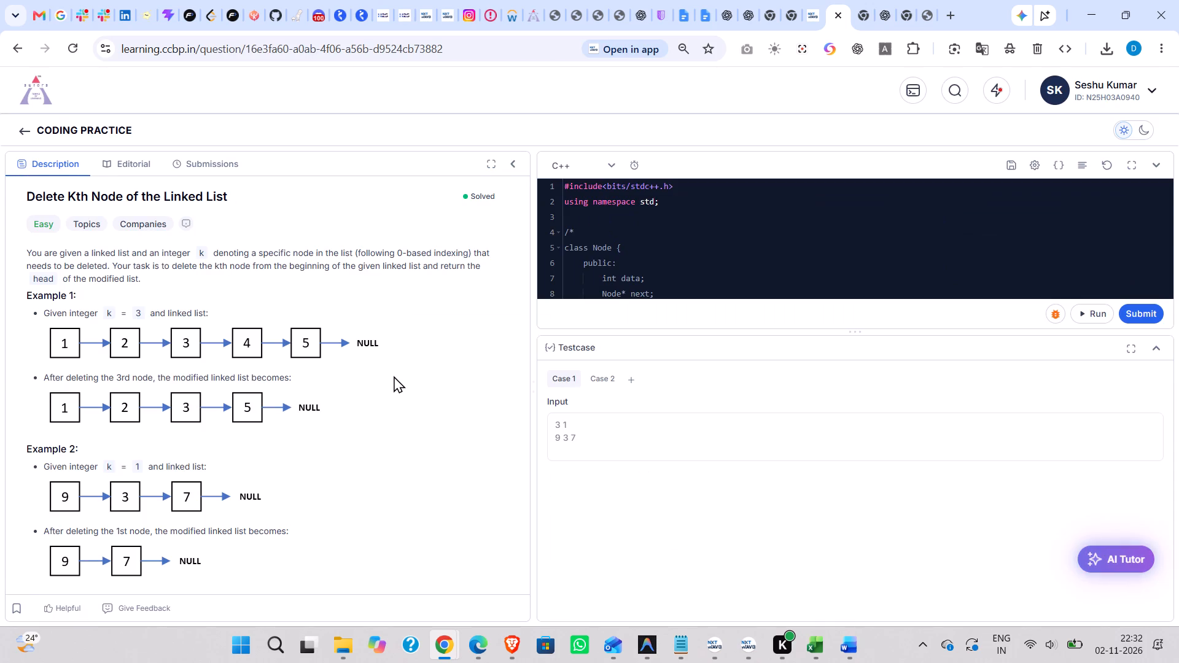
pyautogui.press('Print')
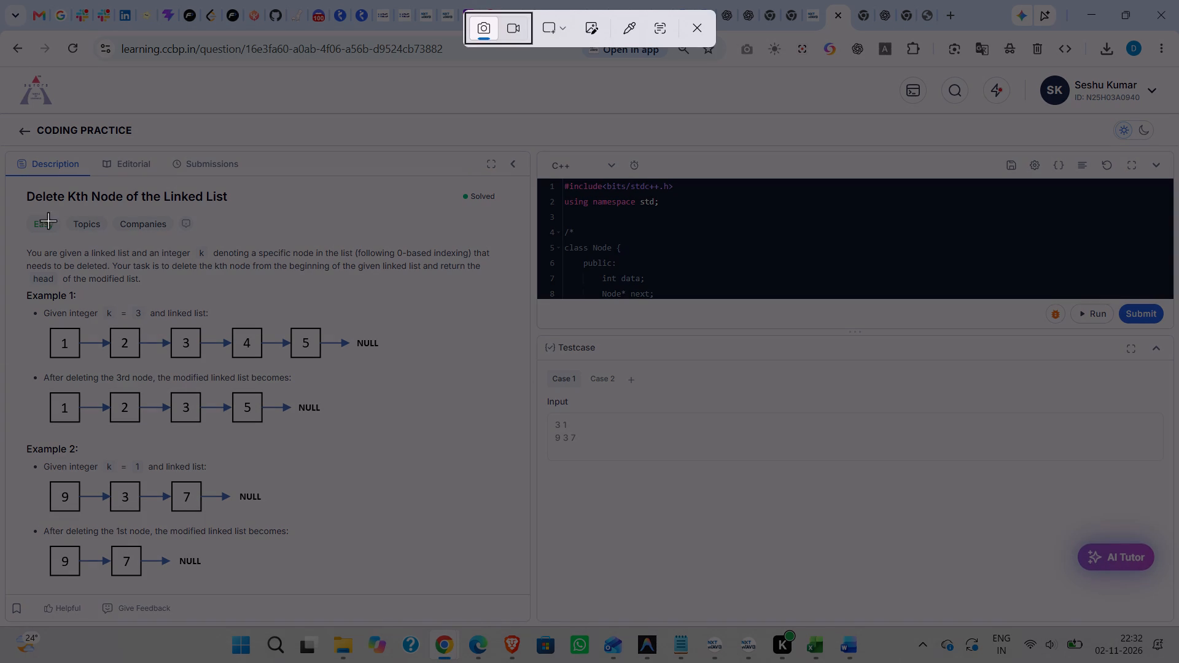
pyautogui.moveTo(14, 181); pyautogui.dragTo(518, 446)
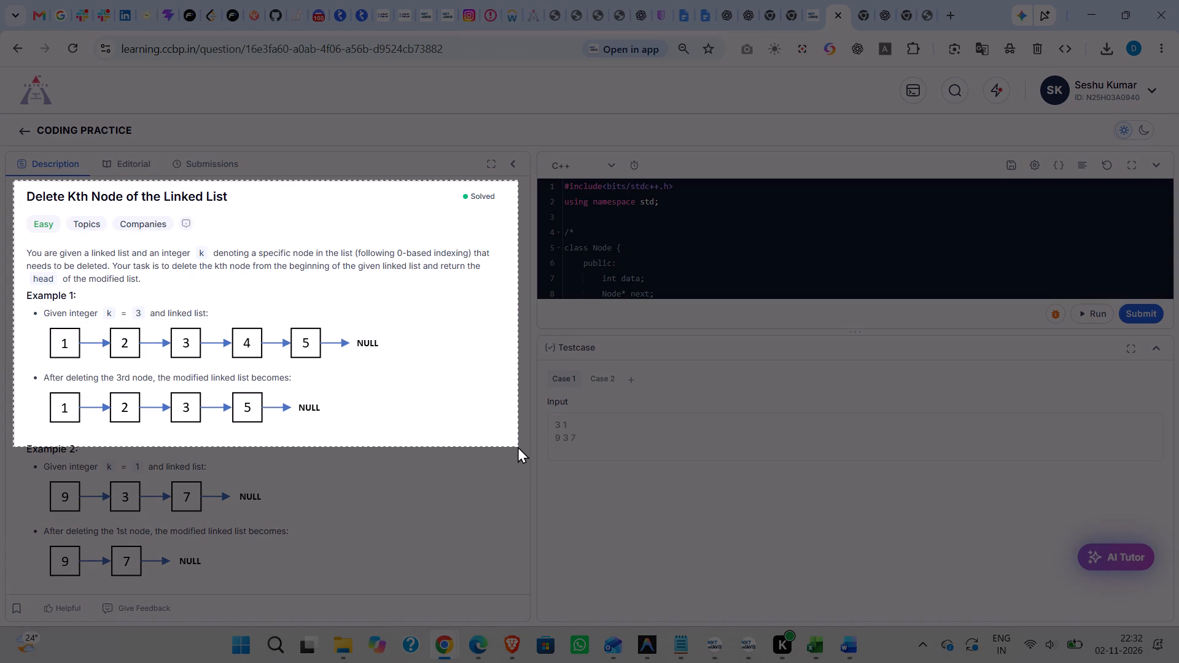
# Paste the captured problem screenshot into the Word report under the "c)deletion at kth position:" heading and reduce the picture's height.
pyautogui.moveTo(518, 446); pyautogui.dragTo(519, 432)
pyautogui.hotkey('alt', 'Tab')
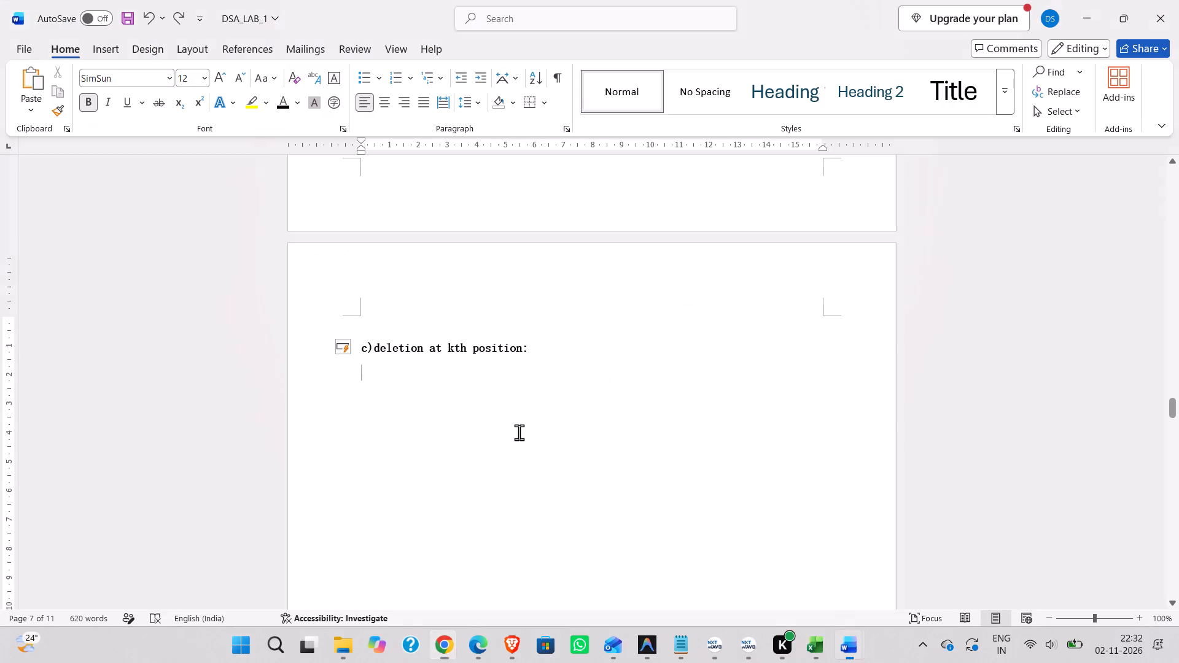
pyautogui.hotkey('ctrl', 'v')
pyautogui.scroll(-4, 477, 378)
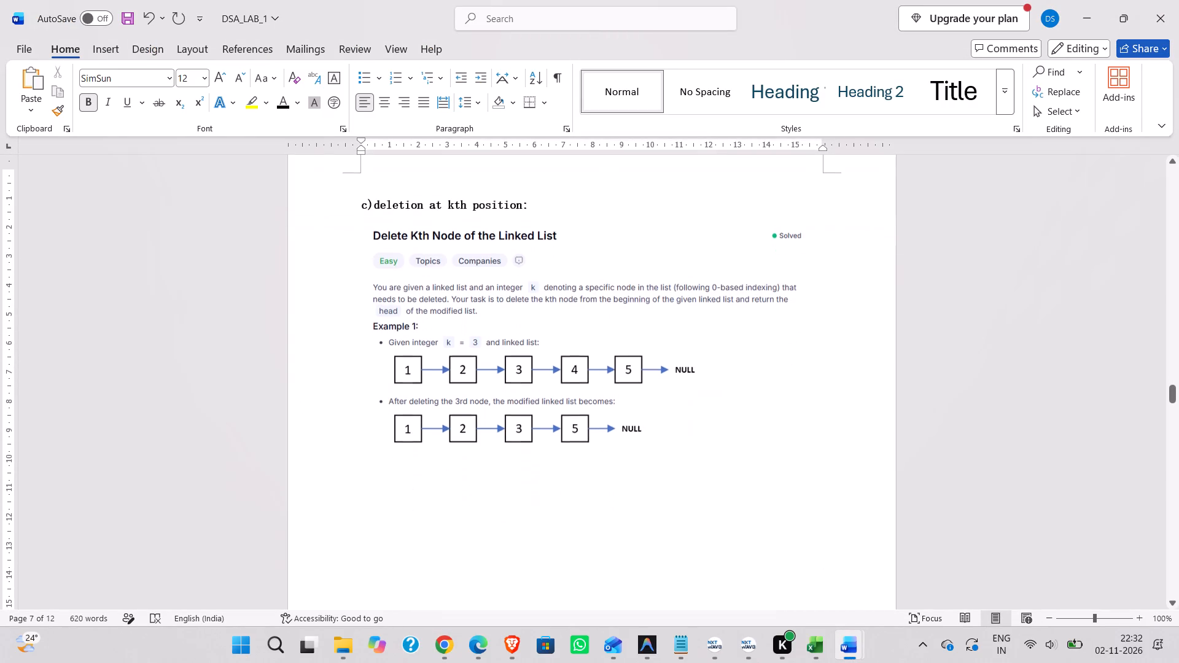
pyautogui.click(477, 378)
pyautogui.moveTo(595, 448); pyautogui.dragTo(594, 411)
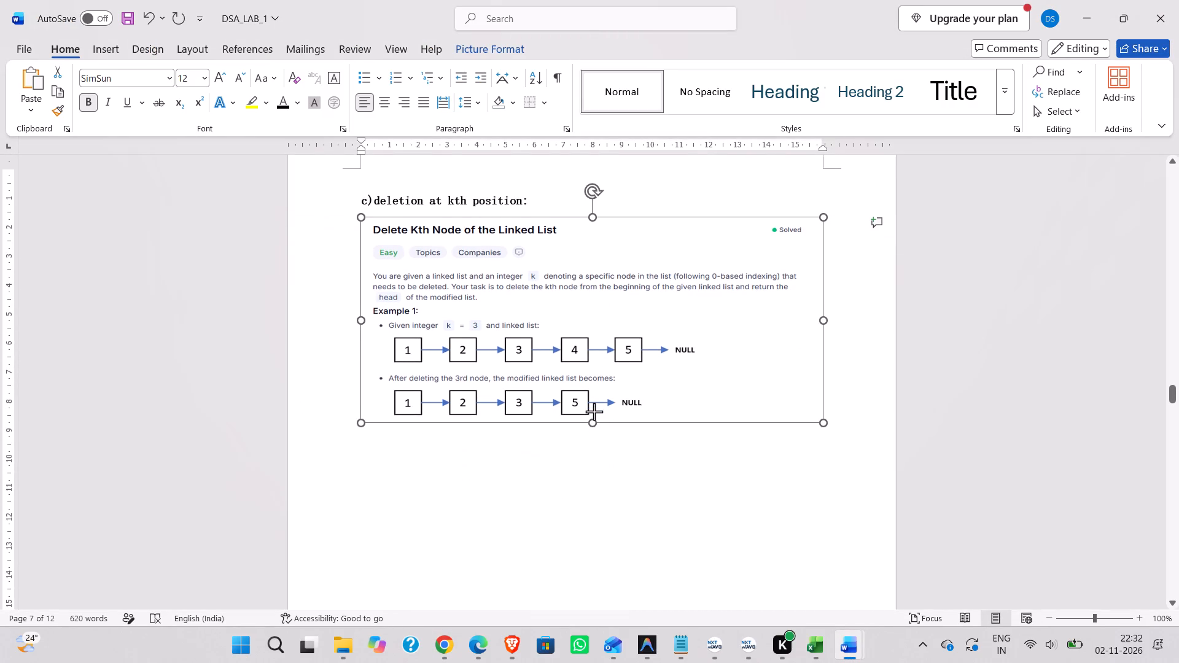
pyautogui.moveTo(594, 411); pyautogui.dragTo(593, 399)
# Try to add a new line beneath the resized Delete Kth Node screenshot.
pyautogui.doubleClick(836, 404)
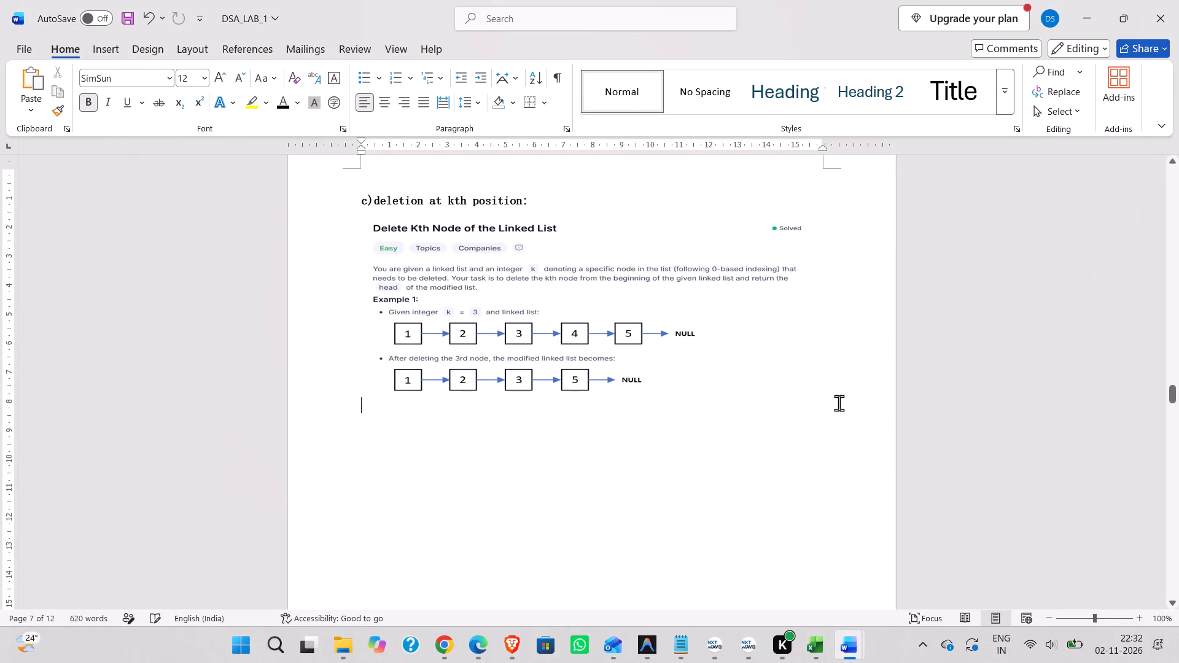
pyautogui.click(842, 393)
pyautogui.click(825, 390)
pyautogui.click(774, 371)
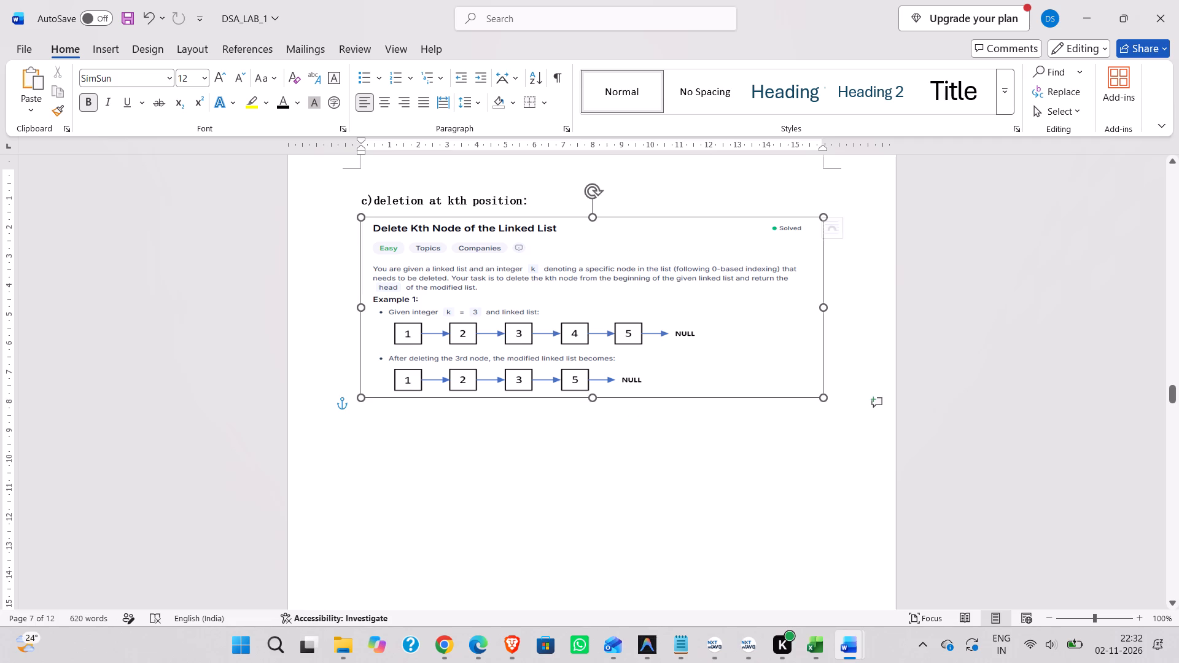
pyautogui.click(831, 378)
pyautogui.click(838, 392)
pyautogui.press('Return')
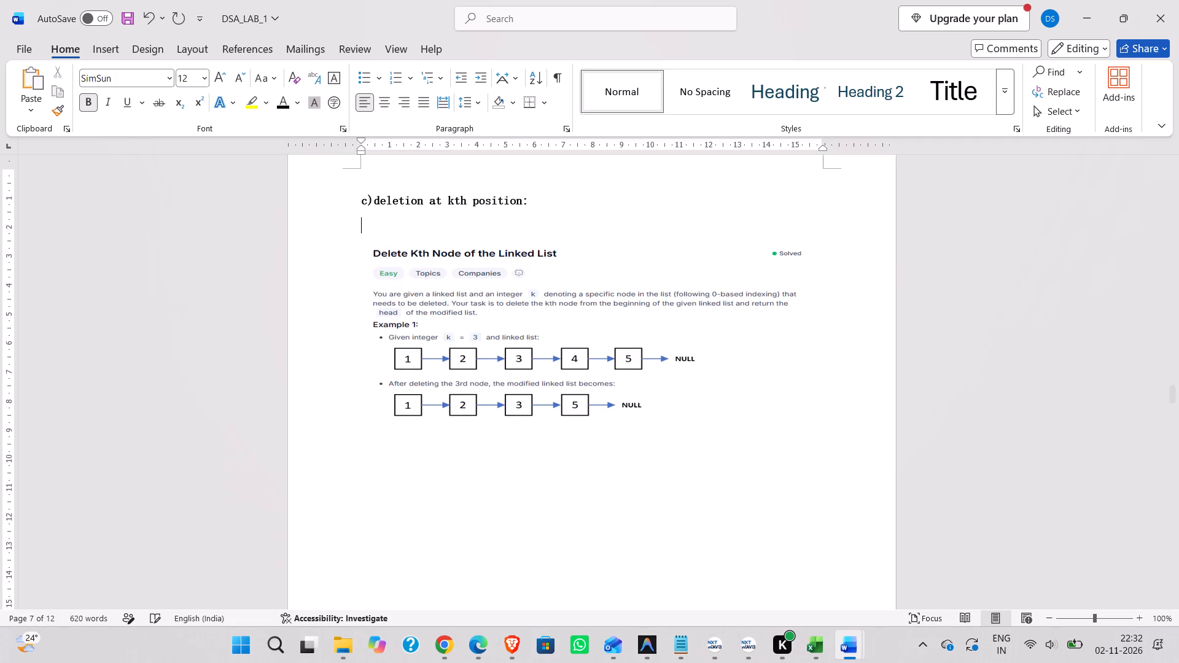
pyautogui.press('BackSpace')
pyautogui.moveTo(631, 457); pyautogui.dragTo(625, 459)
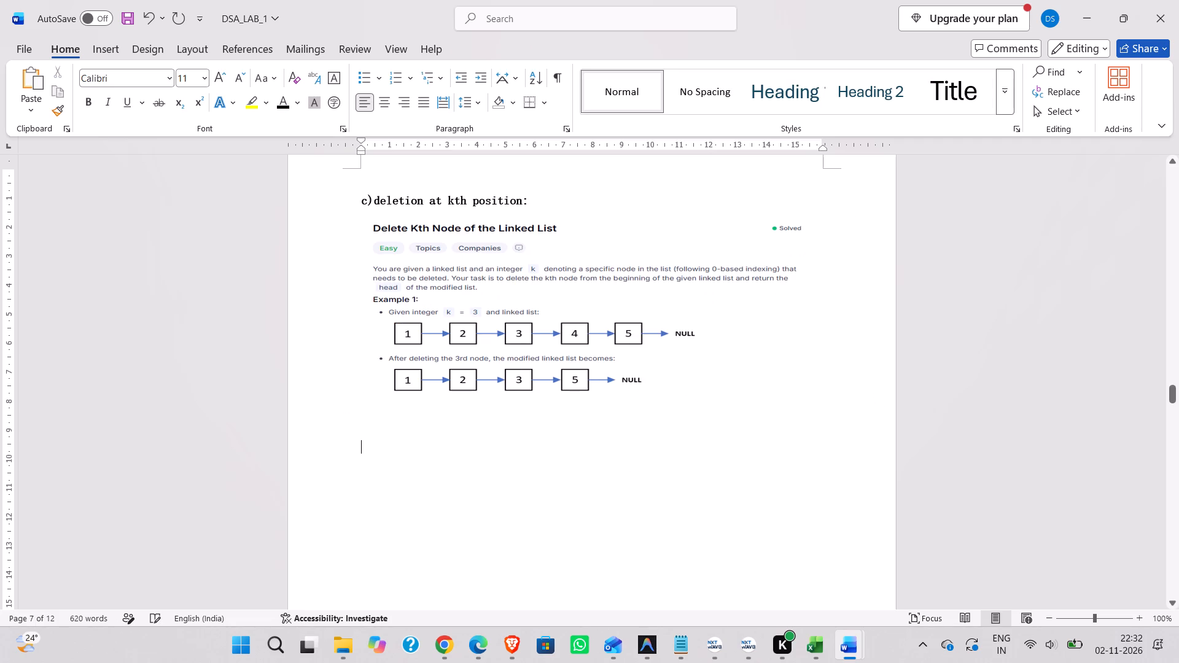
# Copy the "A. Implementation (Code):" heading from the deletion-at-tail section.
pyautogui.scroll(20, 522, 430)
pyautogui.scroll(10, 522, 430)
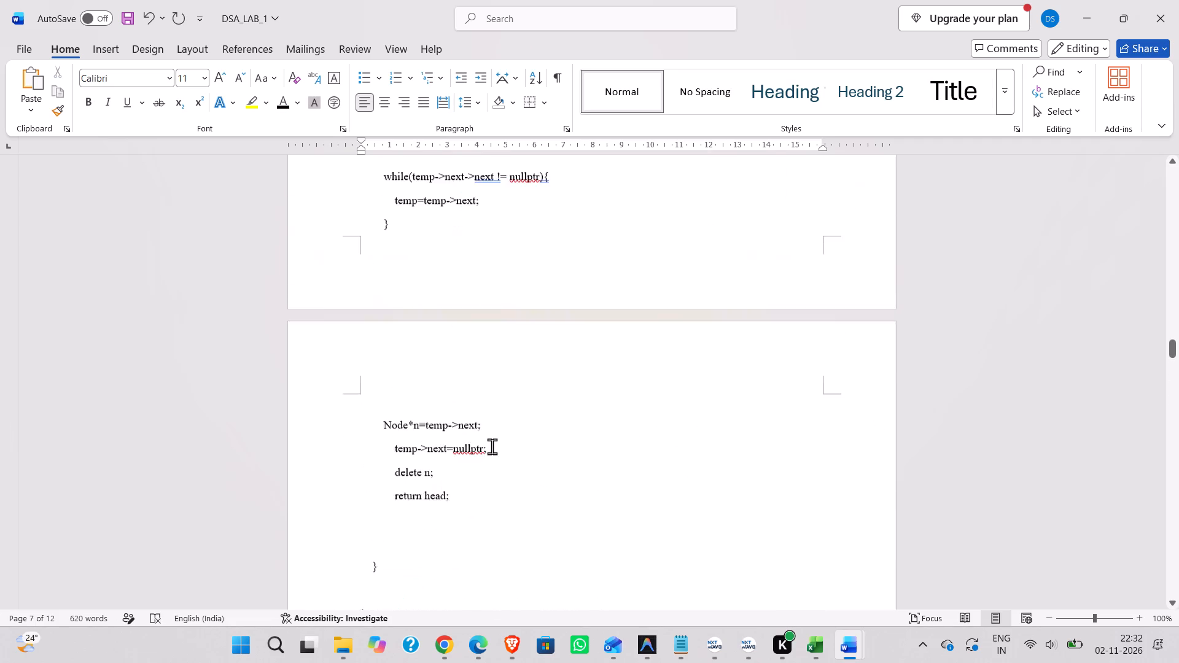
pyautogui.scroll(17, 490, 448)
pyautogui.moveTo(514, 424); pyautogui.dragTo(447, 426)
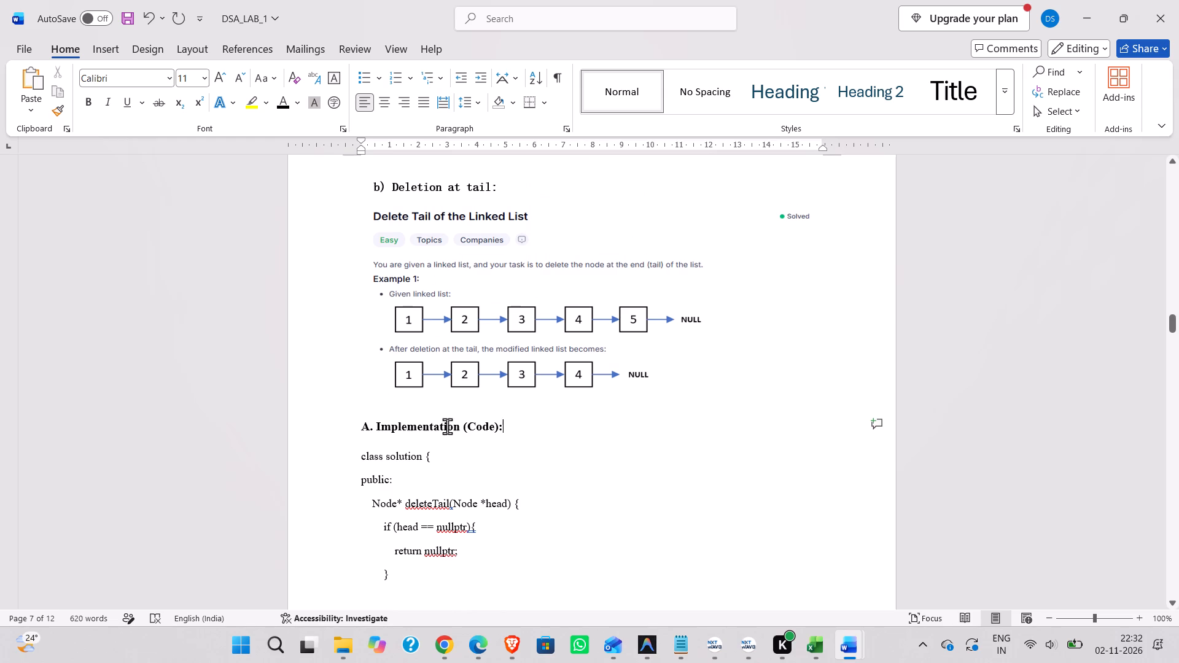
pyautogui.moveTo(447, 426); pyautogui.dragTo(349, 422)
pyautogui.hotkey('ctrl', 'c')
pyautogui.scroll(-6, 484, 440)
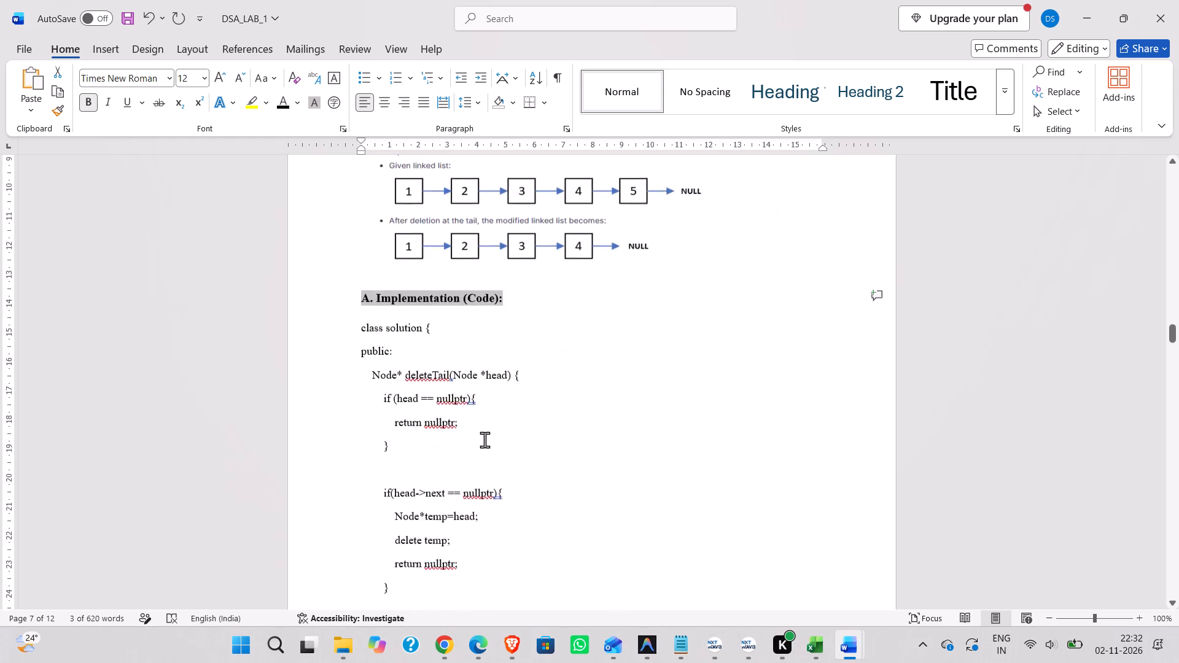
pyautogui.scroll(-20, 484, 440)
pyautogui.scroll(-17, 484, 440)
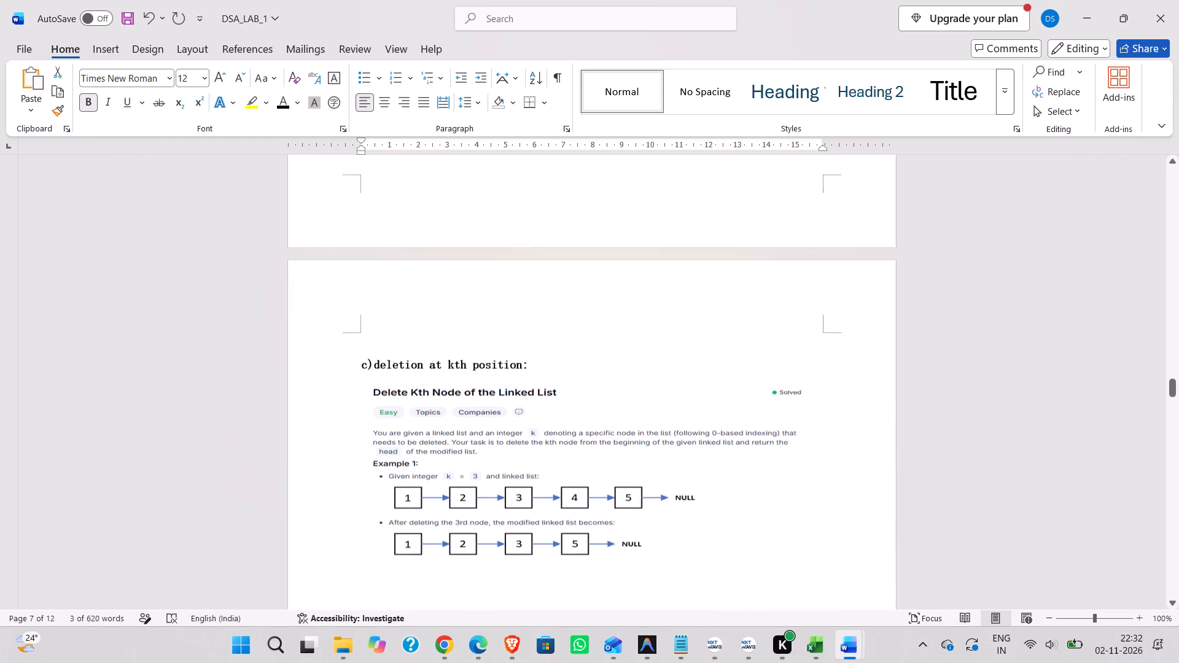
# Indent the "c)deletion at kth position:" heading by two spaces.
pyautogui.click(360, 349)
pyautogui.press('space')
pyautogui.press('space')
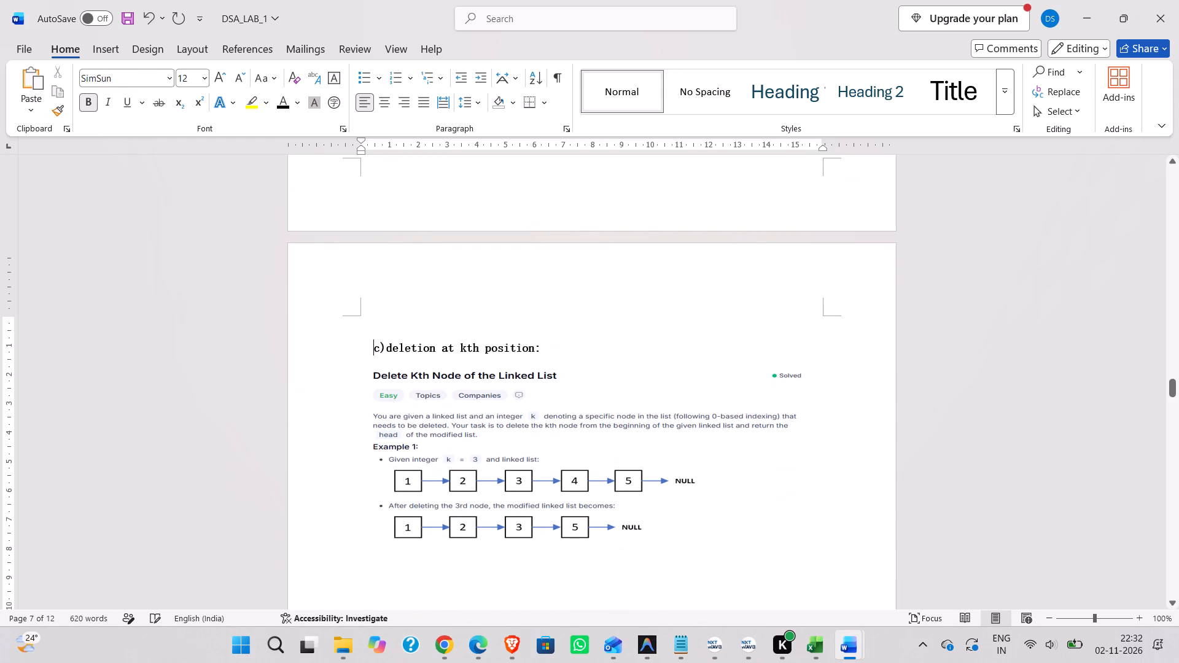
# Paste the copied "A. Implementation (Code):" heading below the Delete Kth Node screenshot.
pyautogui.scroll(-6, 443, 390)
pyautogui.click(450, 397)
pyautogui.click(432, 363)
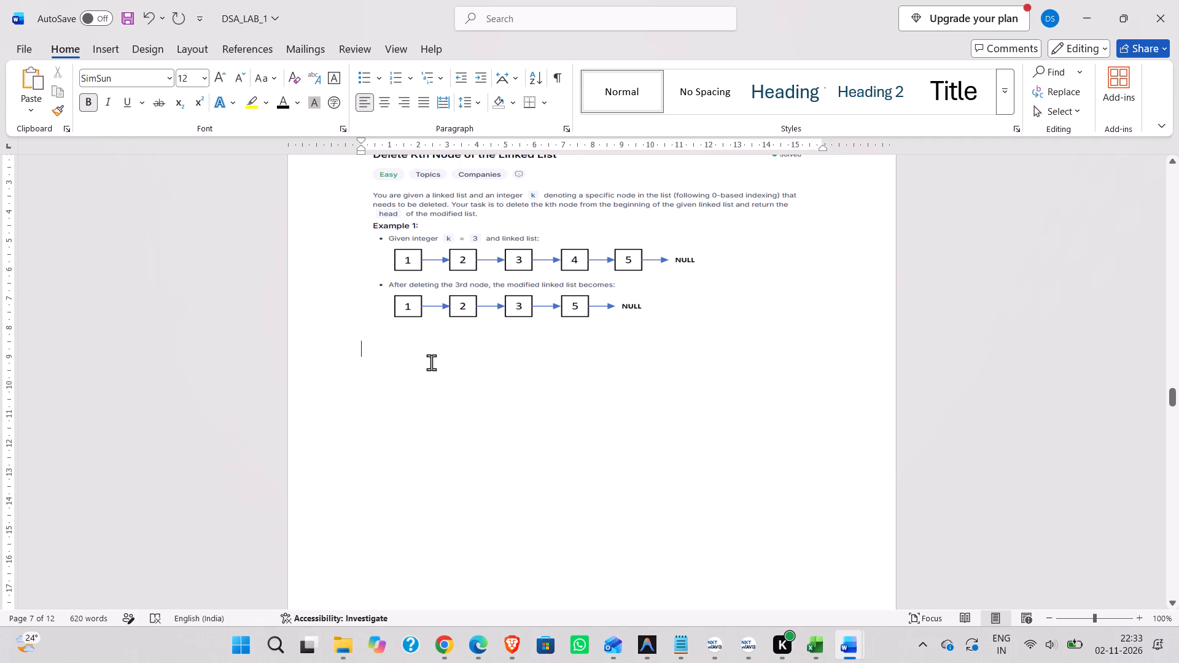
pyautogui.hotkey('ctrl', 'v')
pyautogui.click(457, 400)
pyautogui.click(456, 381)
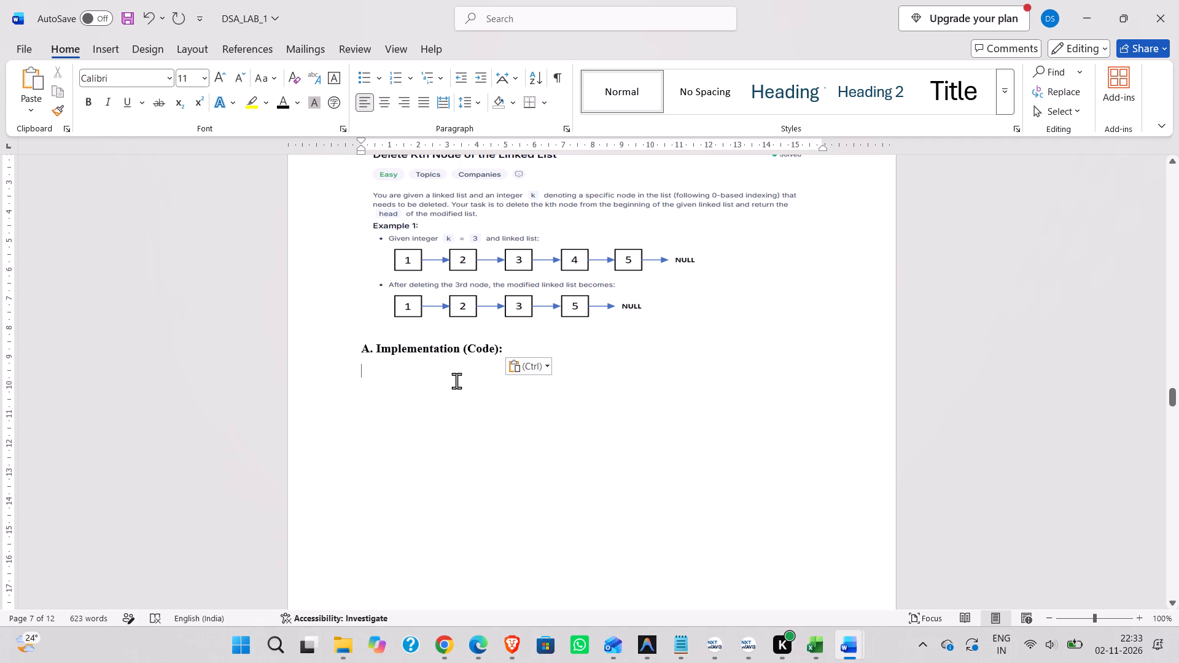
# In Chrome, enlarge the code editor and copy the complete solution class containing deleteKthNode.
pyautogui.hotkey('alt', 'Tab')
pyautogui.moveTo(815, 330); pyautogui.dragTo(817, 489)
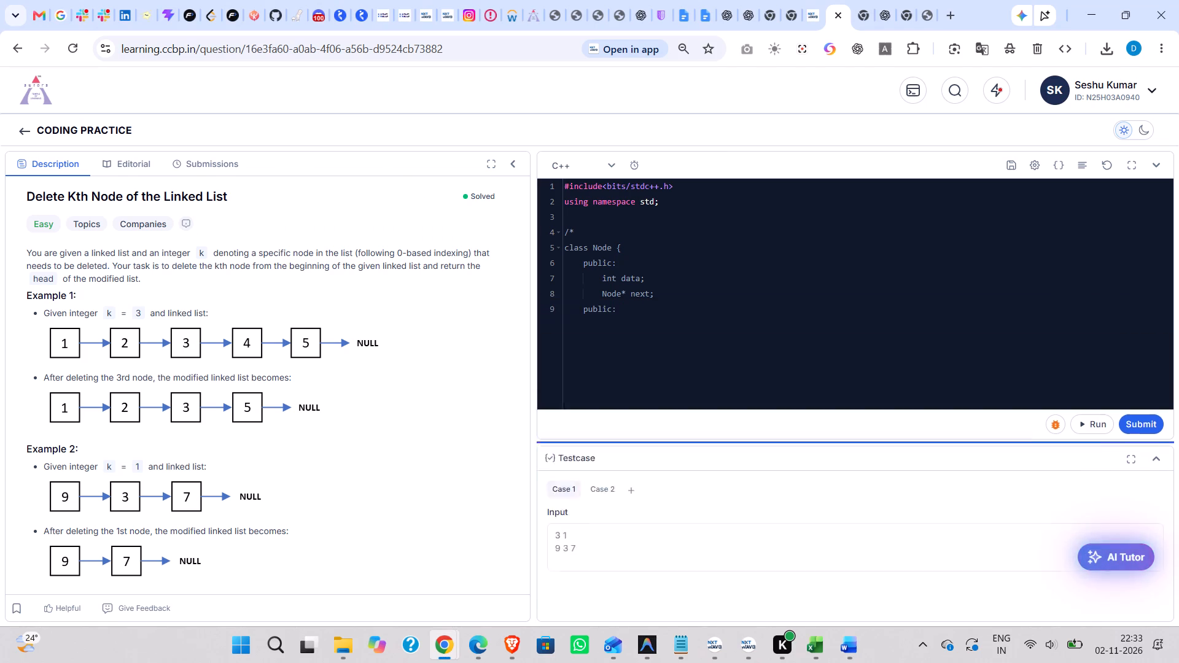
pyautogui.moveTo(817, 489); pyautogui.dragTo(820, 640)
pyautogui.scroll(-10, 728, 423)
pyautogui.scroll(4, 728, 423)
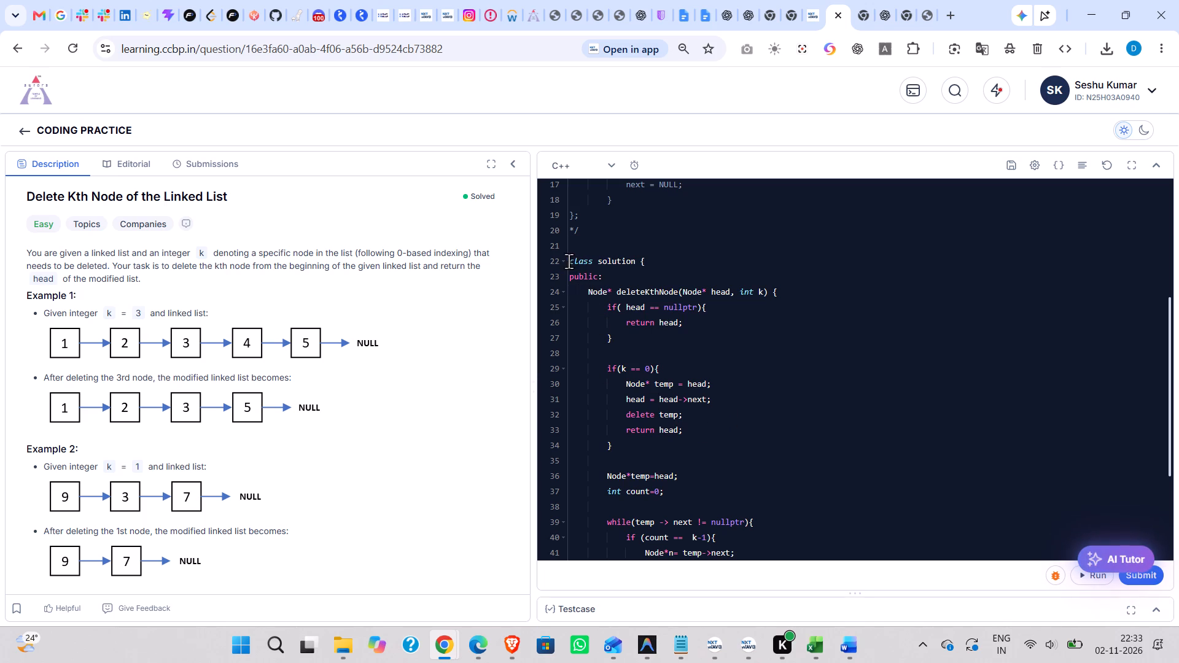
pyautogui.moveTo(569, 261); pyautogui.dragTo(589, 557)
pyautogui.scroll(-6, 652, 354)
pyautogui.scroll(-5, 685, 473)
pyautogui.hotkey('ctrl', 'c')
# Back in Word, paste the deleteKthNode code beneath the implementation heading on a line indented eight spaces and set to 12-point Times New Roman.
pyautogui.hotkey('alt', 'Tab')
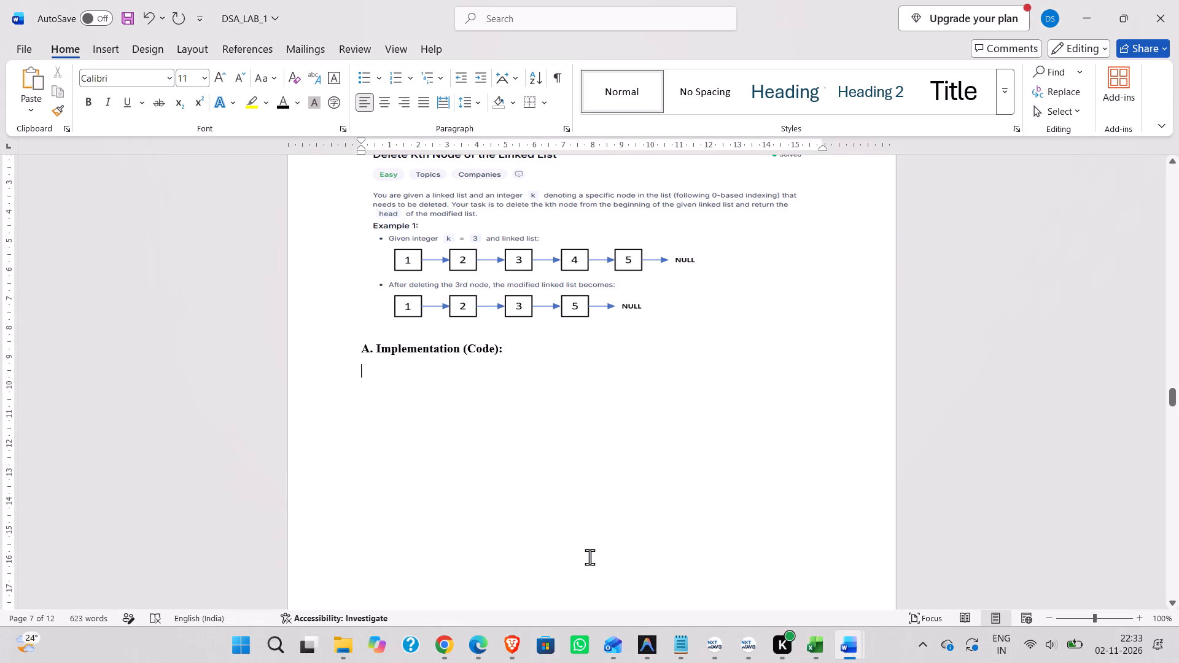
pyautogui.press('space')
pyautogui.press('space')
pyautogui.press('space')
pyautogui.press('space')
pyautogui.press('space')
pyautogui.press('space')
pyautogui.press('space')
pyautogui.press('space')
pyautogui.click(170, 82)
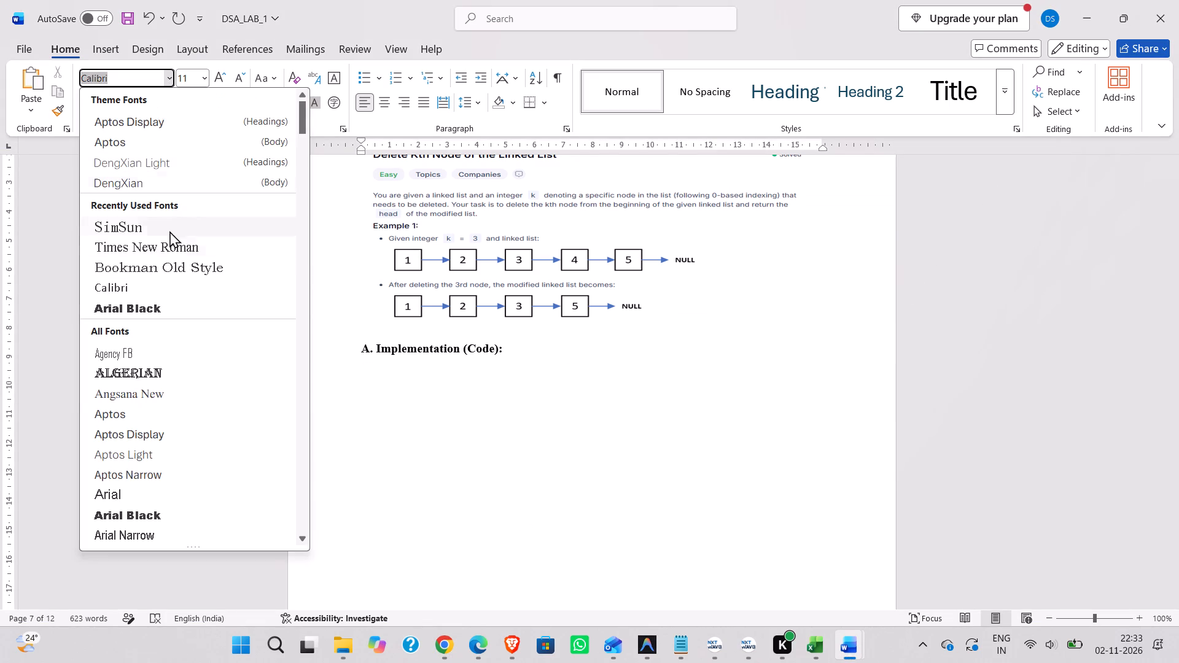
pyautogui.click(173, 247)
pyautogui.doubleClick(224, 88)
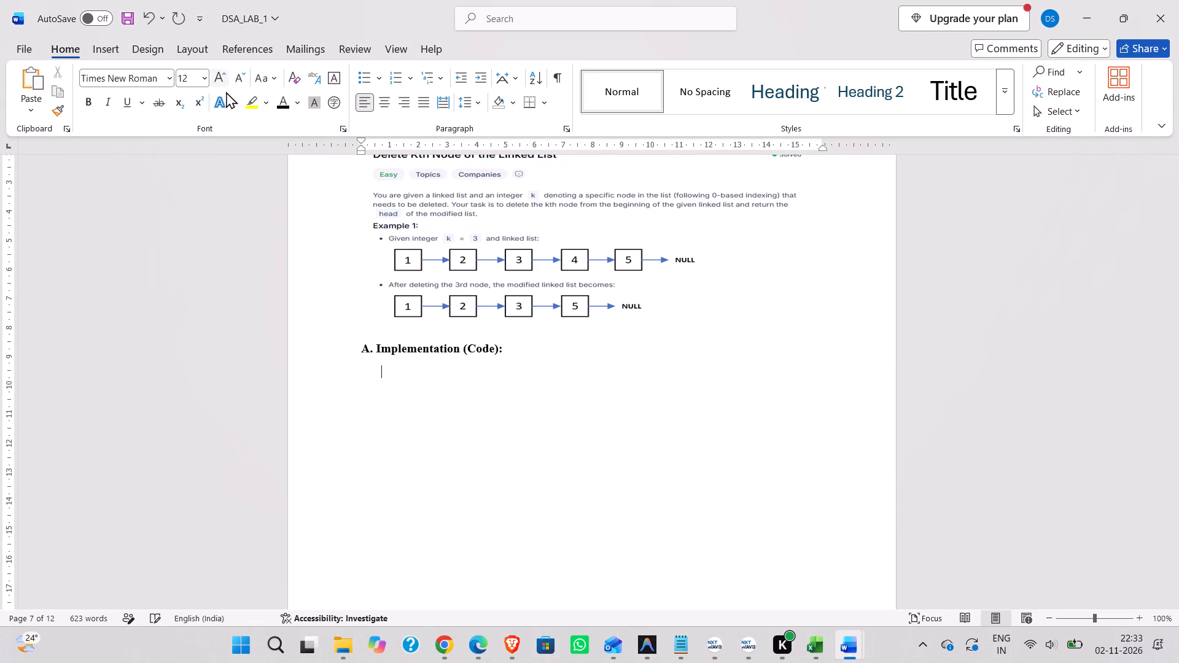
pyautogui.hotkey('ctrl', 'v')
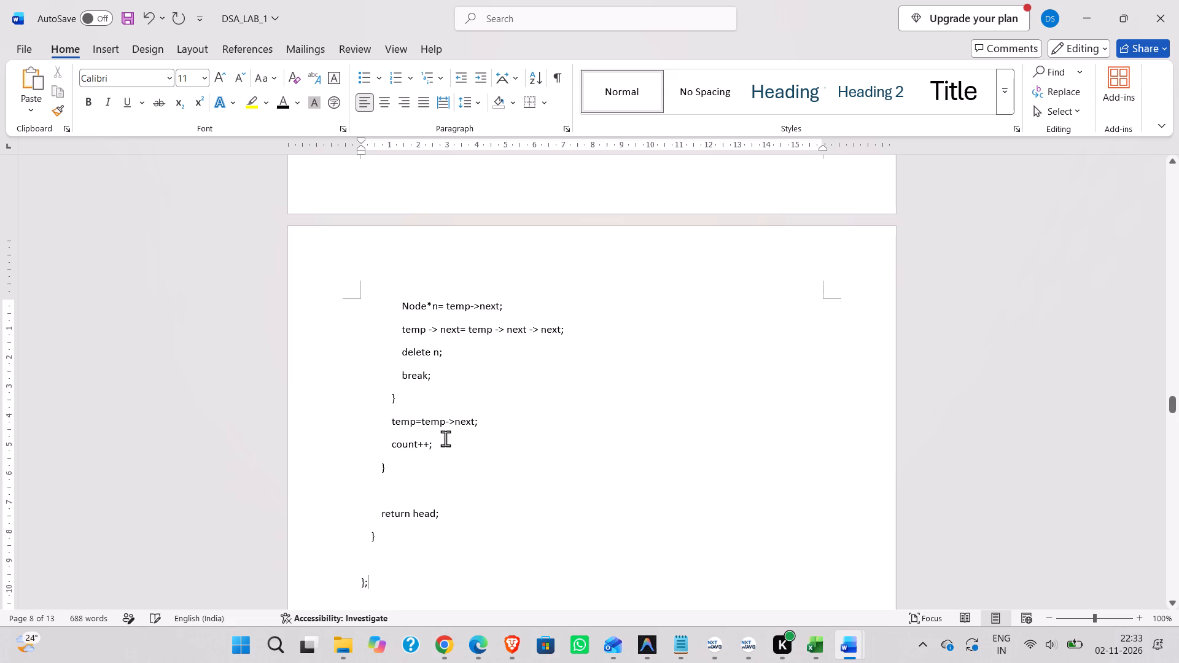
# Indent the "public:" line of the pasted kth-node code by five spaces.
pyautogui.scroll(17, 448, 451)
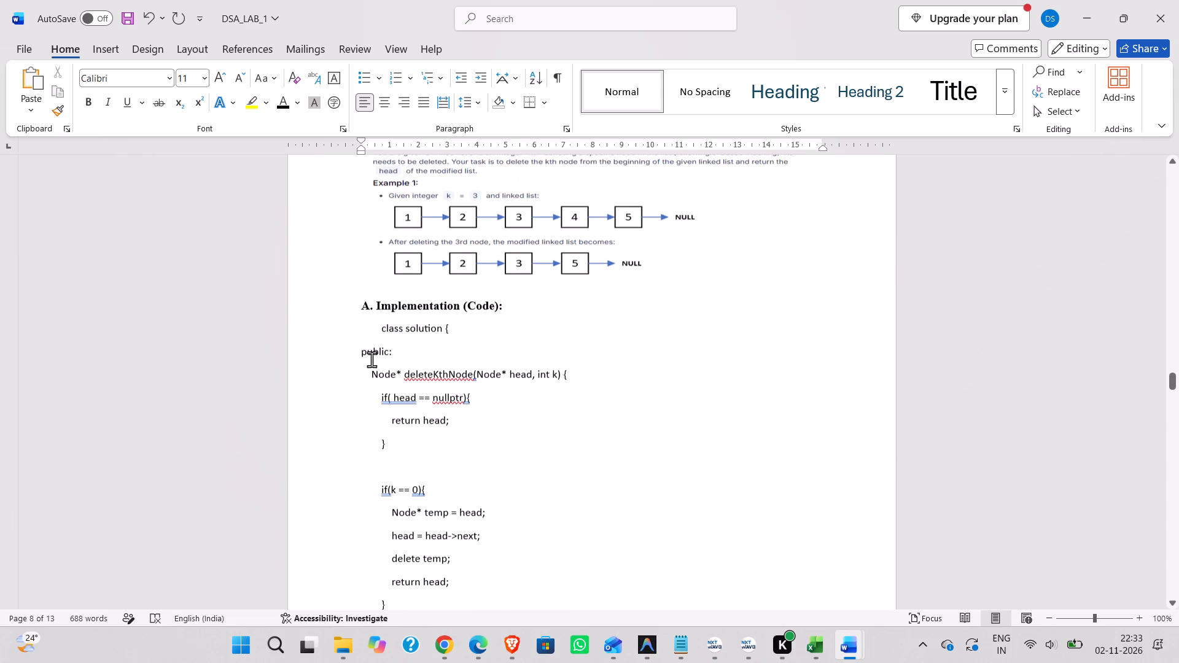
pyautogui.click(360, 351)
pyautogui.press('space')
pyautogui.press('space')
pyautogui.press('space')
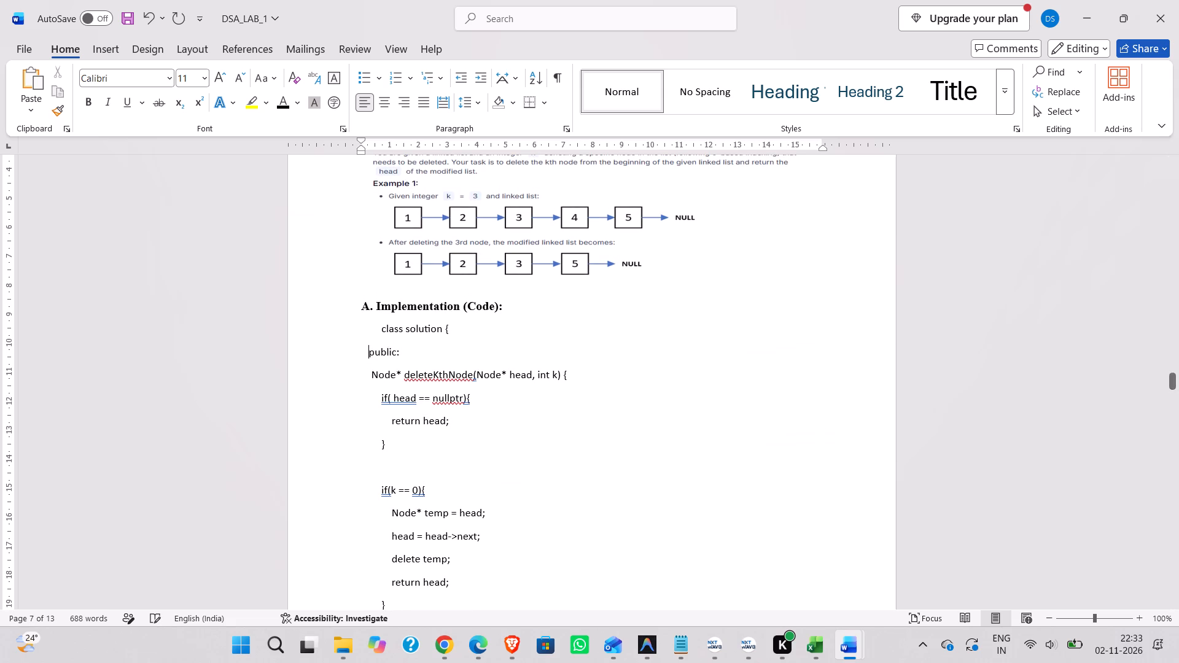
pyautogui.press('space')
pyautogui.press('space')
# Remove four leading spaces from the "class solution {" line of the kth-node code.
pyautogui.click(386, 333)
pyautogui.press('Left')
pyautogui.press('BackSpace')
pyautogui.press('BackSpace')
pyautogui.press('BackSpace')
pyautogui.press('BackSpace')
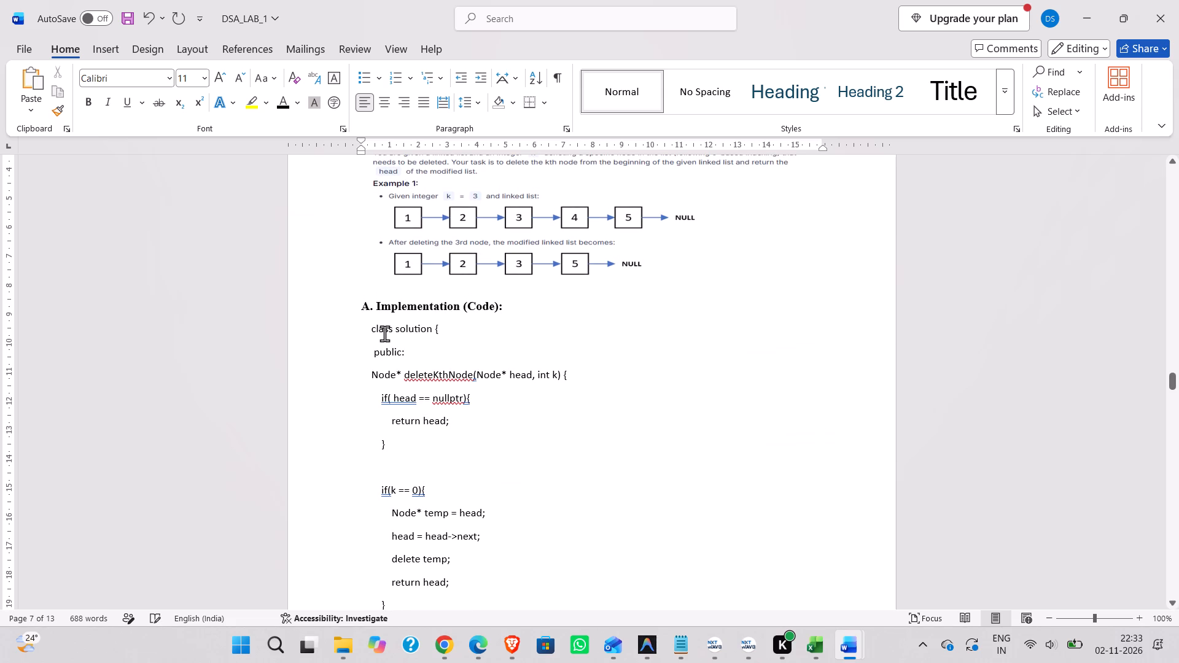
# Format the entire pasted deleteKthNode code as 12-point Times New Roman.
pyautogui.moveTo(368, 330); pyautogui.dragTo(423, 515)
pyautogui.scroll(-19, 416, 382)
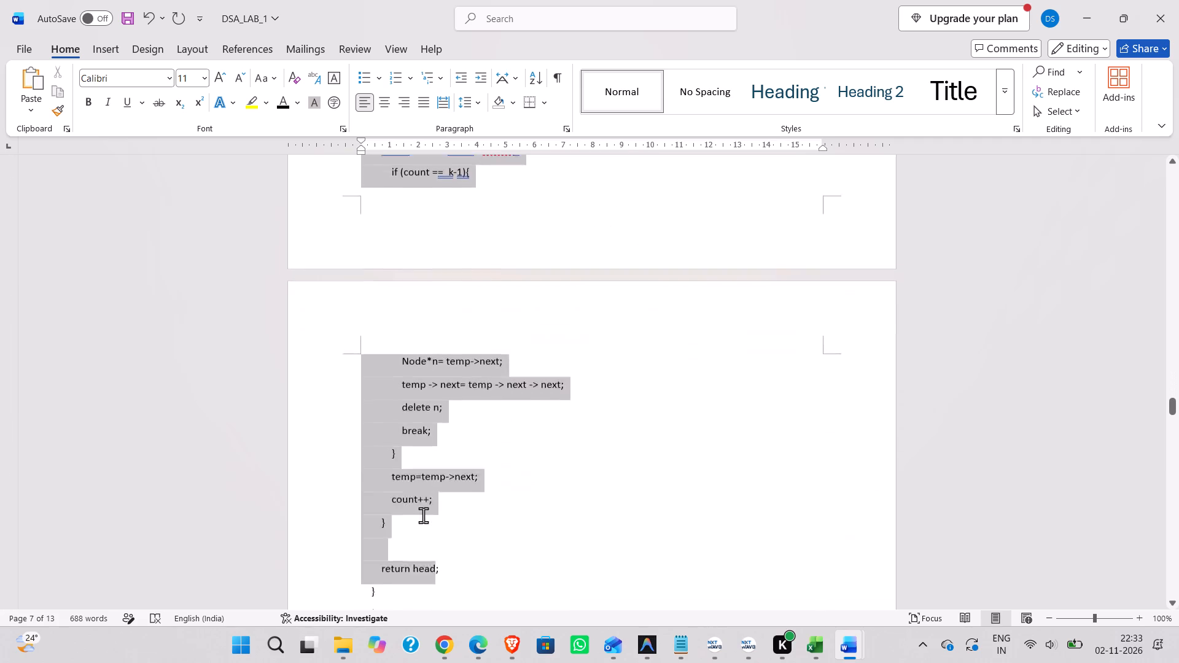
pyautogui.scroll(-1, 423, 515)
pyautogui.moveTo(423, 515); pyautogui.dragTo(422, 483)
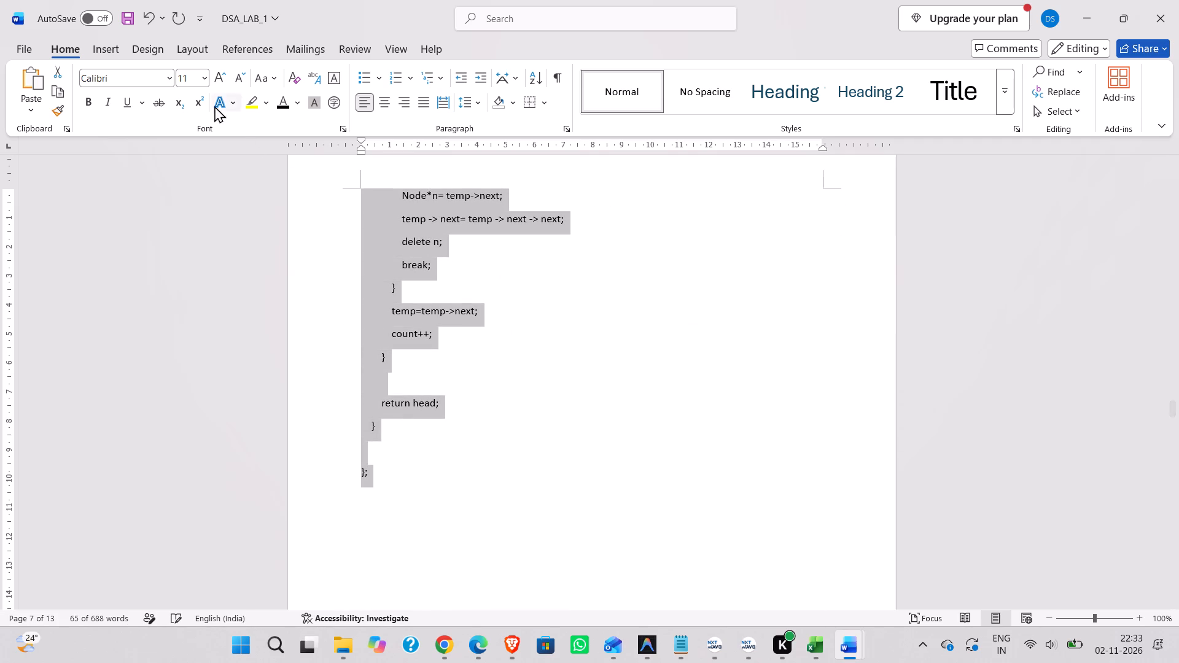
pyautogui.click(174, 80)
pyautogui.click(168, 82)
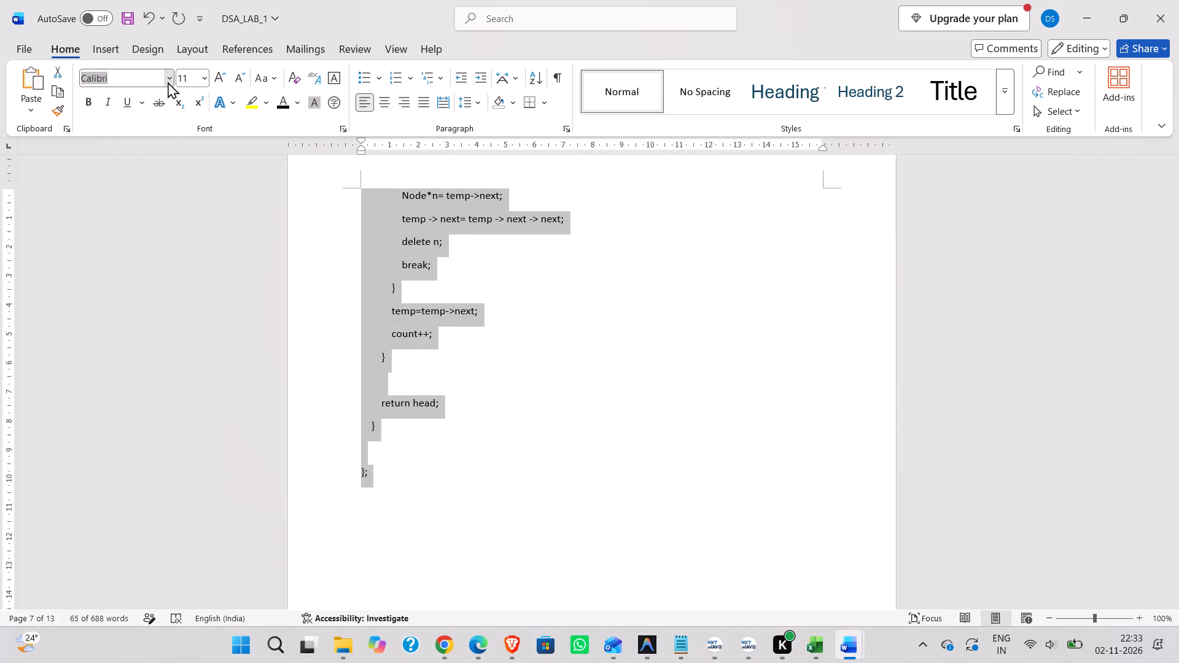
pyautogui.click(165, 223)
pyautogui.click(220, 78)
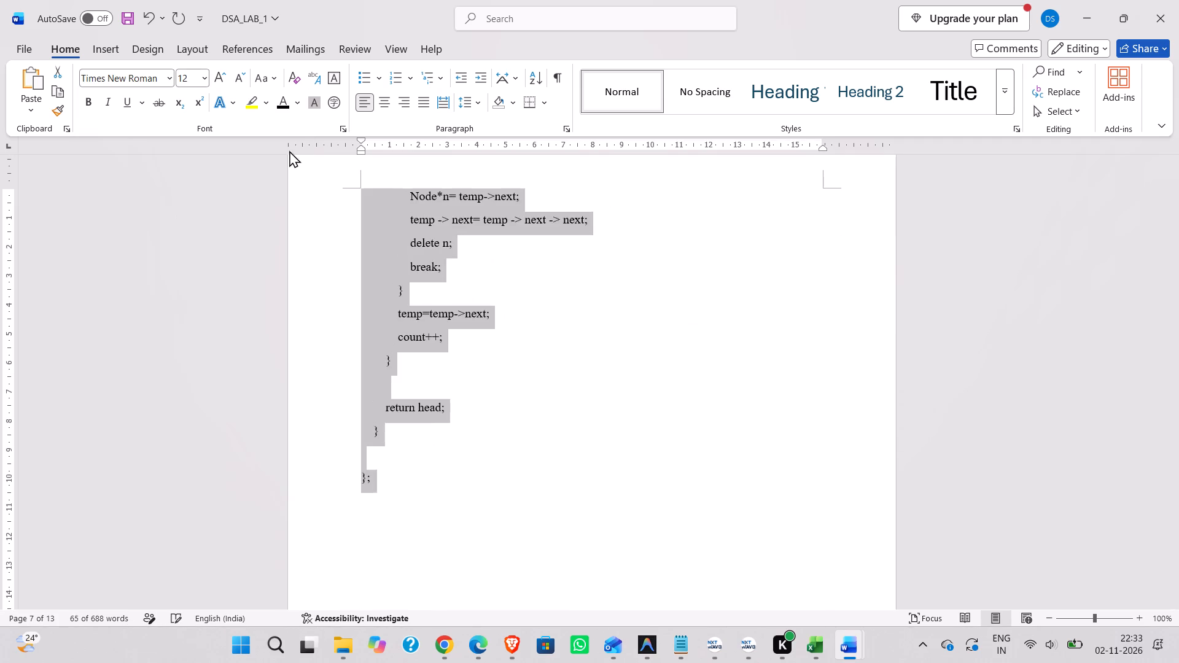
pyautogui.click(509, 357)
# Copy the "B. Screen Shot of Output vs Expected Output:" heading from the tail-deletion section and paste it below the deleteKthNode code.
pyautogui.scroll(19, 568, 457)
pyautogui.scroll(6, 590, 500)
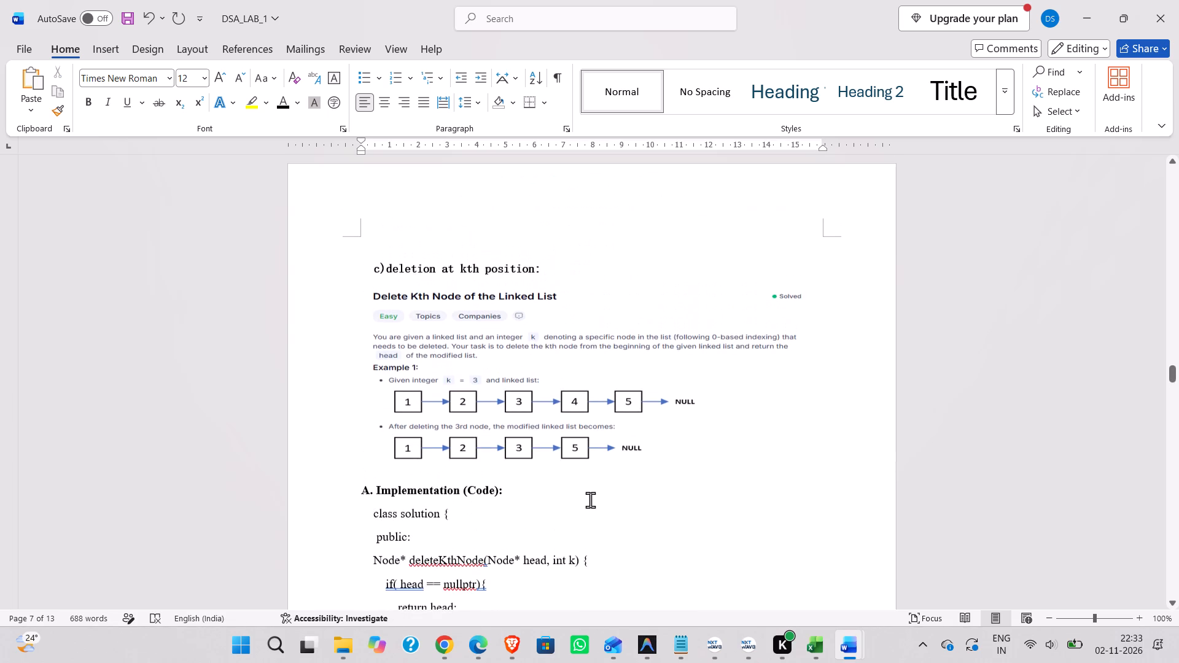
pyautogui.scroll(-20, 526, 460)
pyautogui.scroll(-3, 526, 460)
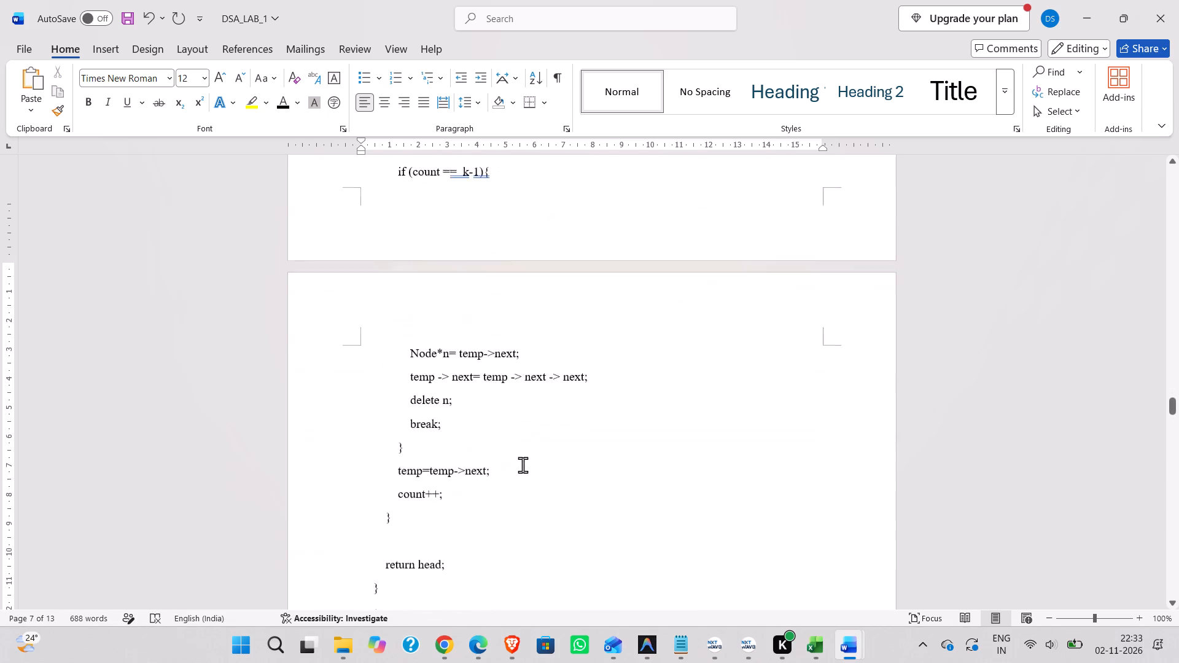
pyautogui.scroll(-6, 523, 465)
pyautogui.click(513, 462)
pyautogui.click(491, 386)
pyautogui.scroll(3, 523, 432)
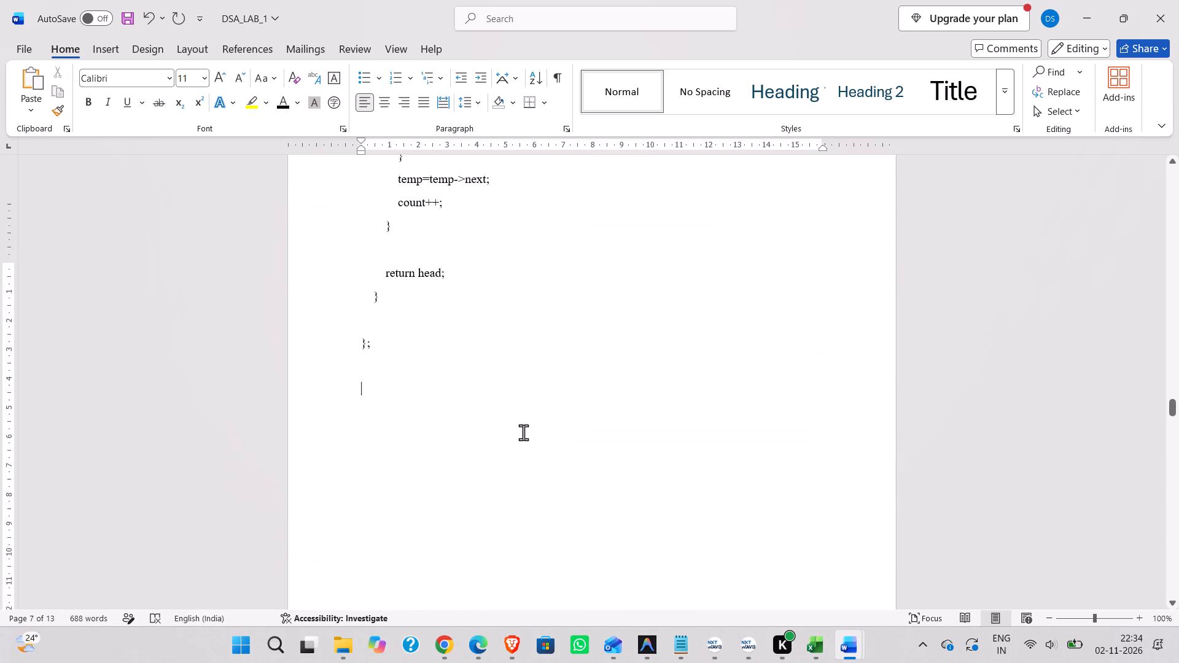
pyautogui.scroll(20, 523, 432)
pyautogui.scroll(20, 523, 432)
pyautogui.scroll(1, 523, 432)
pyautogui.scroll(7, 558, 514)
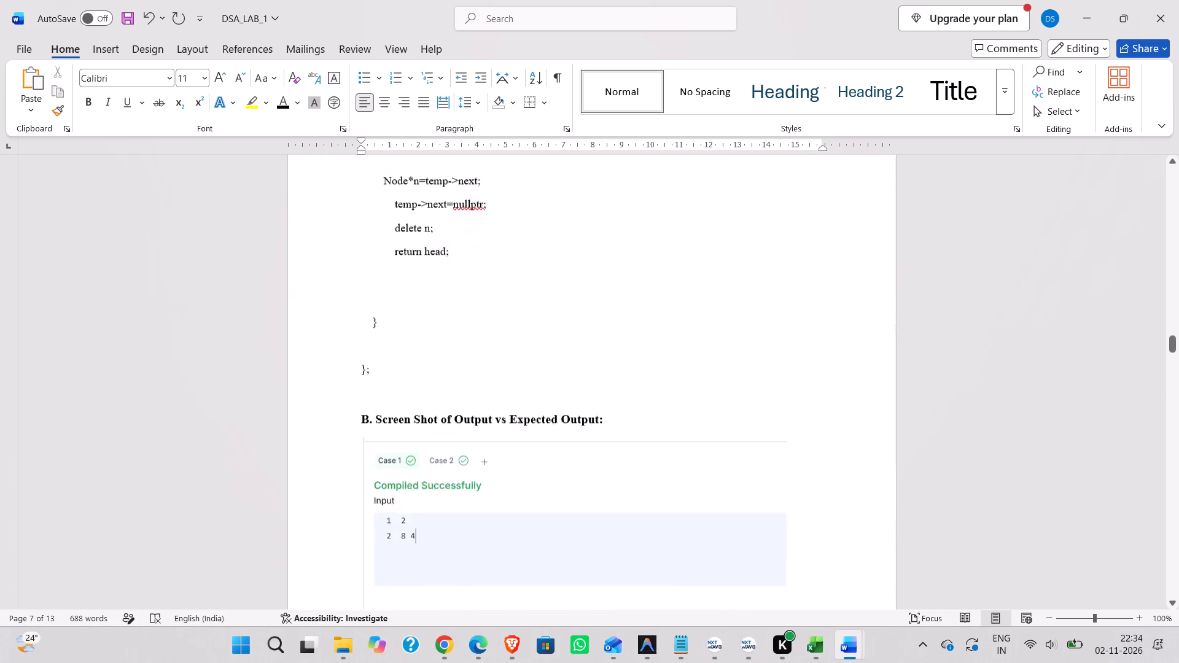
pyautogui.moveTo(607, 448); pyautogui.dragTo(351, 457)
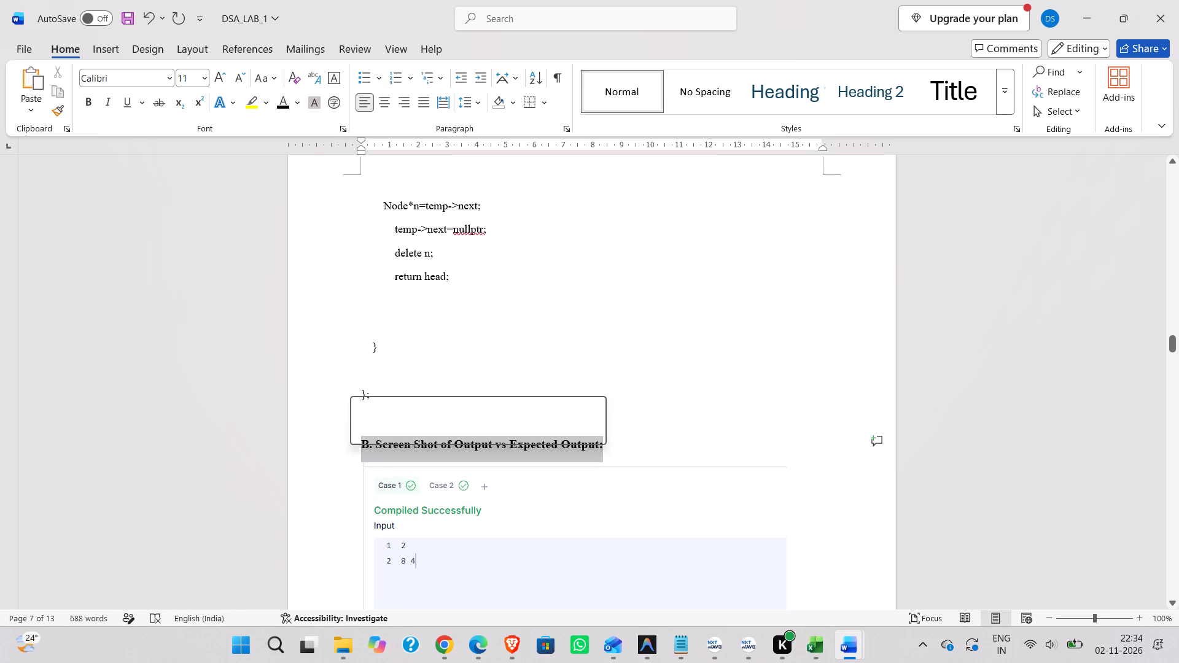
pyautogui.hotkey('ctrl', 'c')
pyautogui.scroll(-20, 491, 486)
pyautogui.scroll(-9, 491, 486)
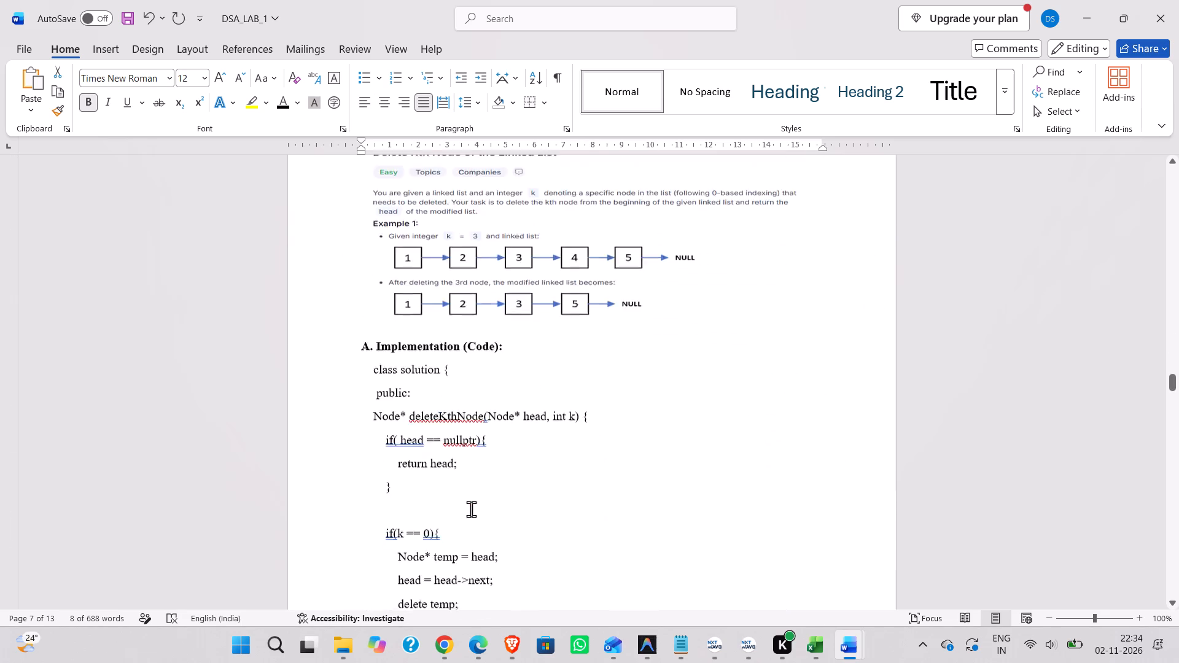
pyautogui.scroll(-18, 471, 509)
pyautogui.scroll(-4, 442, 505)
pyautogui.click(407, 424)
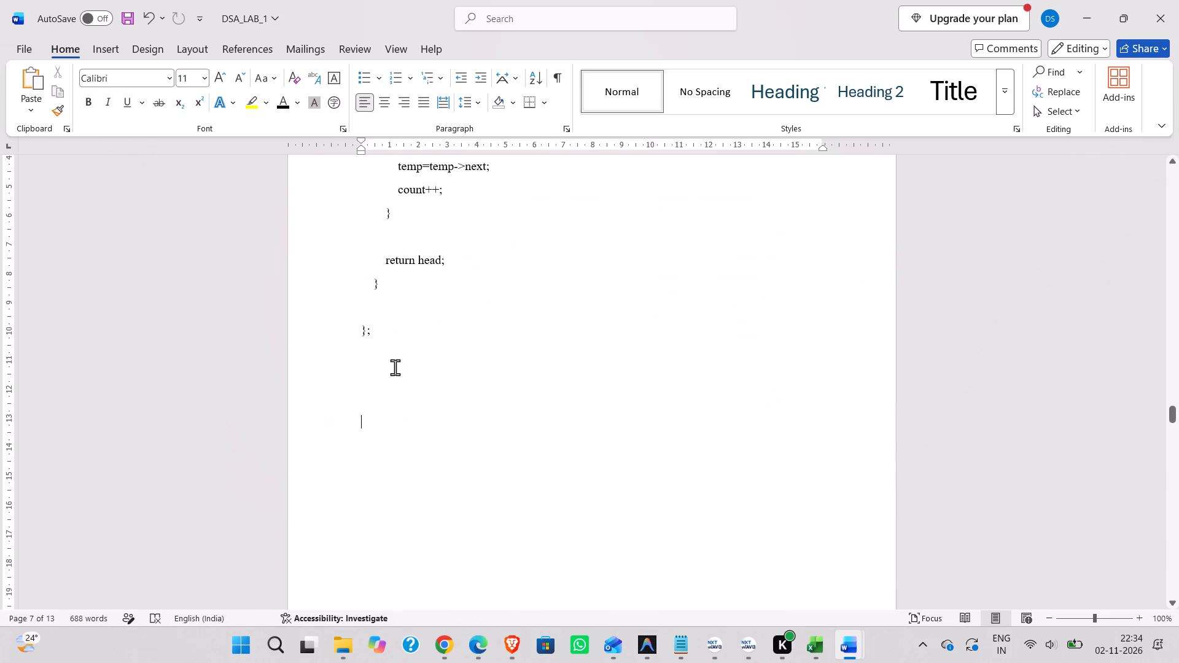
pyautogui.click(395, 367)
pyautogui.press('Return')
pyautogui.hotkey('ctrl', 'v')
pyautogui.click(444, 377)
pyautogui.click(449, 404)
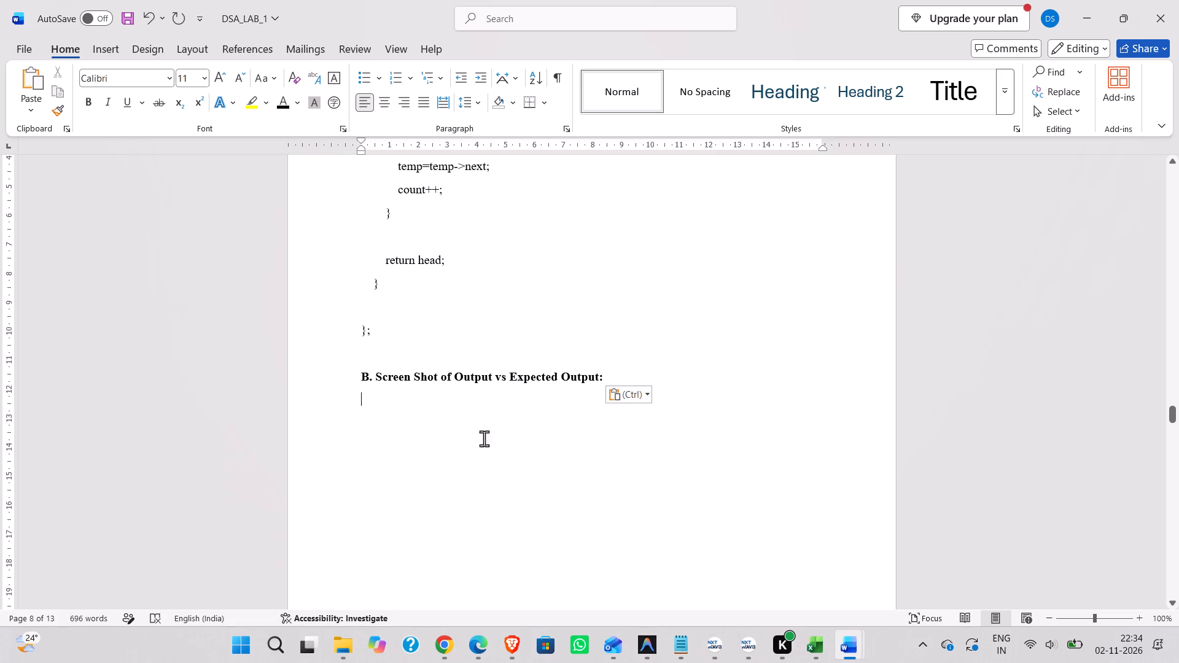
# In Chrome, run the Delete Kth Node code, enlarge the test-case area, and snip the Case 1 input, output and expected output.
pyautogui.hotkey('alt', 'Tab')
pyautogui.click(1072, 577)
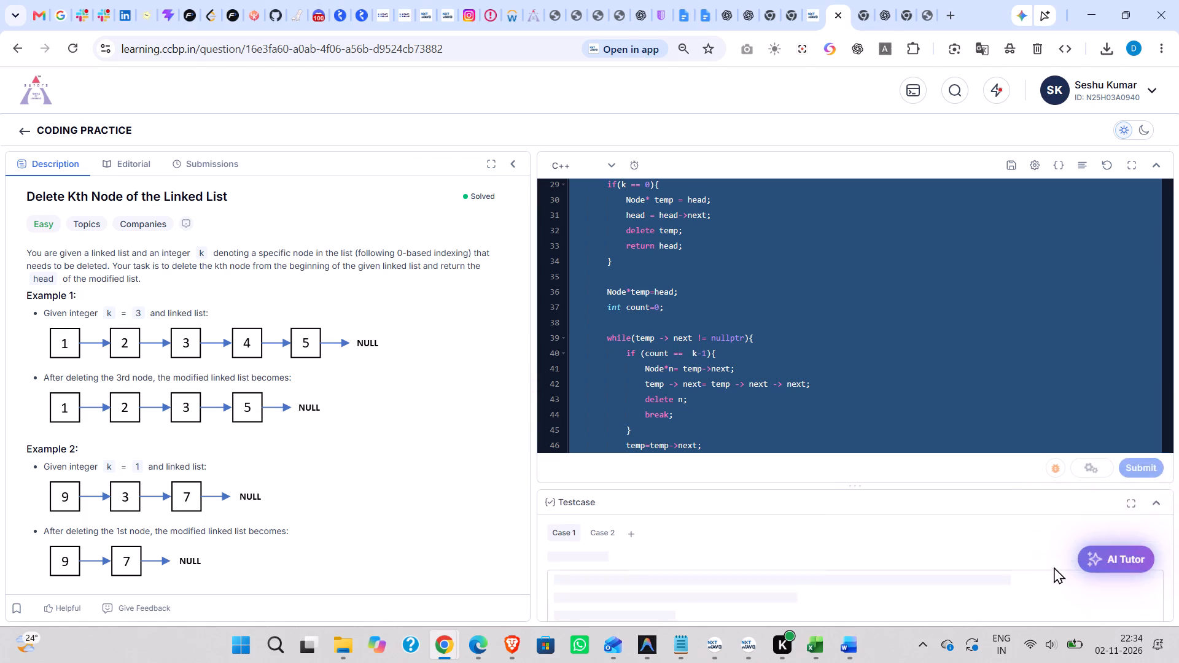
pyautogui.click(788, 316)
pyautogui.moveTo(857, 430); pyautogui.dragTo(858, 391)
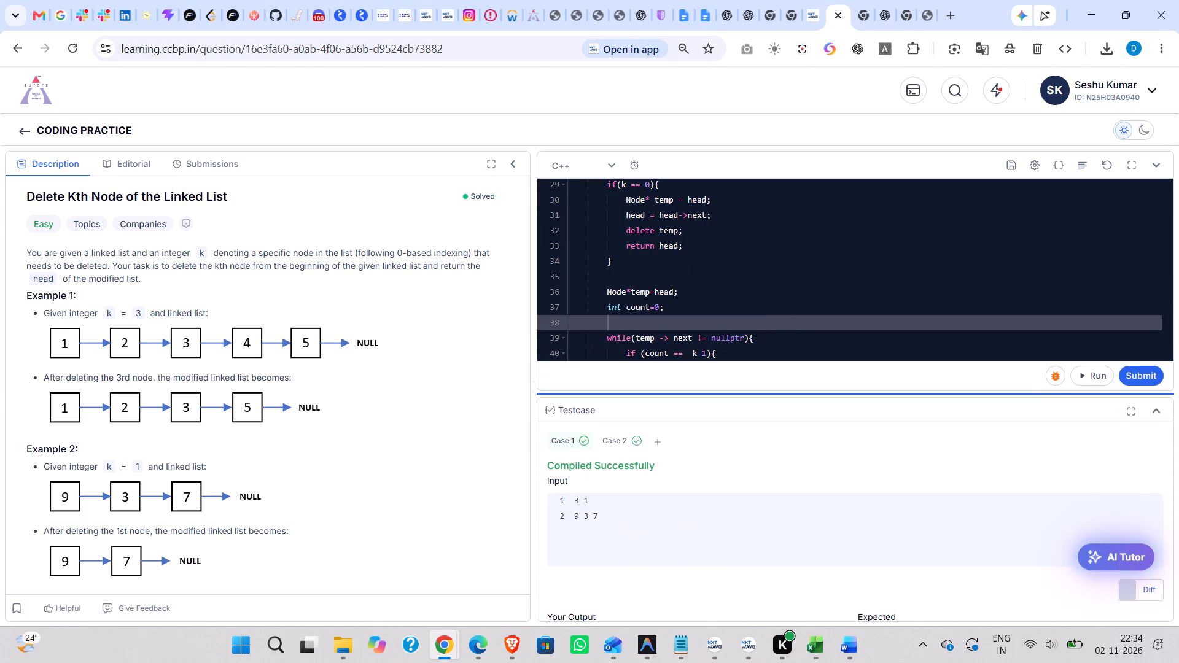
pyautogui.moveTo(858, 391); pyautogui.dragTo(857, 349)
pyautogui.press('Print')
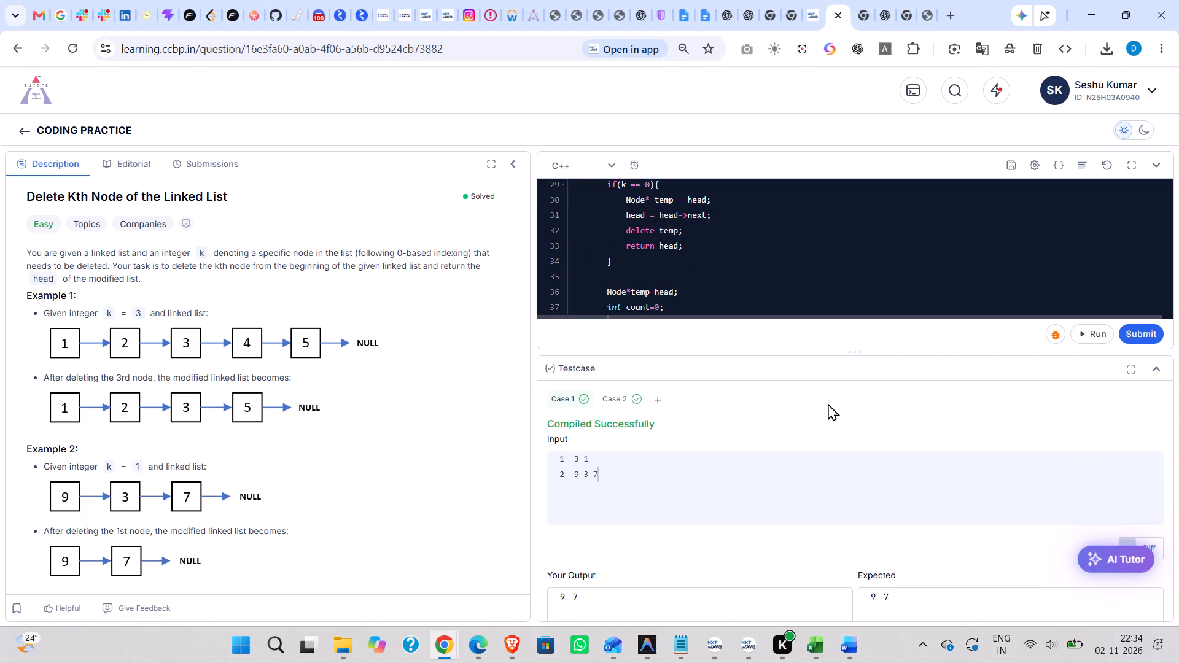
pyautogui.moveTo(542, 384); pyautogui.dragTo(901, 606)
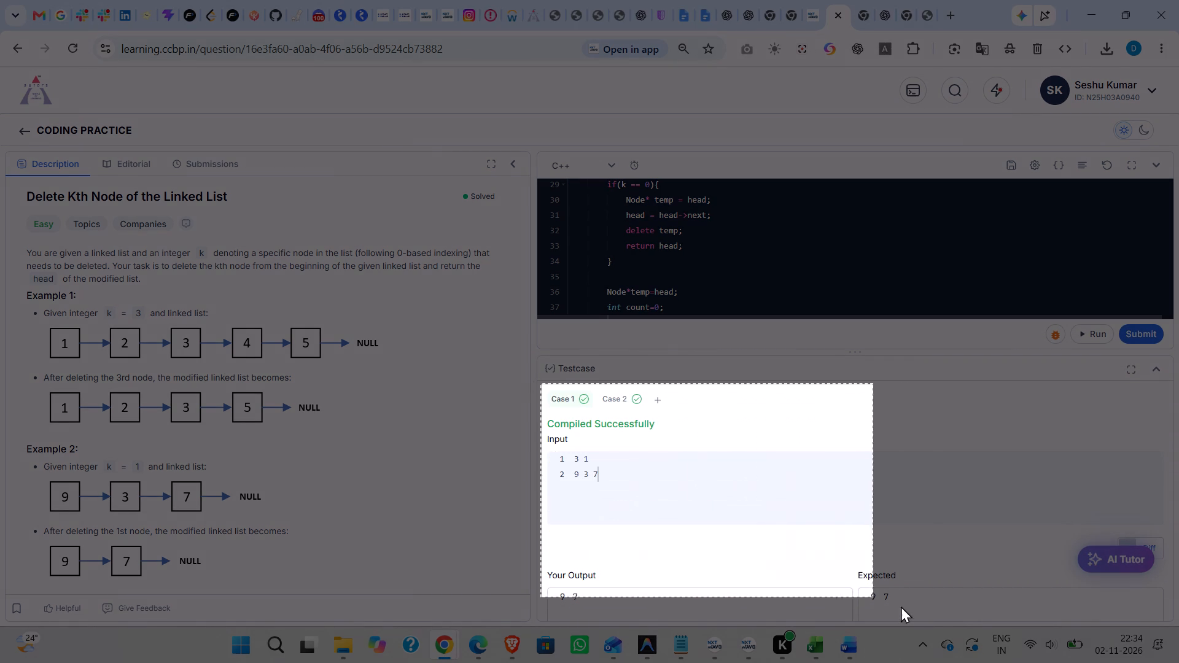
pyautogui.moveTo(901, 606); pyautogui.dragTo(948, 616)
# Back in Word, paste the captured output screenshot beneath the kth-node section's "Screen Shot of Output vs Expected Output" heading.
pyautogui.hotkey('alt', 'Tab')
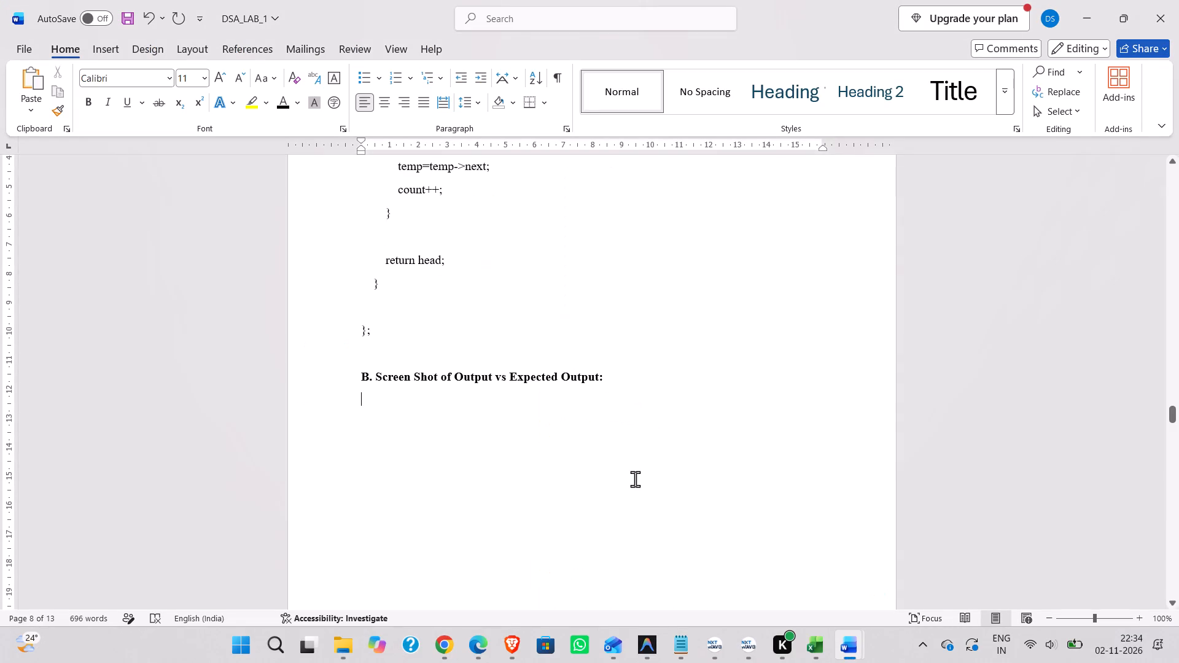
pyautogui.hotkey('ctrl', 'v')
pyautogui.click(588, 475)
pyautogui.scroll(-7, 583, 471)
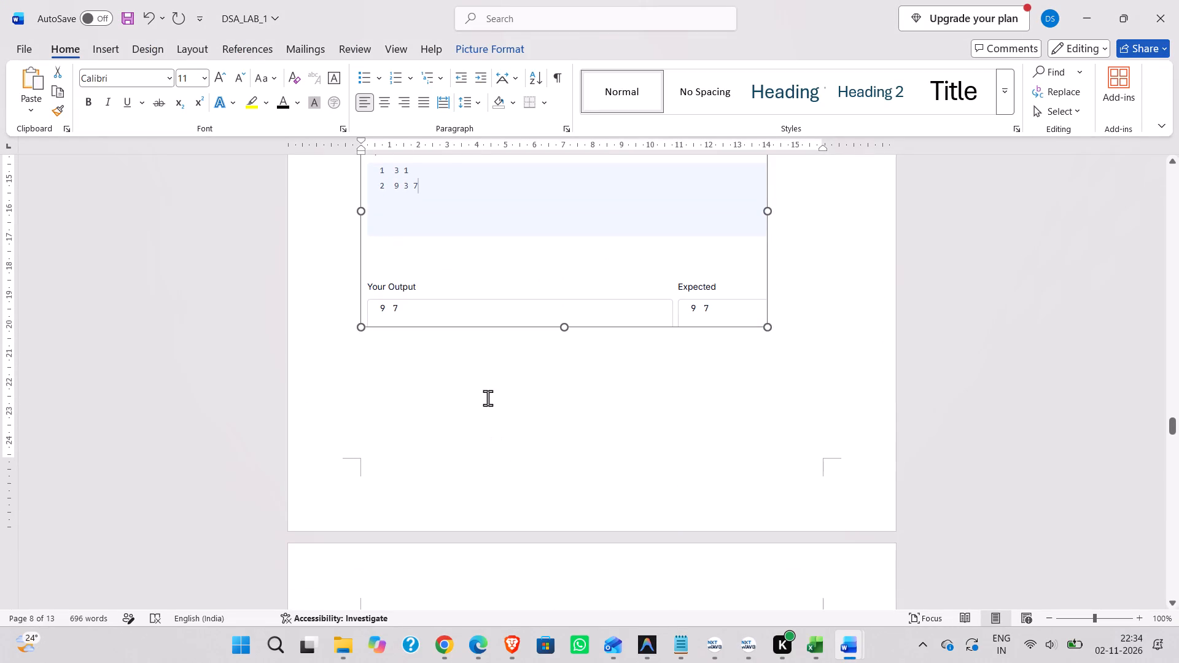
pyautogui.click(488, 397)
pyautogui.click(482, 363)
# Copy the time and space complexity lines for Deletion at Kth Position from ChatGPT and paste them below the output screenshot in Word.
pyautogui.hotkey('alt', 'Tab')
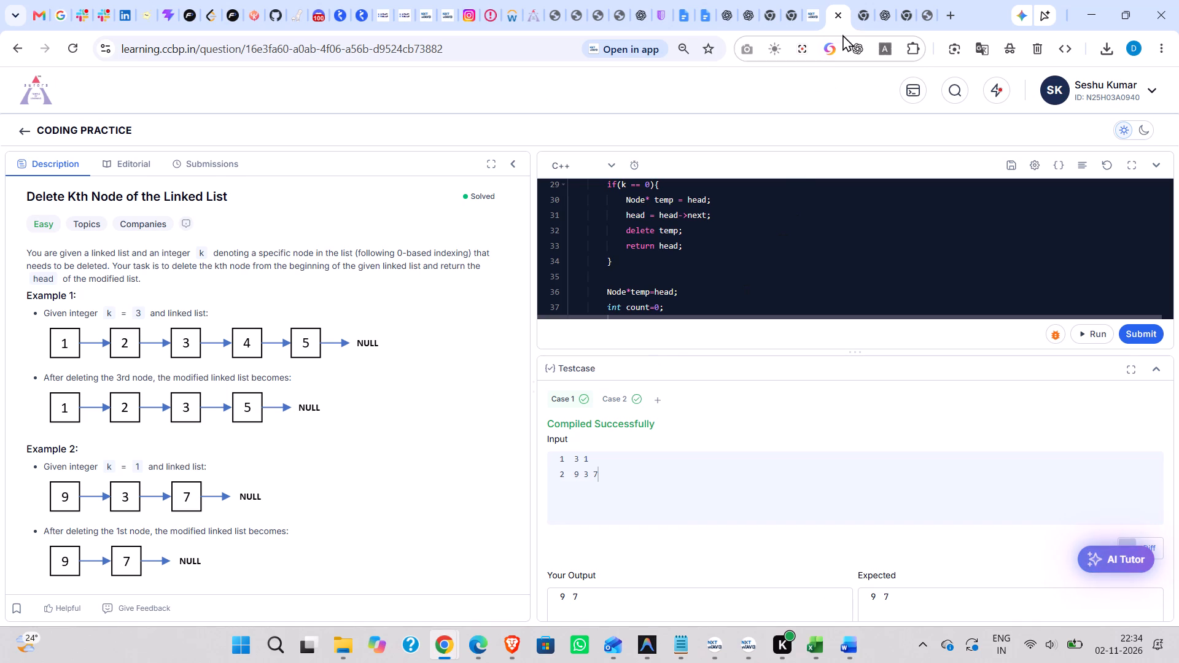
pyautogui.click(889, 15)
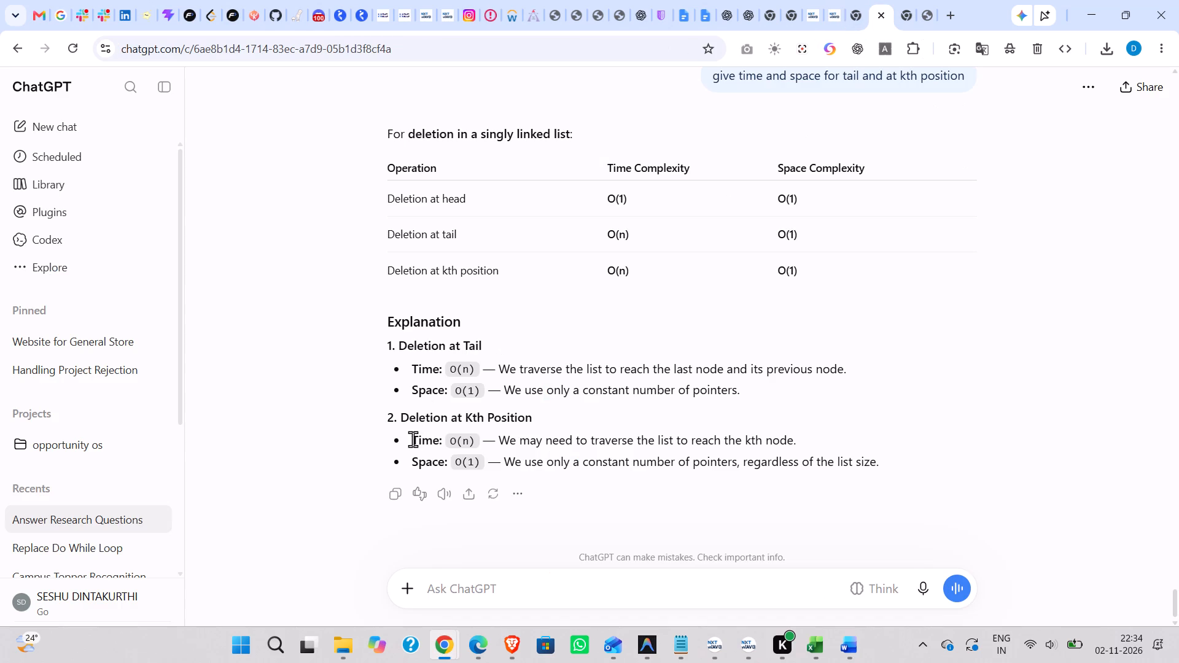
pyautogui.moveTo(413, 439); pyautogui.dragTo(876, 463)
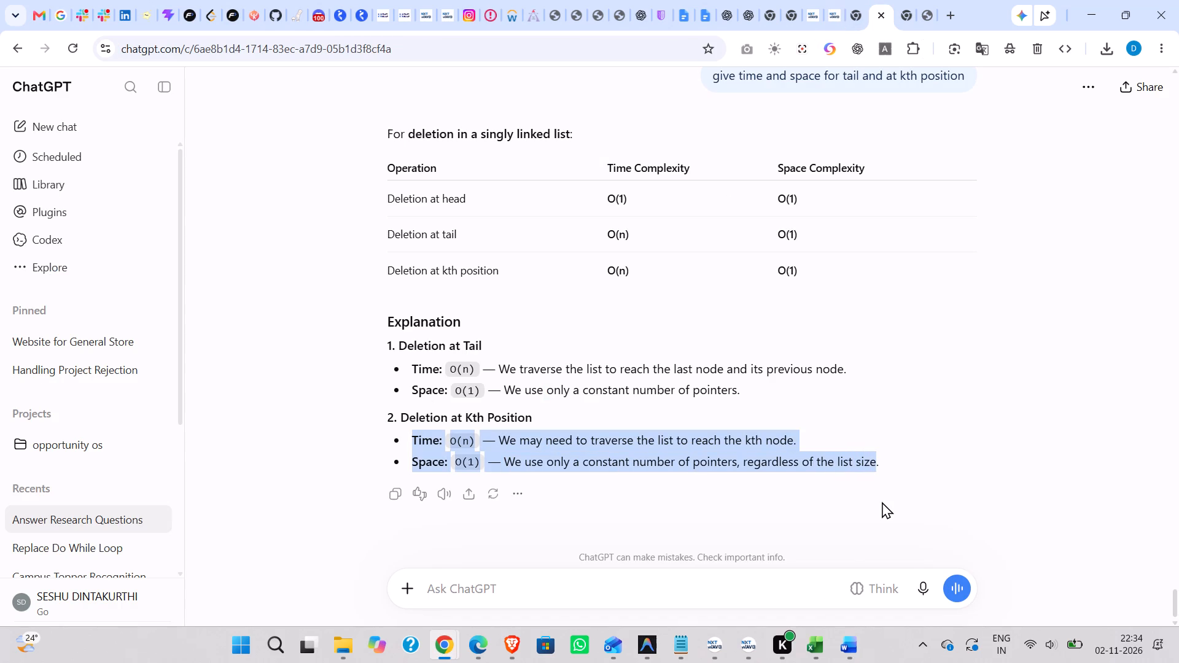
pyautogui.hotkey('ctrl', 'c')
pyautogui.hotkey('alt', 'Tab')
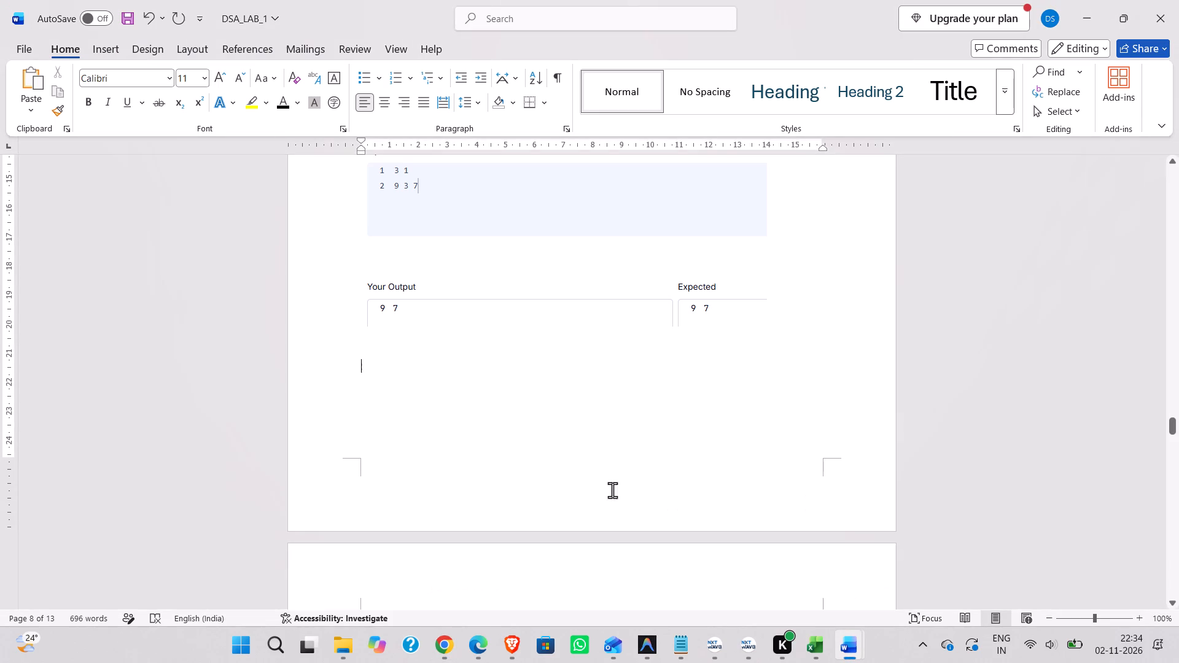
pyautogui.hotkey('ctrl', 'v')
# Remove the stray bullet symbols before the pasted "Time:" and "Space:" lines.
pyautogui.click(373, 362)
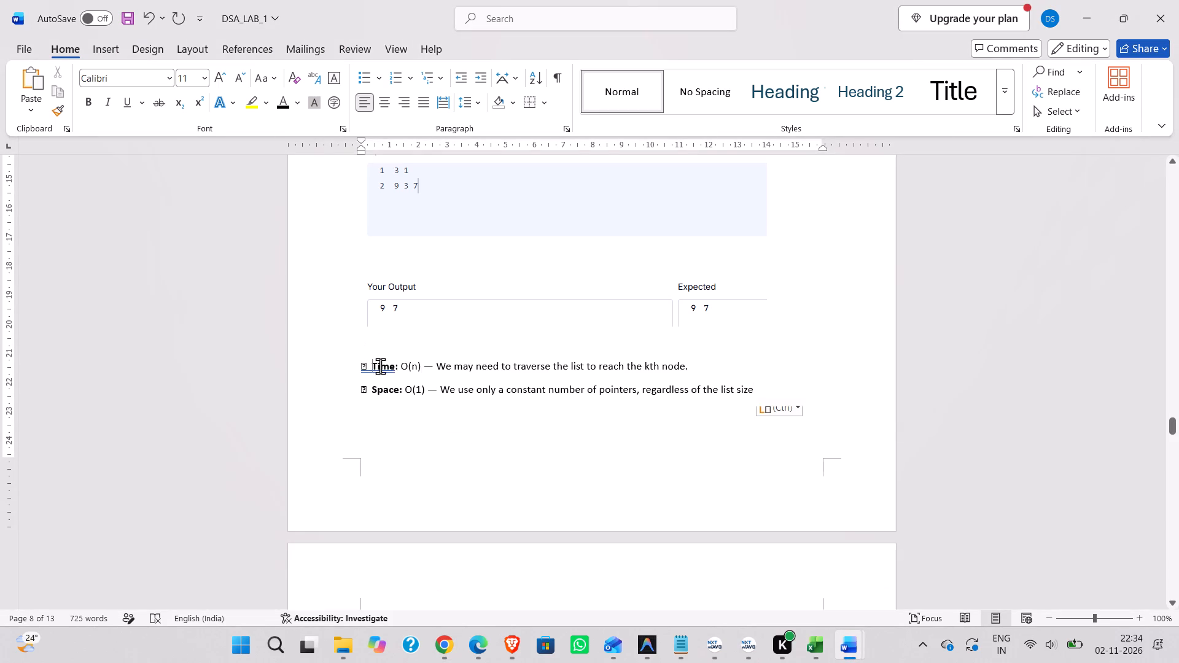
pyautogui.press('BackSpace')
pyautogui.press('BackSpace')
pyautogui.press('BackSpace')
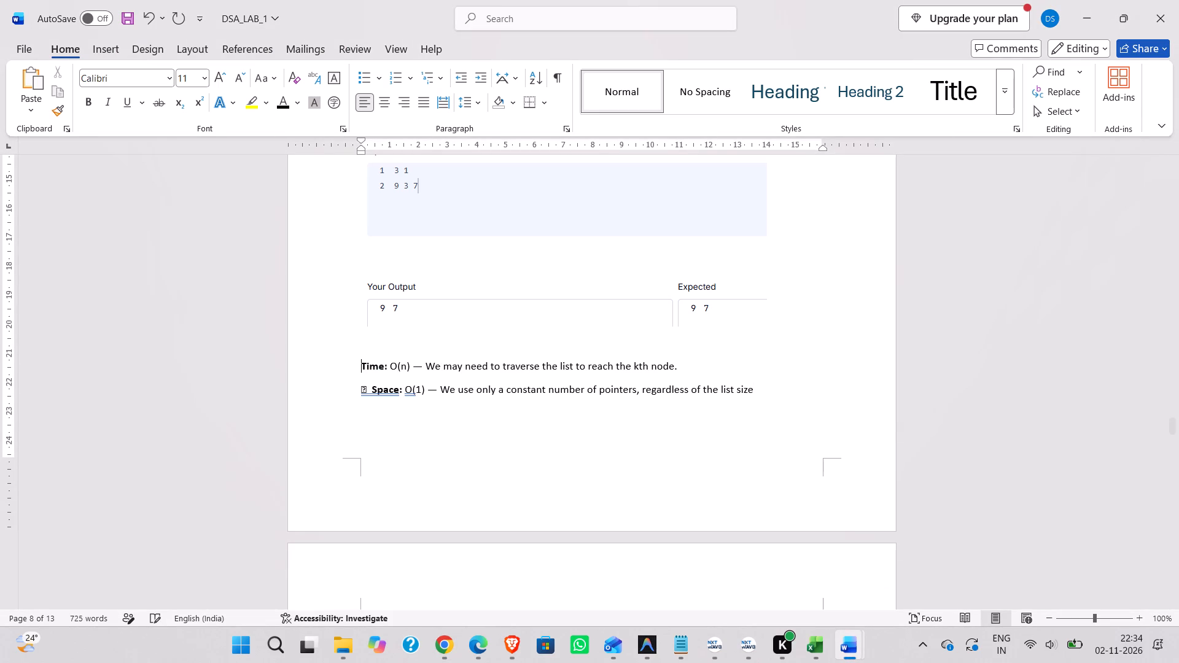
pyautogui.click(373, 388)
pyautogui.press('BackSpace')
pyautogui.press('BackSpace')
pyautogui.press('BackSpace')
# Format the kth-position Time and Space lines in Times New Roman and enlarge their font by one size.
pyautogui.moveTo(362, 368); pyautogui.dragTo(692, 376)
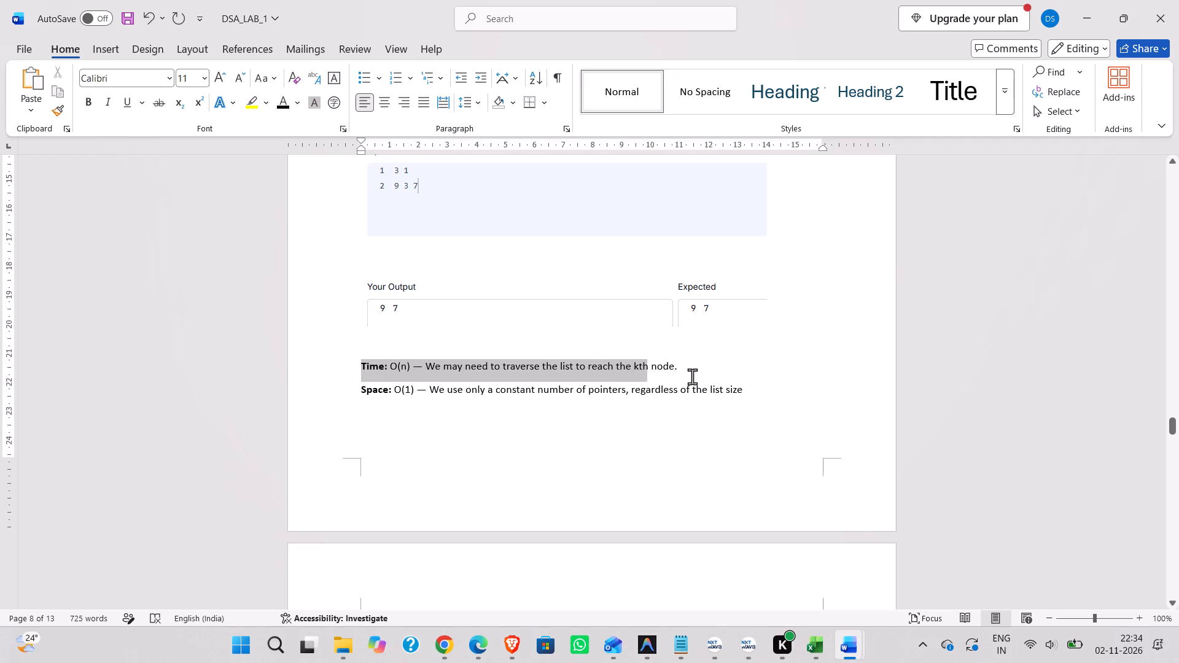
pyautogui.moveTo(692, 376); pyautogui.dragTo(747, 389)
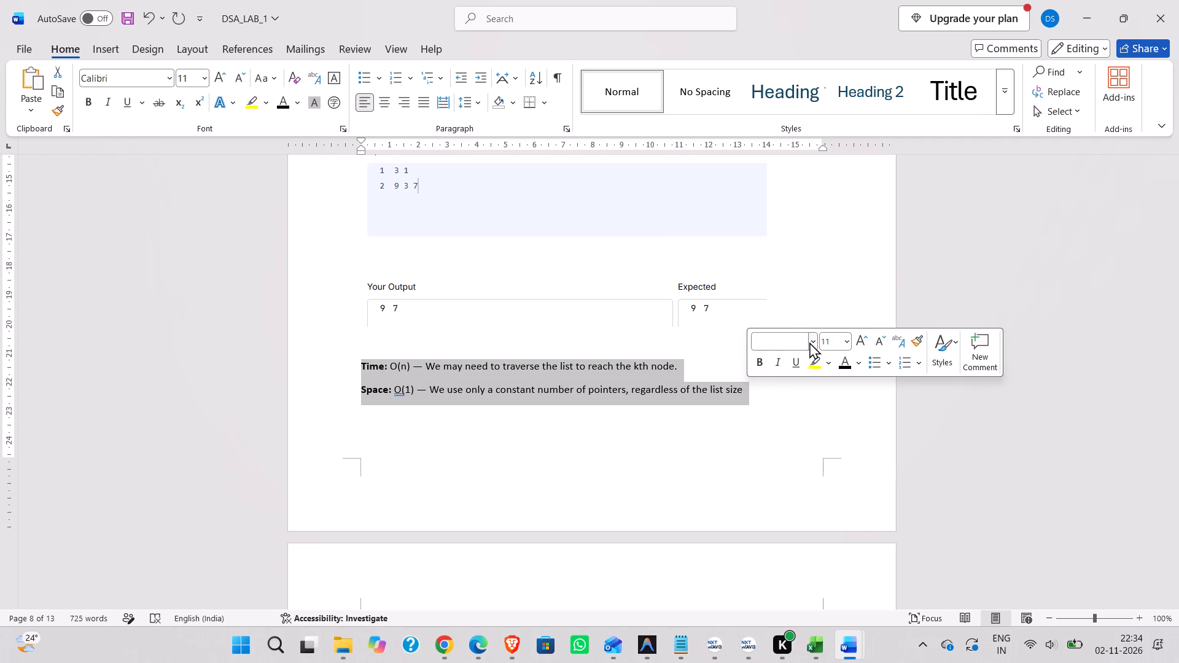
pyautogui.click(815, 339)
pyautogui.click(792, 138)
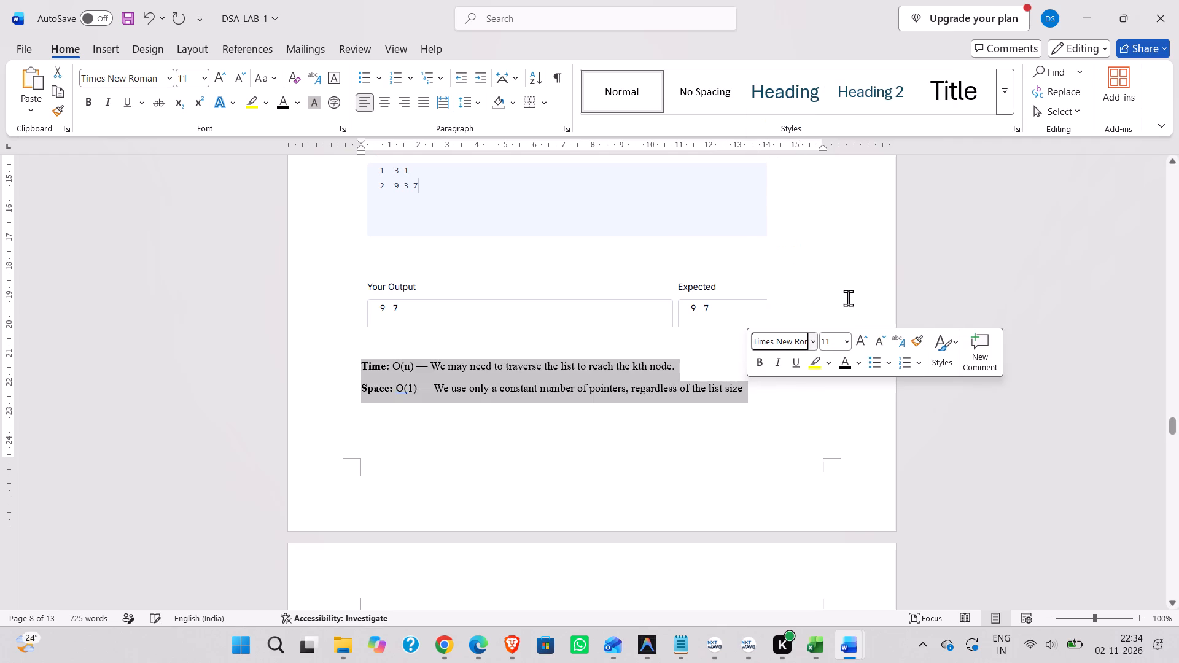
pyautogui.click(864, 344)
pyautogui.click(784, 448)
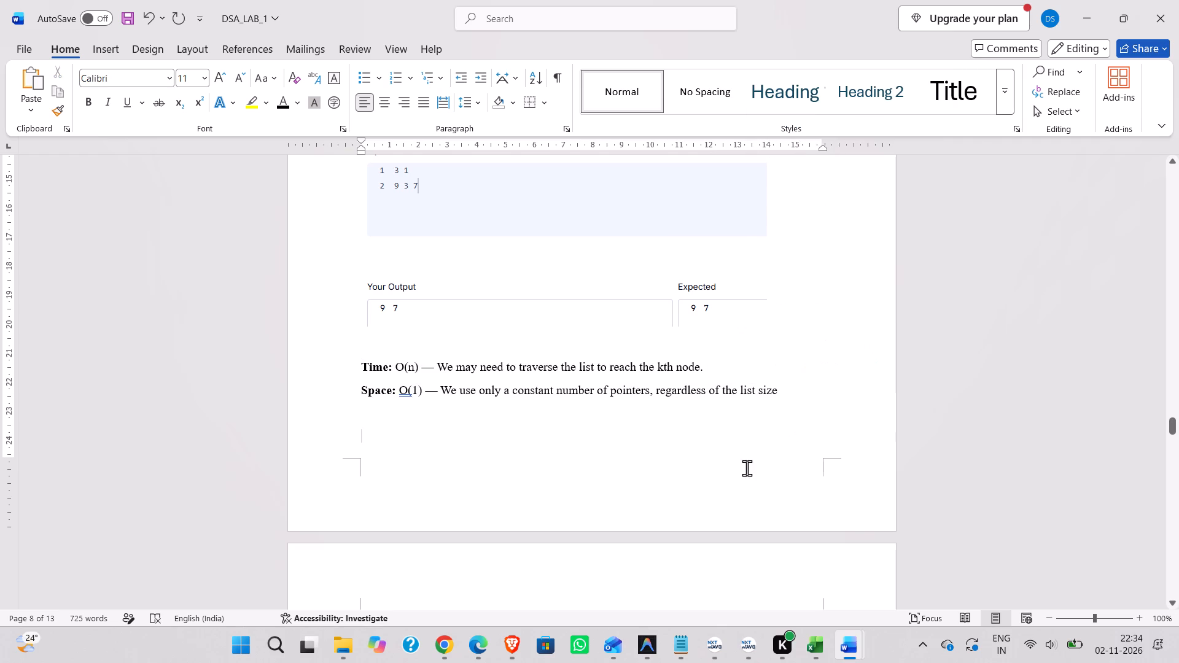
# Review the report from the Objective through the head, tail and kth-position deletion sections to the 2.2 heading.
pyautogui.scroll(14, 694, 461)
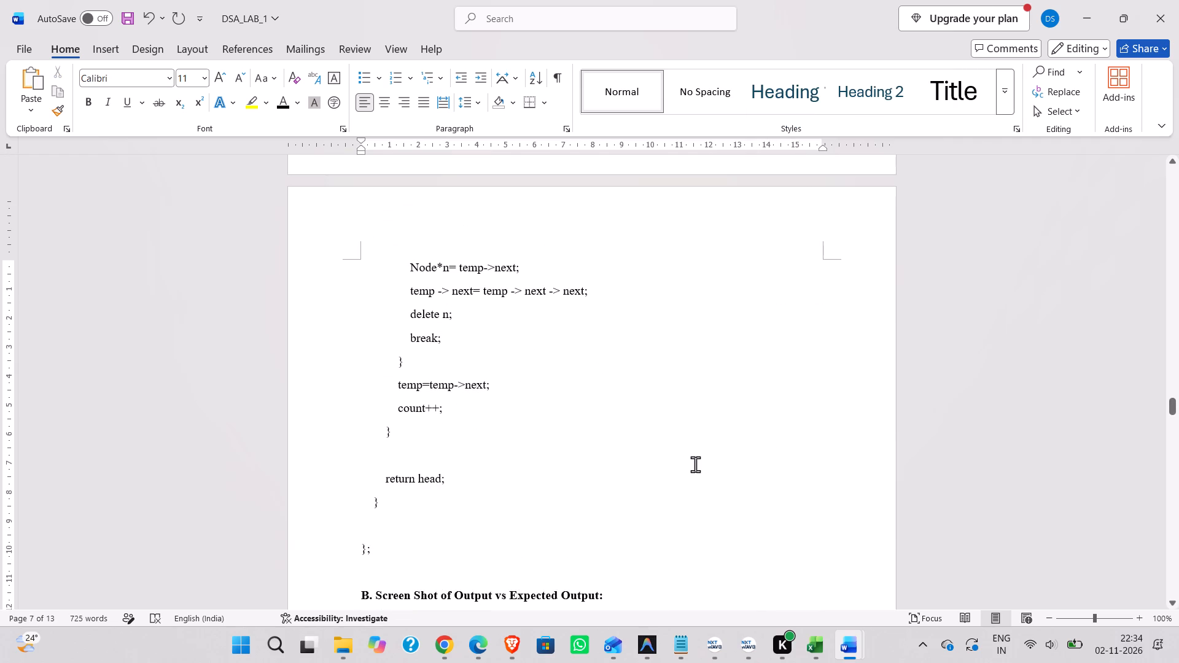
pyautogui.scroll(20, 694, 464)
pyautogui.scroll(1, 694, 464)
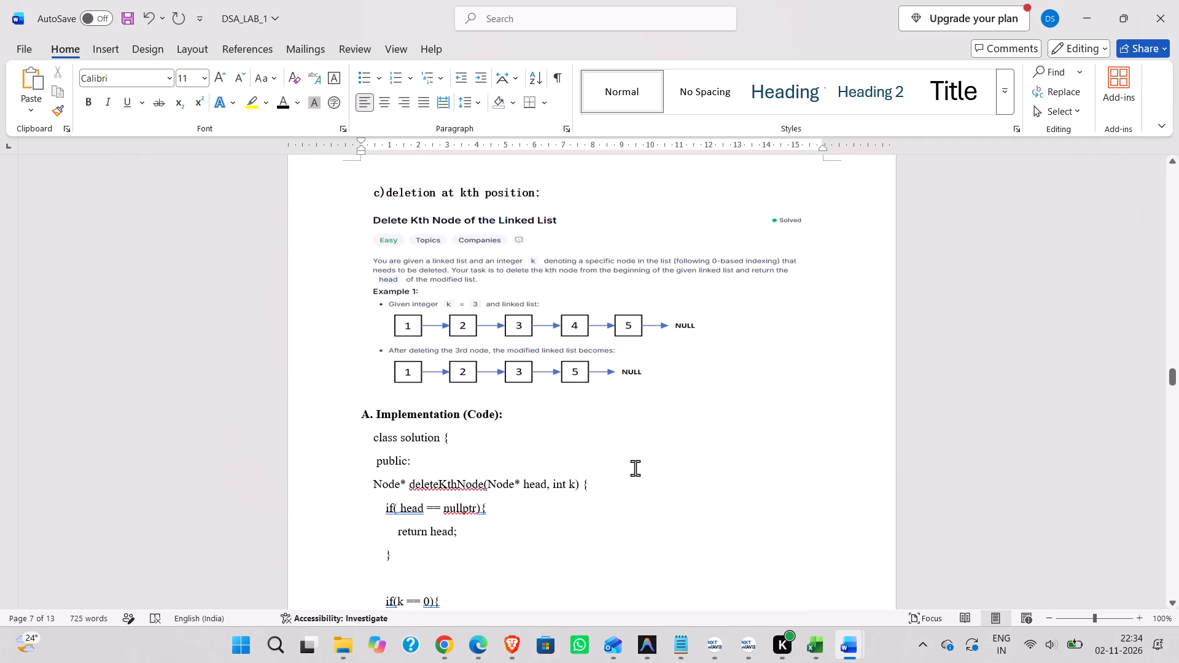
pyautogui.scroll(20, 614, 469)
pyautogui.scroll(4, 614, 469)
pyautogui.scroll(20, 629, 474)
pyautogui.scroll(4, 629, 474)
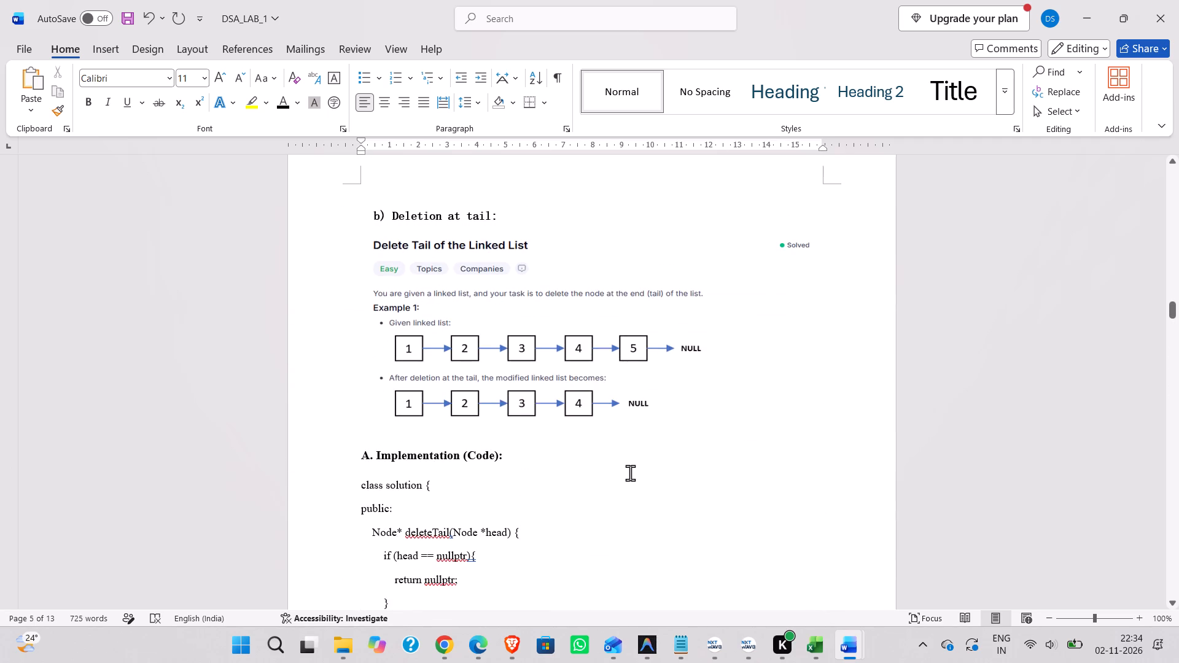
pyautogui.scroll(20, 630, 473)
pyautogui.scroll(20, 630, 473)
pyautogui.scroll(6, 630, 473)
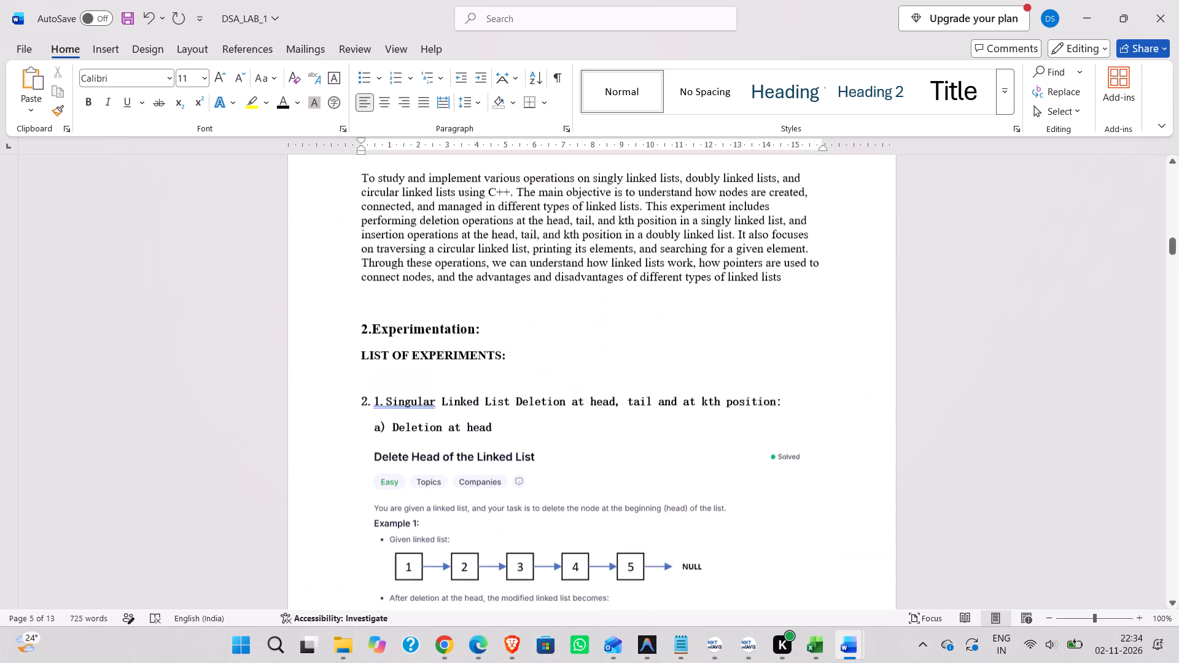
pyautogui.scroll(7, 649, 465)
pyautogui.scroll(-2, 649, 465)
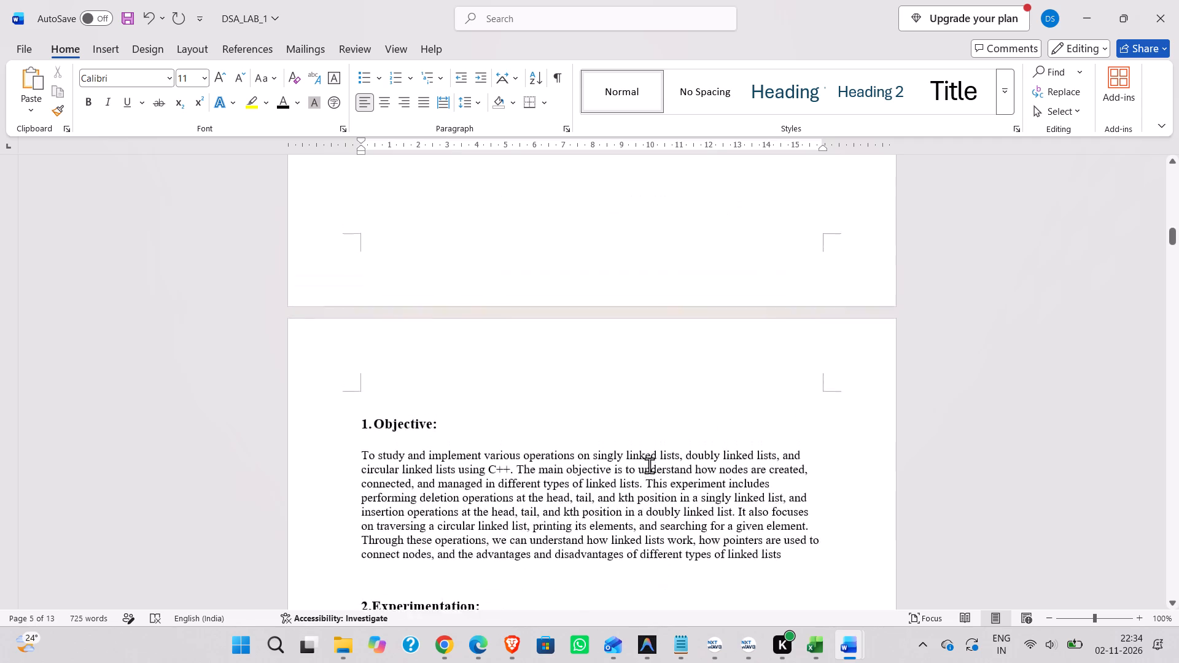
pyautogui.scroll(-4, 649, 465)
pyautogui.scroll(-20, 715, 496)
pyautogui.scroll(-20, 715, 496)
pyautogui.scroll(-2, 715, 496)
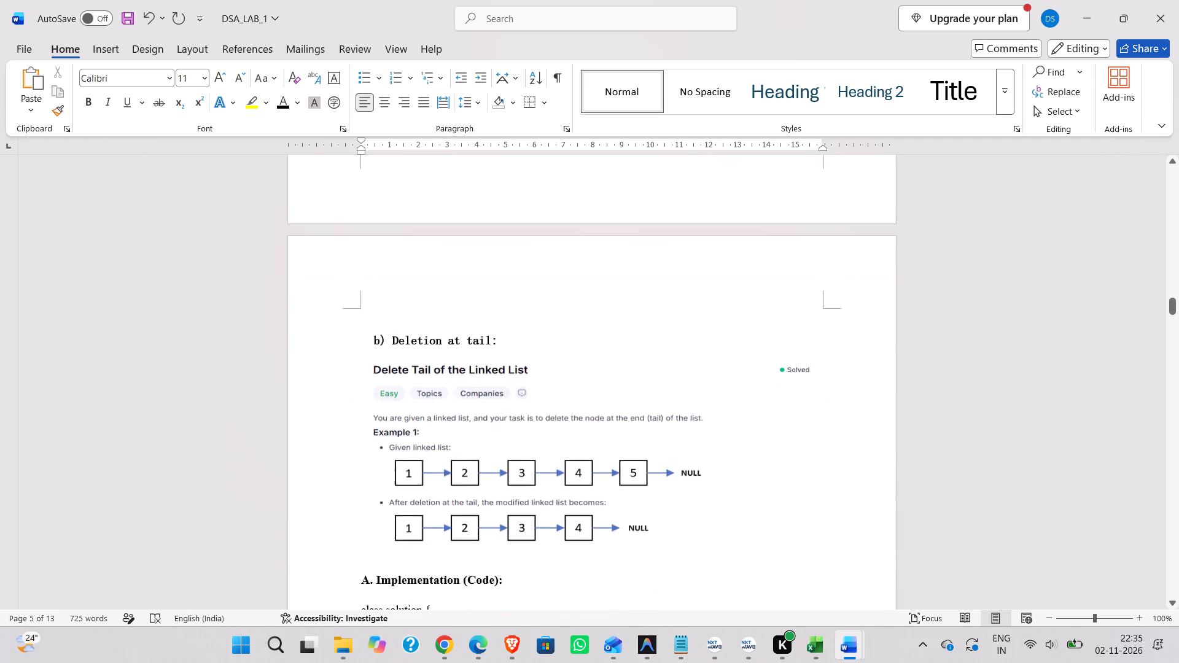
pyautogui.scroll(-20, 711, 465)
pyautogui.scroll(-20, 711, 465)
pyautogui.scroll(-13, 711, 465)
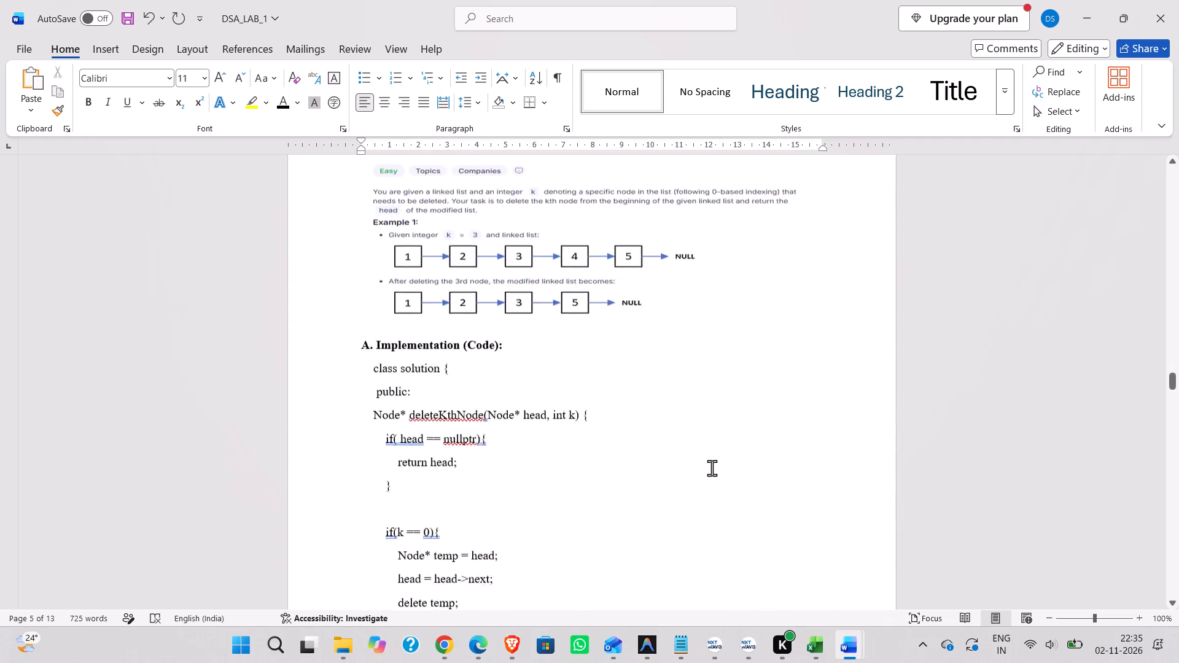
pyautogui.scroll(-20, 712, 468)
pyautogui.scroll(-20, 712, 468)
pyautogui.scroll(-10, 712, 468)
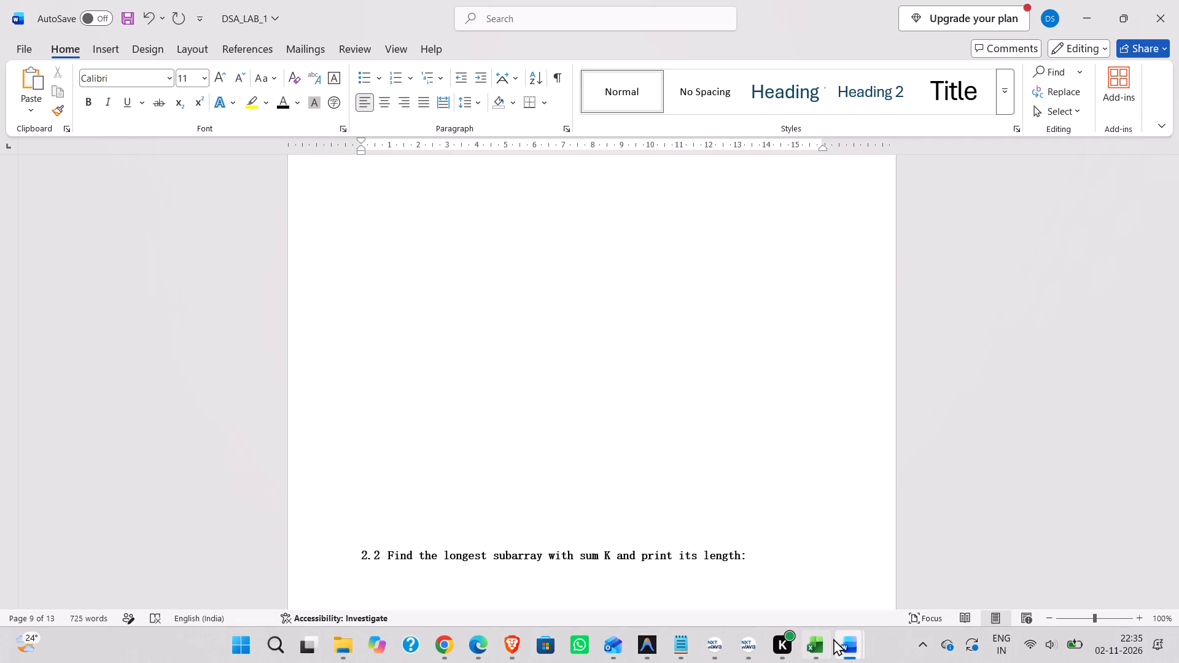
# Copy the 2.2 Double Linked List Insertion heading from lab Report 2 and paste it on page 9 of DSA_LAB_1.
pyautogui.click(1121, 560)
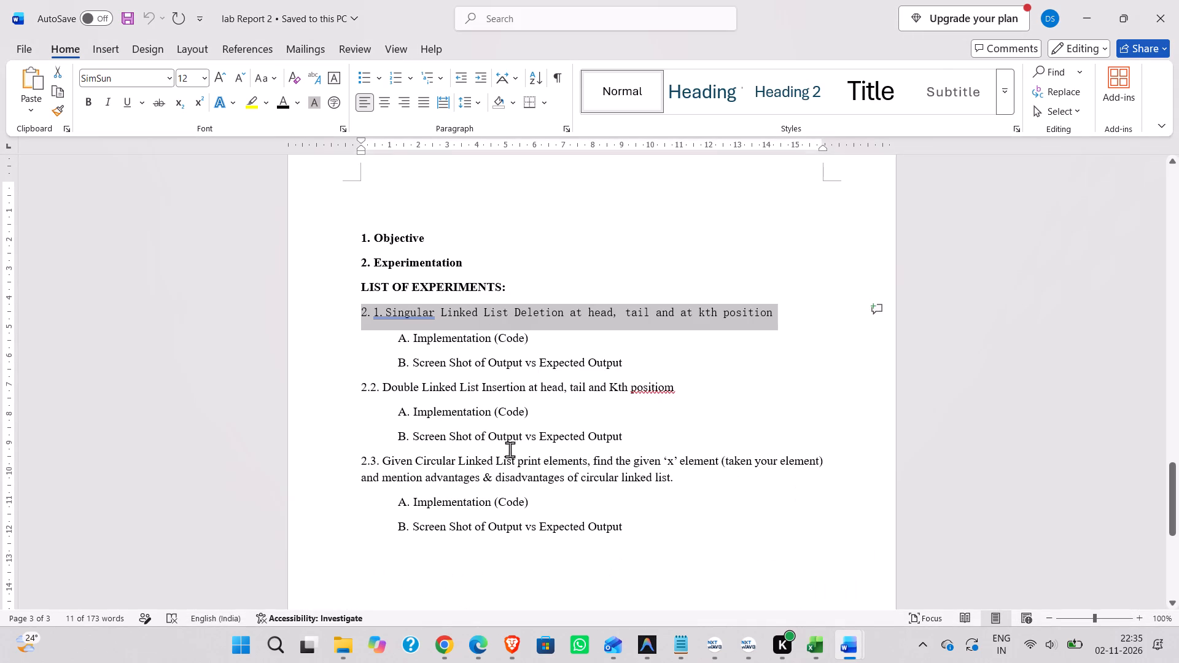
pyautogui.moveTo(359, 386); pyautogui.dragTo(661, 396)
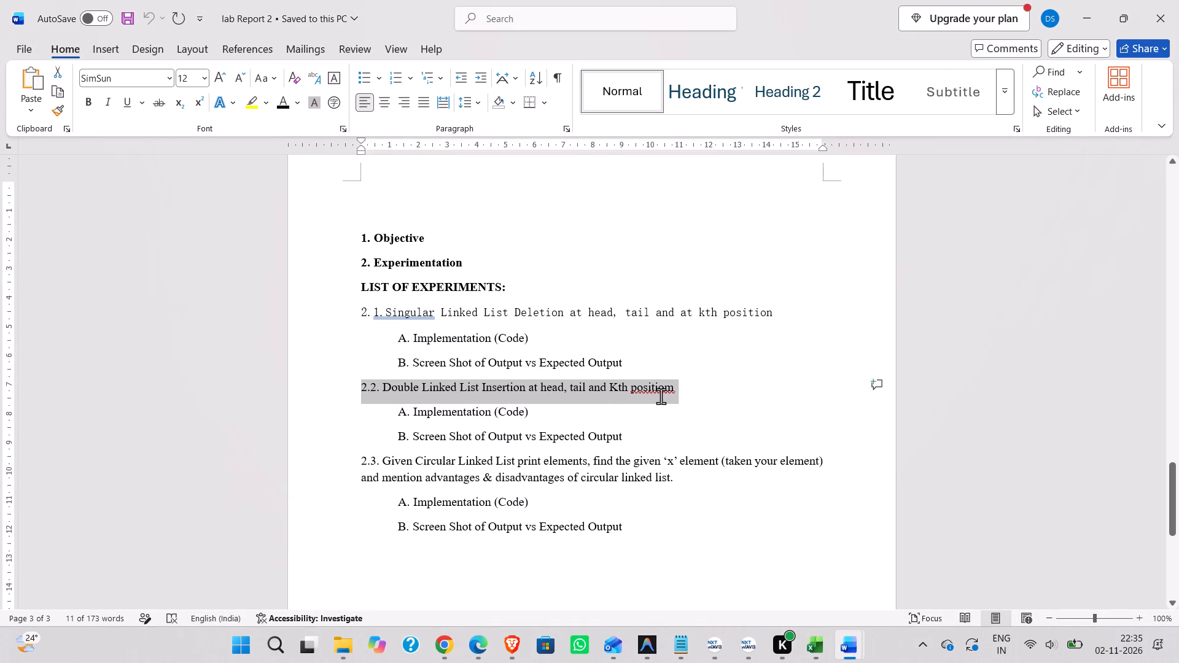
pyautogui.moveTo(661, 396); pyautogui.dragTo(664, 396)
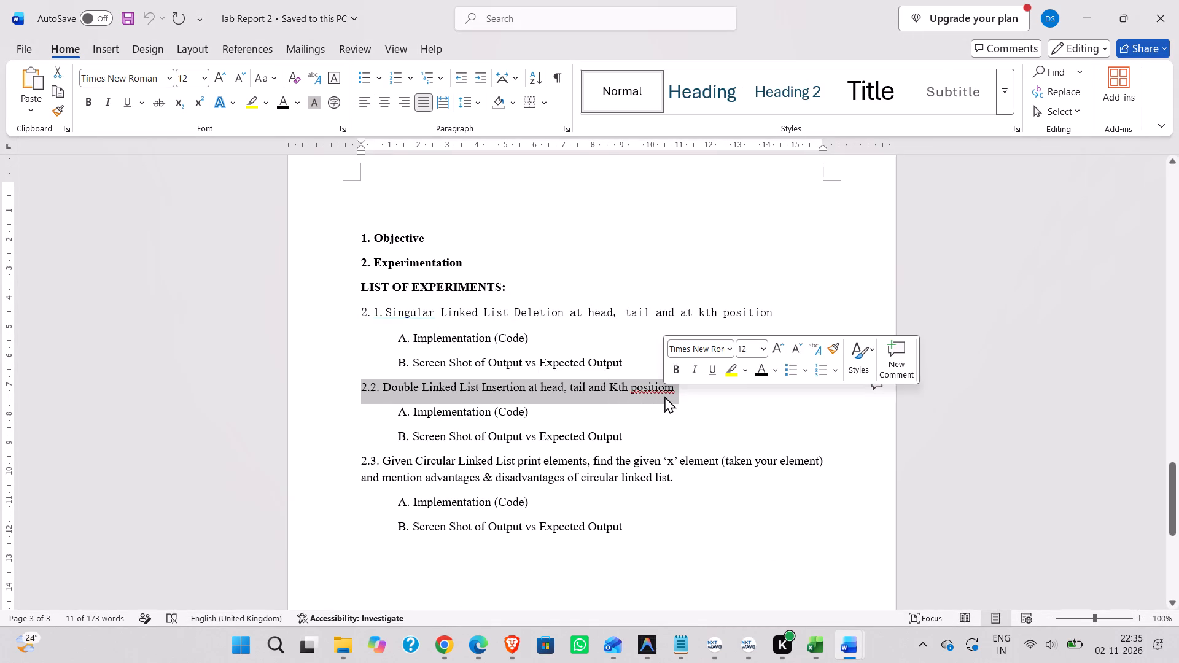
pyautogui.hotkey('ctrl', 'c')
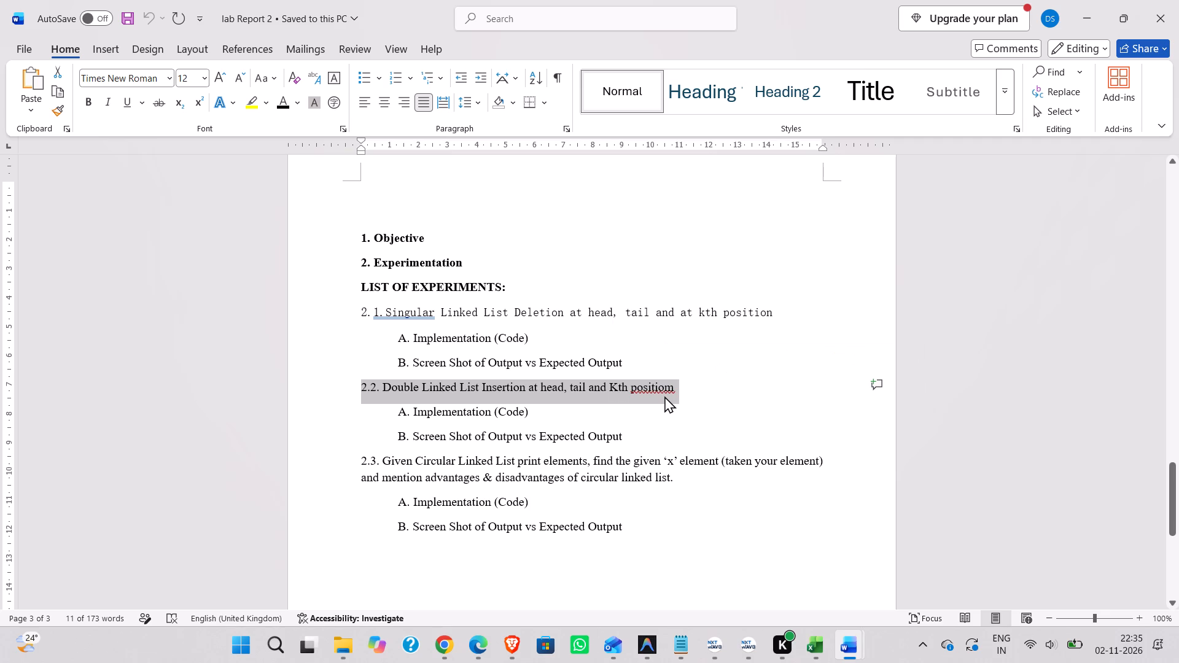
pyautogui.hotkey('alt', 'Tab')
pyautogui.scroll(7, 451, 457)
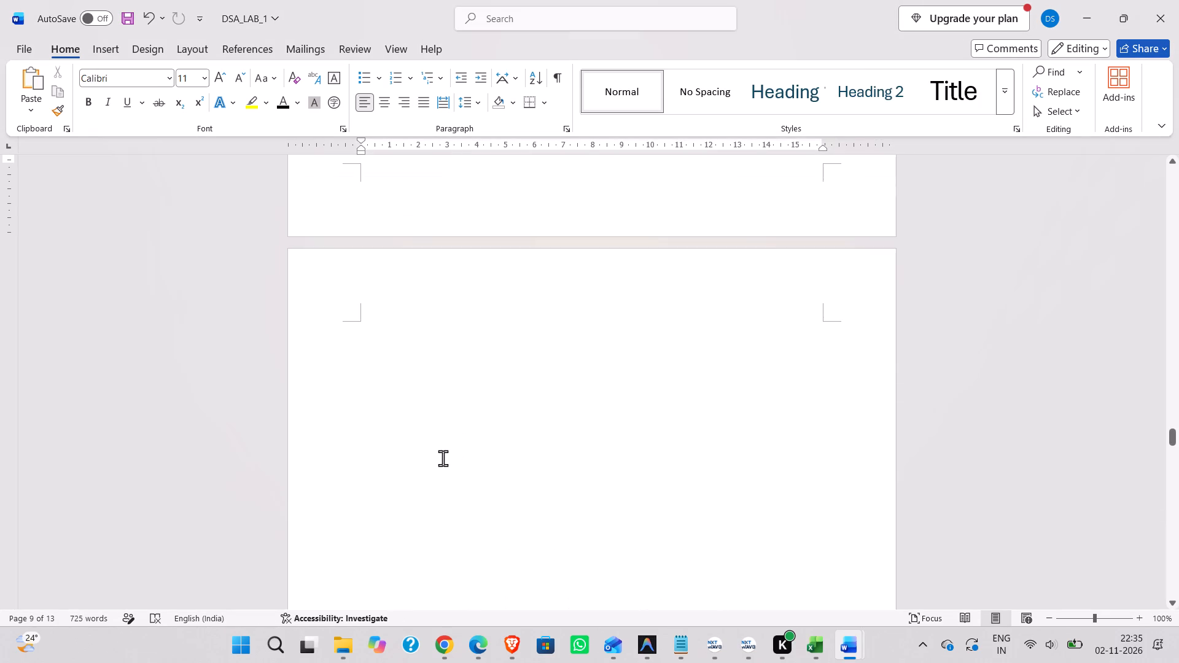
pyautogui.click(401, 363)
pyautogui.hotkey('ctrl', 'v')
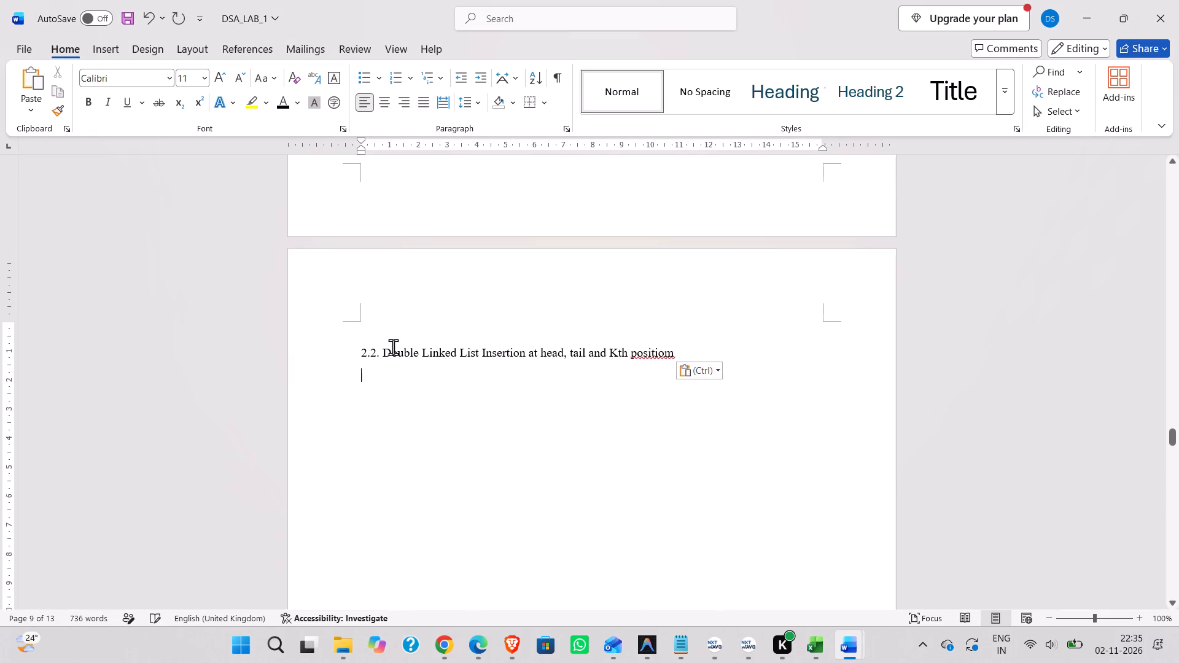
# Bold the pasted 2.2 heading and correct its ending to "position:".
pyautogui.moveTo(359, 351); pyautogui.dragTo(678, 366)
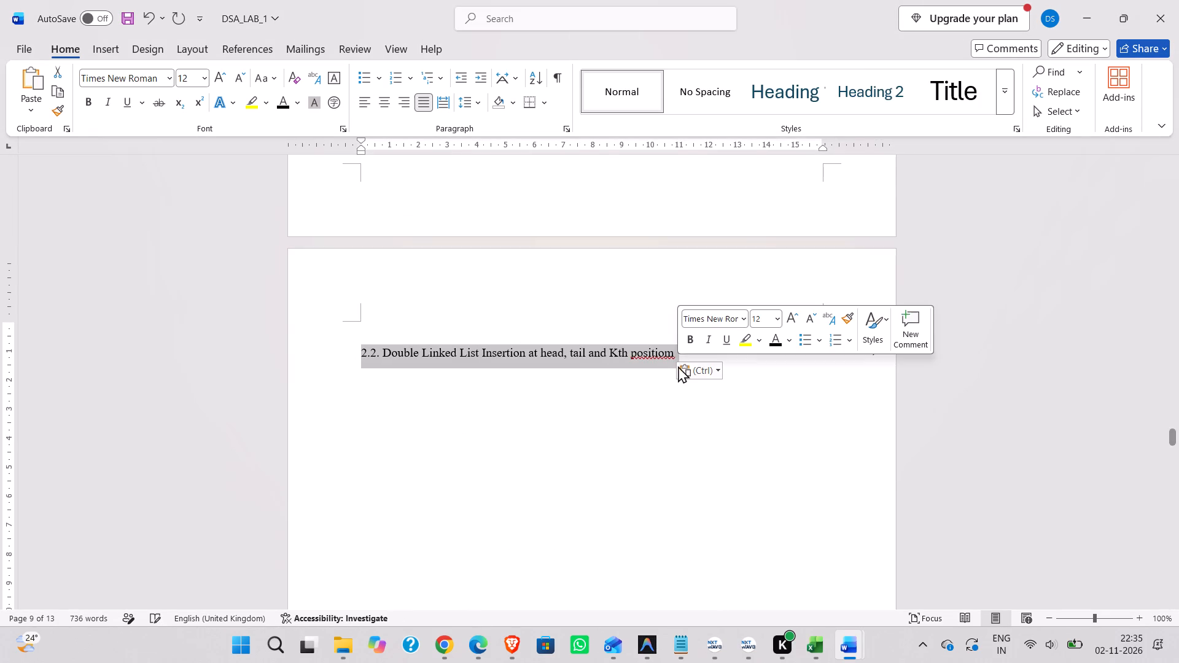
pyautogui.click(690, 348)
pyautogui.click(672, 363)
pyautogui.click(695, 356)
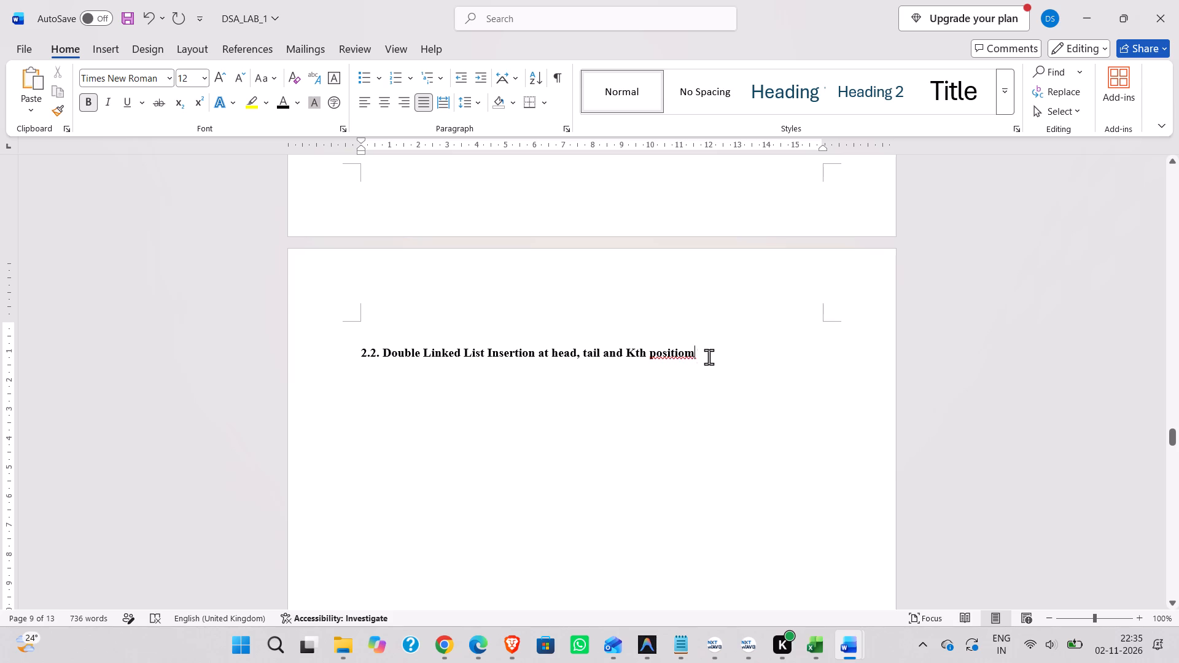
pyautogui.press('BackSpace')
pyautogui.hotkey('shift', ':')
pyautogui.press('Return')
pyautogui.write('a)')
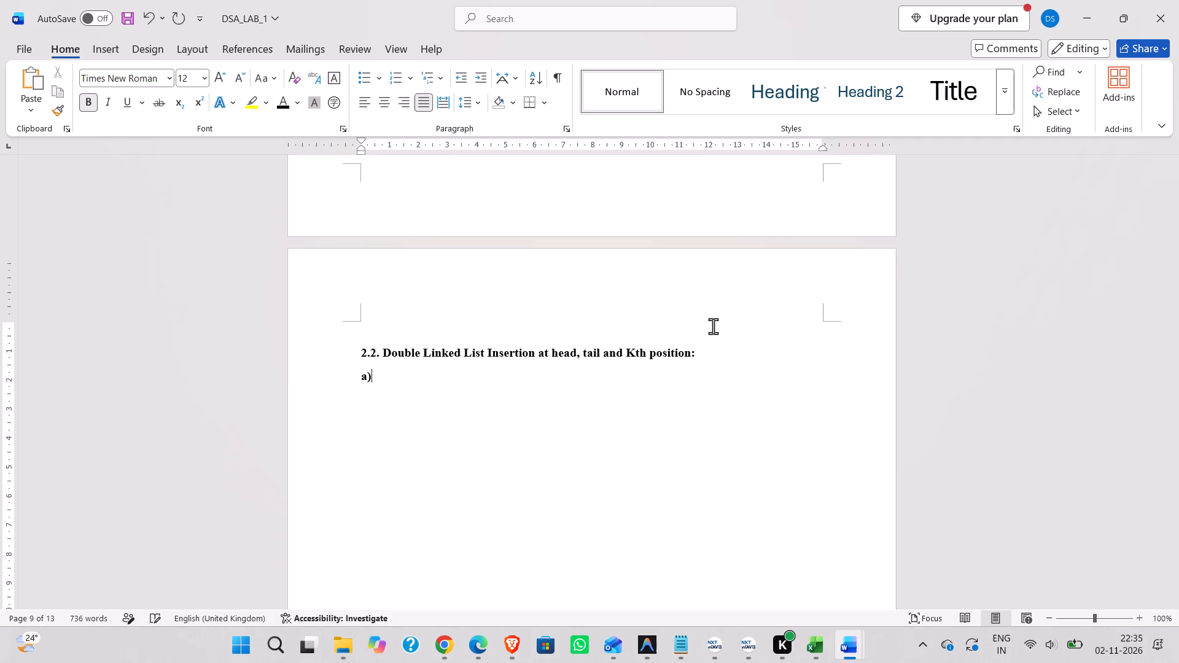
pyautogui.write('Insertion')
pyautogui.press('space')
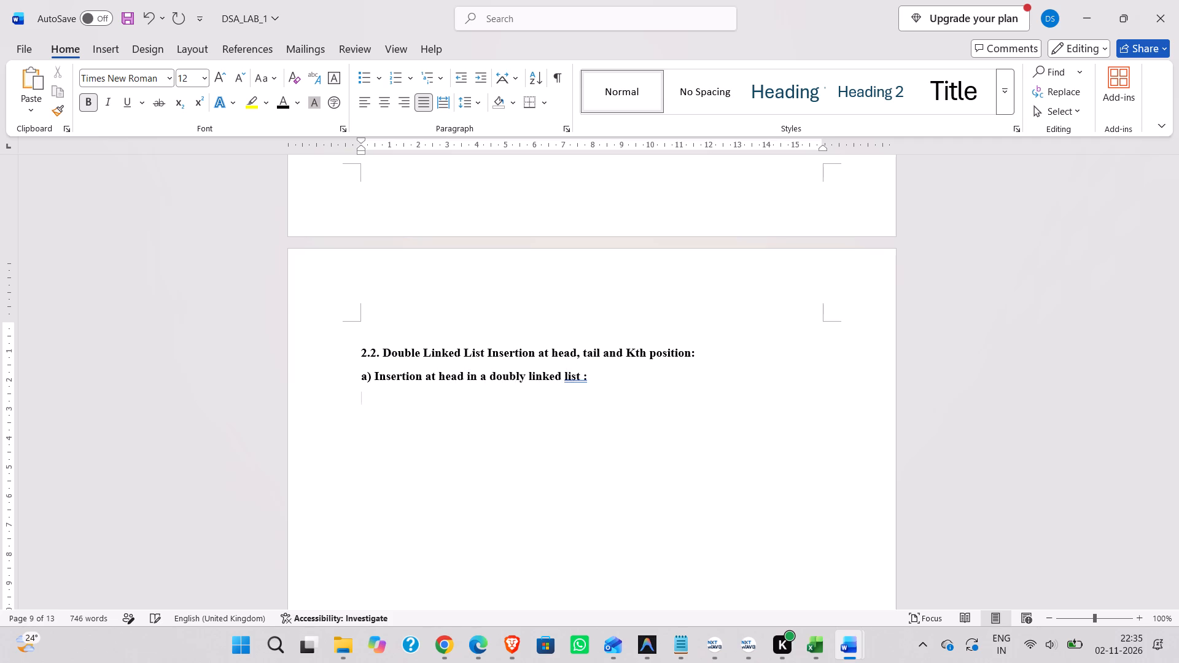
# Switch to Chrome and open the "Insertion At Head - Doubly Linked List" problem from the course's Insertion in Doubly Linked List coding practice.
pyautogui.scroll(-5, 630, 379)
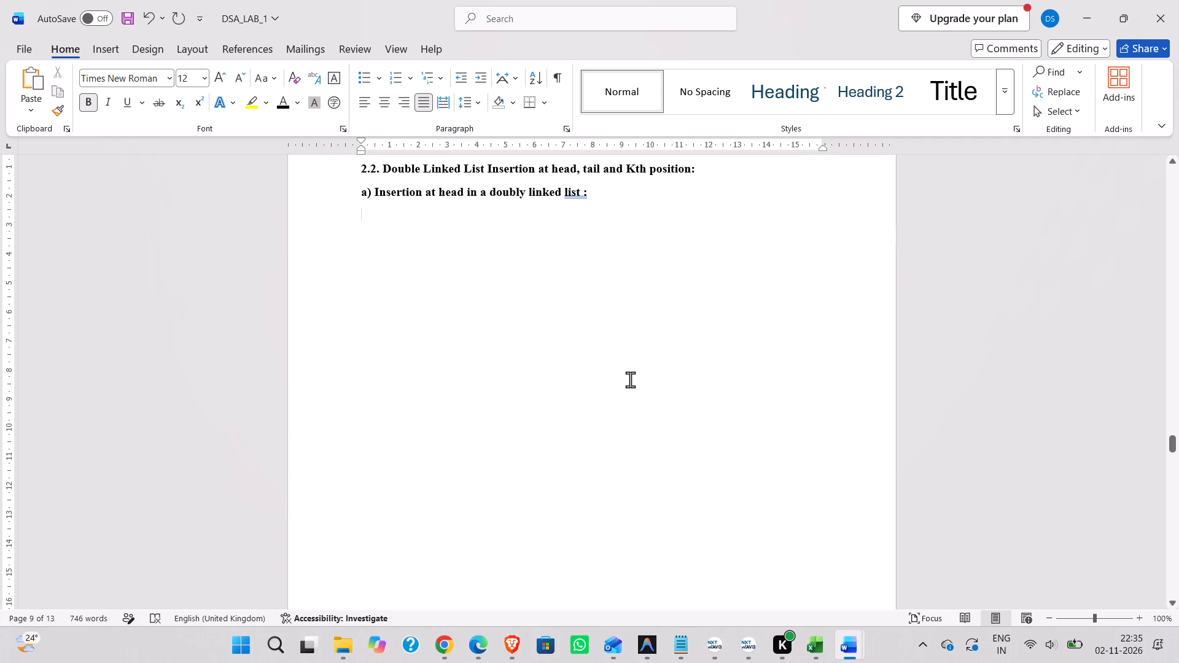
pyautogui.hotkey('alt', 'Tab')
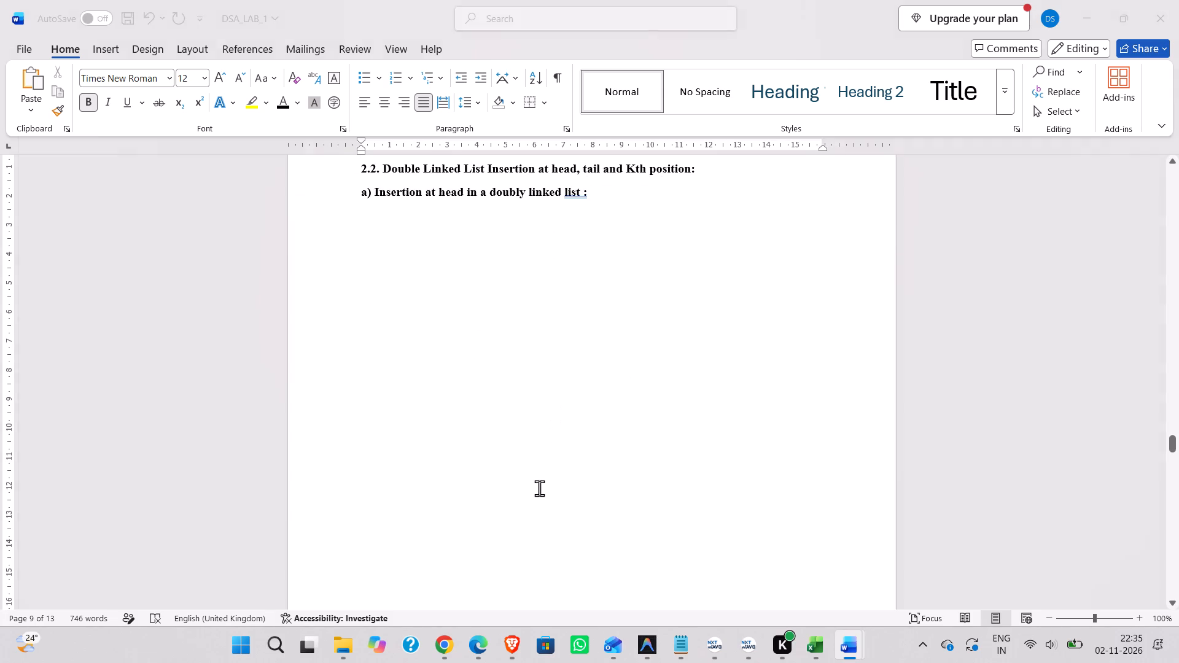
pyautogui.hotkey('alt', 'Tab')
pyautogui.hotkey('alt', 'Tab')
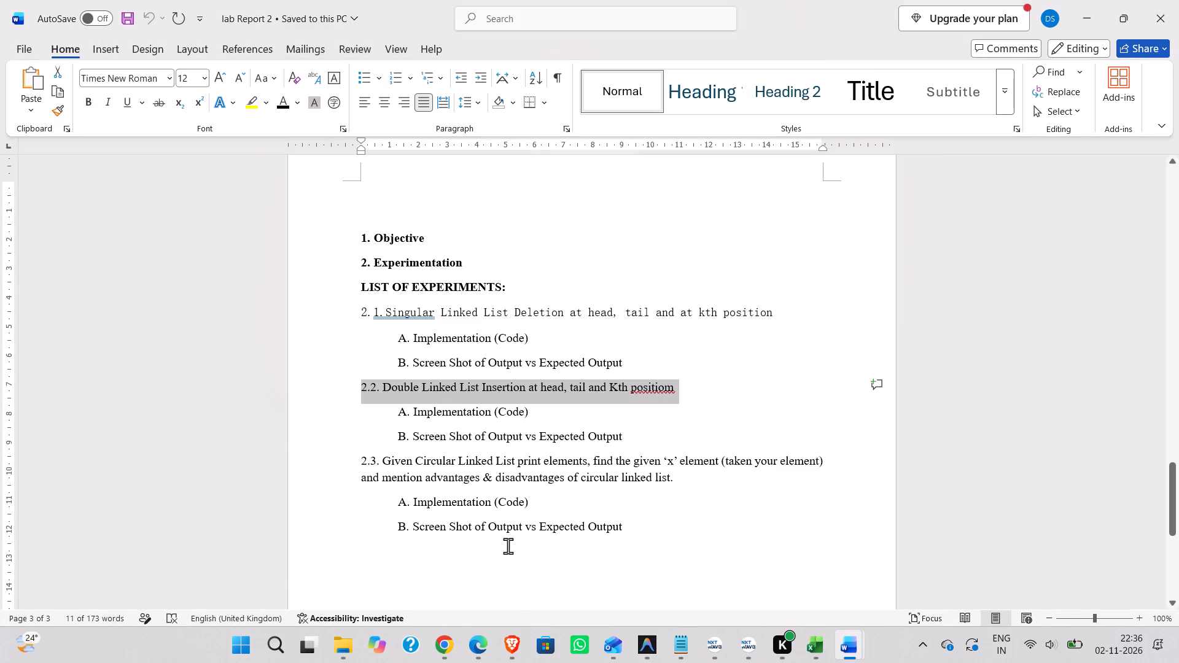
pyautogui.hotkey('alt', 'Tab')
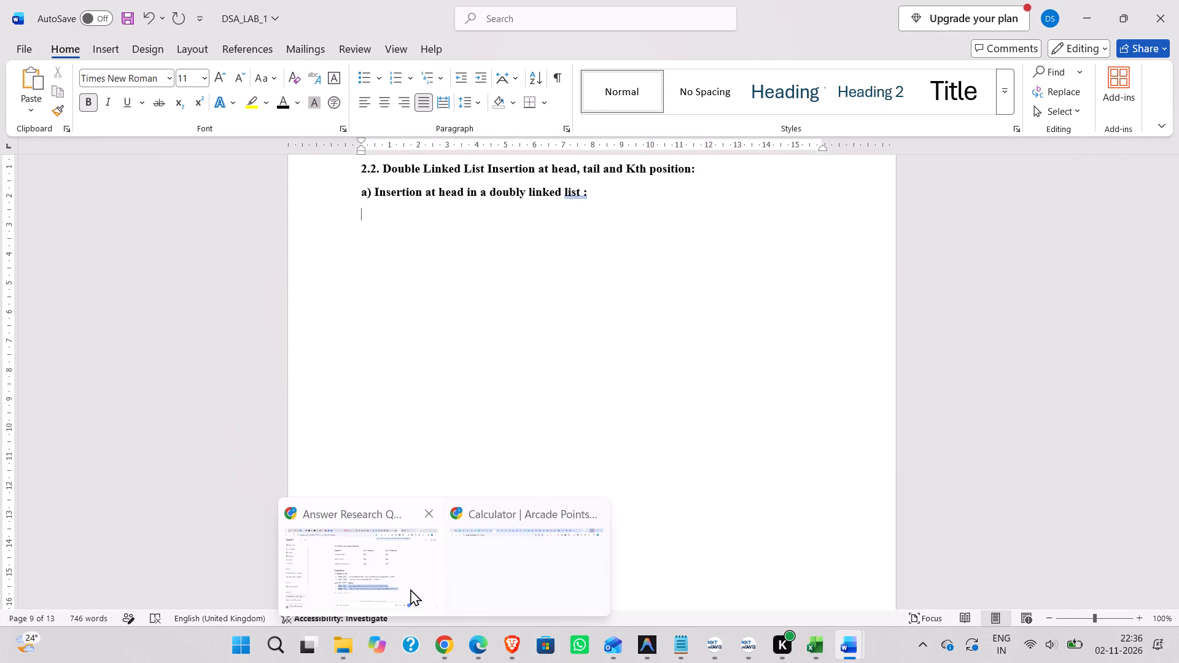
pyautogui.click(410, 589)
pyautogui.click(818, 20)
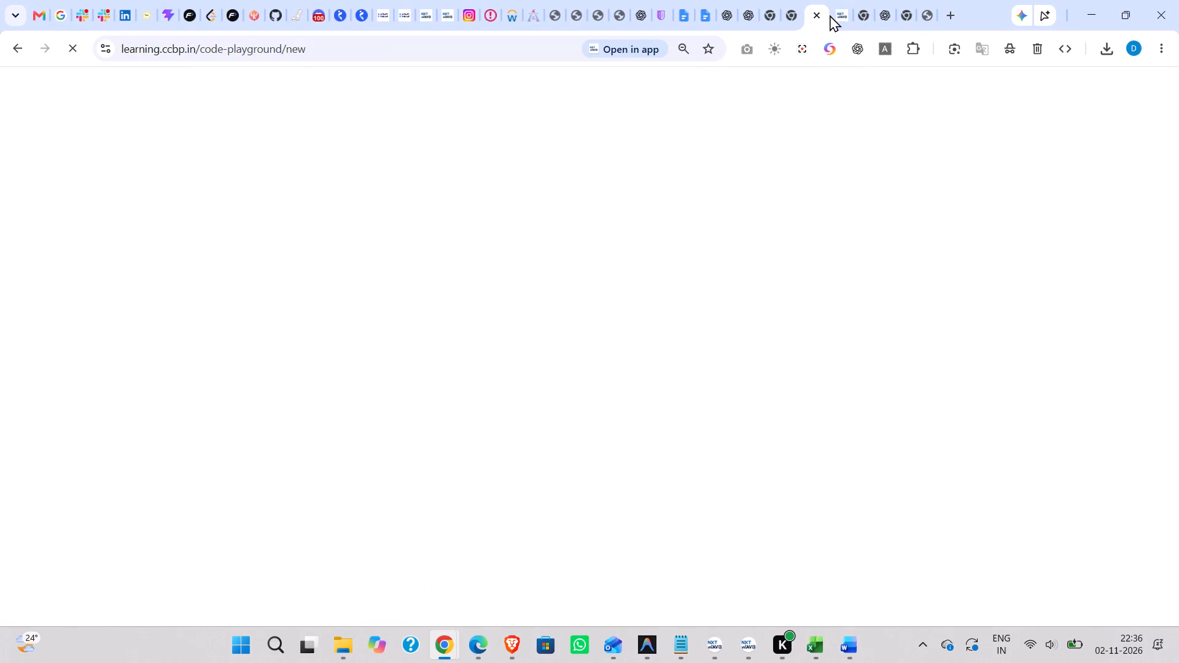
pyautogui.click(839, 14)
pyautogui.click(20, 128)
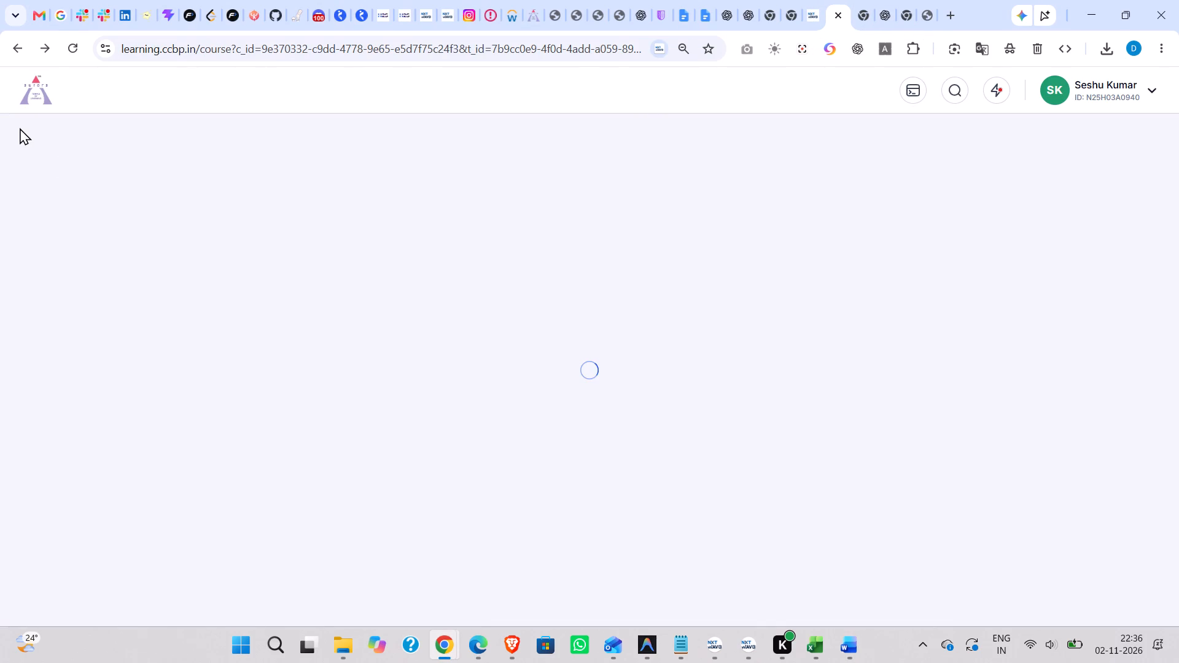
pyautogui.scroll(-2, 99, 282)
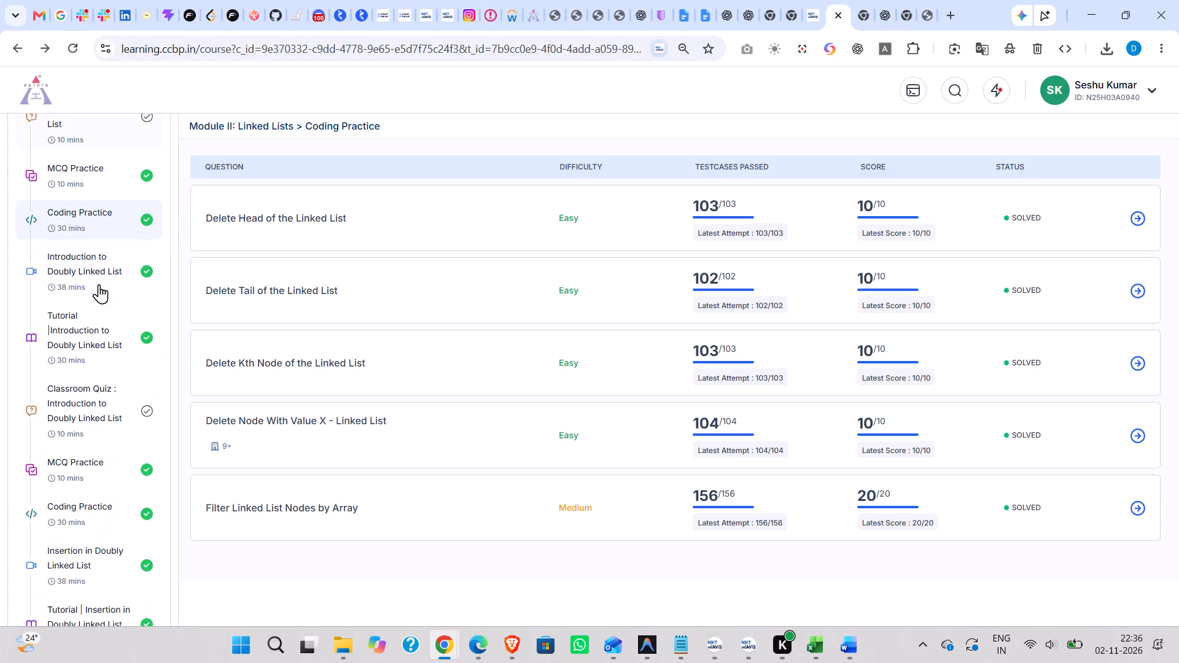
pyautogui.scroll(-5, 99, 284)
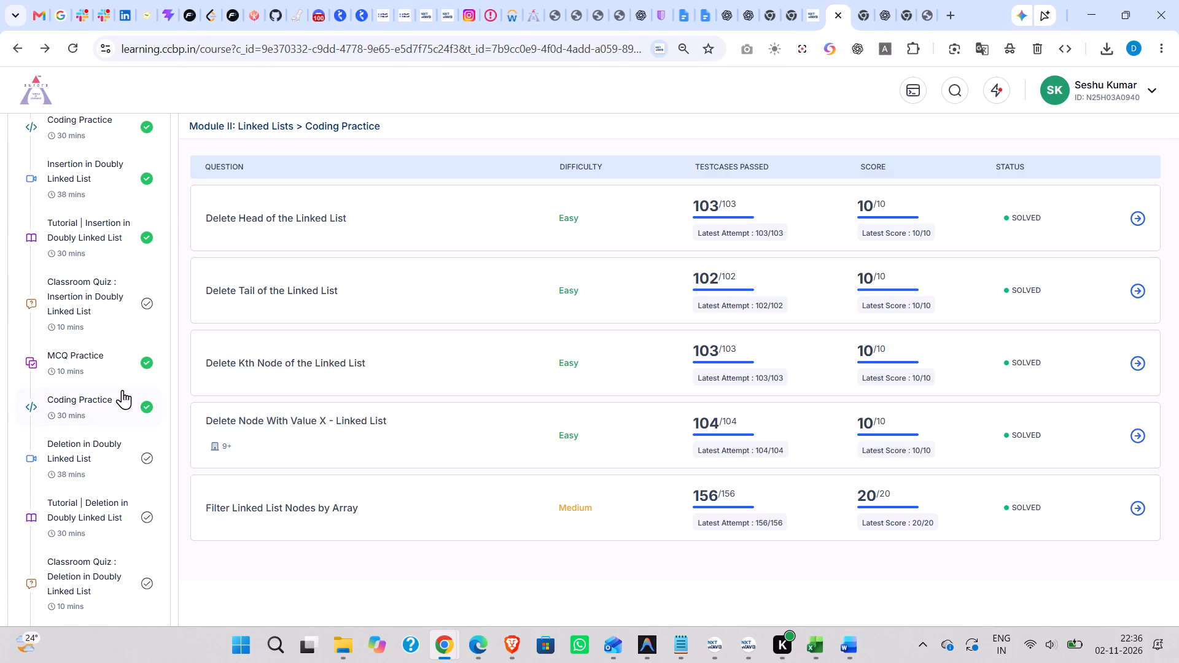
pyautogui.click(122, 390)
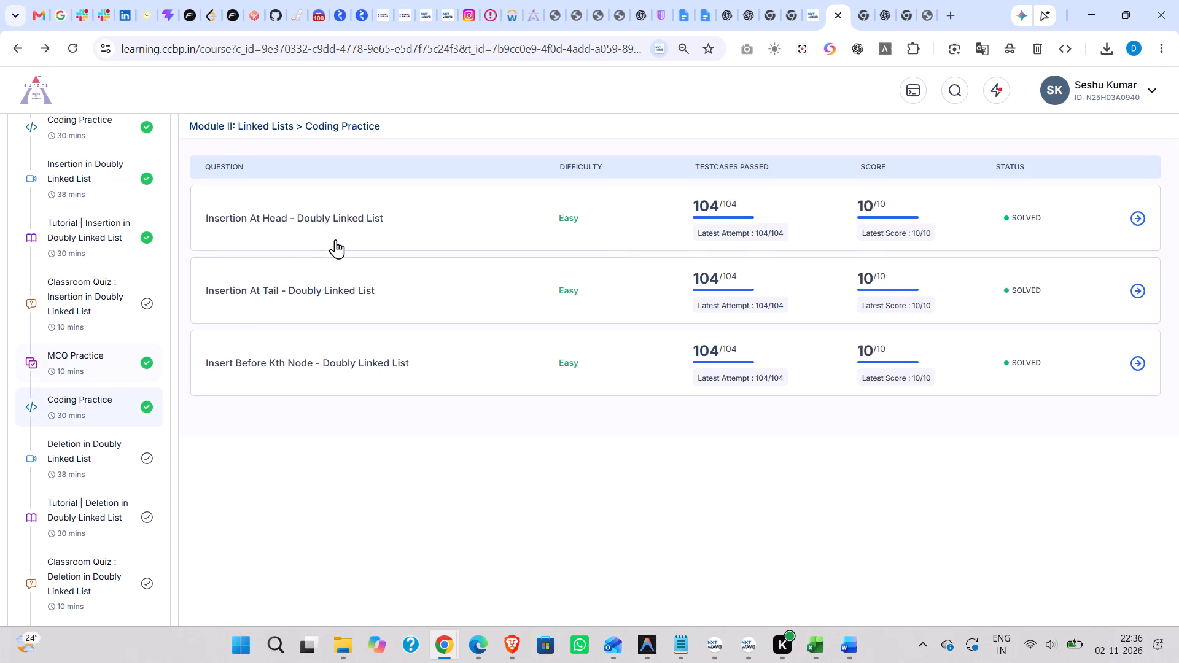
pyautogui.click(336, 236)
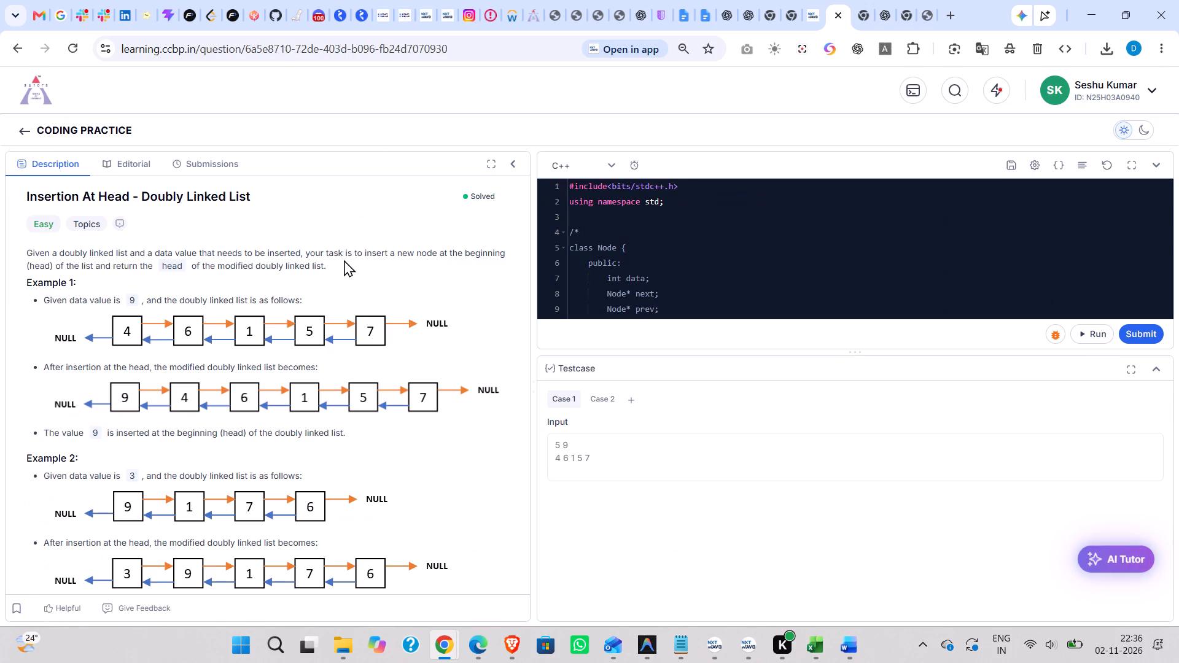
# Capture the problem statement from its title through Example 1 and paste it below subheading a) in the Word report.
pyautogui.press('Print')
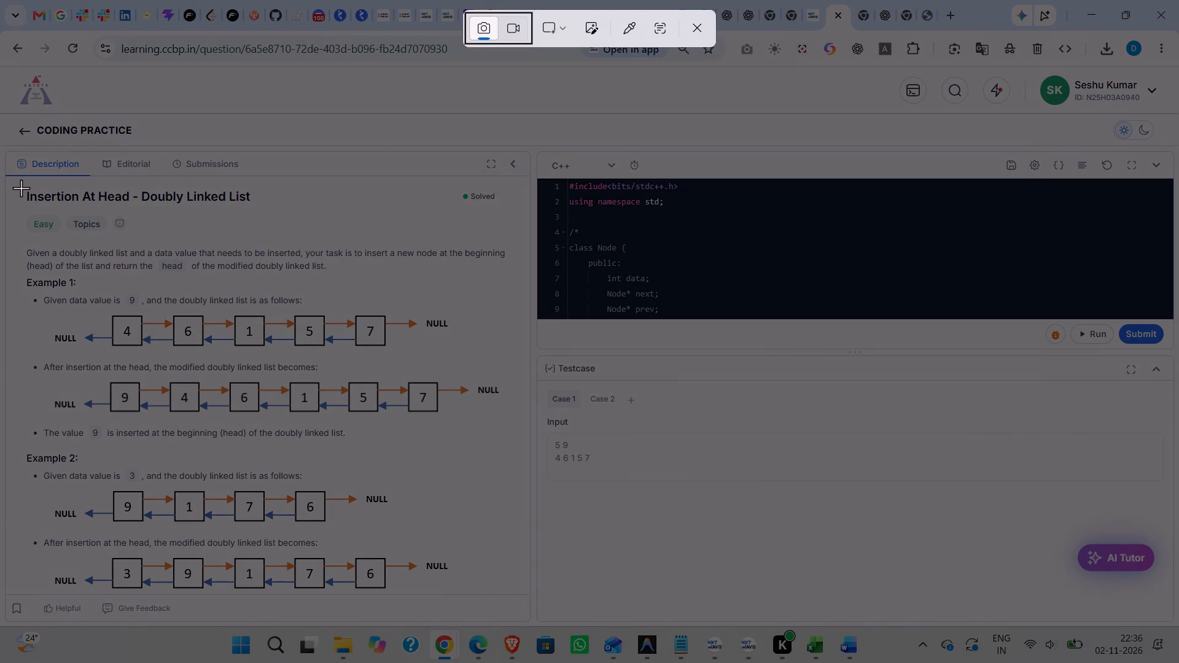
pyautogui.moveTo(12, 180); pyautogui.dragTo(508, 447)
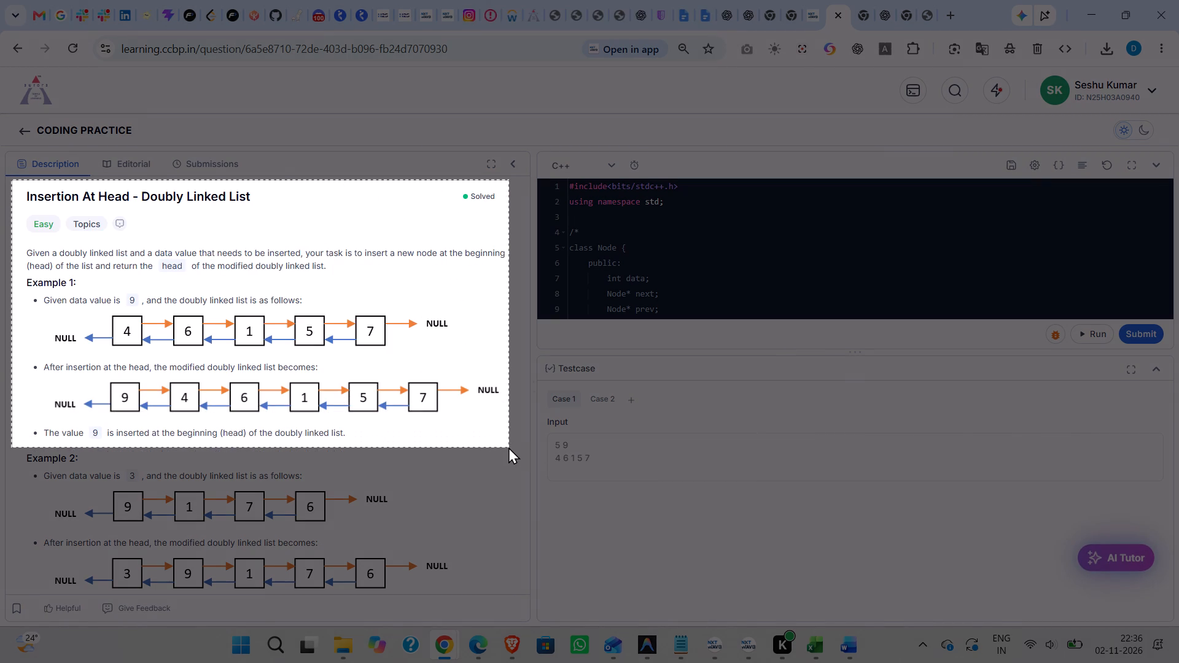
pyautogui.moveTo(508, 447); pyautogui.dragTo(516, 441)
pyautogui.hotkey('alt', 'Tab')
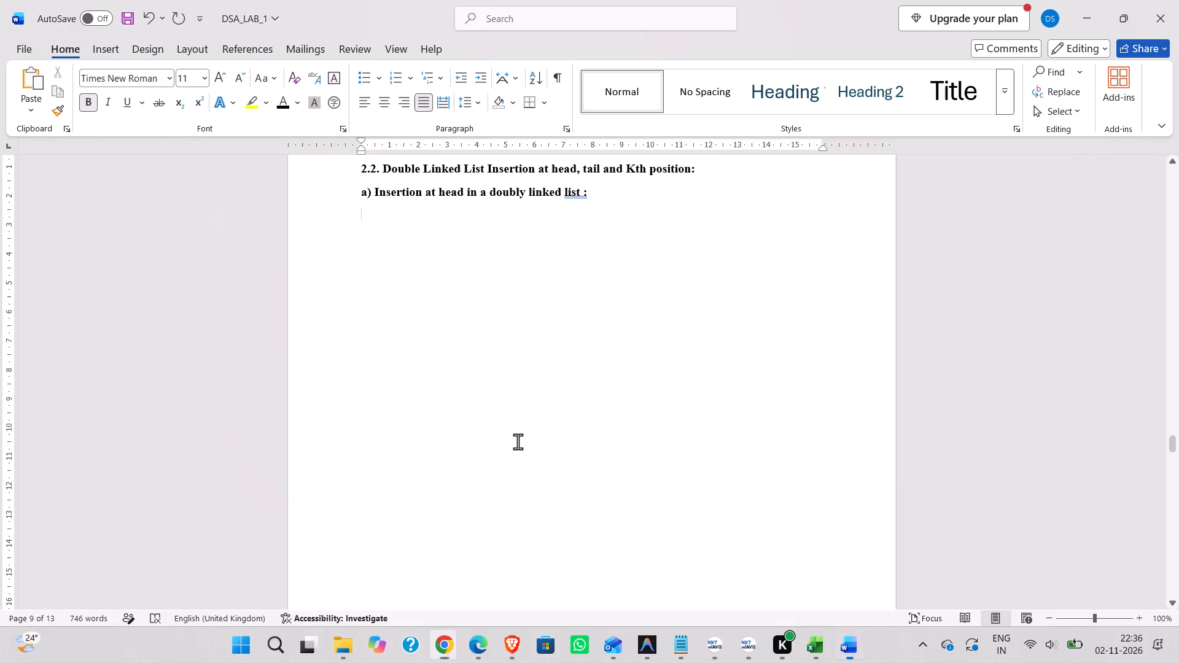
pyautogui.hotkey('ctrl', 'v')
# Reduce the height of the pasted problem screenshot while keeping its full text width.
pyautogui.click(500, 394)
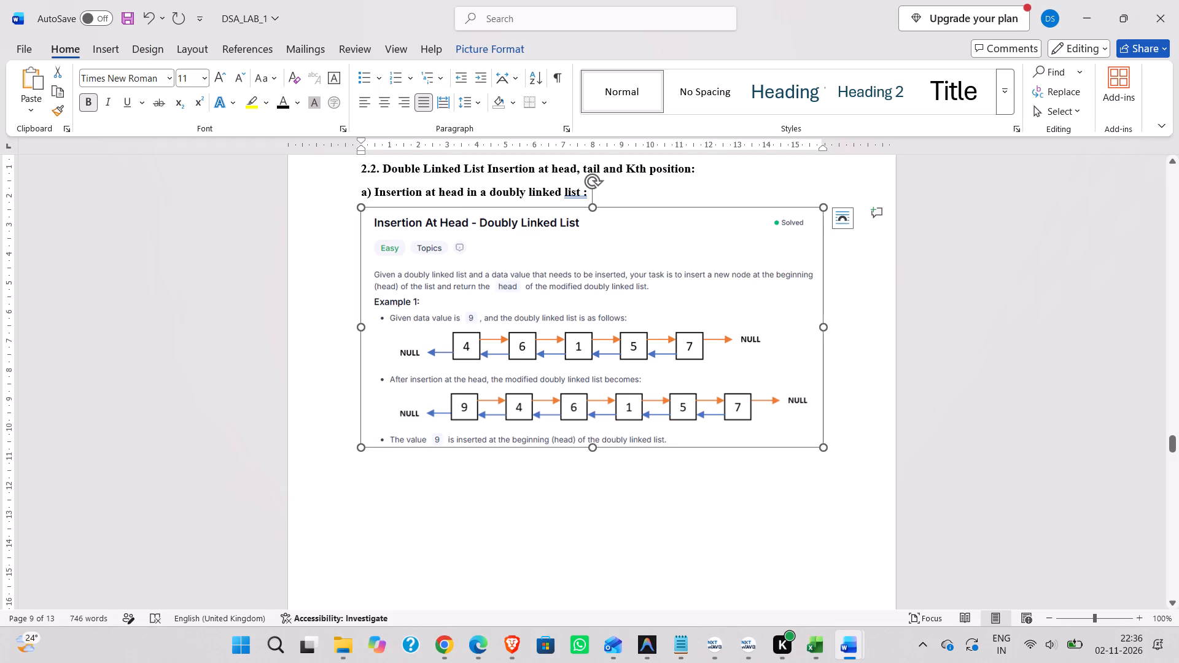
pyautogui.moveTo(591, 447); pyautogui.dragTo(591, 395)
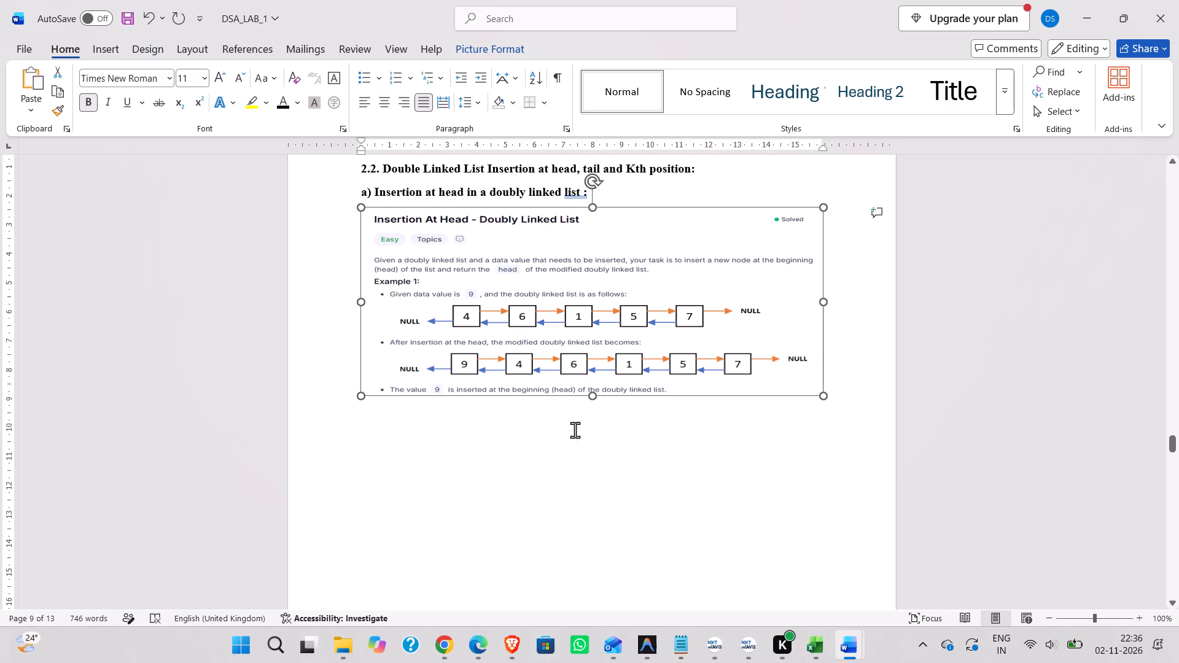
pyautogui.click(565, 444)
# Copy the "A. Implementation (Code):" heading from the kth-node deletion section and paste it below the Insertion At Head problem screenshot.
pyautogui.scroll(-6, 564, 443)
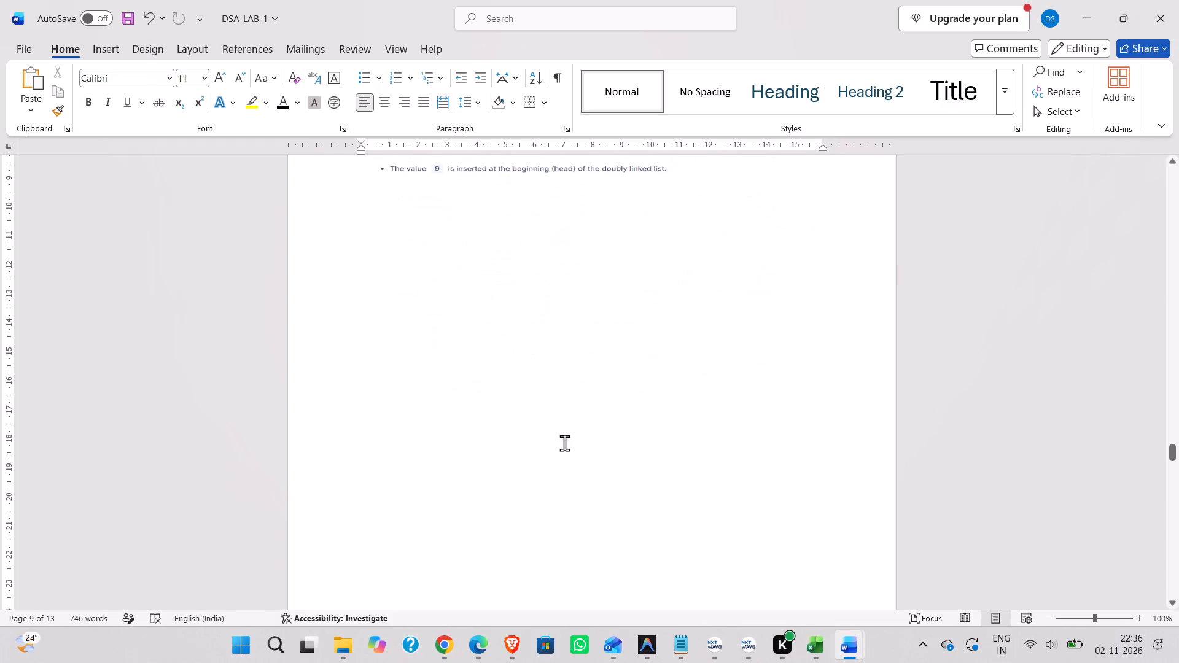
pyautogui.scroll(20, 564, 443)
pyautogui.scroll(18, 564, 443)
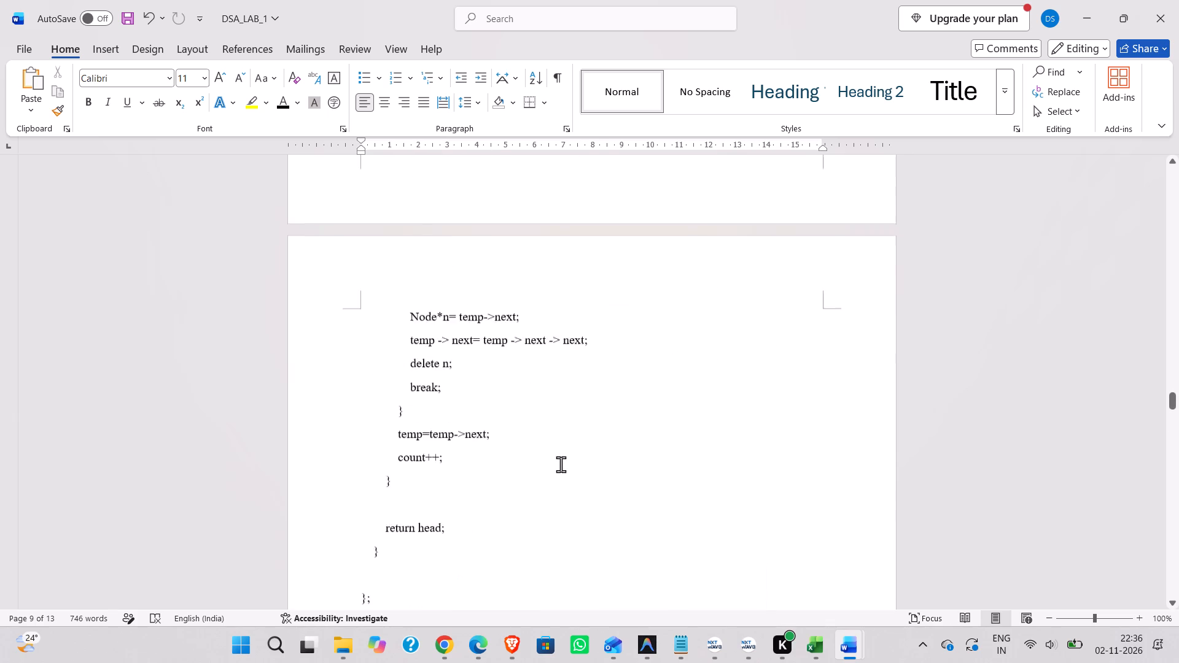
pyautogui.scroll(13, 561, 464)
pyautogui.moveTo(510, 308); pyautogui.dragTo(493, 308)
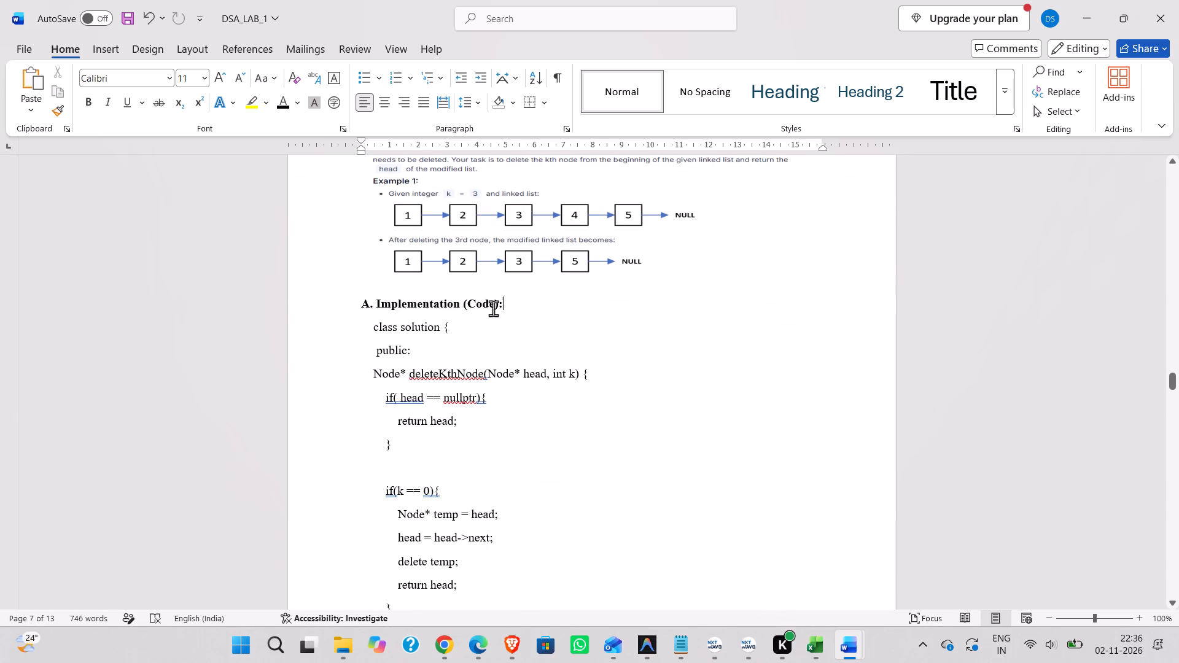
pyautogui.moveTo(493, 308); pyautogui.dragTo(362, 305)
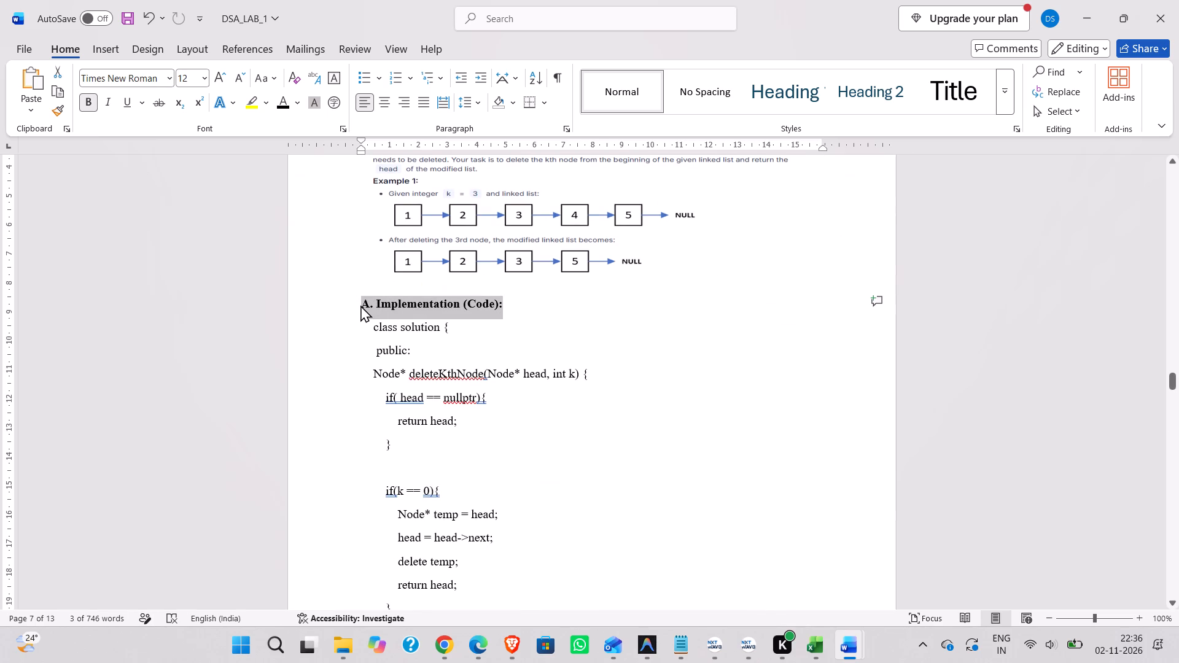
pyautogui.hotkey('ctrl', 'c')
pyautogui.scroll(-20, 360, 305)
pyautogui.scroll(-12, 360, 305)
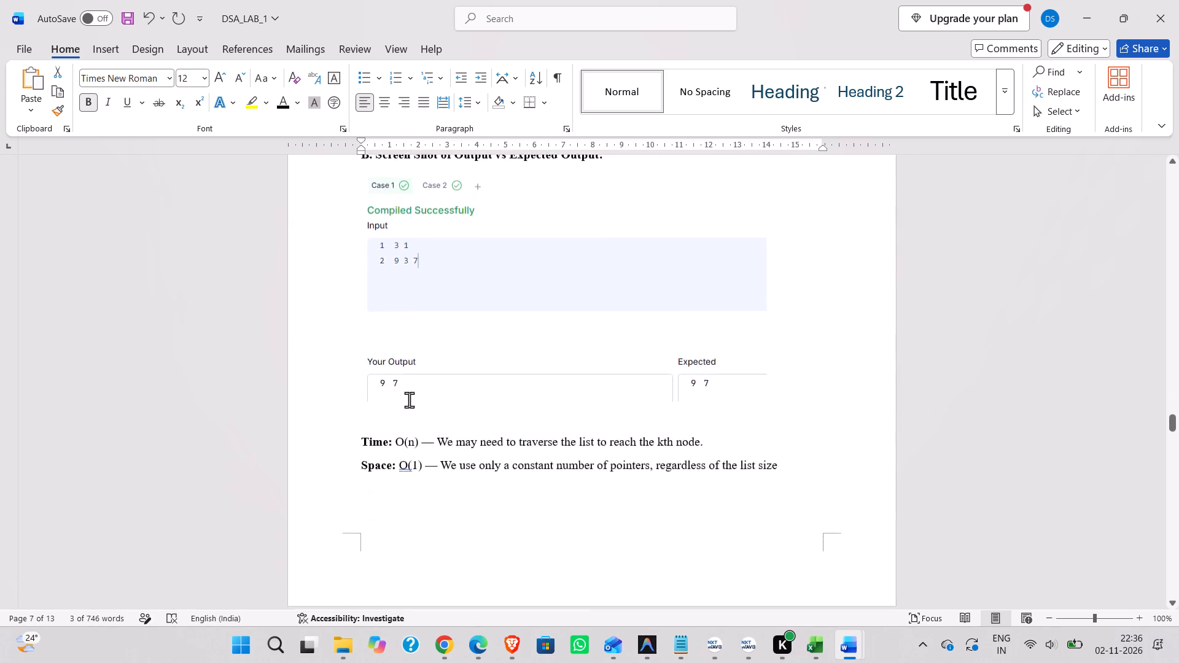
pyautogui.scroll(-13, 409, 400)
pyautogui.click(397, 438)
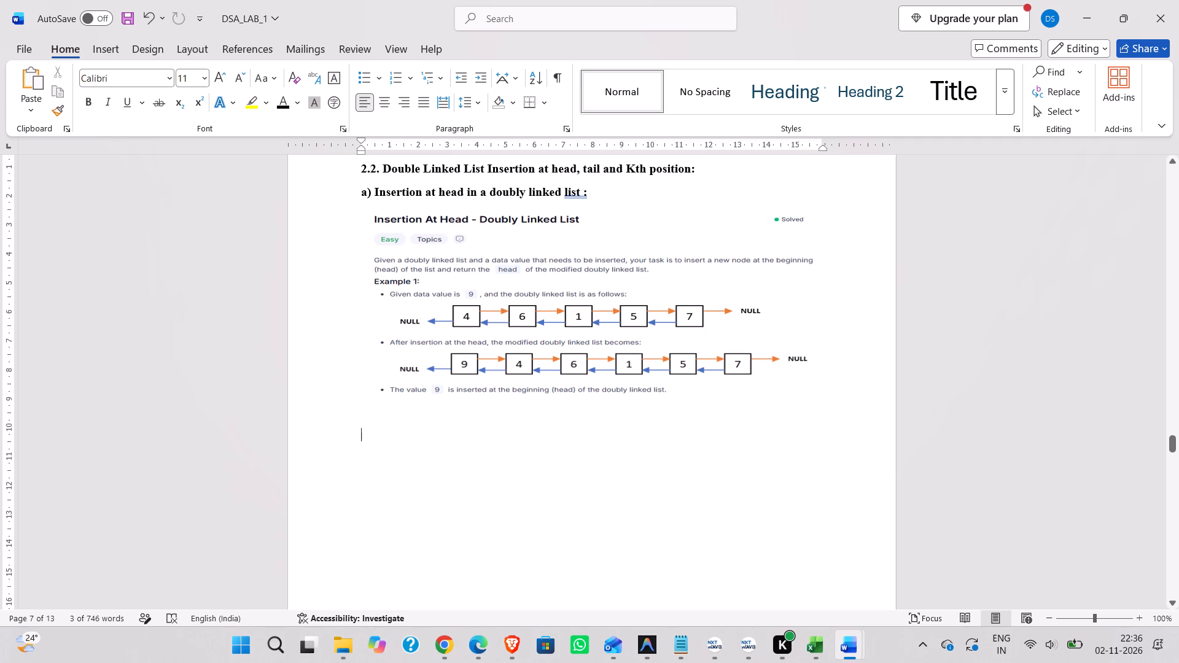
pyautogui.hotkey('ctrl', 'v')
# Slightly increase the height of the Insertion At Head problem screenshot while keeping its width.
pyautogui.click(537, 357)
pyautogui.moveTo(593, 397); pyautogui.dragTo(596, 405)
# Pin the copied "A. Implementation (Code):" heading in the clipboard history for reuse.
pyautogui.click(507, 452)
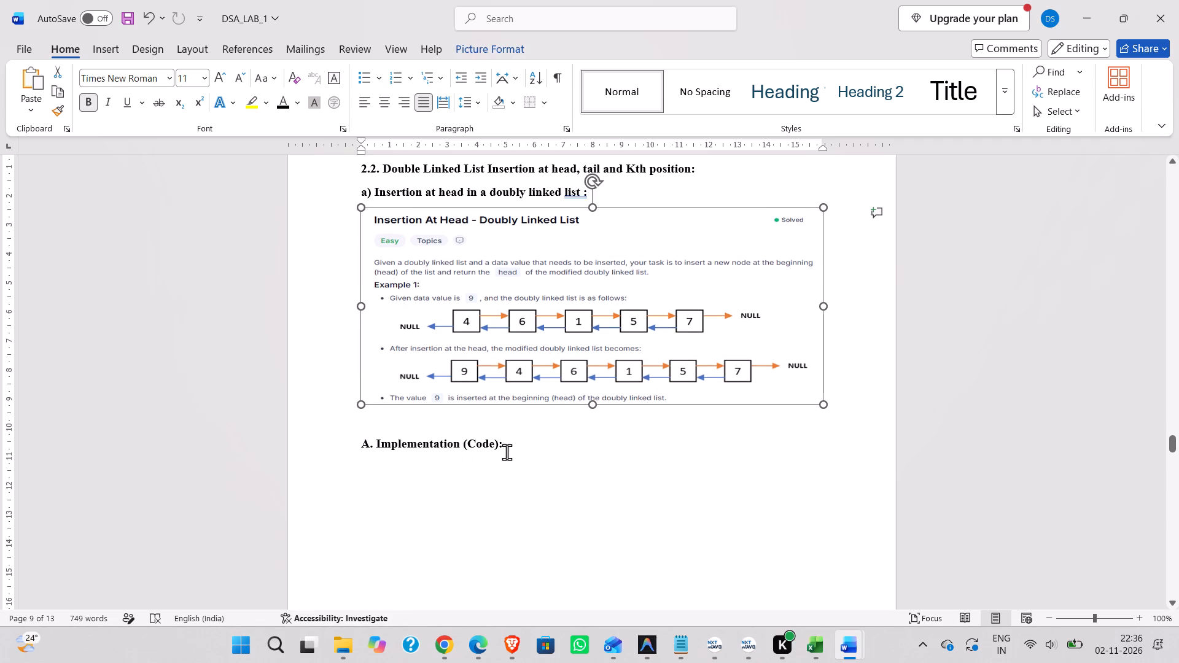
pyautogui.press('super+v')
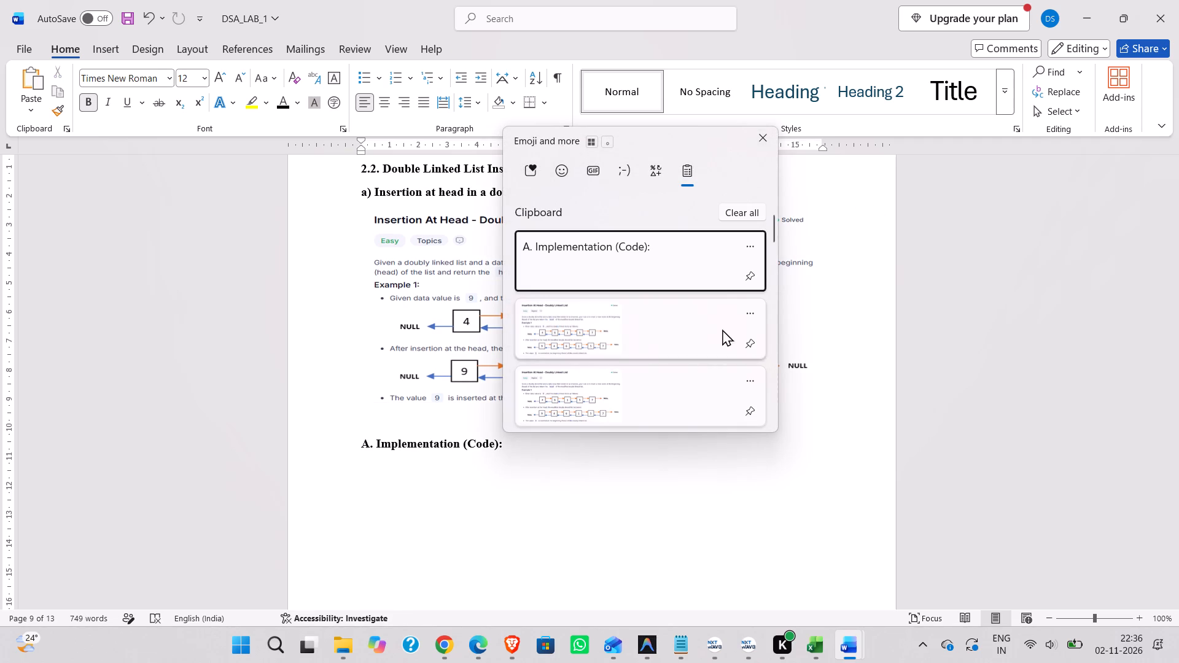
pyautogui.click(744, 283)
pyautogui.click(616, 461)
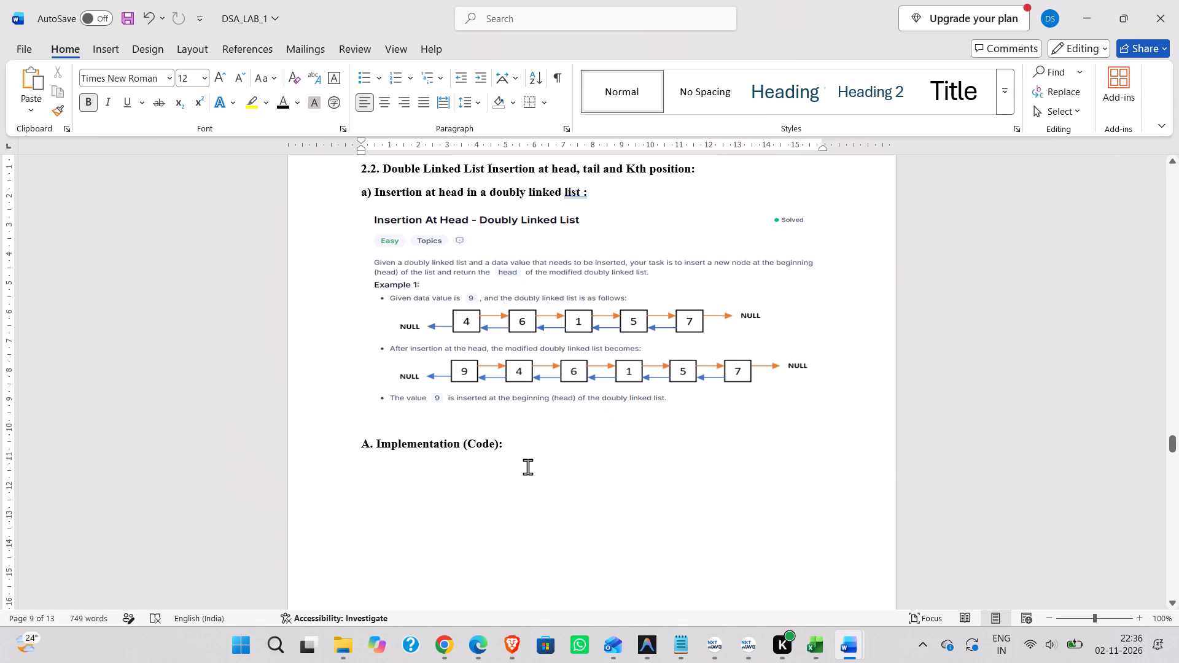
# Indent the empty line below the "A. Implementation (Code):" heading by six spaces.
pyautogui.press('Return')
pyautogui.hotkey('ctrl', 'z')
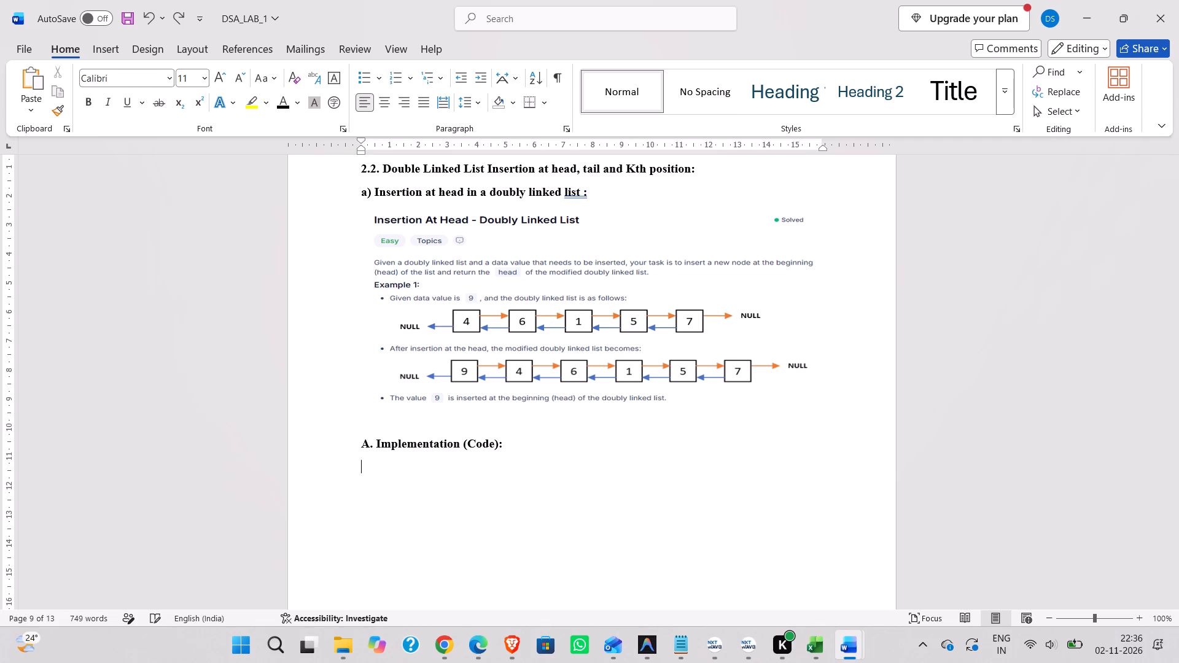
pyautogui.hotkey('alt', 'Tab')
pyautogui.hotkey('alt', 'Tab')
pyautogui.press('space')
pyautogui.press('space')
pyautogui.press('space')
pyautogui.press('space')
pyautogui.press('space')
pyautogui.press('space')
# Switch to Chrome, run the Insertion At Head solution on the sample test cases and enlarge the code editor.
pyautogui.hotkey('alt', 'Tab')
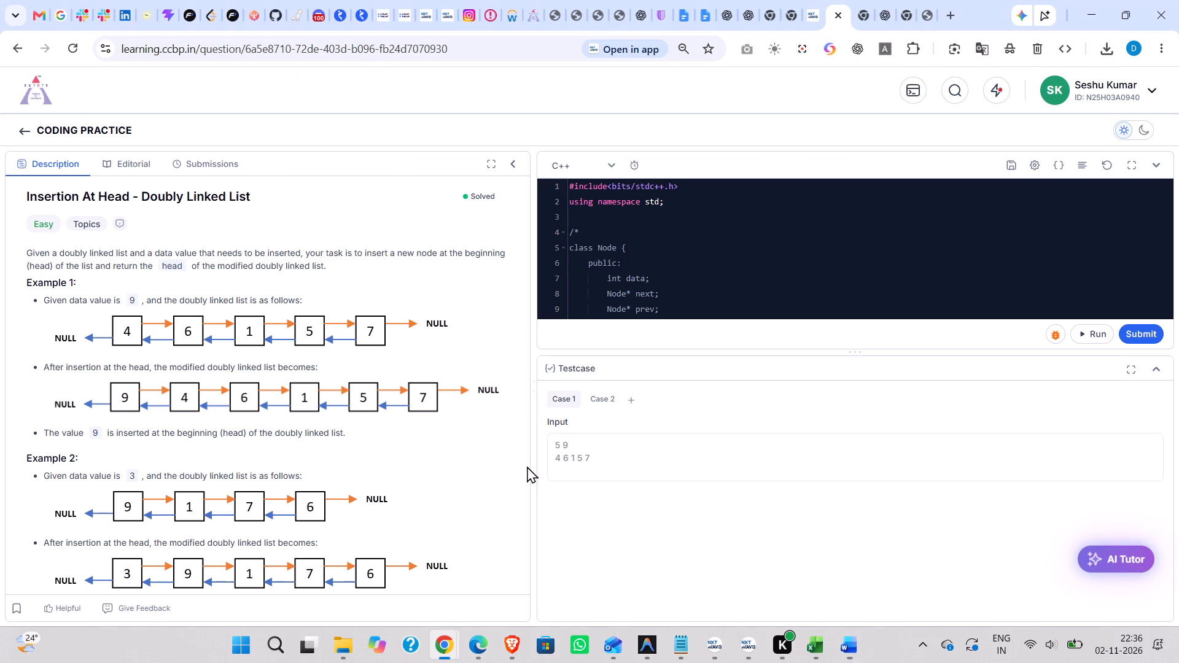
pyautogui.click(1101, 337)
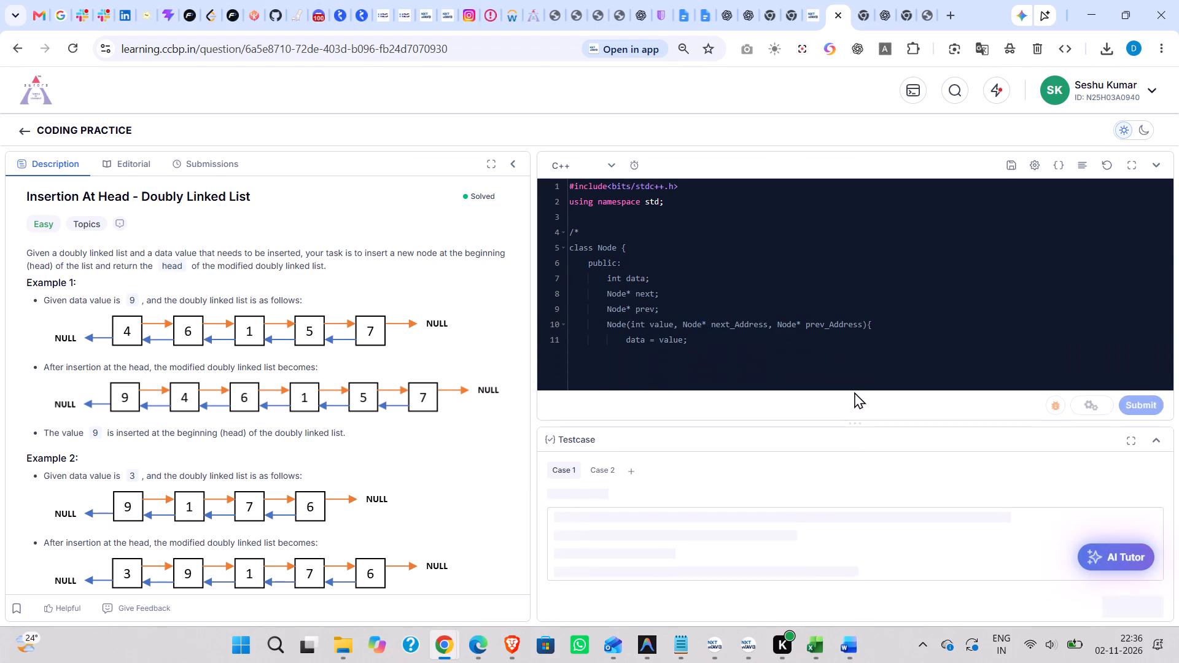
pyautogui.moveTo(862, 433); pyautogui.dragTo(865, 496)
# Delete the "//Write your code here..." placeholder comment from the insertionAtHead function.
pyautogui.scroll(-6, 703, 362)
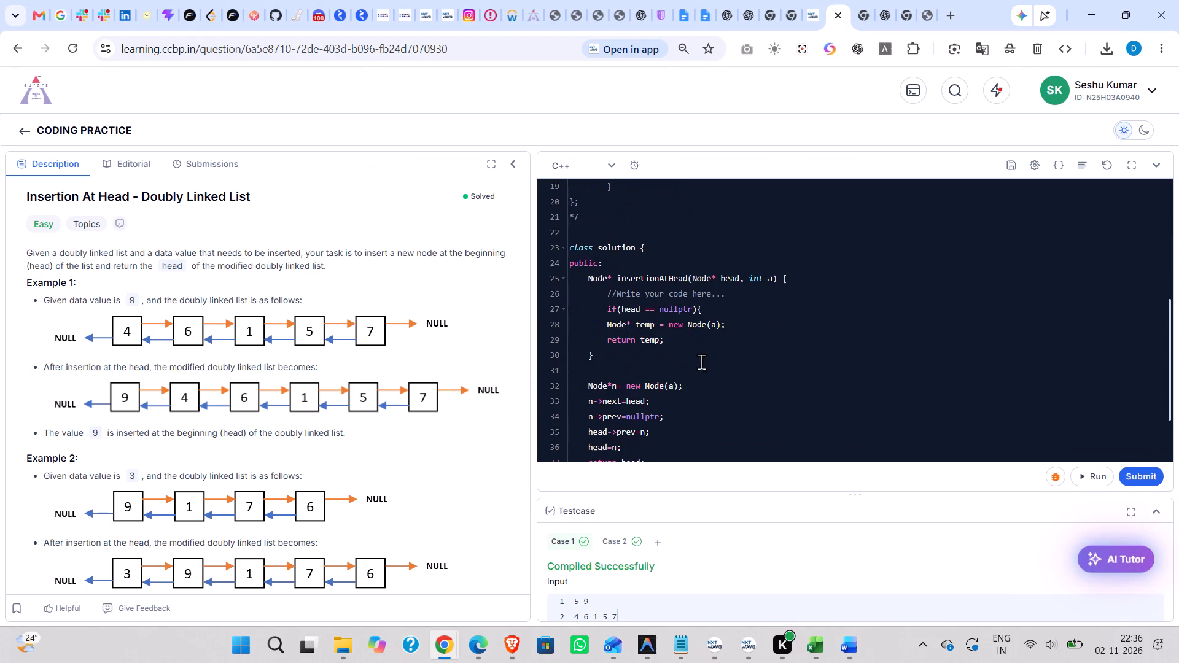
pyautogui.moveTo(571, 248); pyautogui.dragTo(594, 281)
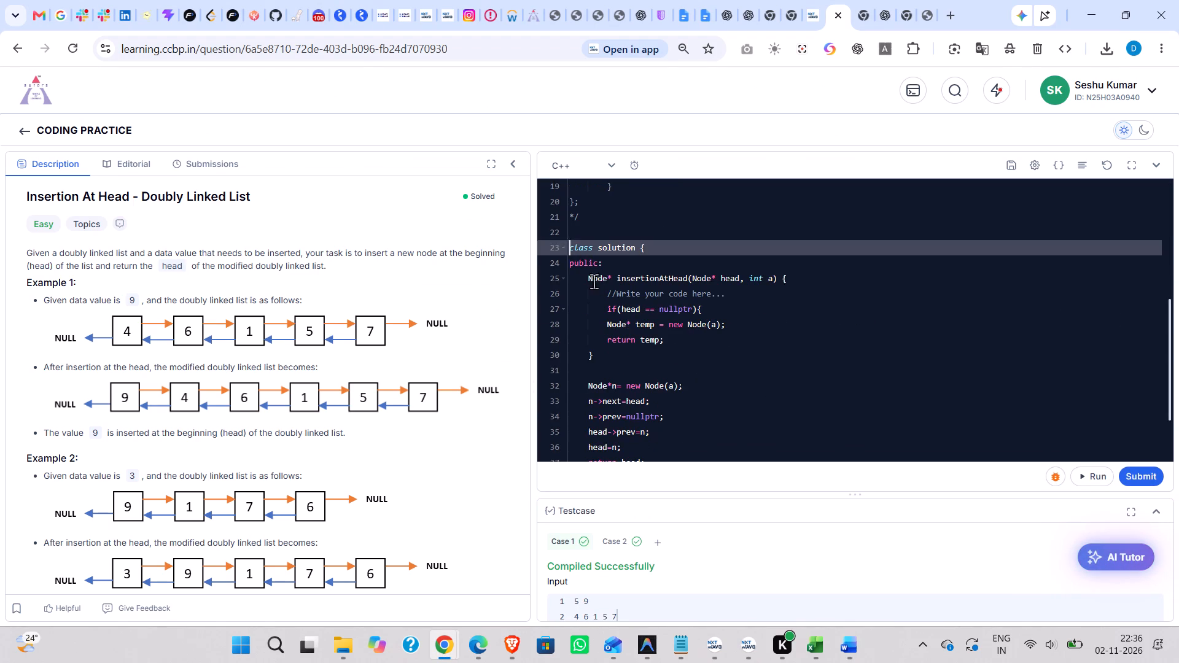
pyautogui.moveTo(594, 281); pyautogui.dragTo(597, 287)
pyautogui.click(705, 294)
pyautogui.moveTo(734, 295); pyautogui.dragTo(572, 298)
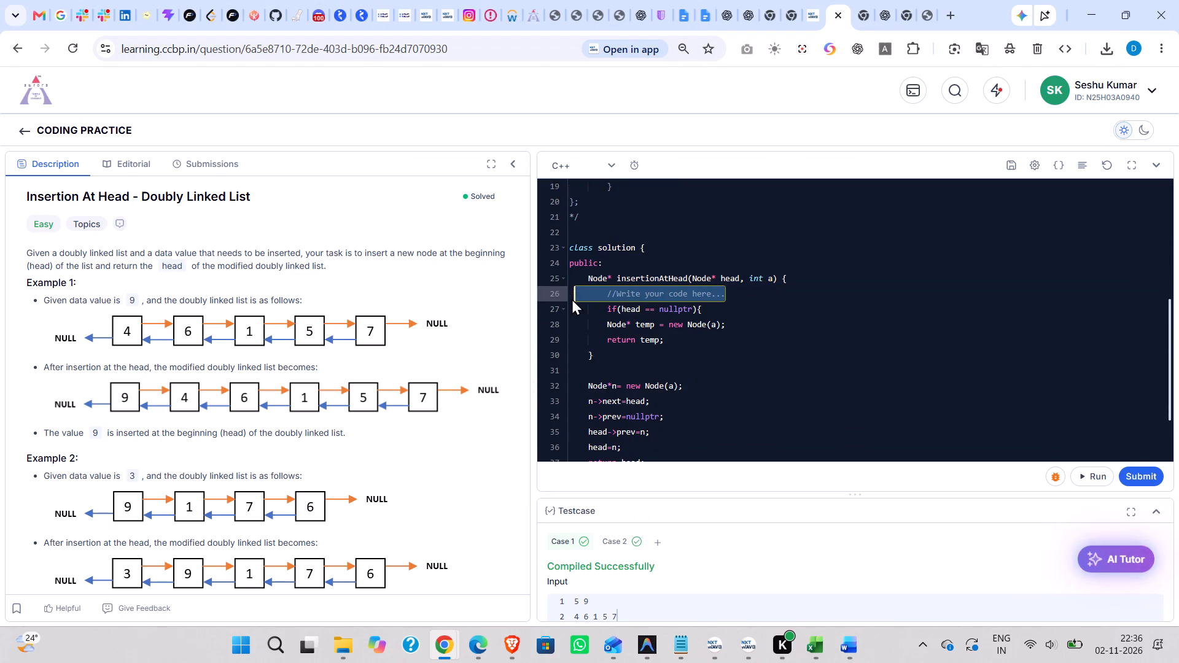
pyautogui.press('BackSpace')
# Copy the entire class solution code through its final closing brace and paste it below the "A. Implementation (Code):" heading in the Word report.
pyautogui.moveTo(567, 242); pyautogui.dragTo(589, 285)
pyautogui.moveTo(570, 244); pyautogui.dragTo(619, 281)
pyautogui.scroll(-5, 609, 281)
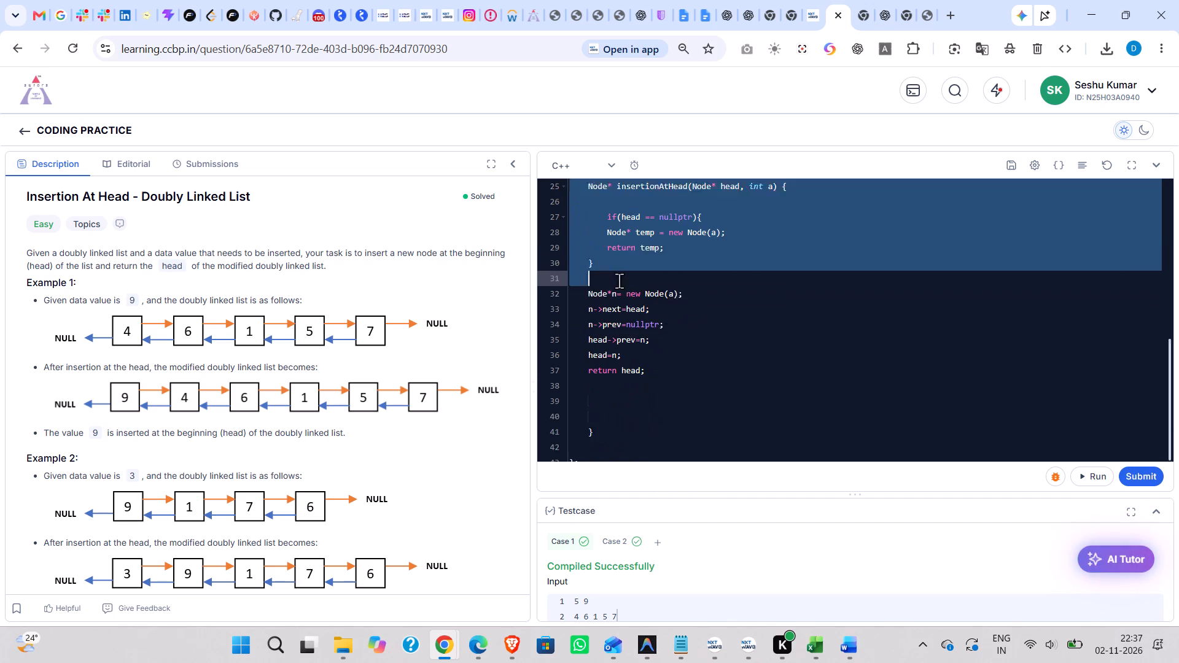
pyautogui.scroll(-2, 619, 281)
pyautogui.moveTo(619, 281); pyautogui.dragTo(618, 468)
pyautogui.hotkey('ctrl', 'c')
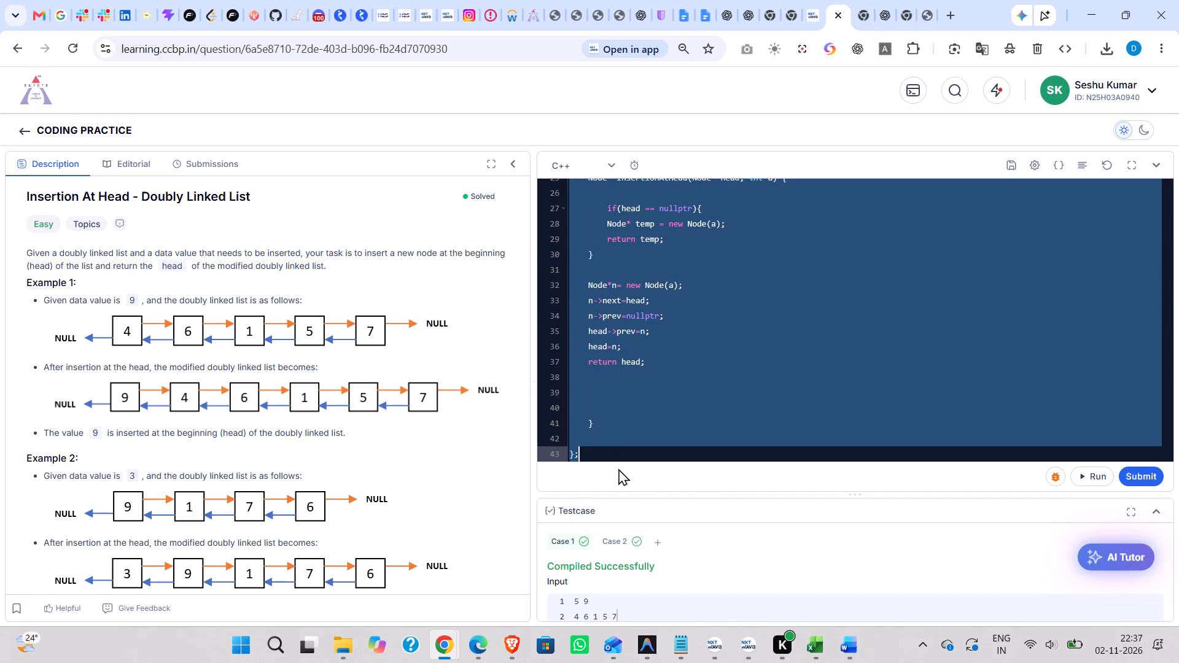
pyautogui.hotkey('alt', 'Tab')
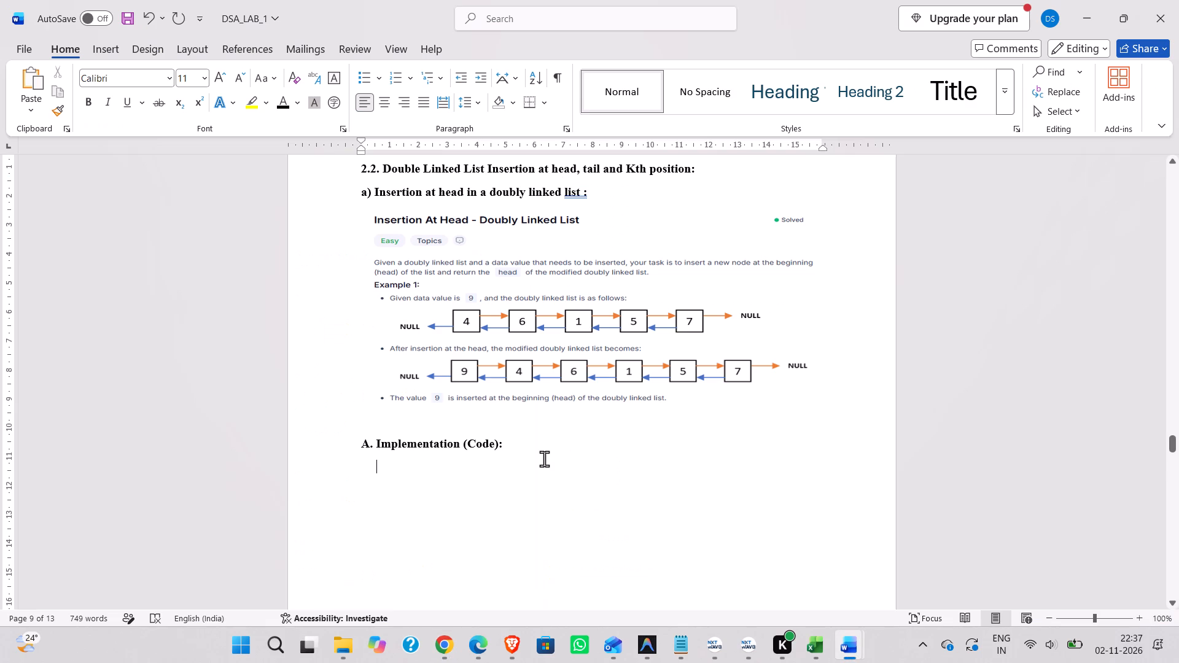
pyautogui.hotkey('ctrl', 'v')
# Indent the "public:" line of the pasted insertionAtHead code by six spaces.
pyautogui.scroll(7, 545, 459)
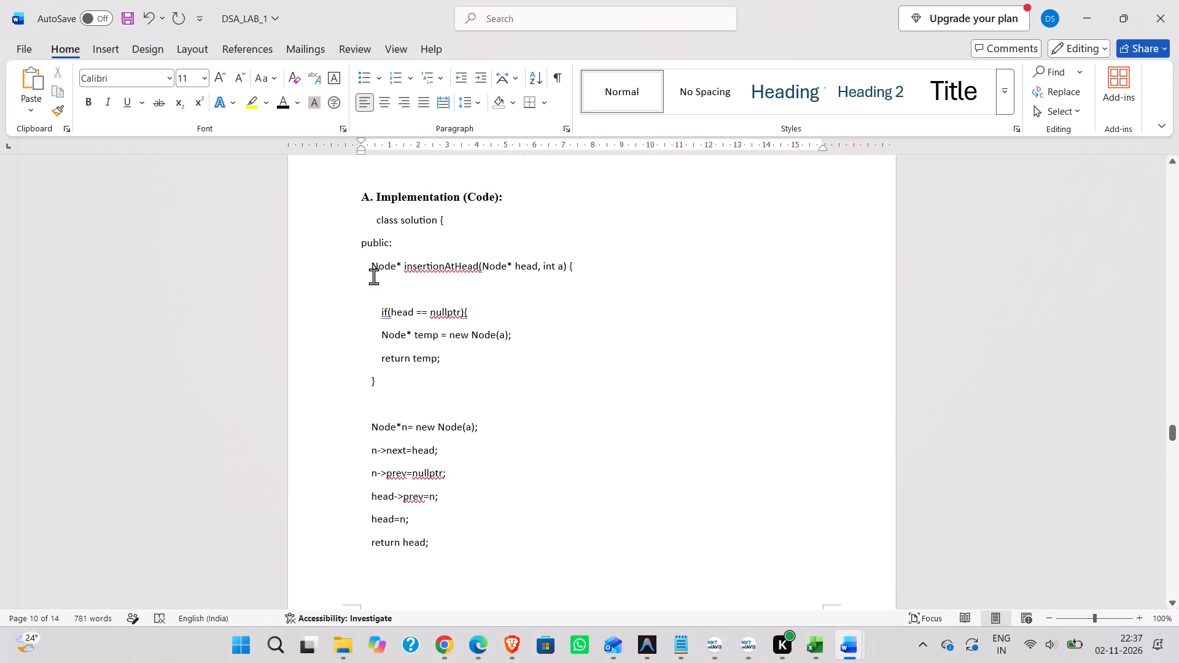
pyautogui.click(362, 242)
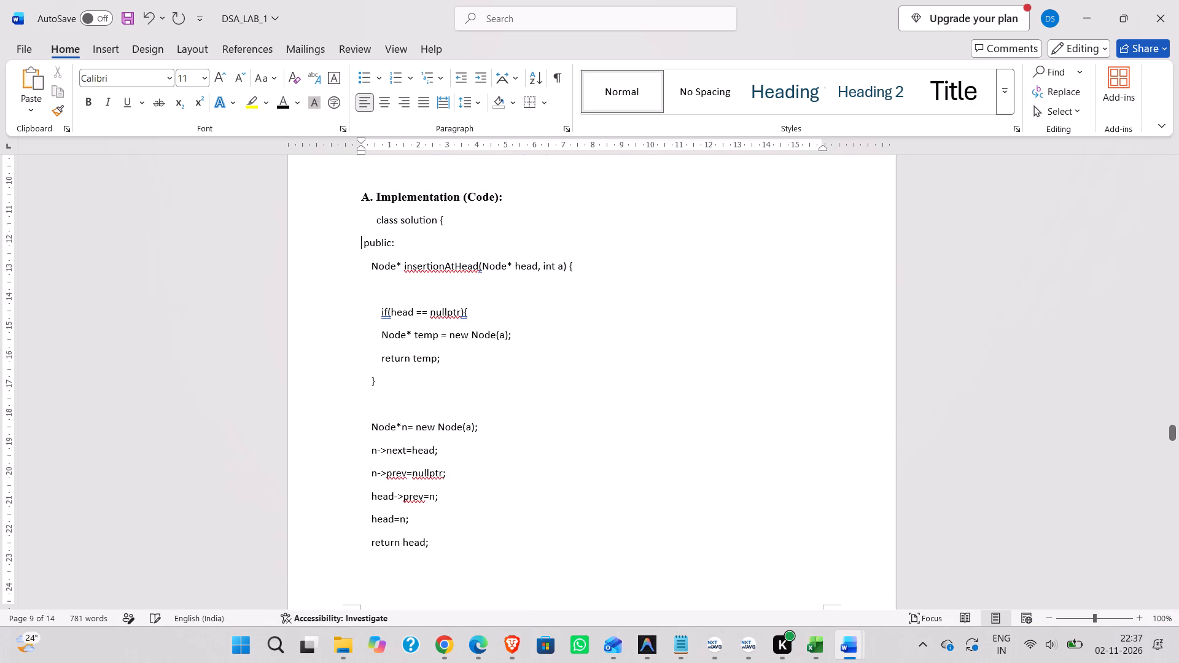
pyautogui.press('space')
pyautogui.press('space')
pyautogui.press('space')
pyautogui.press('space')
pyautogui.press('space')
pyautogui.press('space')
# Format the whole pasted insertionAtHead code in Times New Roman, size 12.
pyautogui.moveTo(379, 220); pyautogui.dragTo(416, 398)
pyautogui.scroll(-12, 407, 326)
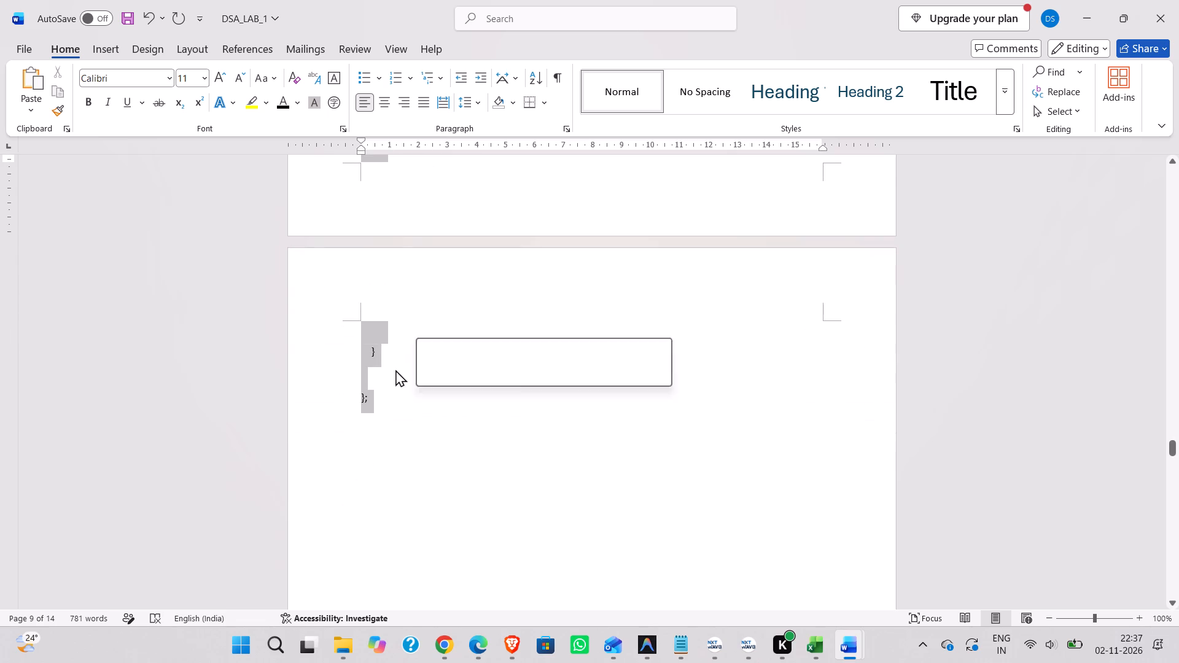
pyautogui.click(171, 82)
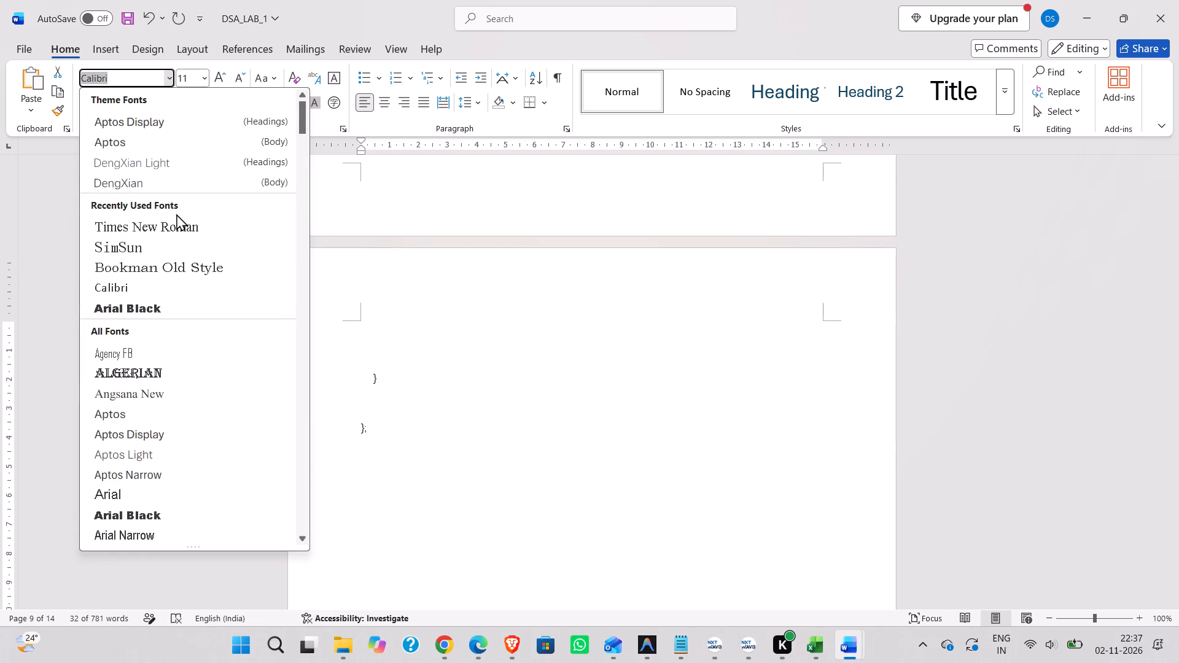
pyautogui.click(179, 219)
pyautogui.click(220, 81)
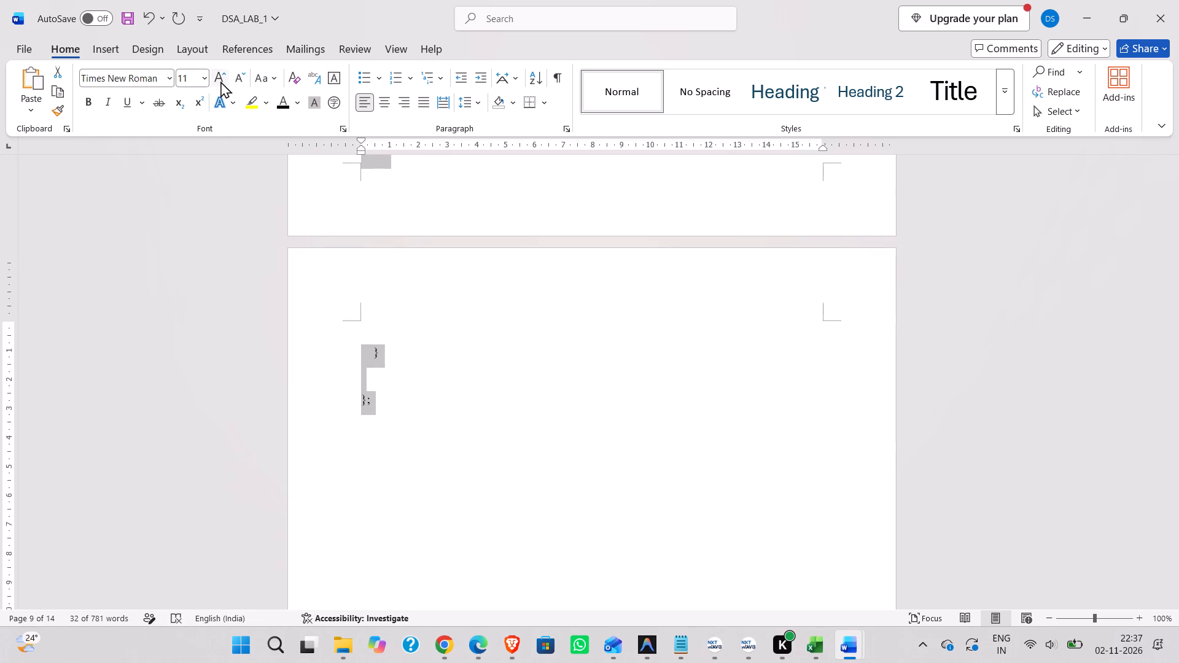
pyautogui.click(420, 295)
# Remove the blank lines before the final closing brace, before "Node*n= new Node(a);" and below the insertionAtHead function header.
pyautogui.click(397, 370)
pyautogui.press('BackSpace')
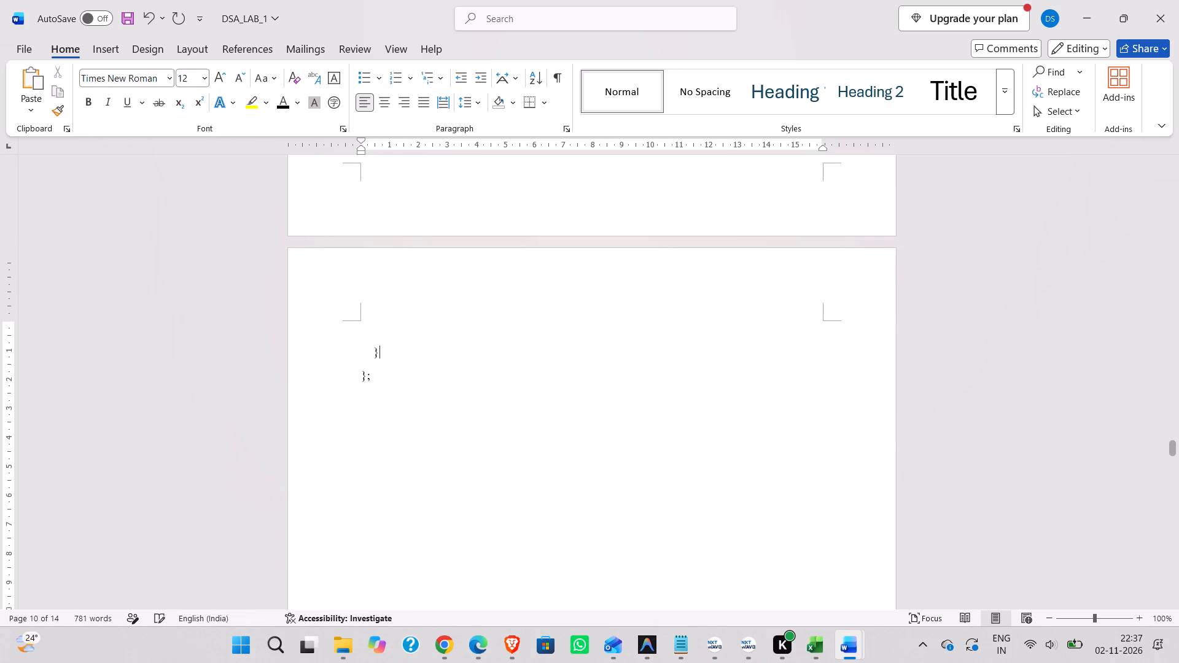
pyautogui.scroll(12, 399, 371)
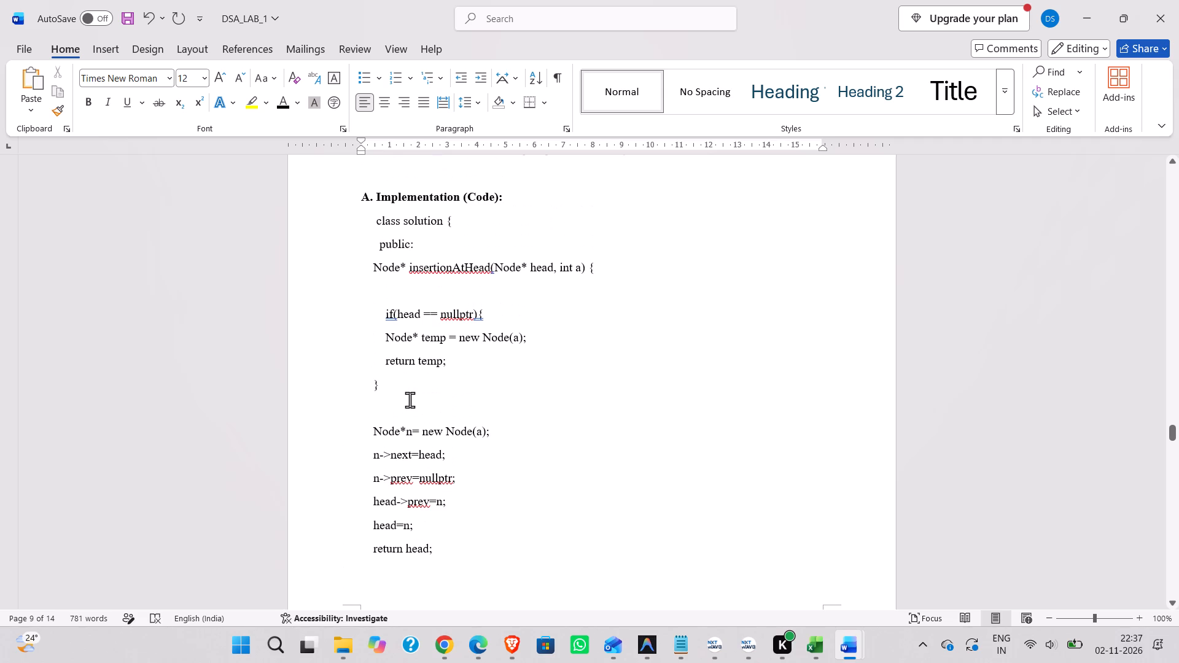
pyautogui.click(411, 404)
pyautogui.press('BackSpace')
pyautogui.press('BackSpace')
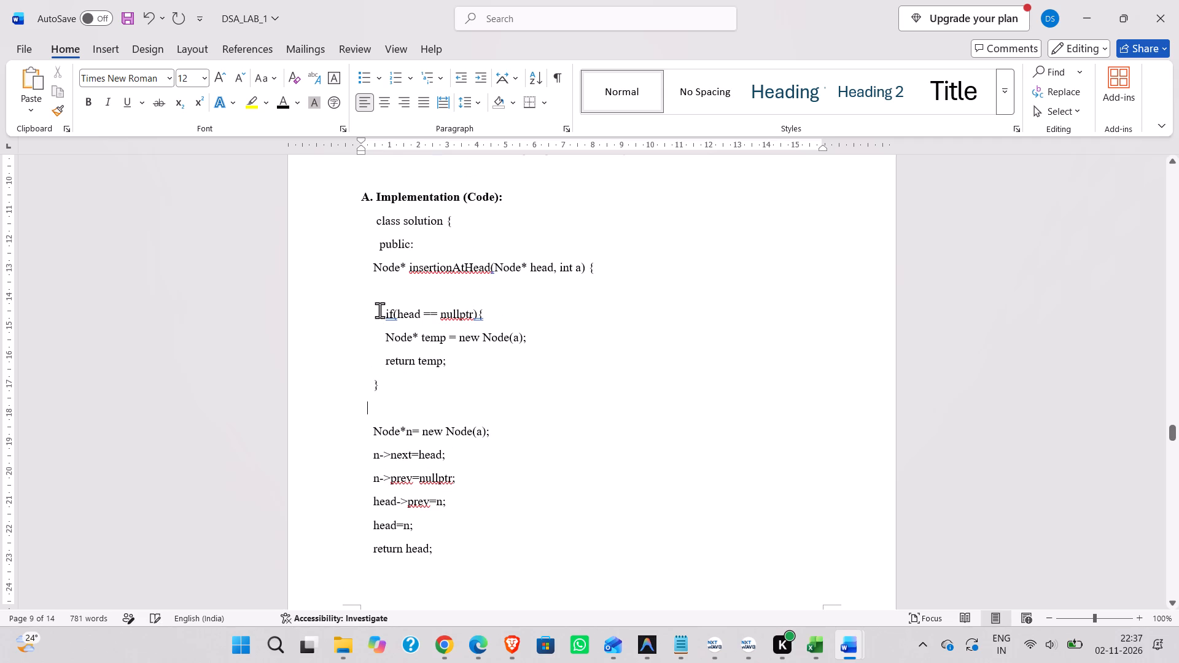
pyautogui.press('BackSpace')
pyautogui.press('BackSpace')
pyautogui.press('BackSpace')
pyautogui.click(411, 287)
pyautogui.press('BackSpace')
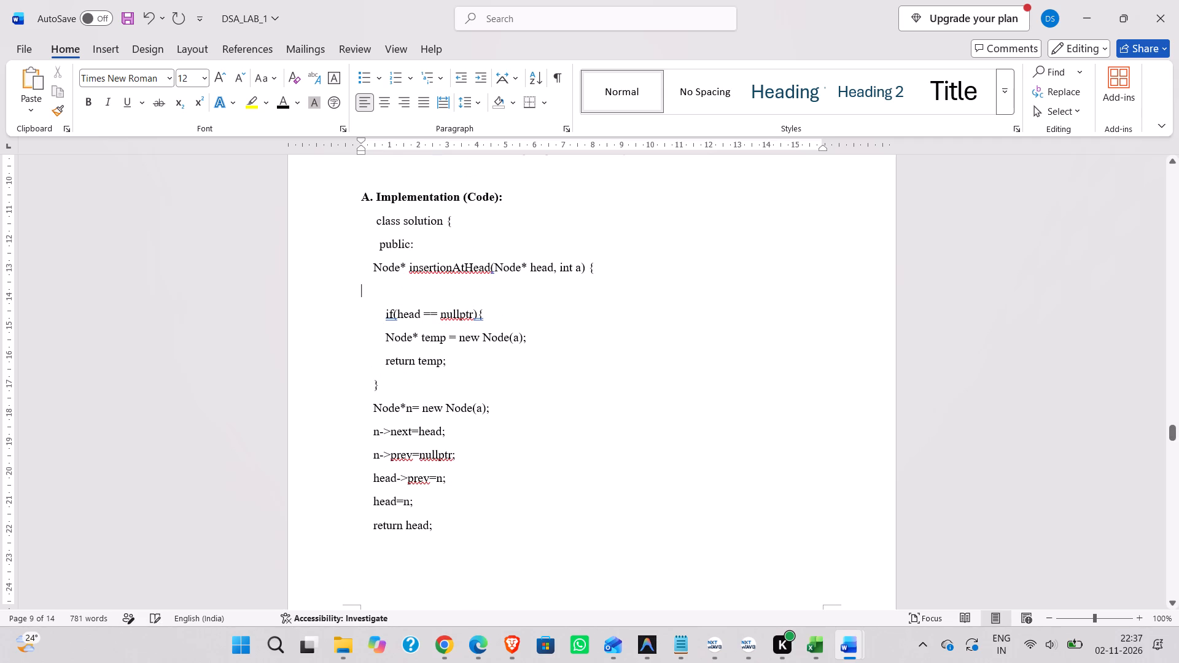
pyautogui.press('BackSpace')
# Delete all blank lines between "return head;" and the function's closing brace in the insertionAtHead code.
pyautogui.scroll(-6, 391, 319)
pyautogui.click(392, 338)
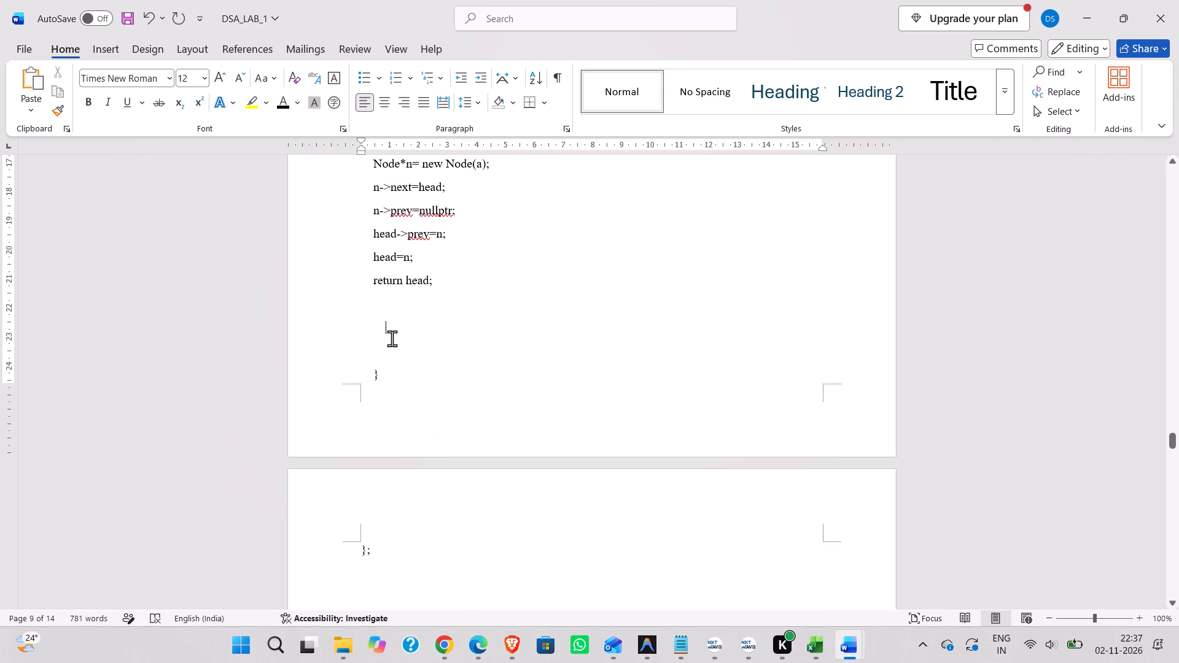
pyautogui.click(399, 359)
pyautogui.press('BackSpace')
pyautogui.press('BackSpace')
pyautogui.press('BackSpace')
pyautogui.press('BackSpace')
pyautogui.press('BackSpace')
pyautogui.press('BackSpace')
pyautogui.press('BackSpace')
pyautogui.press('BackSpace')
pyautogui.press('BackSpace')
pyautogui.press('BackSpace')
pyautogui.press('BackSpace')
pyautogui.press('BackSpace')
pyautogui.press('BackSpace')
pyautogui.press('BackSpace')
pyautogui.press('BackSpace')
pyautogui.press('BackSpace')
pyautogui.press('BackSpace')
pyautogui.press('BackSpace')
pyautogui.press('BackSpace')
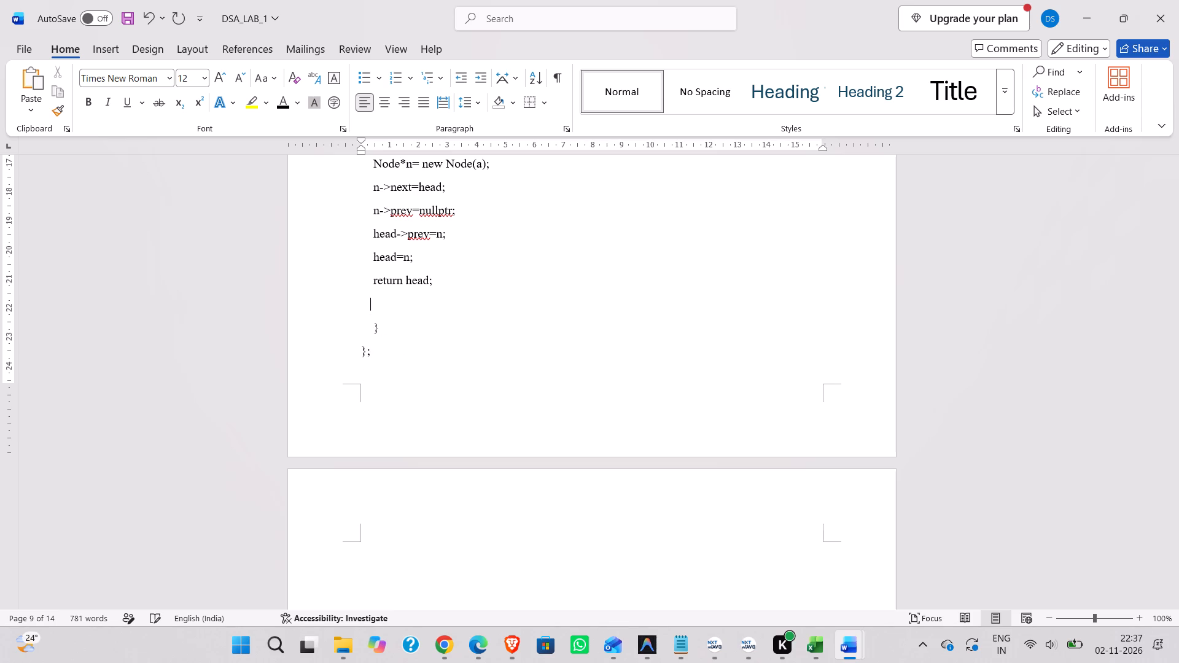
pyautogui.press('BackSpace')
pyautogui.press('BackSpace')
pyautogui.press('BackSpace')
pyautogui.press('BackSpace')
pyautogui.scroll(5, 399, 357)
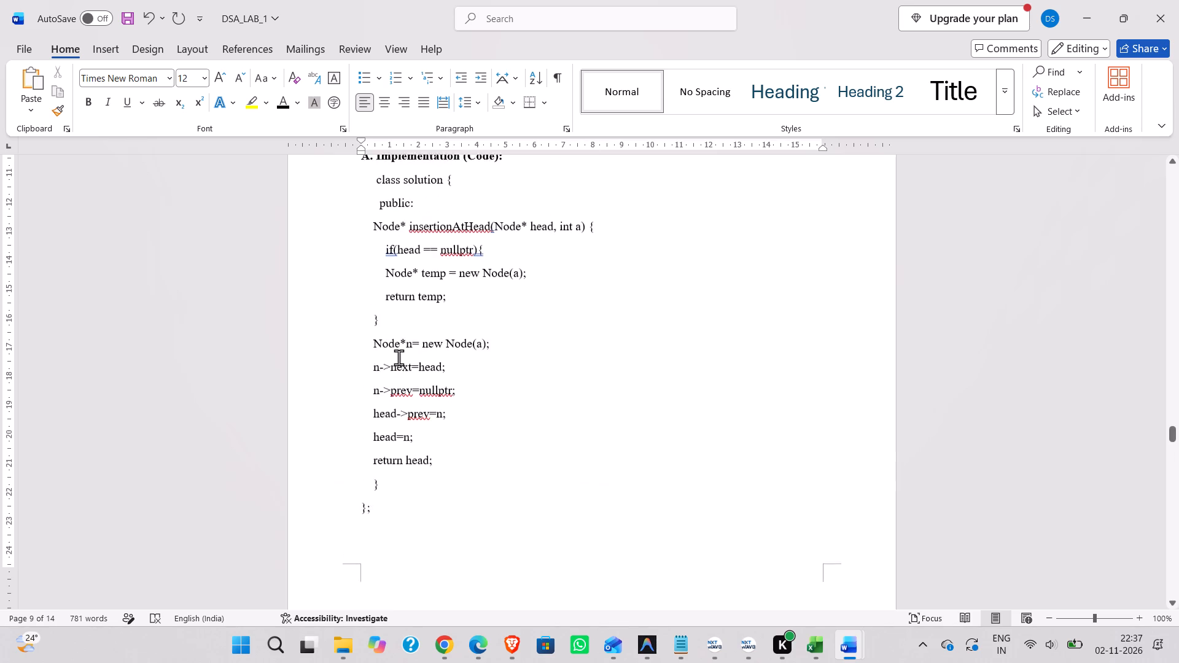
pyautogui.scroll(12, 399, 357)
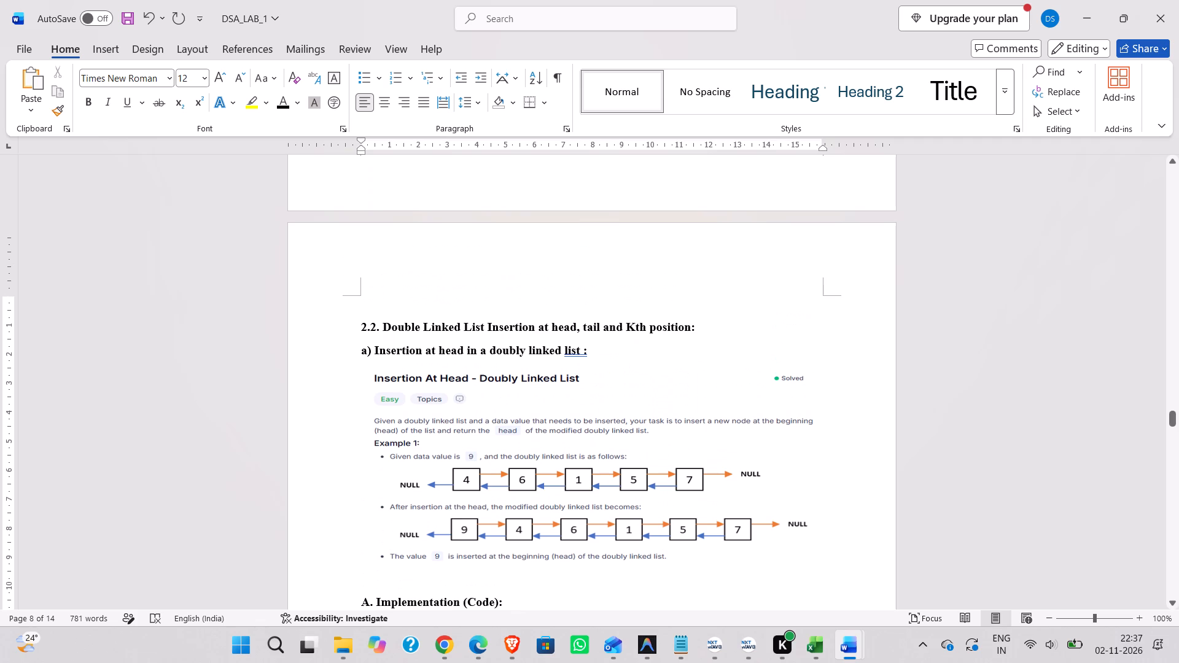
# Indent the subheading "a) Insertion at head in a doubly linked list :" by three spaces.
pyautogui.click(356, 348)
pyautogui.press('space')
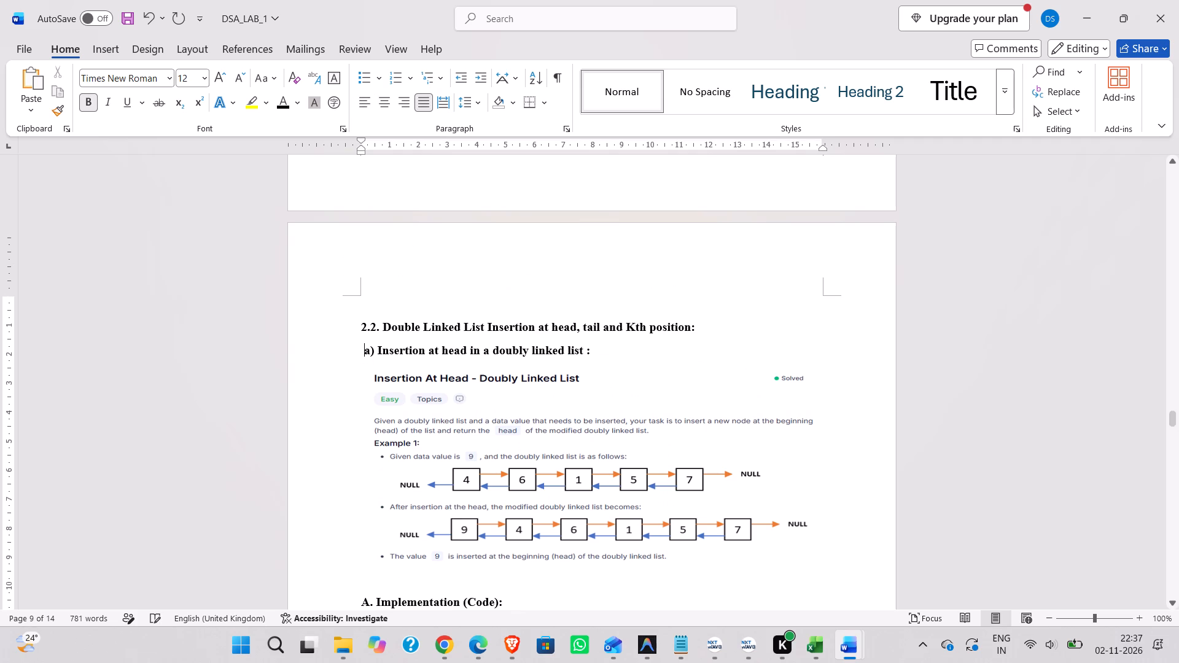
pyautogui.press('space')
pyautogui.press('space')
# Copy the earlier heading "B. Screen Shot of Output vs Expected Output:" onto the blank page after the insertionAtHead code.
pyautogui.scroll(16, 463, 392)
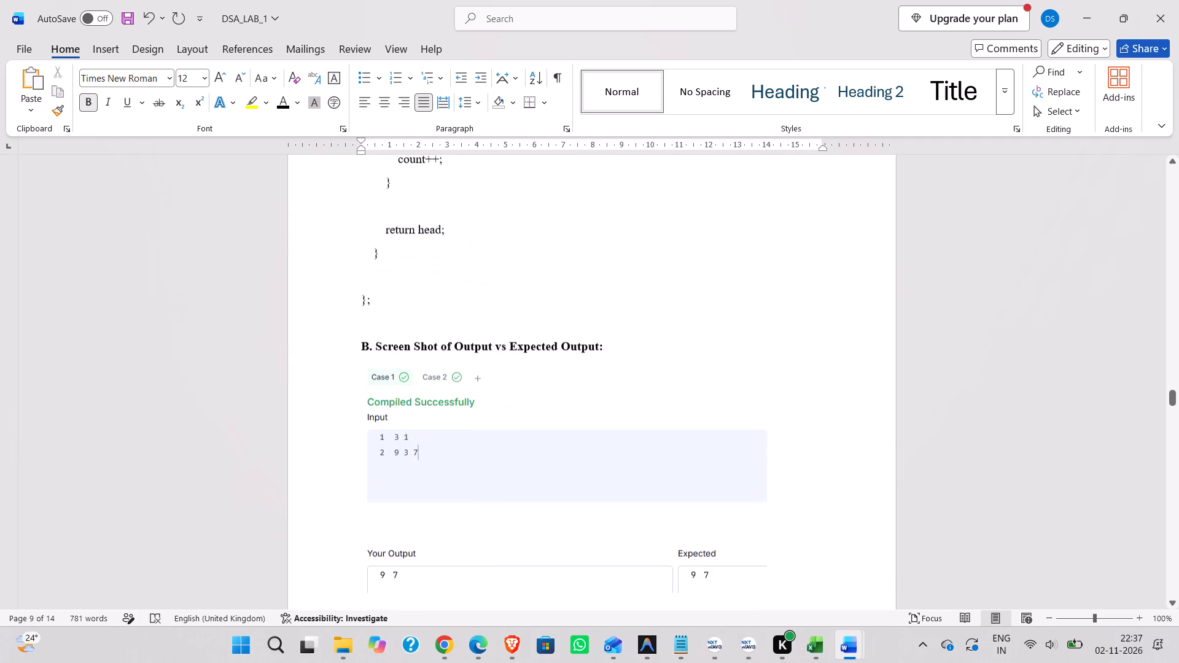
pyautogui.moveTo(607, 351); pyautogui.dragTo(356, 346)
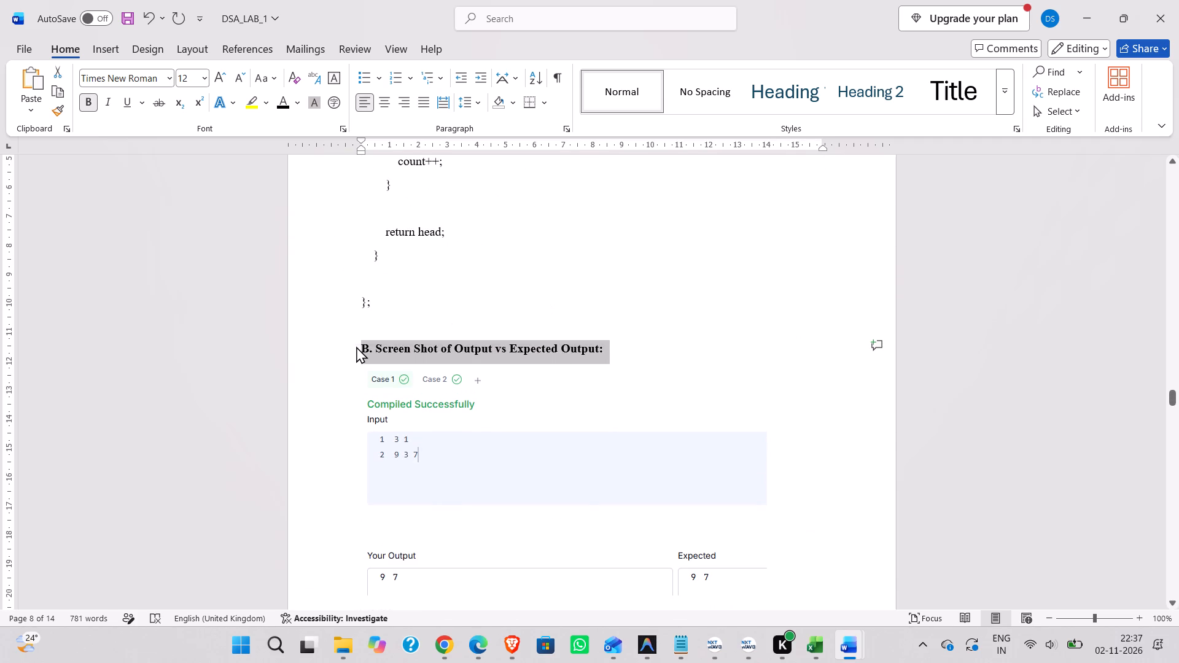
pyautogui.hotkey('ctrl', 'c')
pyautogui.scroll(-20, 457, 369)
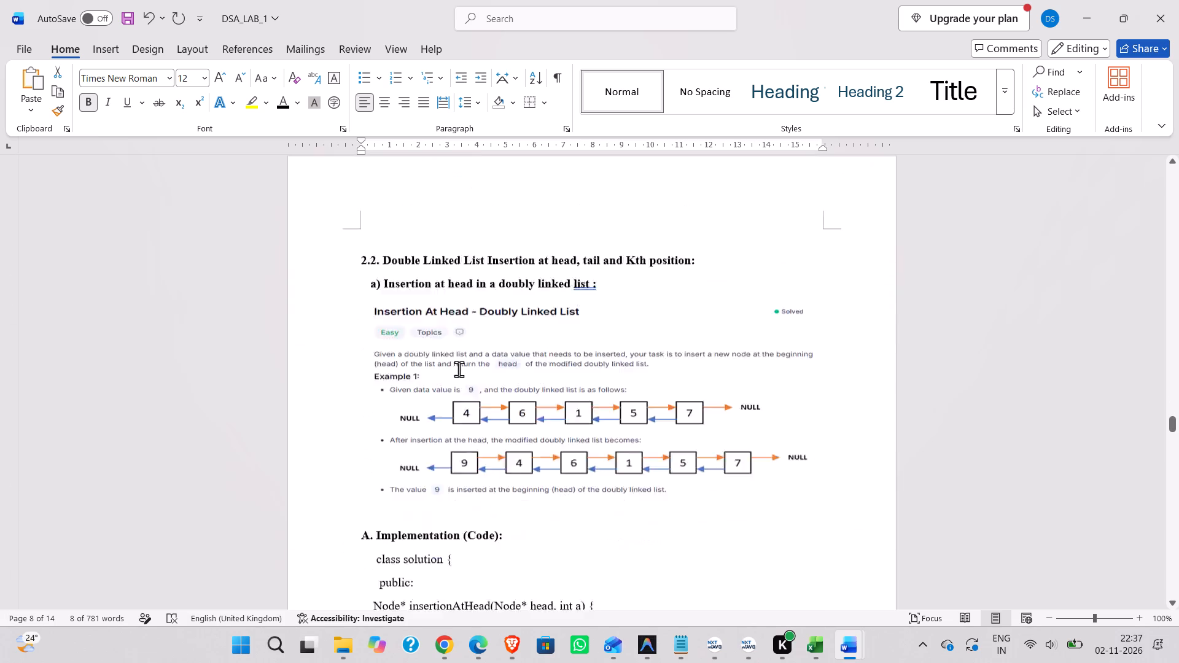
pyautogui.scroll(-2, 459, 369)
pyautogui.scroll(4, 459, 369)
pyautogui.scroll(-8, 459, 368)
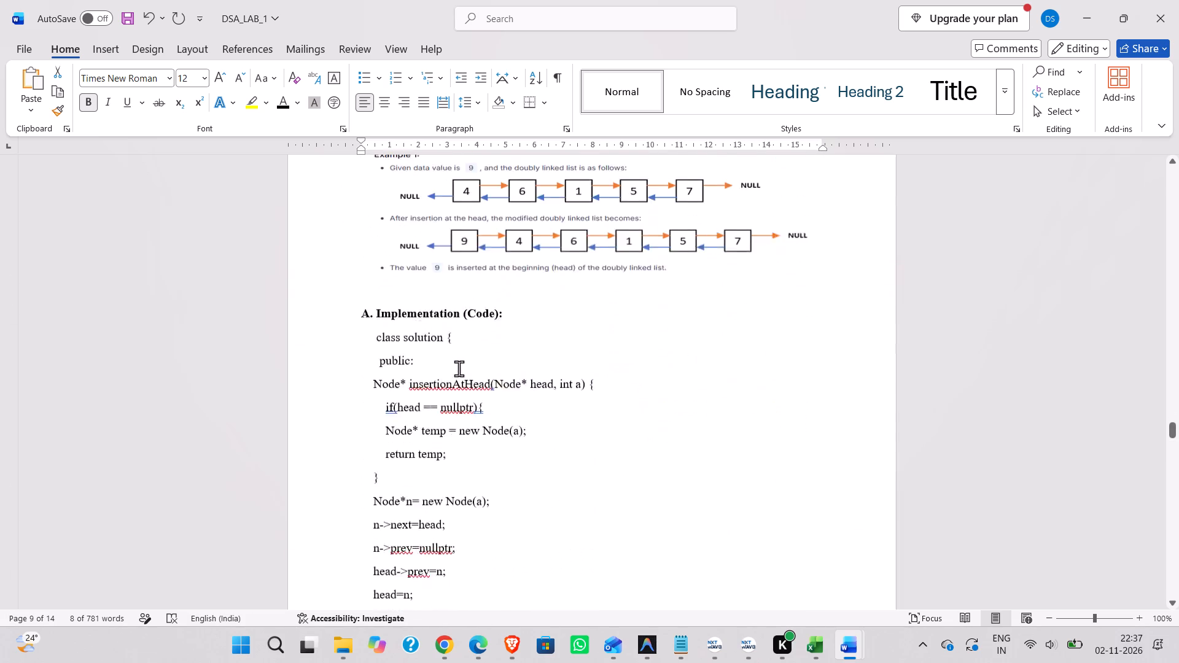
pyautogui.scroll(-14, 459, 368)
pyautogui.click(462, 381)
pyautogui.click(446, 308)
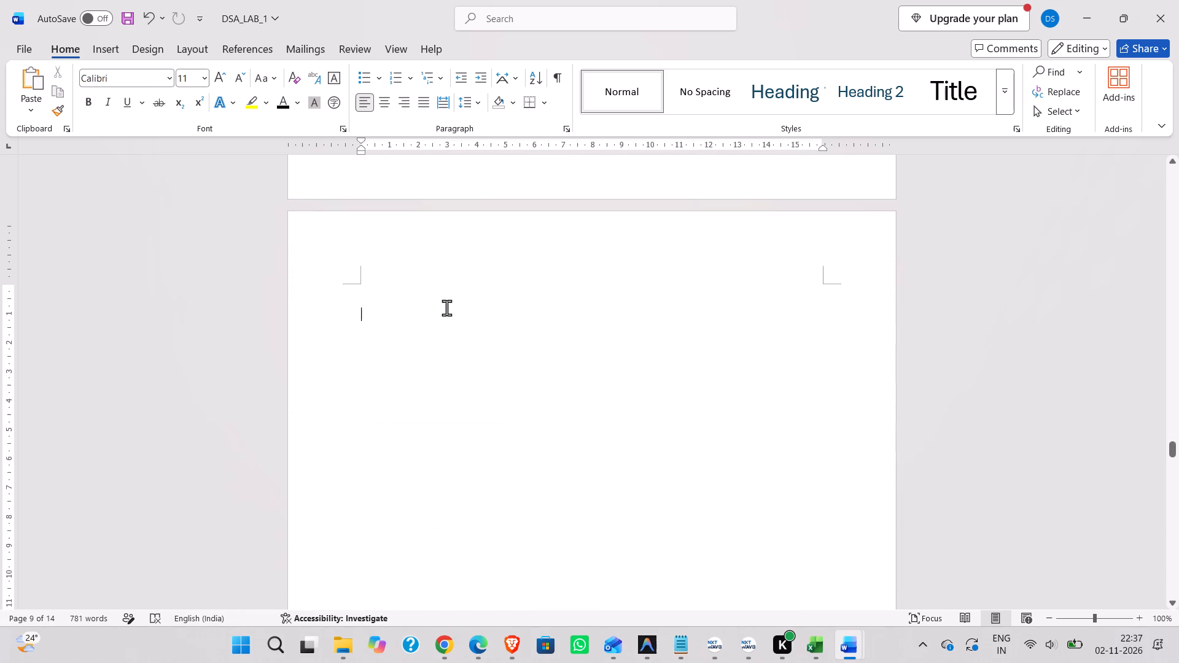
pyautogui.hotkey('ctrl', 'v')
# Add blank lines below the pasted "B. Screen Shot of Output vs Expected Output:" heading, keeping the heading without a leading space.
pyautogui.click(364, 317)
pyautogui.press('space')
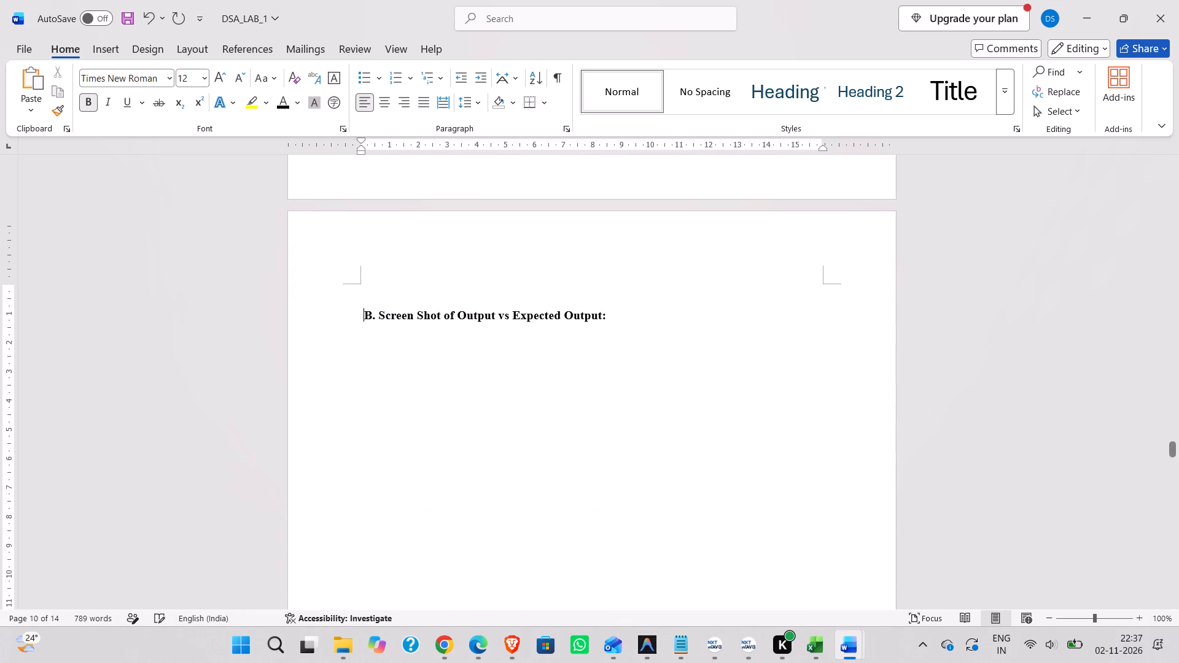
pyautogui.click(622, 321)
pyautogui.hotkey('shift', 'Return')
pyautogui.press('super+v')
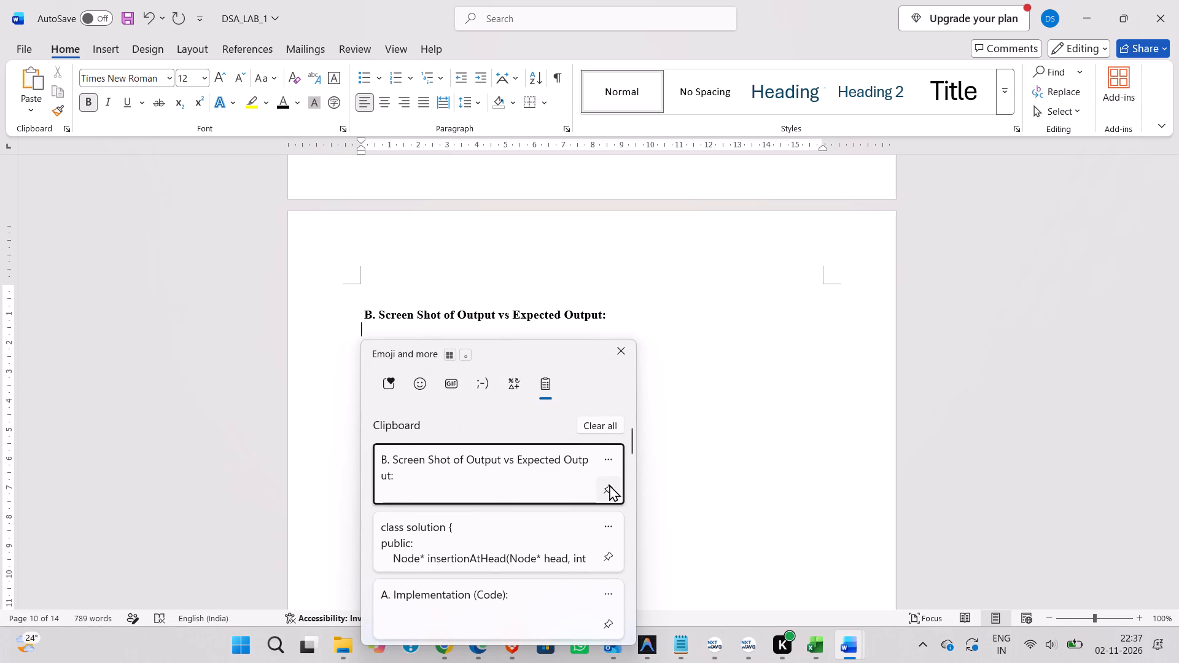
pyautogui.click(609, 491)
pyautogui.click(706, 474)
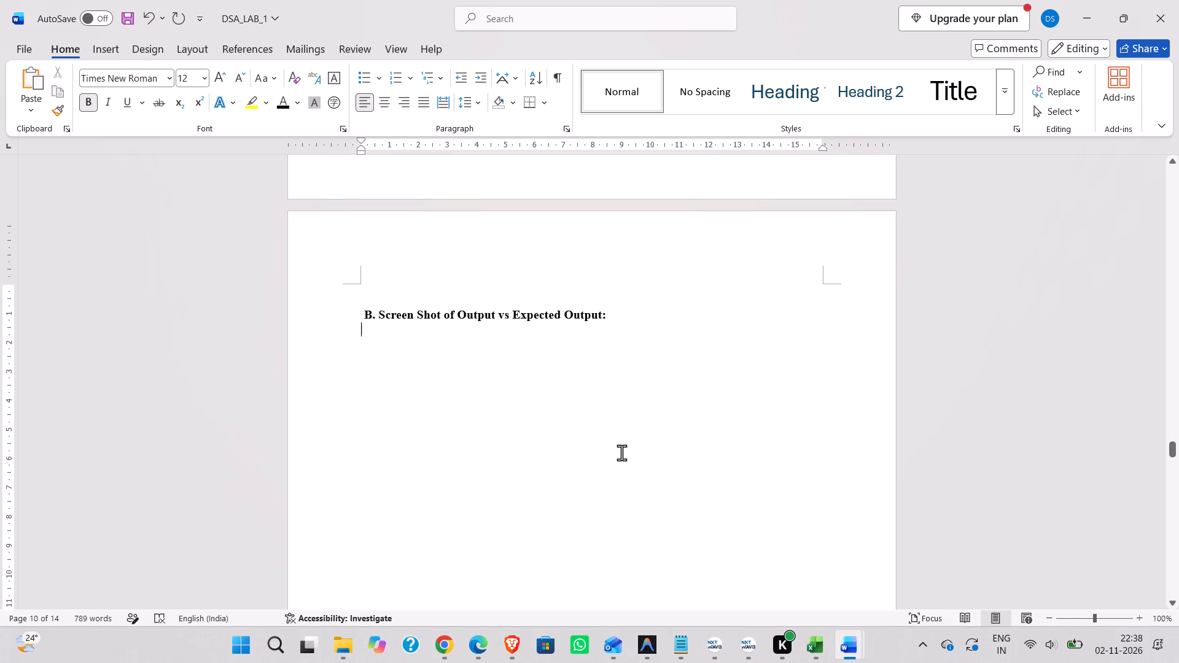
pyautogui.press('space')
pyautogui.press('space')
pyautogui.press('BackSpace')
pyautogui.press('Return')
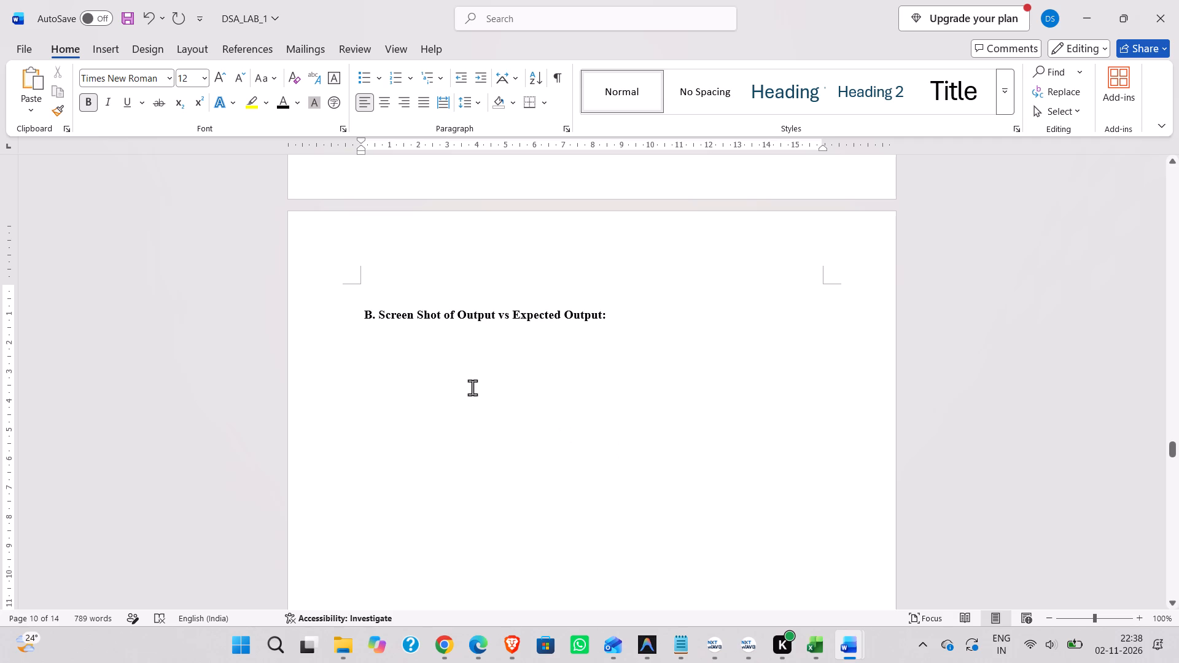
pyautogui.click(364, 319)
pyautogui.press('BackSpace')
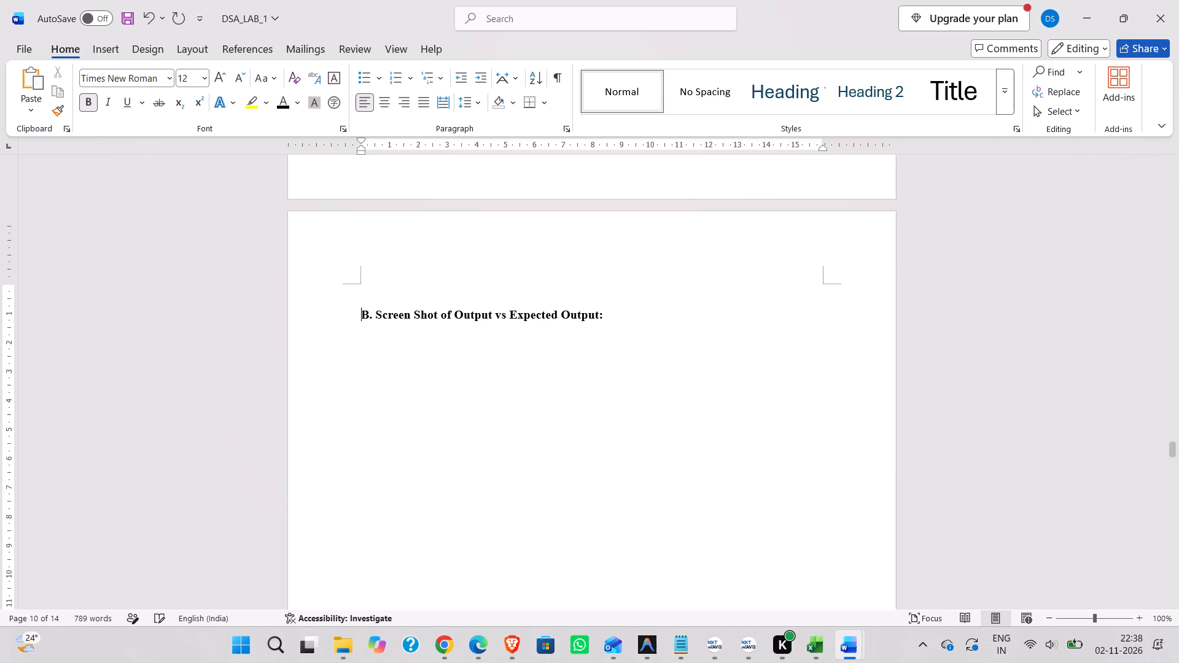
pyautogui.click(383, 333)
pyautogui.press('Return')
# Switch to the coding practice page in Chrome, run the Insertion At Head code and enlarge the test case area.
pyautogui.hotkey('alt', 'Tab')
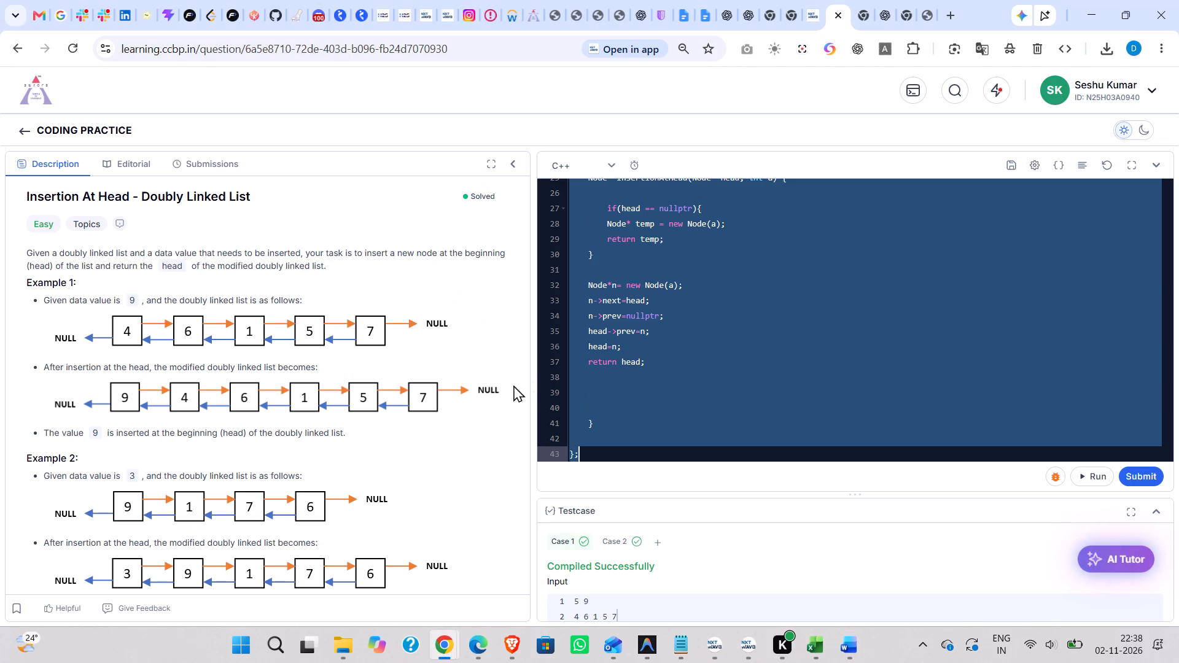
pyautogui.click(1075, 481)
pyautogui.scroll(-1, 775, 324)
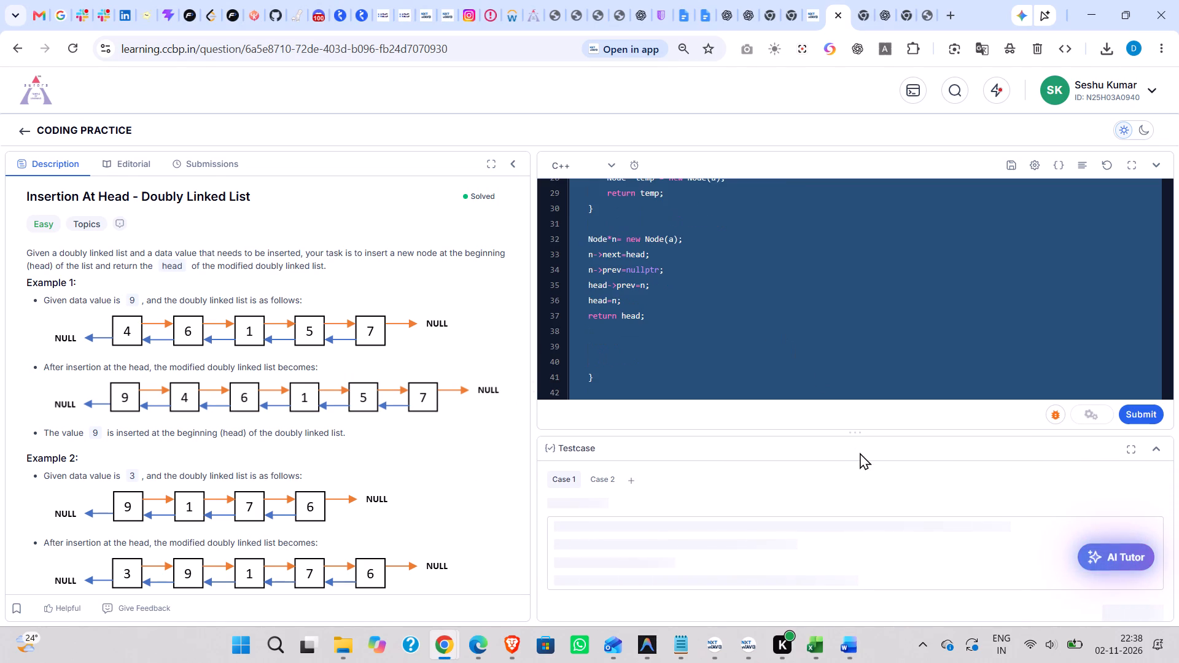
pyautogui.click(846, 350)
pyautogui.moveTo(858, 430); pyautogui.dragTo(858, 356)
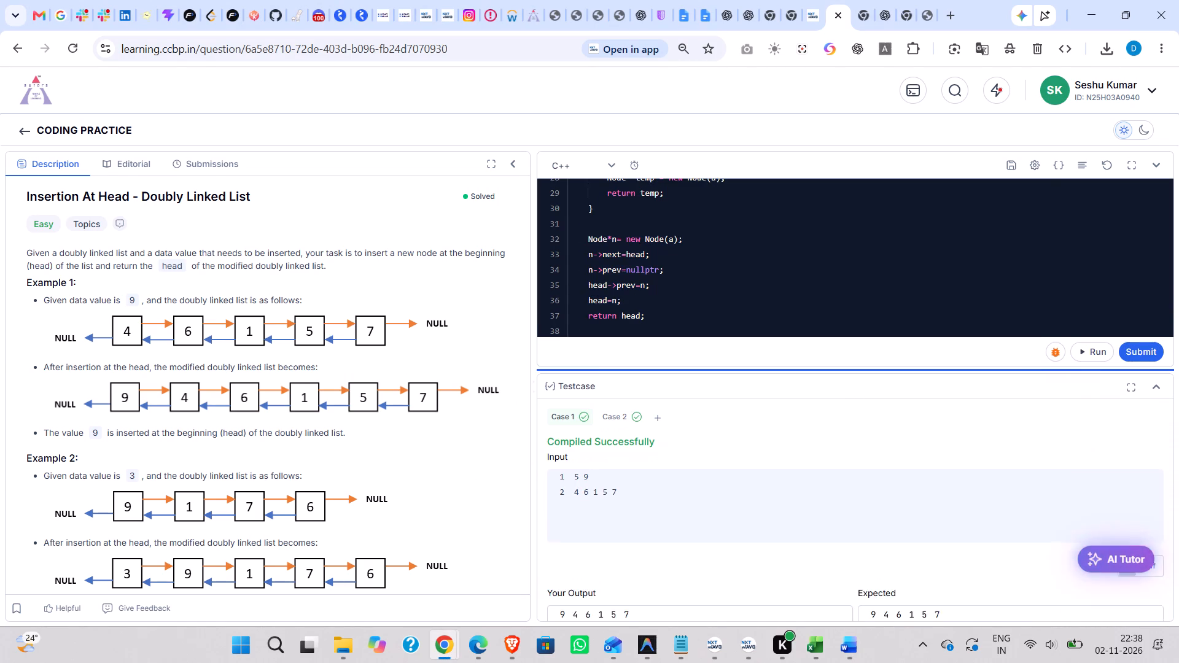
pyautogui.moveTo(858, 356); pyautogui.dragTo(857, 336)
# Capture the Case 1 input, output and expected output, and paste the screenshot under heading B in DSA_LAB_1.
pyautogui.press('Print')
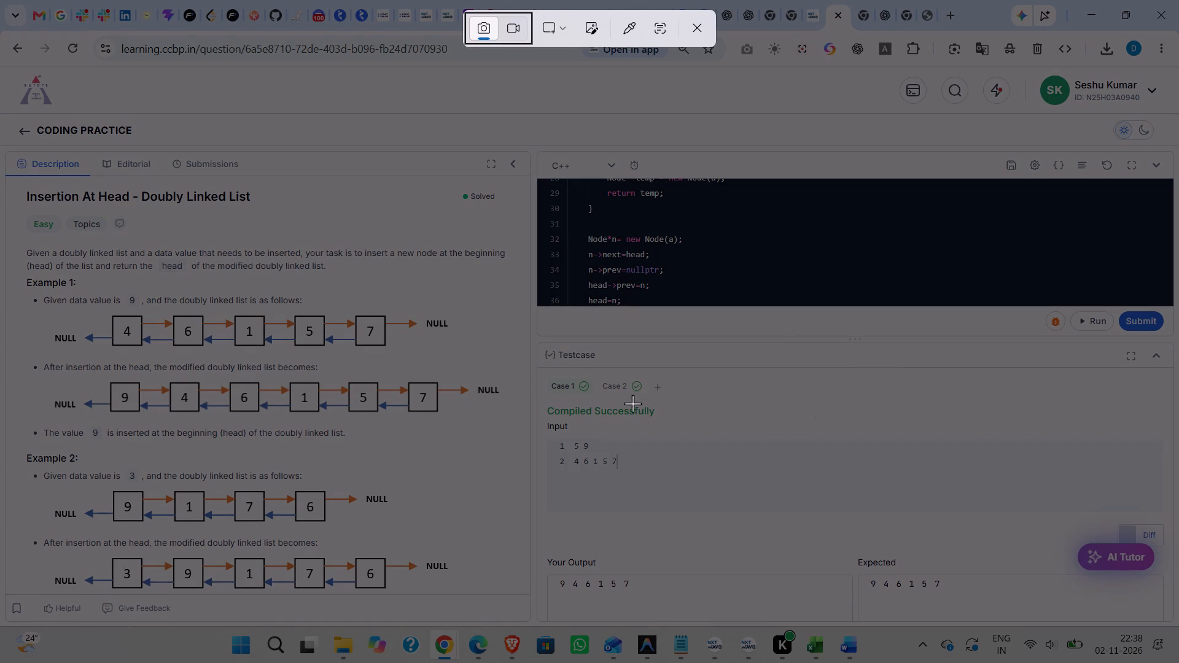
pyautogui.moveTo(543, 370); pyautogui.dragTo(992, 611)
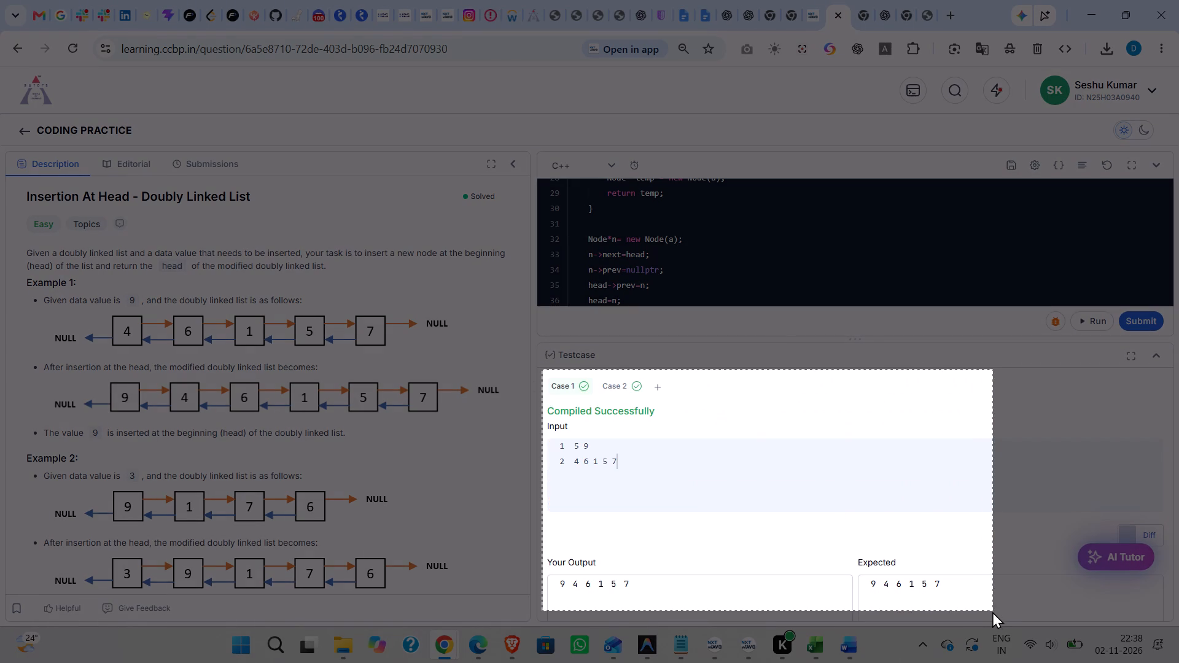
pyautogui.moveTo(992, 611); pyautogui.dragTo(998, 617)
pyautogui.hotkey('alt', 'Tab')
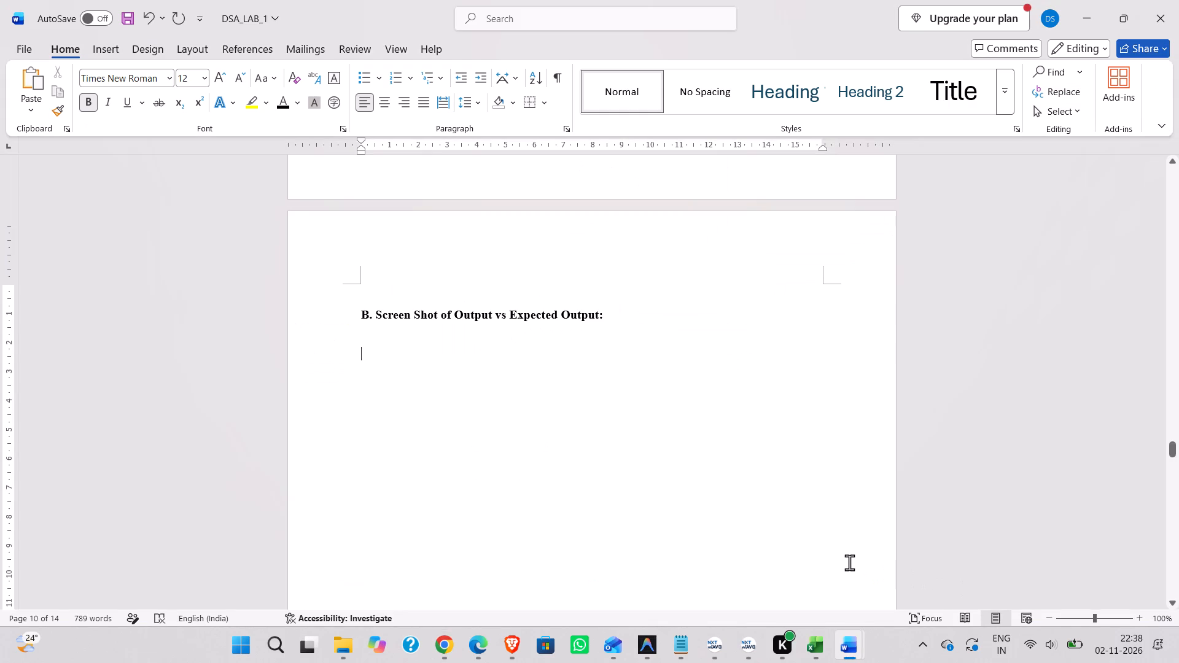
pyautogui.hotkey('ctrl', 'v')
pyautogui.click(560, 481)
# Add two new lines below the pasted Case 1 output screenshot.
pyautogui.scroll(-6, 543, 418)
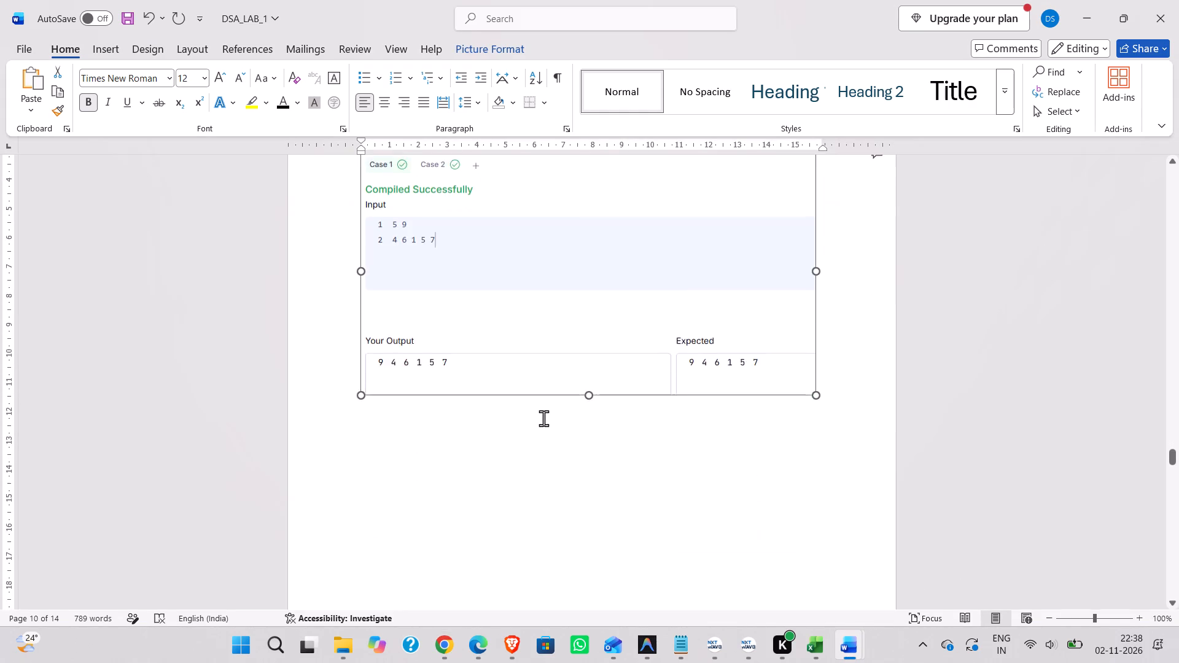
pyautogui.scroll(-7, 543, 418)
pyautogui.scroll(7, 583, 448)
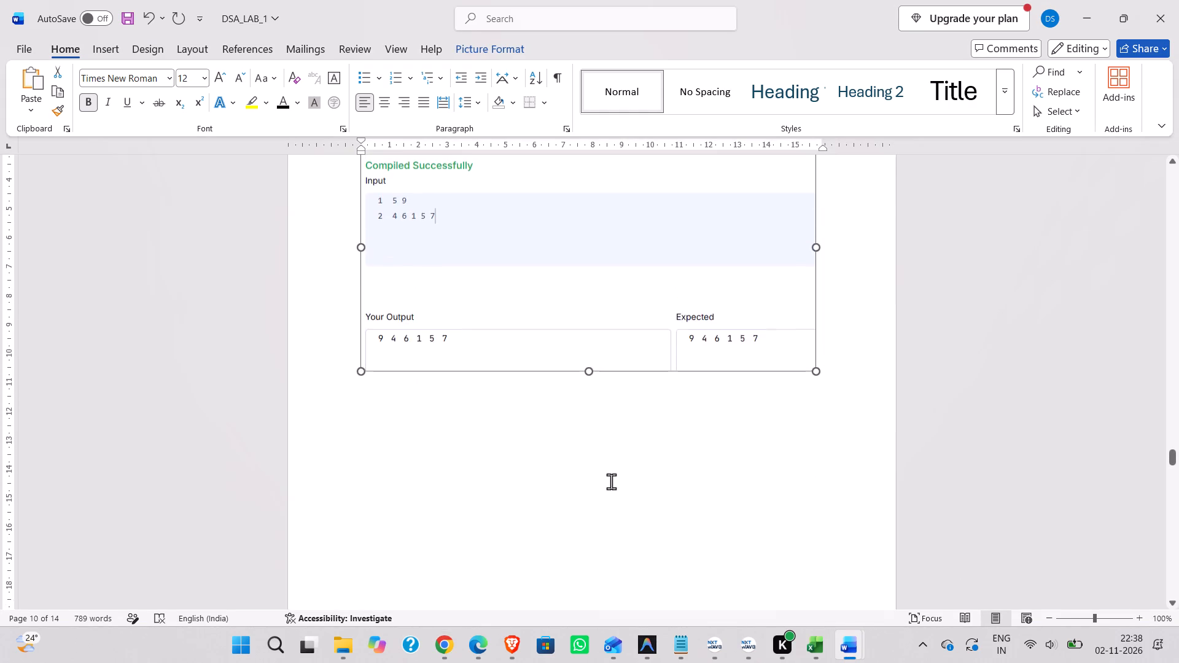
pyautogui.scroll(4, 611, 481)
pyautogui.moveTo(580, 432); pyautogui.dragTo(577, 407)
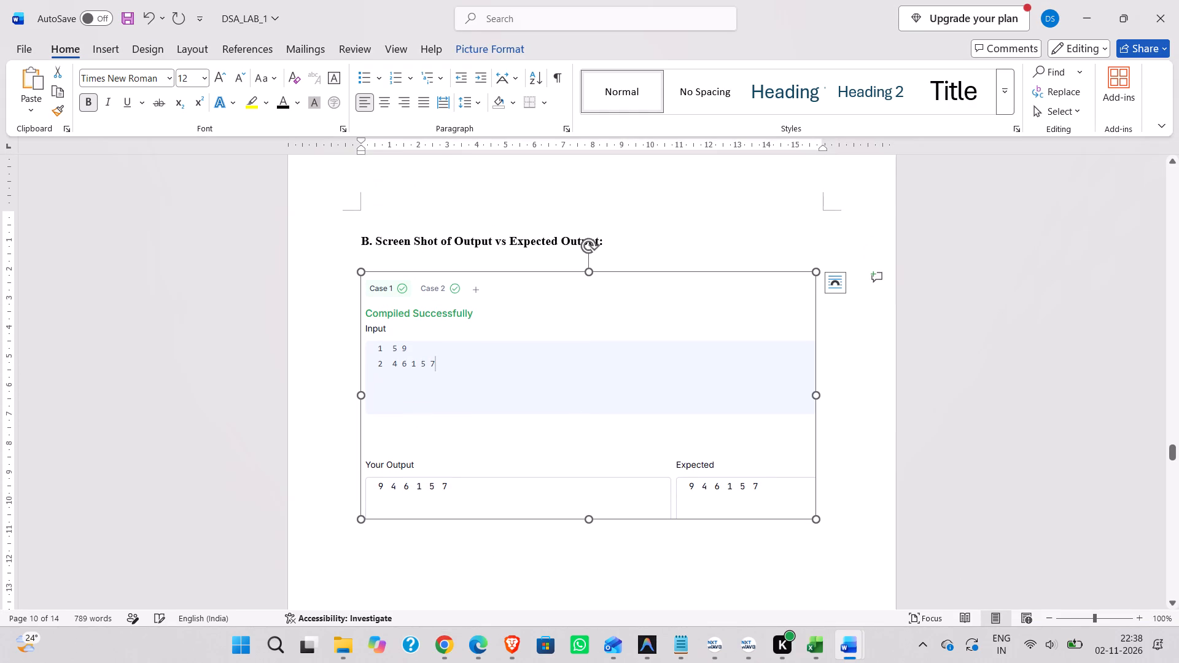
pyautogui.click(834, 500)
pyautogui.press('Return')
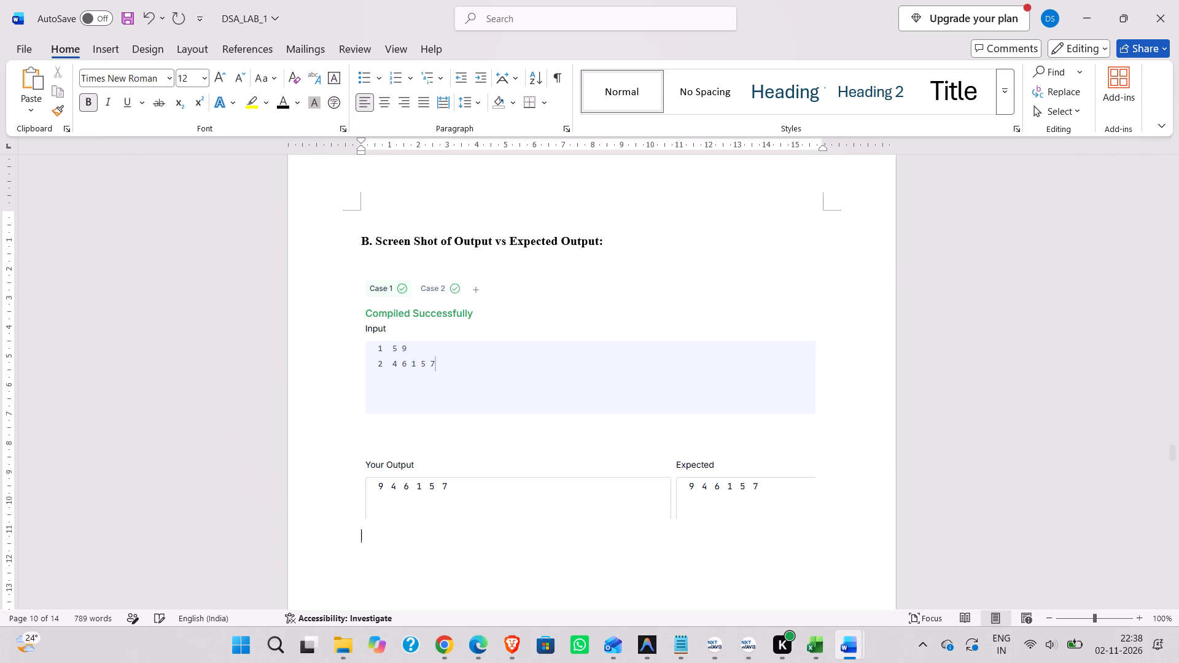
pyautogui.press('Return')
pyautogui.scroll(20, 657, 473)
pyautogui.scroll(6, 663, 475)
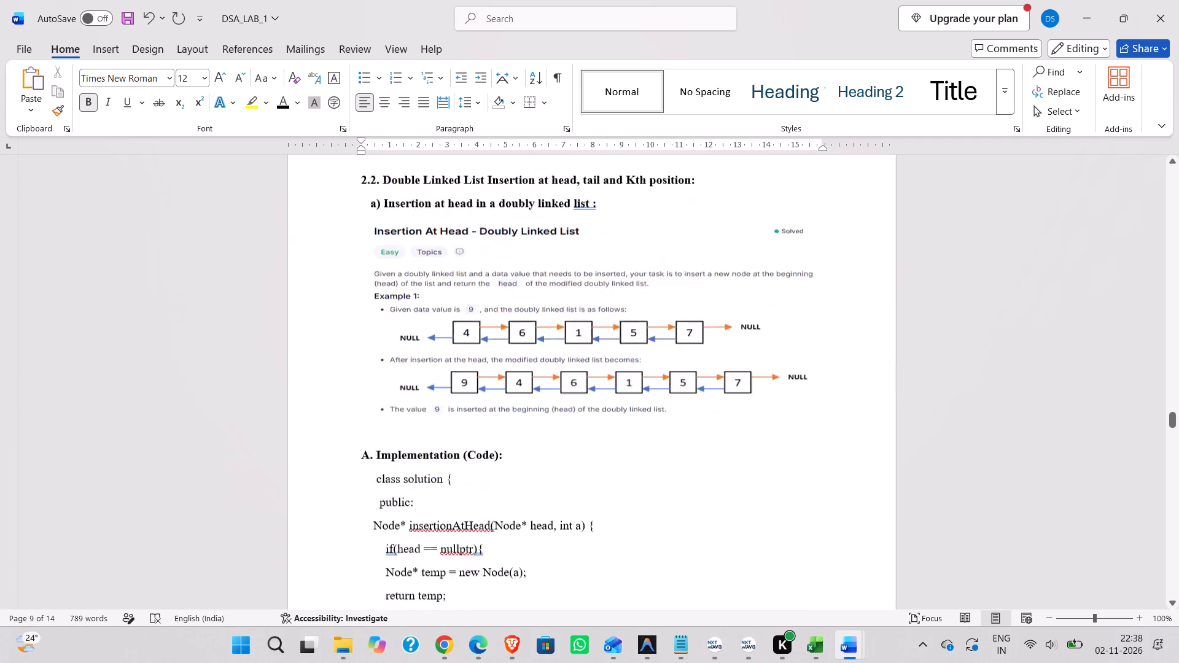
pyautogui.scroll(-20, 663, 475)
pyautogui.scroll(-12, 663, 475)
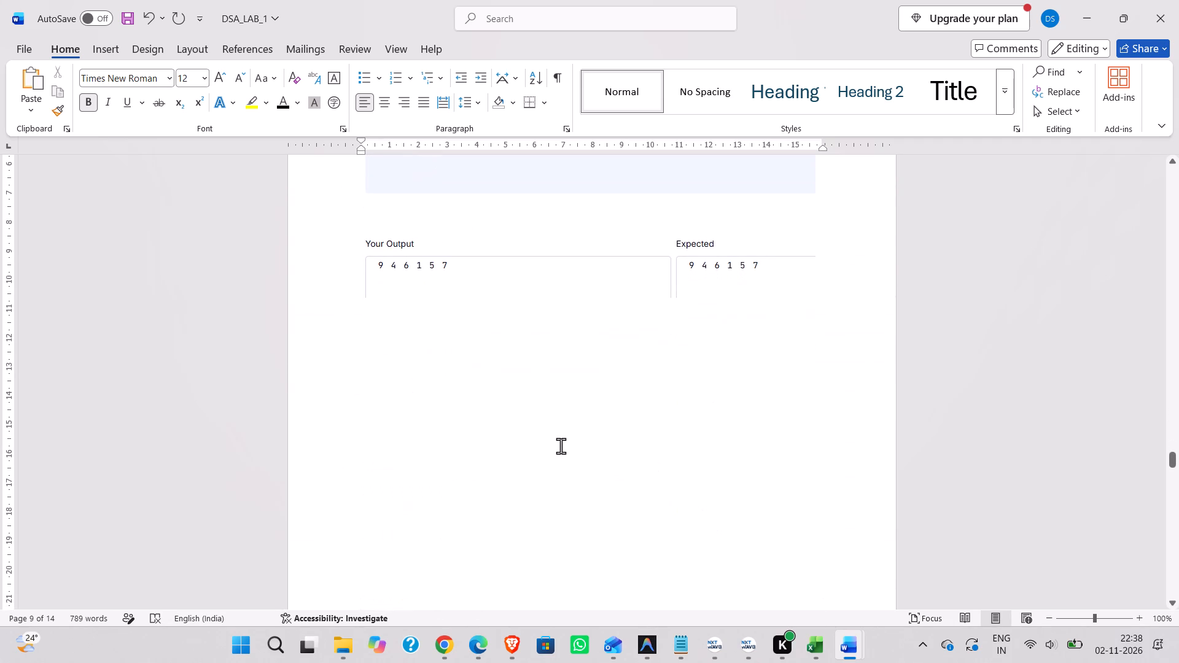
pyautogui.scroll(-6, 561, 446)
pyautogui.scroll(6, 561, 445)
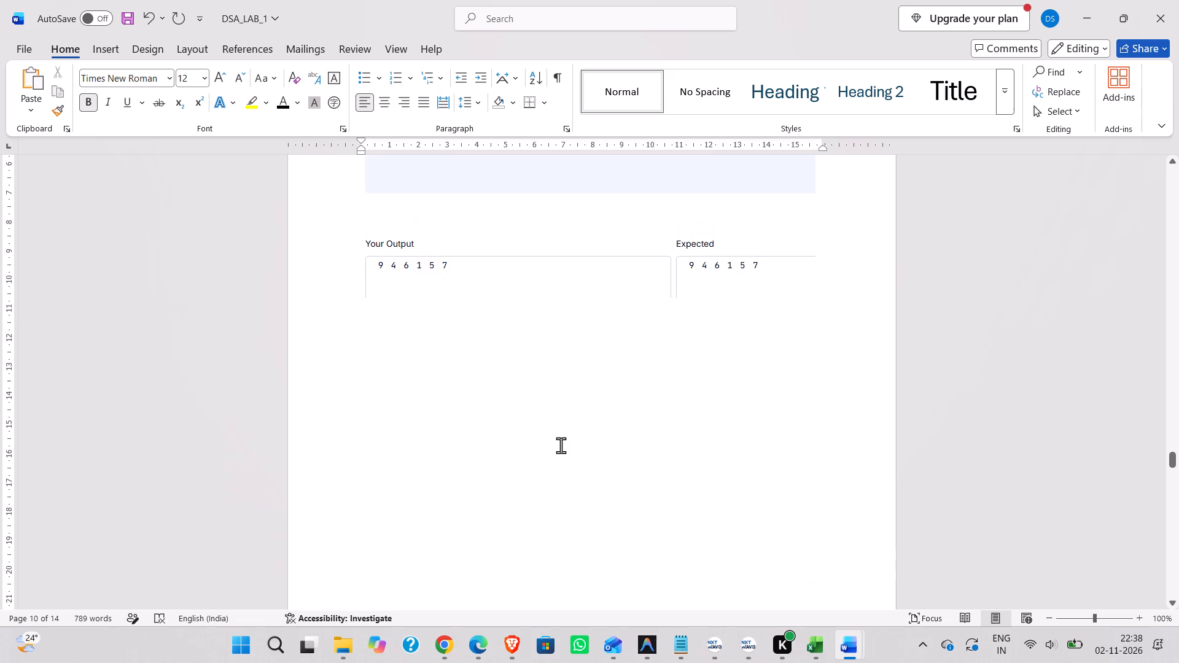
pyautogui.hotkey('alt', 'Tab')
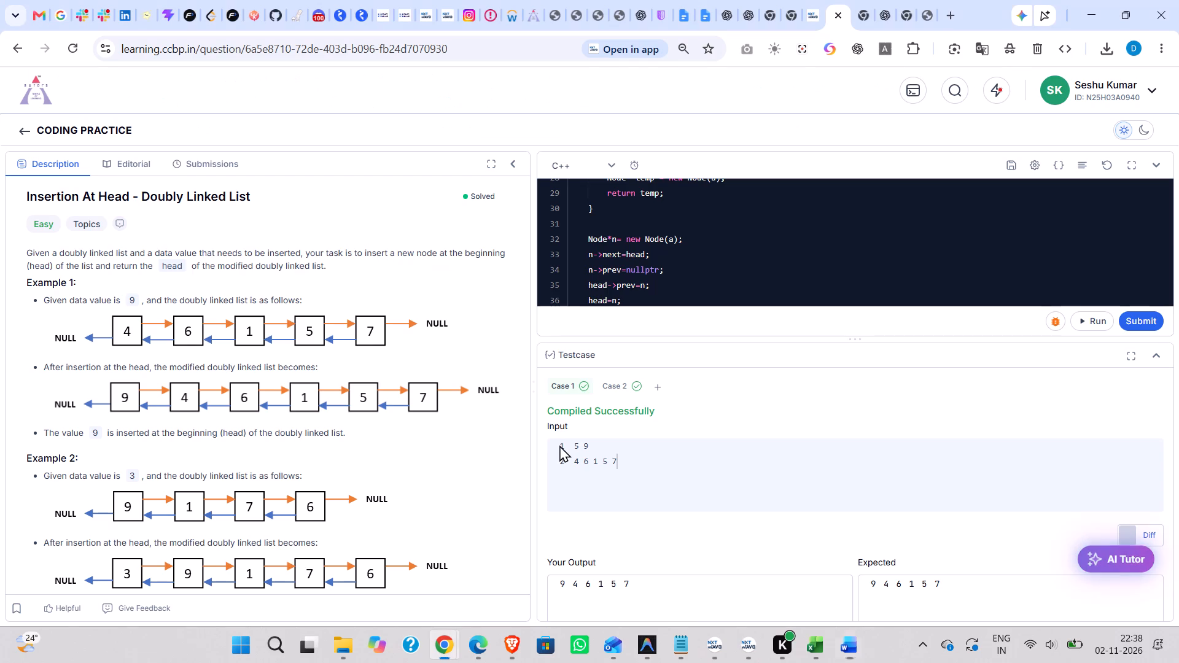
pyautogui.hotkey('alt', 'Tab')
# Switch to the lab Report 2 document and capture a screenshot of experiment 2.2 with its A and B items.
pyautogui.click(1070, 601)
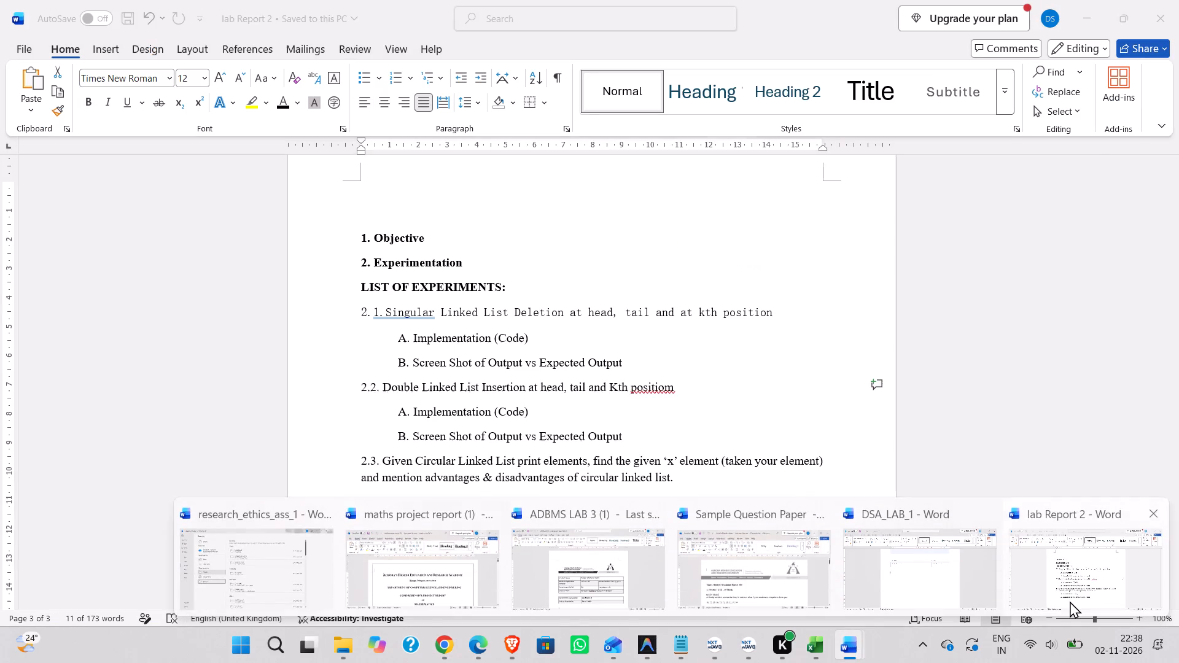
pyautogui.press('Print')
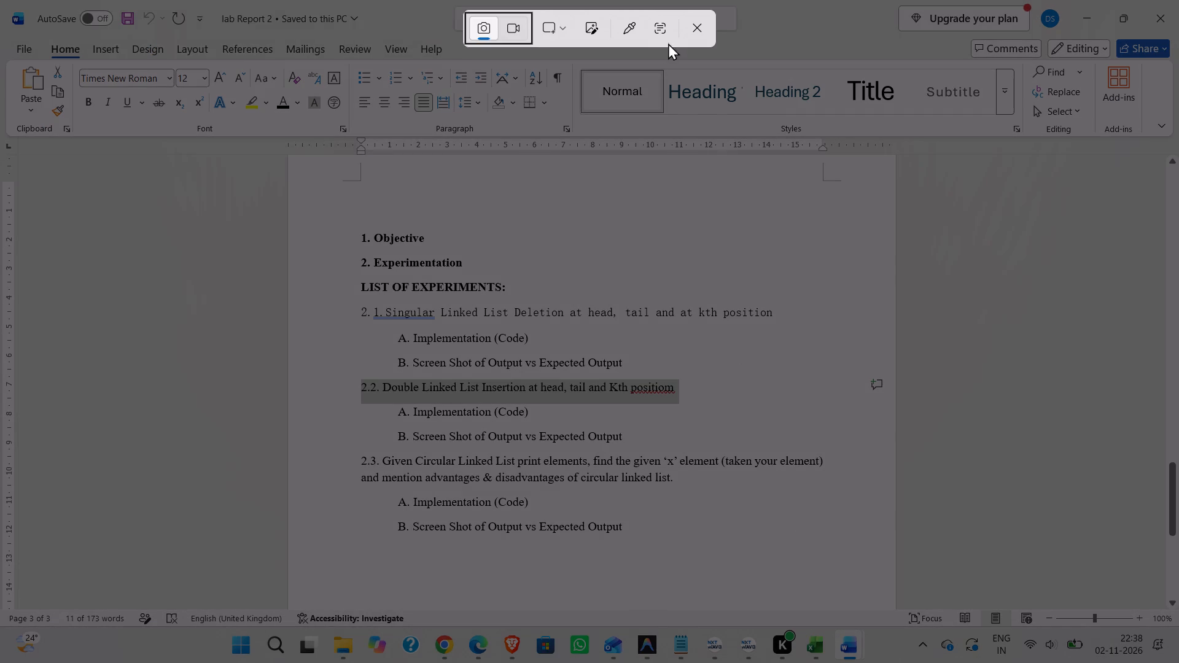
pyautogui.click(701, 36)
pyautogui.click(828, 376)
pyautogui.press('Print')
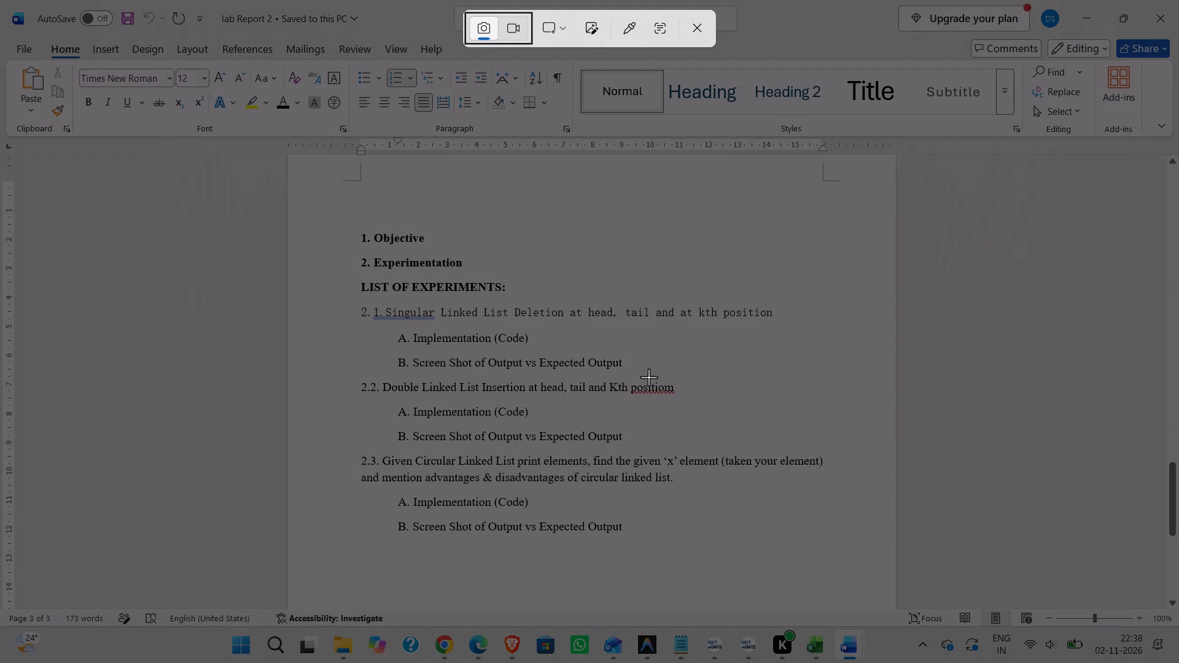
pyautogui.moveTo(339, 374); pyautogui.dragTo(726, 450)
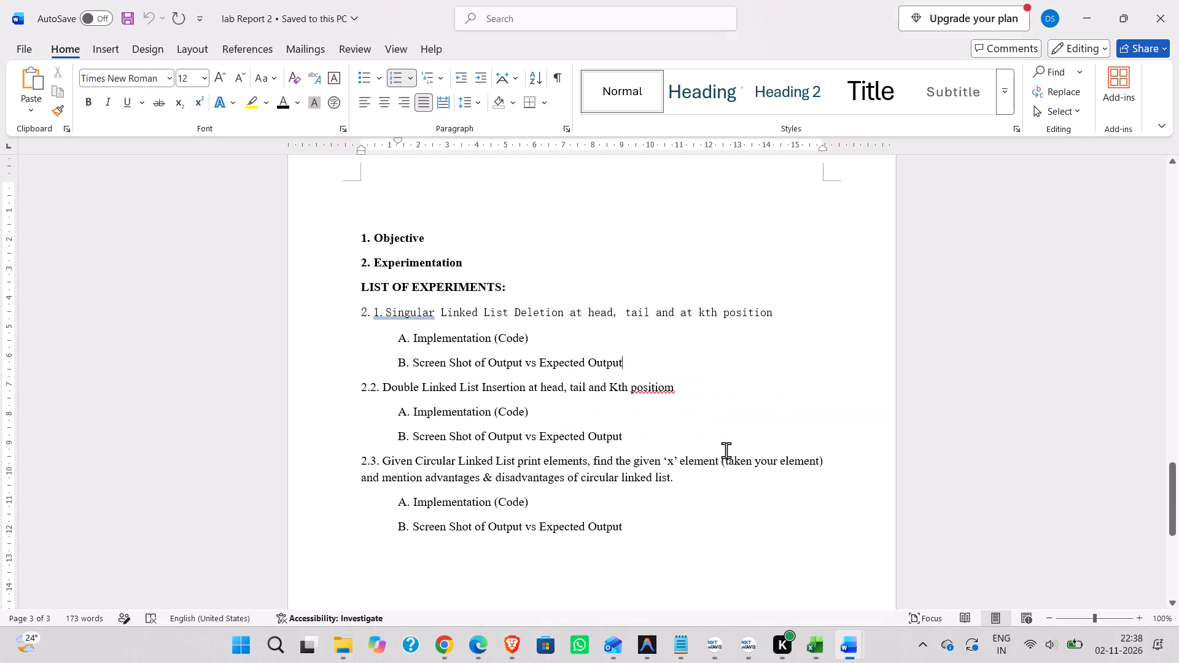
pyautogui.hotkey('alt', 'Tab')
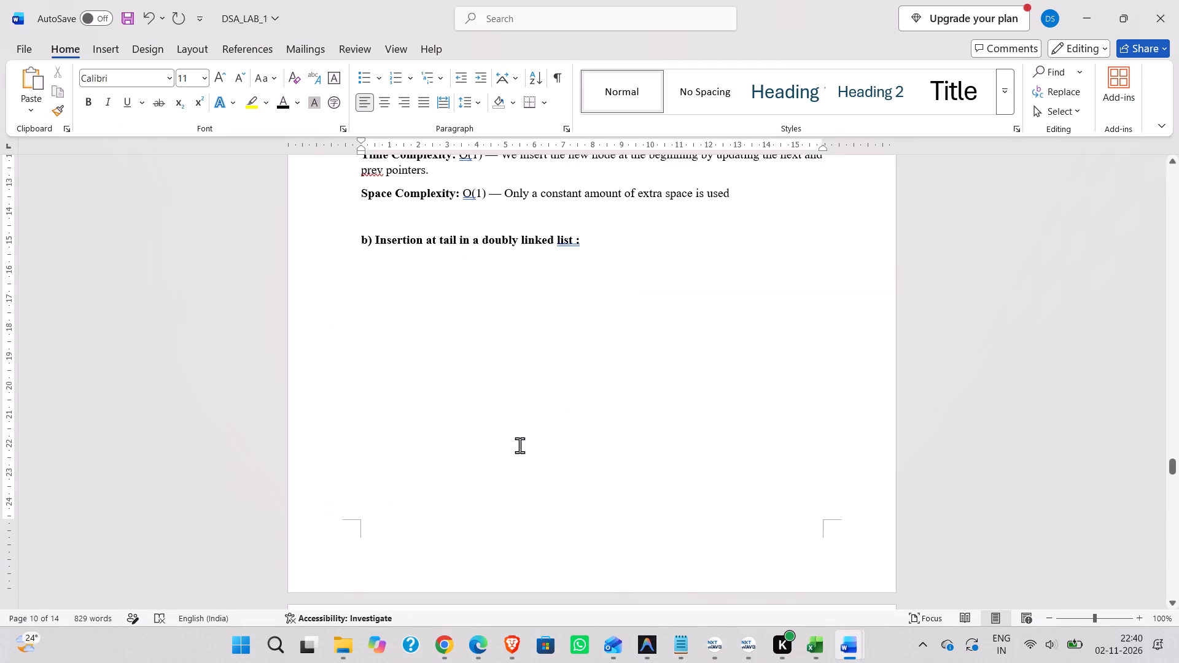
pyautogui.hotkey('ctrl', 'v')
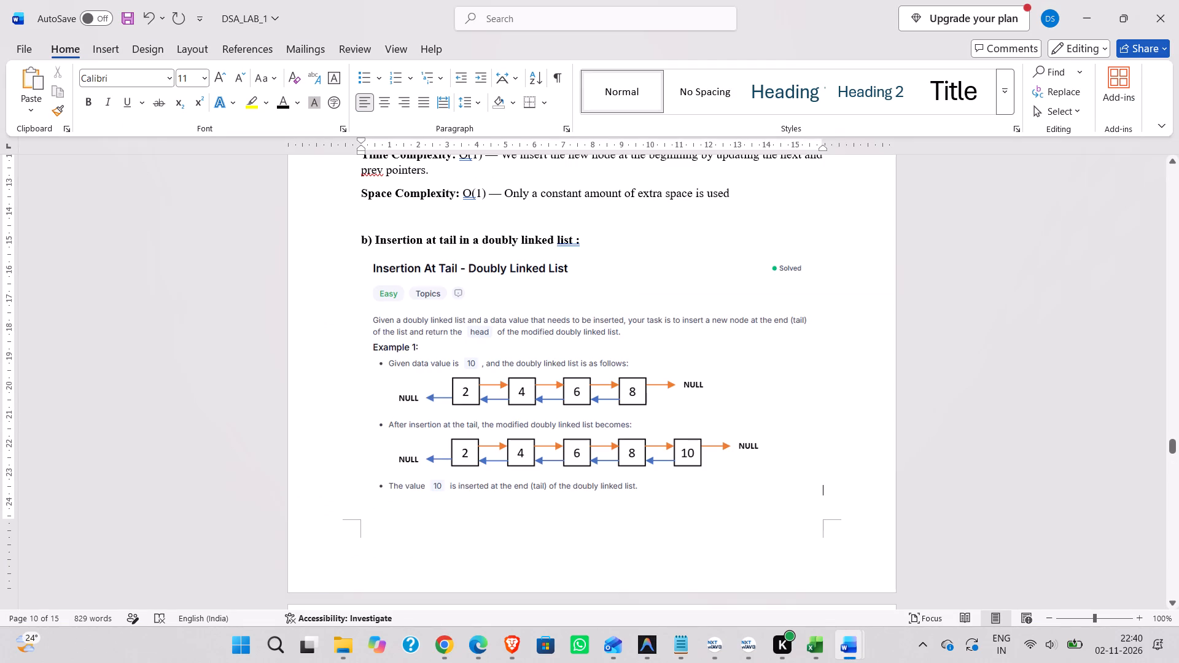
# Paste the saved heading 'A. Implementation (Code):' on a new line below the question screenshot.
pyautogui.click(811, 509)
pyautogui.click(831, 505)
pyautogui.press('Return')
pyautogui.press('Return')
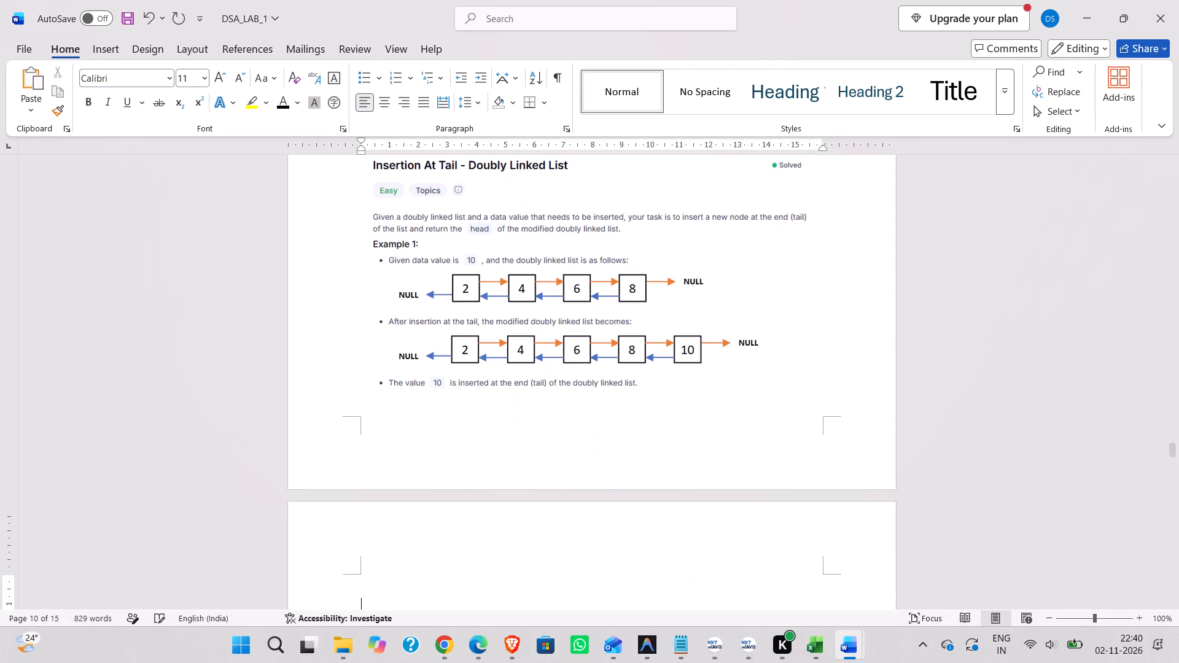
pyautogui.press('super+v')
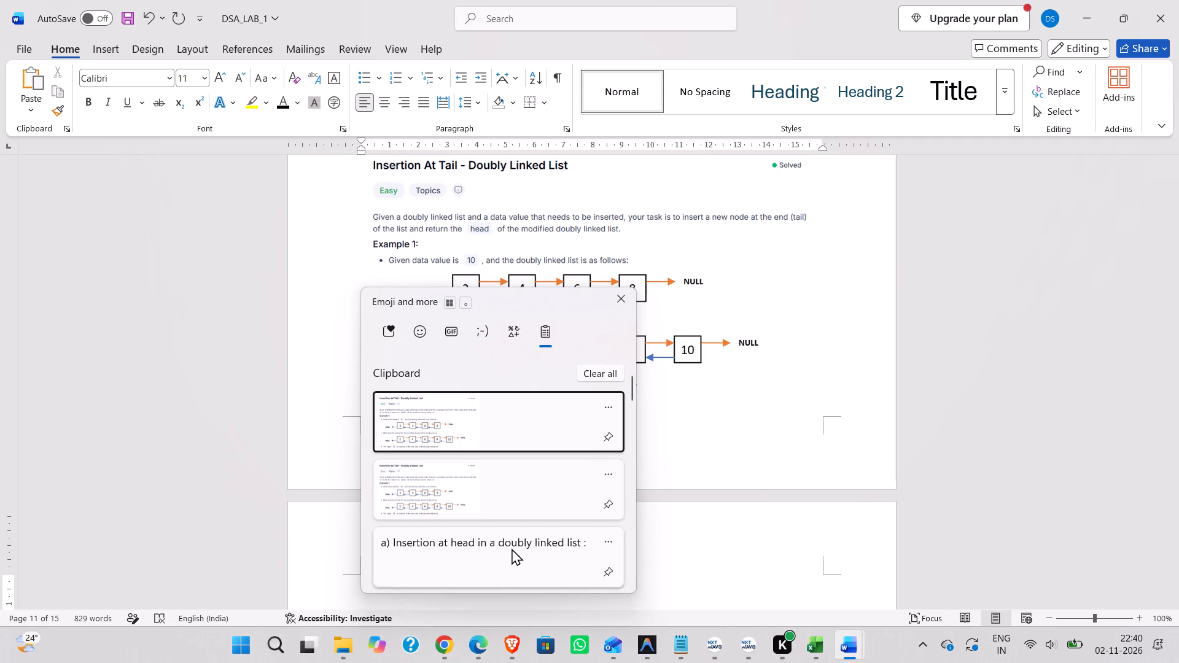
pyautogui.scroll(-13, 512, 548)
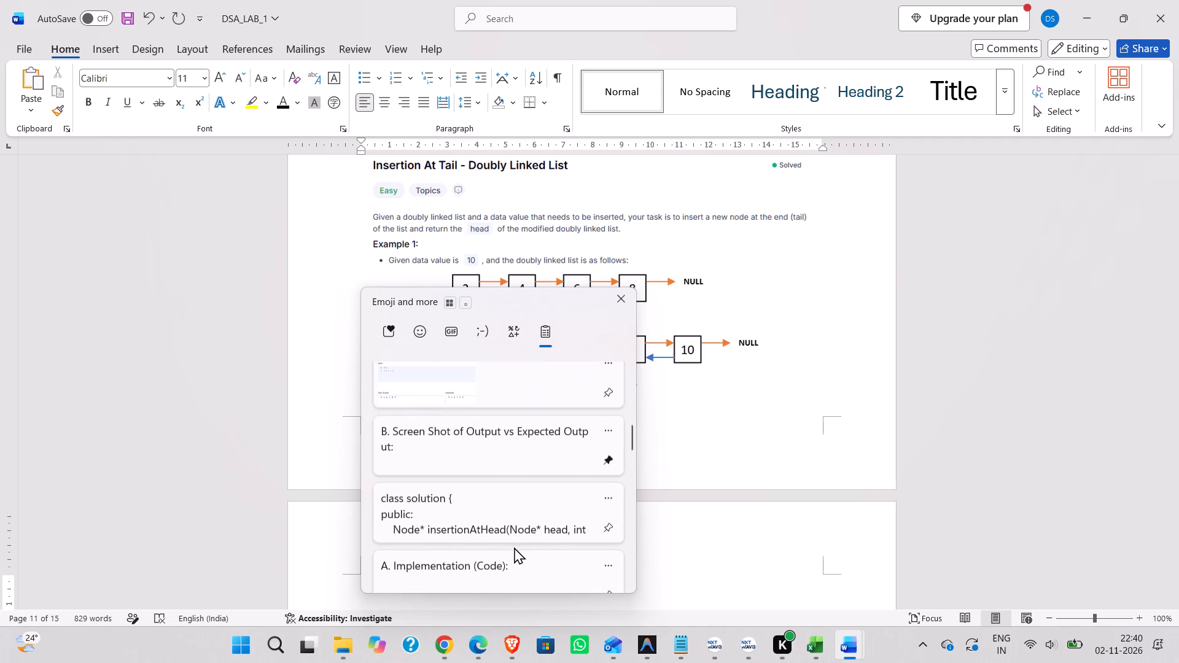
pyautogui.scroll(-4, 515, 524)
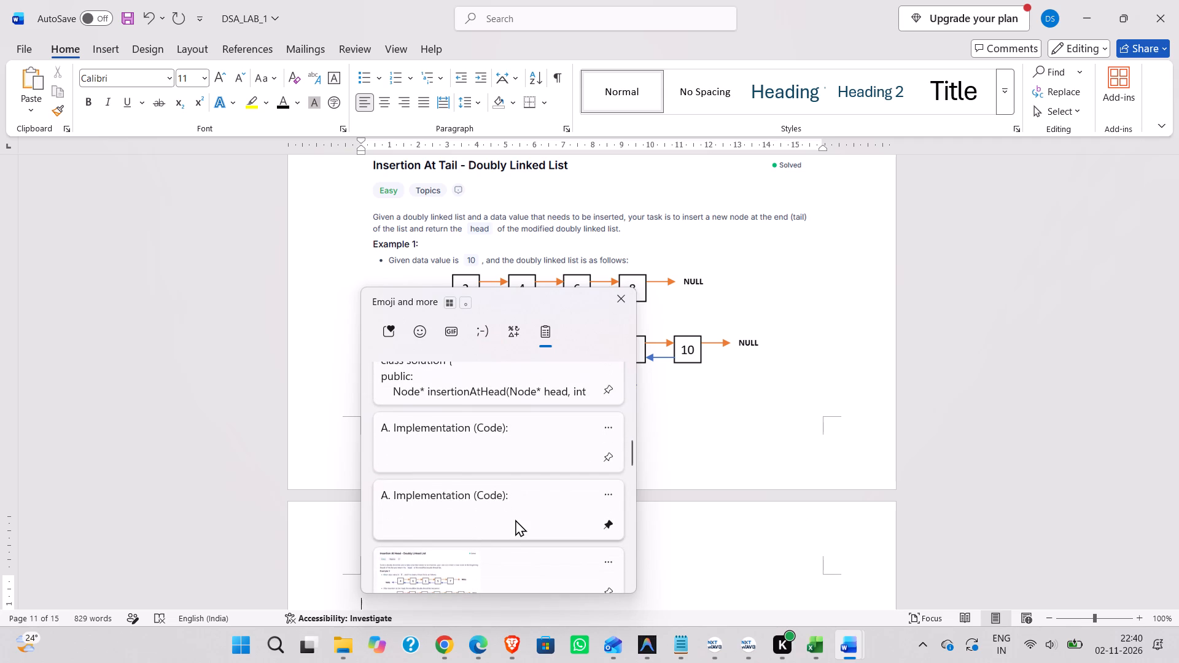
pyautogui.click(515, 519)
pyautogui.hotkey('ctrl', 'v')
# Increase the font size of the pasted 'A. Implementation (Code):' heading to 12.
pyautogui.scroll(-4, 515, 519)
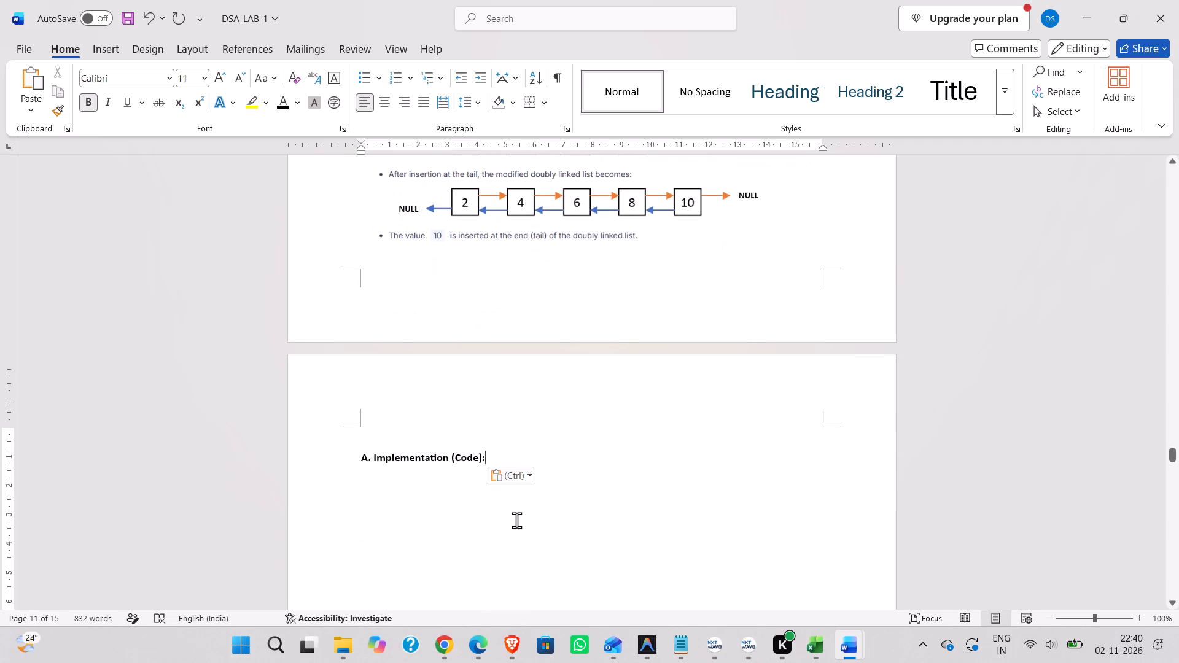
pyautogui.moveTo(357, 460); pyautogui.dragTo(495, 458)
pyautogui.click(226, 80)
pyautogui.click(518, 468)
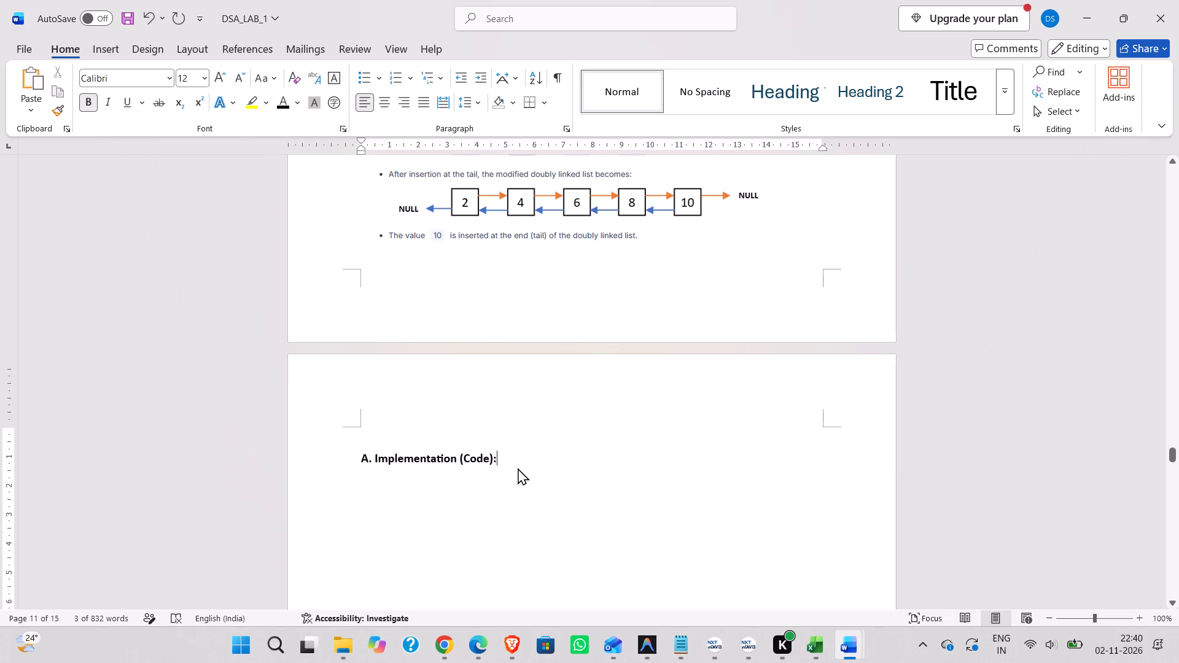
# Add a line indented by five spaces below the Implementation heading, undoing the automatic list numbering.
pyautogui.press('Return')
pyautogui.press('BackSpace')
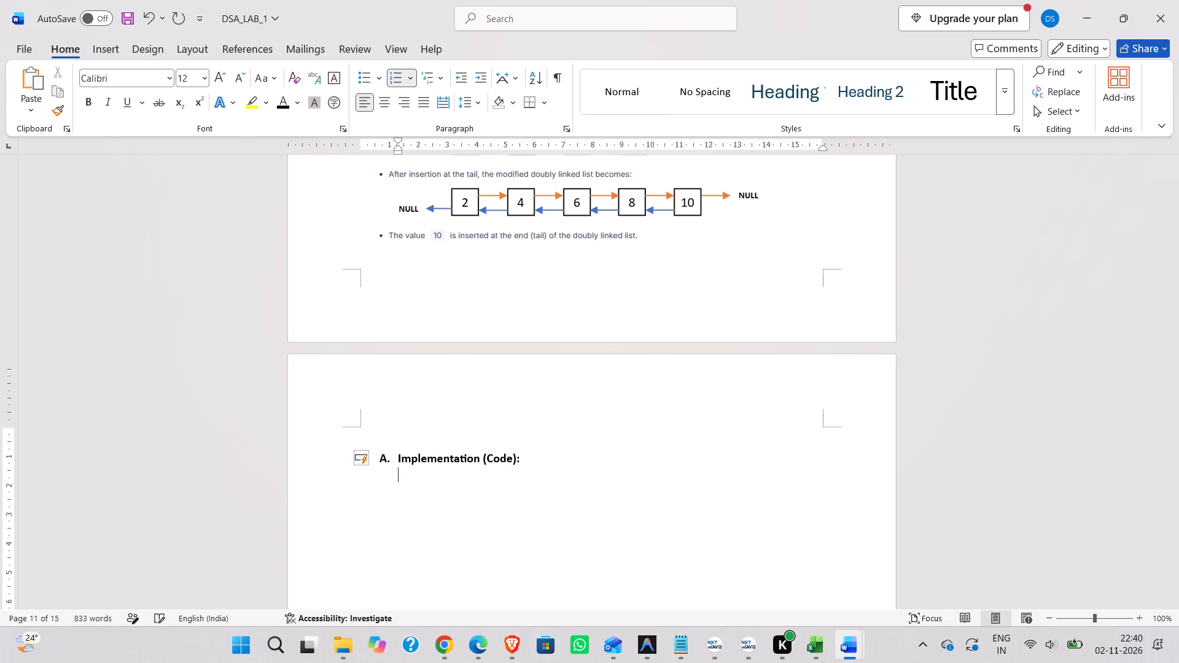
pyautogui.hotkey('ctrl', 'z')
pyautogui.hotkey('ctrl', 'z')
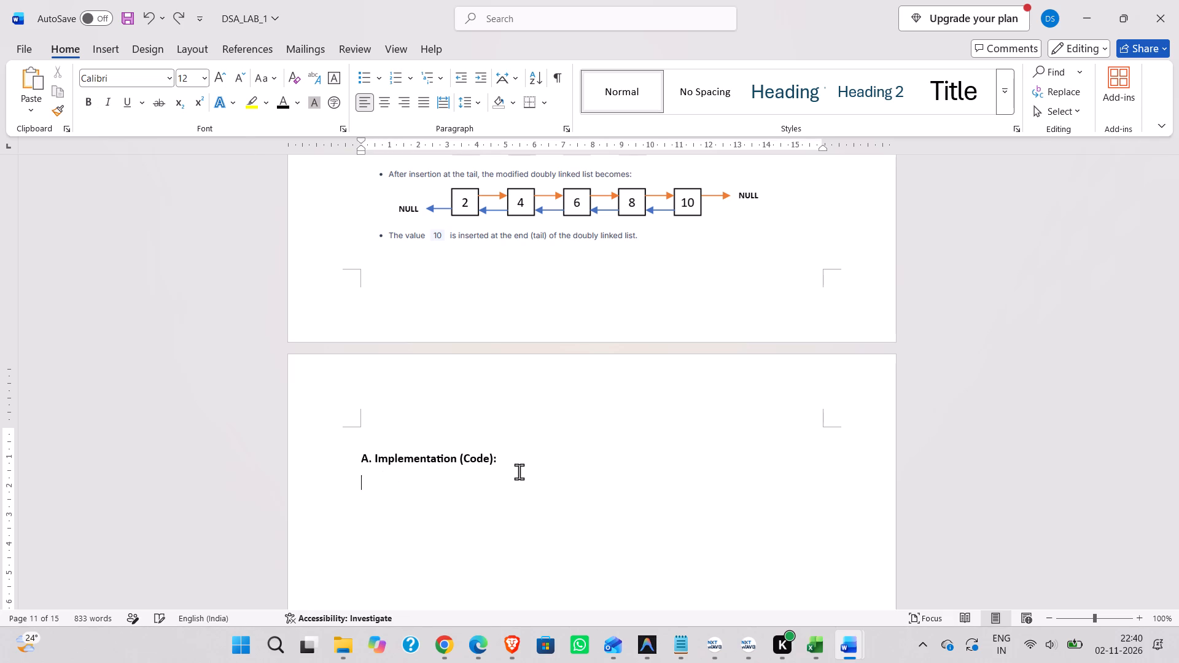
pyautogui.press('space')
pyautogui.press('space')
pyautogui.press('space')
pyautogui.press('space')
pyautogui.press('space')
# Copy the complete solution class with insertionAtTail from the Chrome code editor and paste it under the Implementation heading in Word.
pyautogui.hotkey('alt', 'Tab')
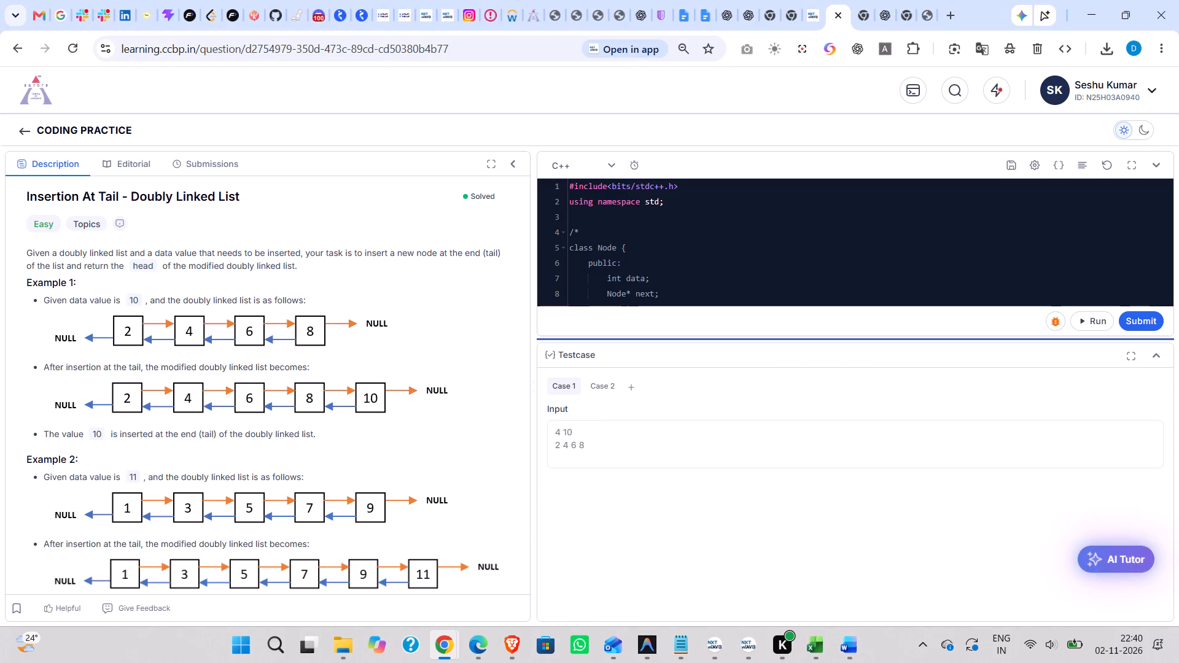
pyautogui.moveTo(857, 336); pyautogui.dragTo(846, 601)
pyautogui.scroll(-4, 675, 401)
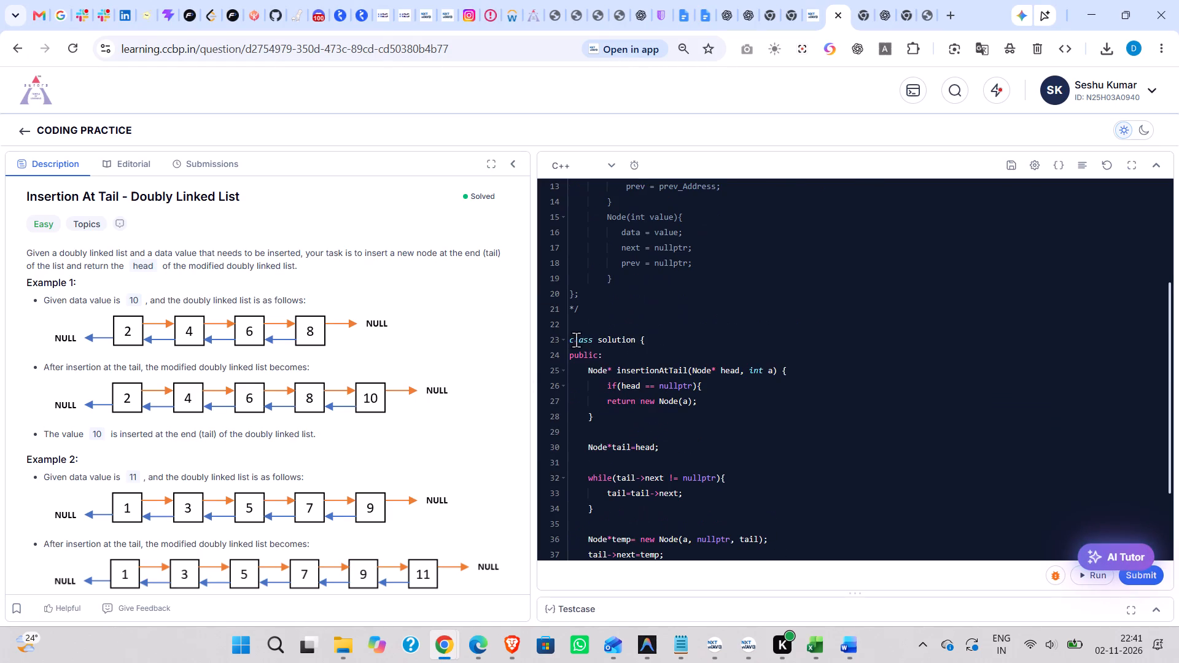
pyautogui.moveTo(568, 336); pyautogui.dragTo(610, 541)
pyautogui.scroll(-5, 655, 401)
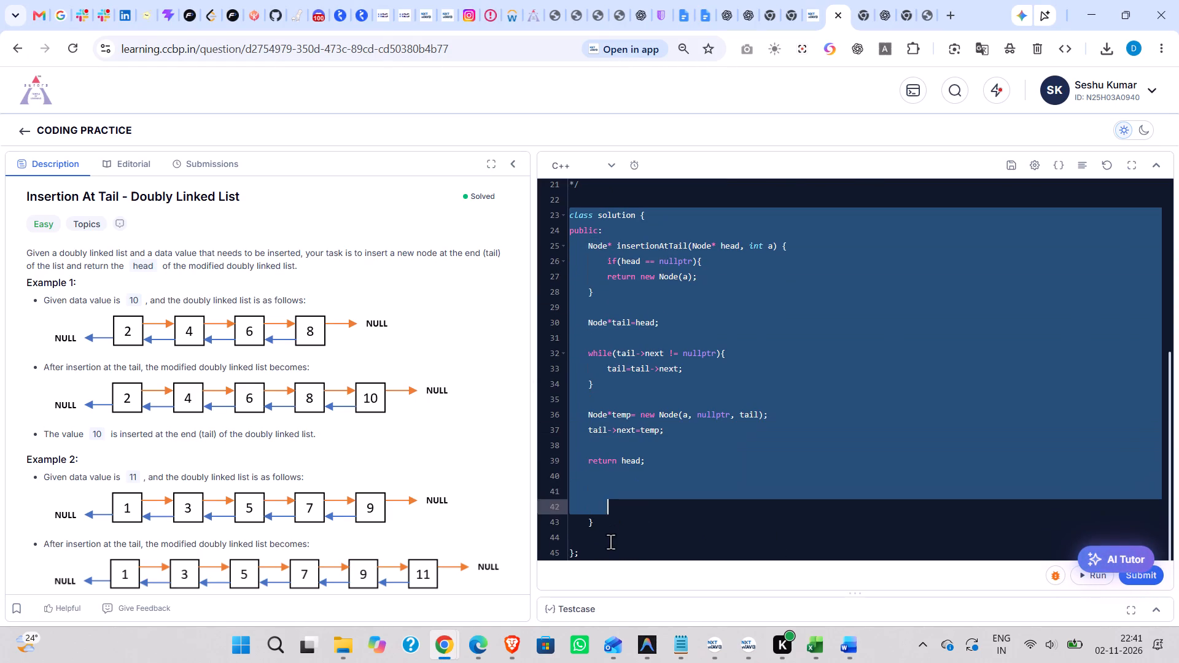
pyautogui.moveTo(610, 541); pyautogui.dragTo(604, 555)
pyautogui.hotkey('ctrl', 'c')
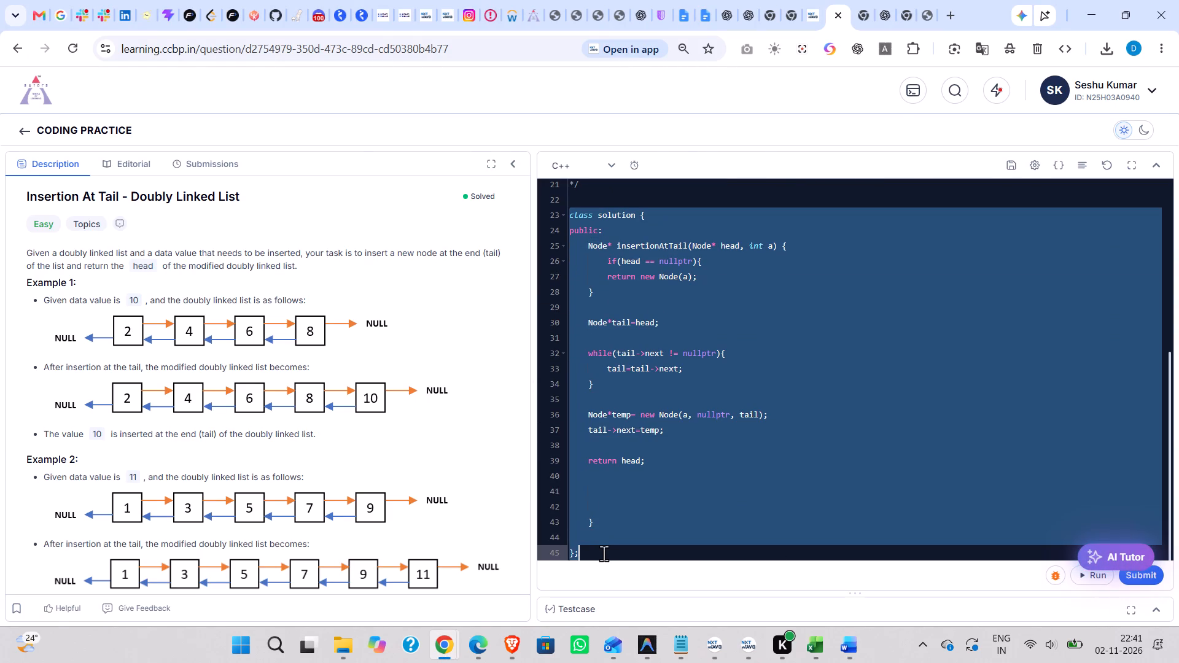
pyautogui.hotkey('alt', 'Tab')
pyautogui.hotkey('ctrl', 'v')
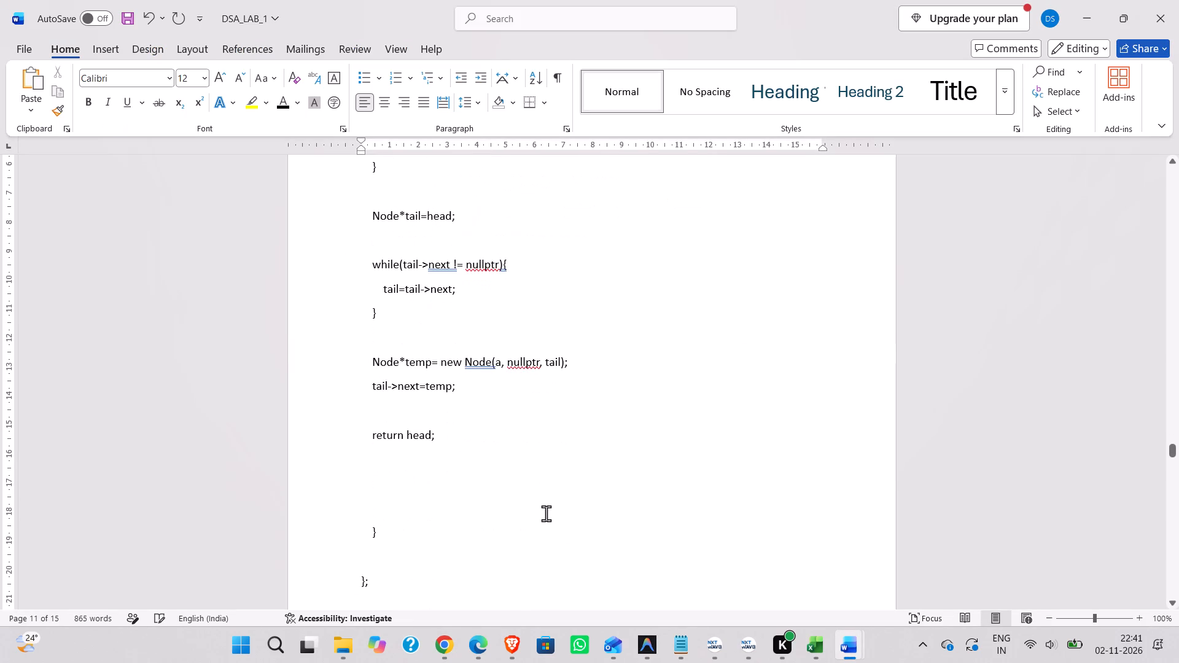
# Delete the empty lines between 'return head;' and the function's closing brace, keeping the return statement complete.
pyautogui.scroll(1, 546, 513)
pyautogui.scroll(6, 434, 540)
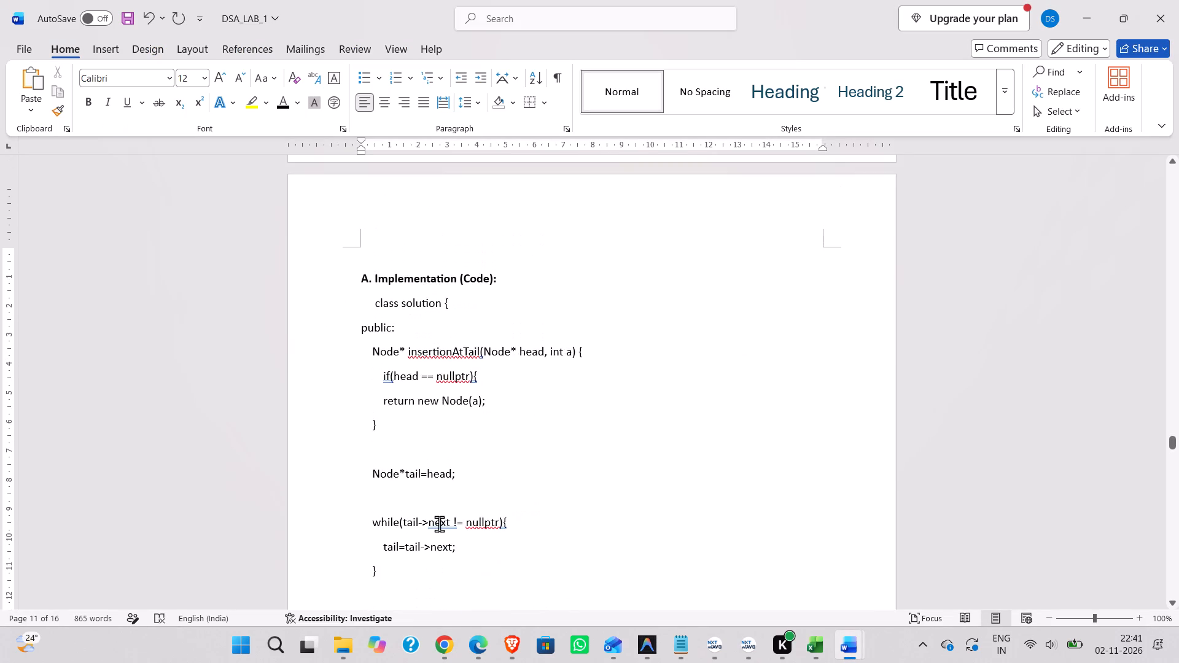
pyautogui.scroll(-15, 438, 518)
pyautogui.scroll(6, 440, 524)
pyautogui.click(408, 427)
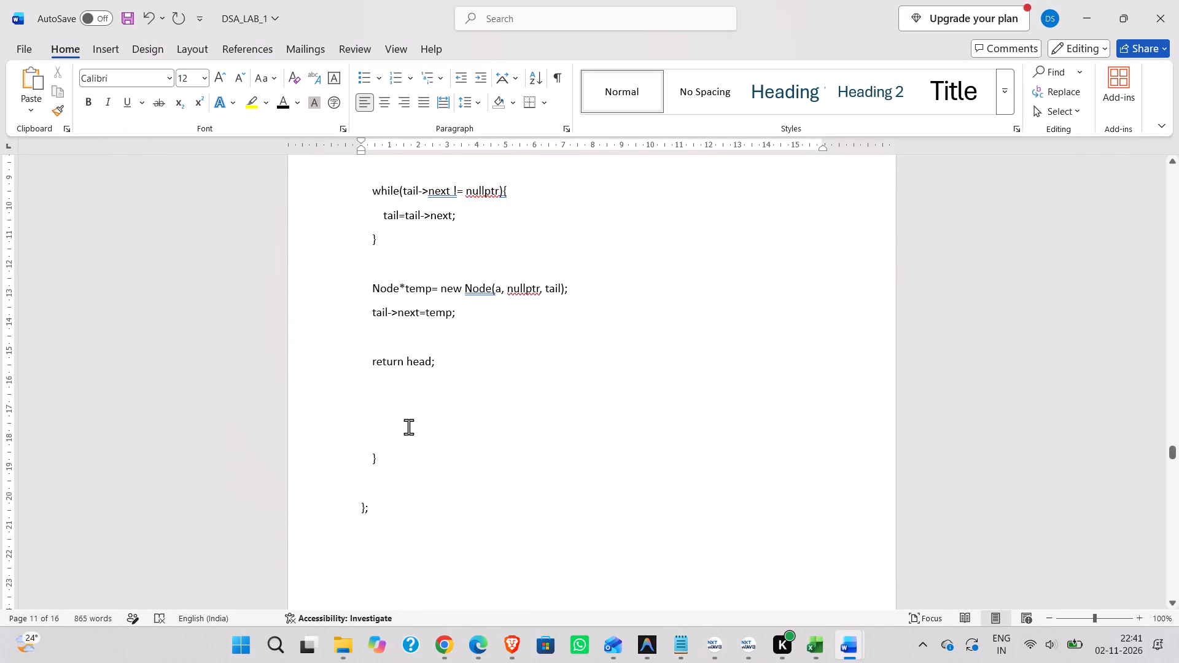
pyautogui.press('BackSpace')
pyautogui.press('BackSpace')
pyautogui.press('BackSpace')
pyautogui.press('BackSpace')
pyautogui.press('BackSpace')
pyautogui.press('BackSpace')
pyautogui.press('BackSpace')
pyautogui.press('BackSpace')
pyautogui.press('BackSpace')
pyautogui.press('BackSpace')
pyautogui.press('BackSpace')
pyautogui.press('BackSpace')
pyautogui.press('BackSpace')
pyautogui.press('BackSpace')
pyautogui.press('BackSpace')
pyautogui.press('BackSpace')
pyautogui.press('BackSpace')
pyautogui.press('BackSpace')
pyautogui.press('BackSpace')
pyautogui.press('BackSpace')
pyautogui.press('BackSpace')
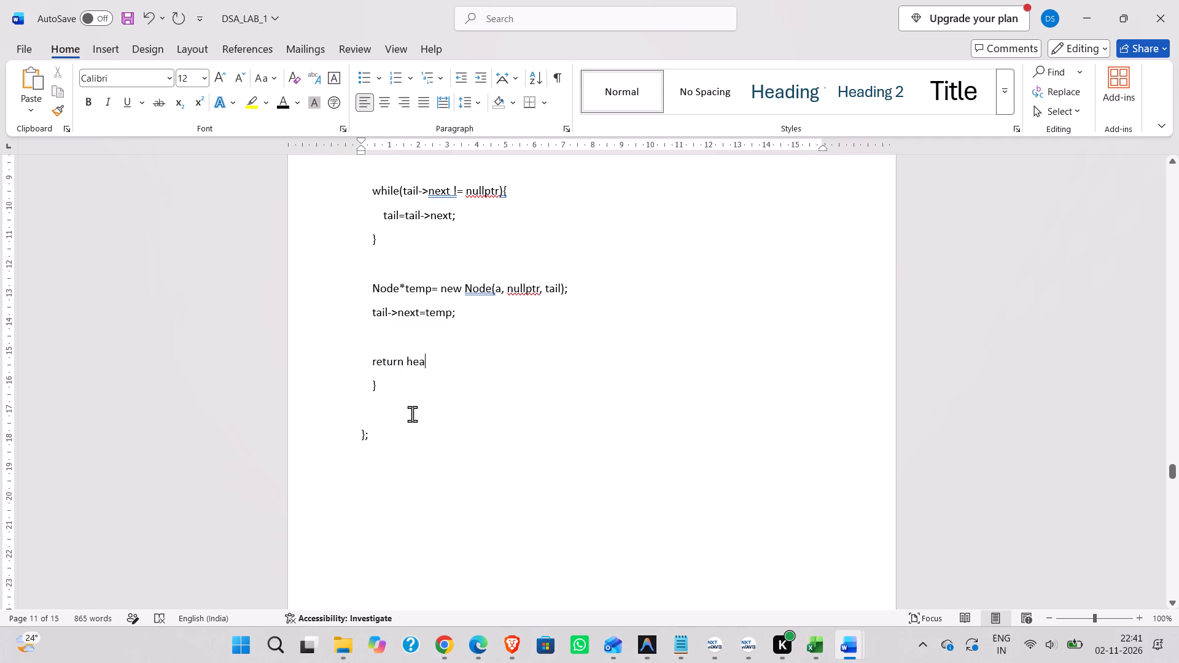
pyautogui.write('d;')
# Delete the blank lines above 'return head;' and above the 'Node*temp' line in the pasted code.
pyautogui.click(402, 341)
pyautogui.press('BackSpace')
pyautogui.press('BackSpace')
pyautogui.press('BackSpace')
pyautogui.press('BackSpace')
pyautogui.press('BackSpace')
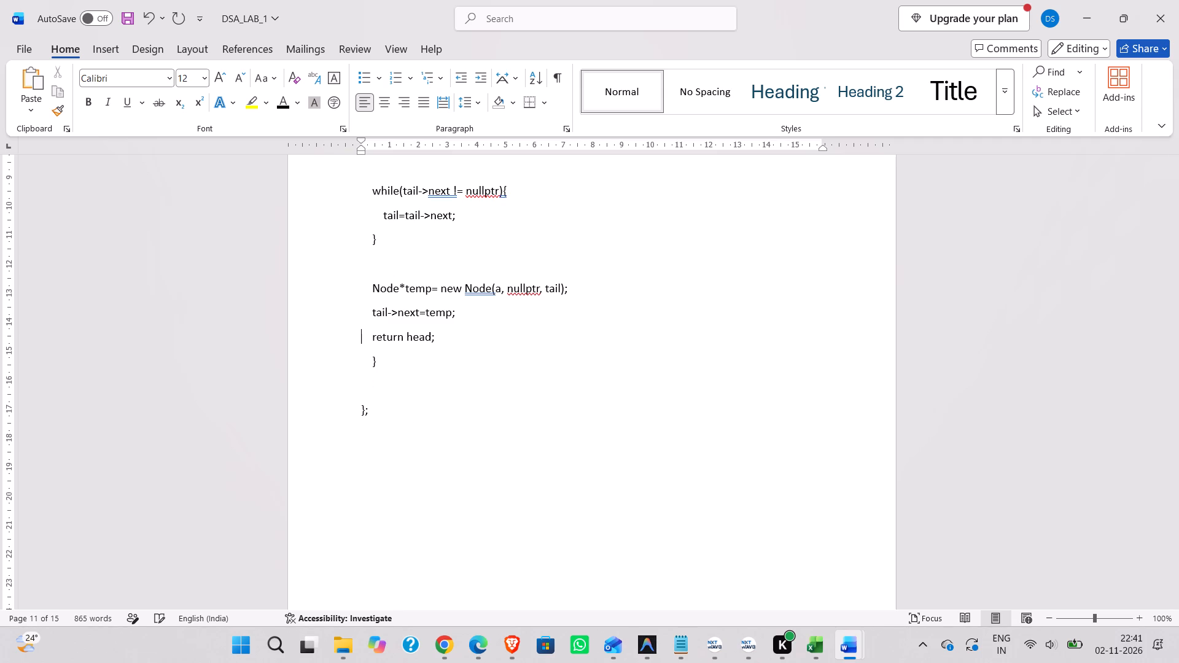
pyautogui.scroll(3, 402, 341)
pyautogui.click(403, 365)
pyautogui.click(408, 384)
pyautogui.press('BackSpace')
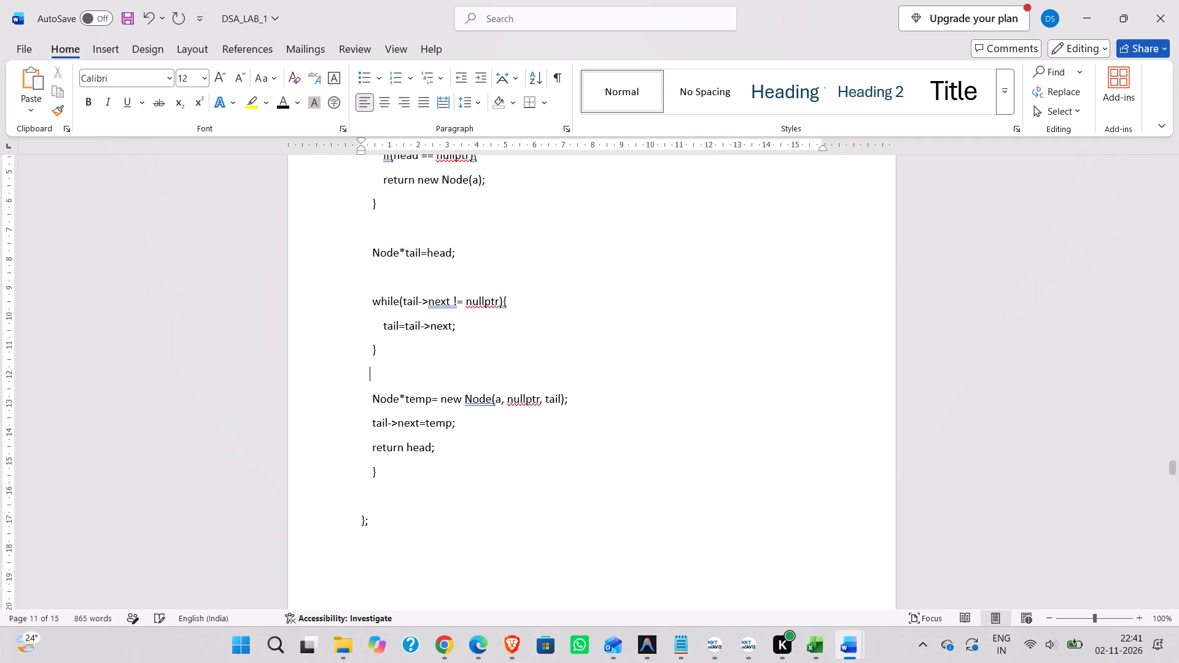
pyautogui.press('BackSpace')
pyautogui.press('BackSpace')
pyautogui.press('BackSpace')
pyautogui.press('BackSpace')
# Delete the blank lines above the while loop and above 'Node*tail=head;' in the pasted code.
pyautogui.click(403, 284)
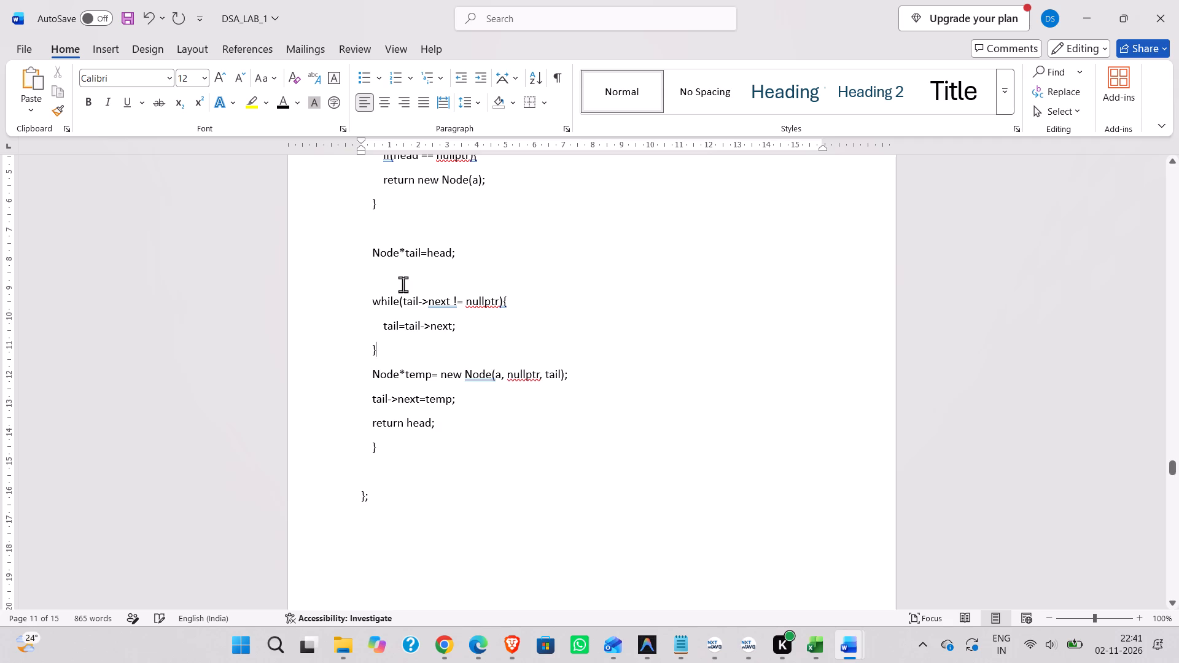
pyautogui.press('BackSpace')
pyautogui.press('BackSpace')
pyautogui.press('BackSpace')
pyautogui.press('BackSpace')
pyautogui.press('BackSpace')
pyautogui.scroll(4, 615, 451)
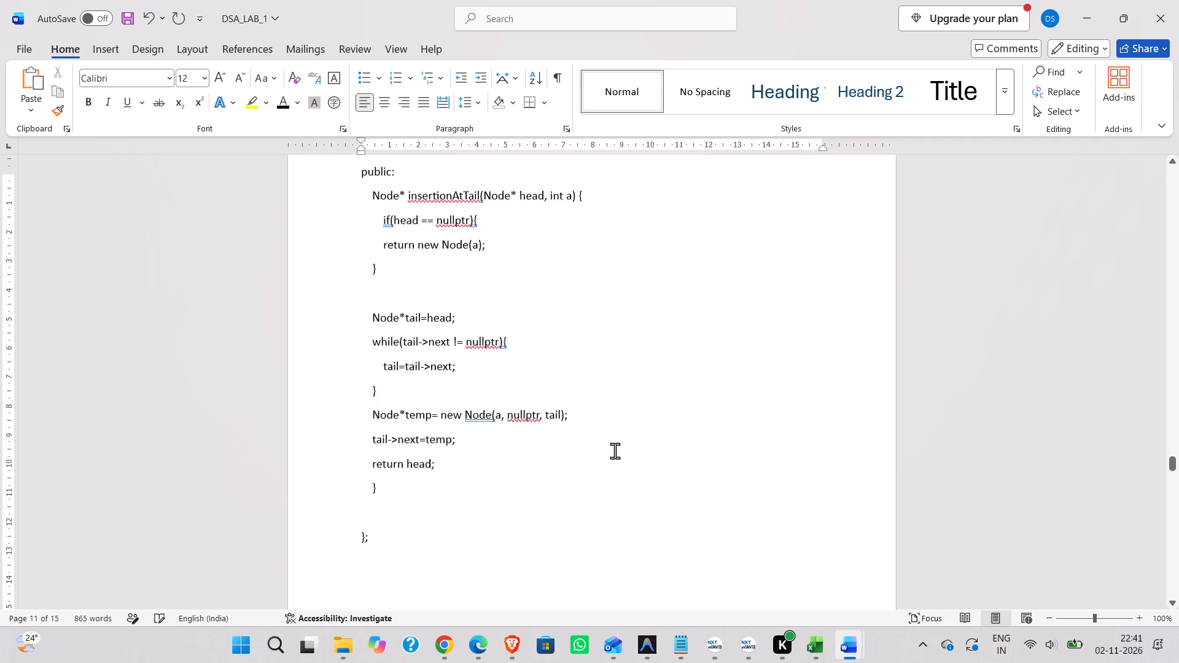
pyautogui.click(477, 383)
pyautogui.press('BackSpace')
pyautogui.press('BackSpace')
pyautogui.press('BackSpace')
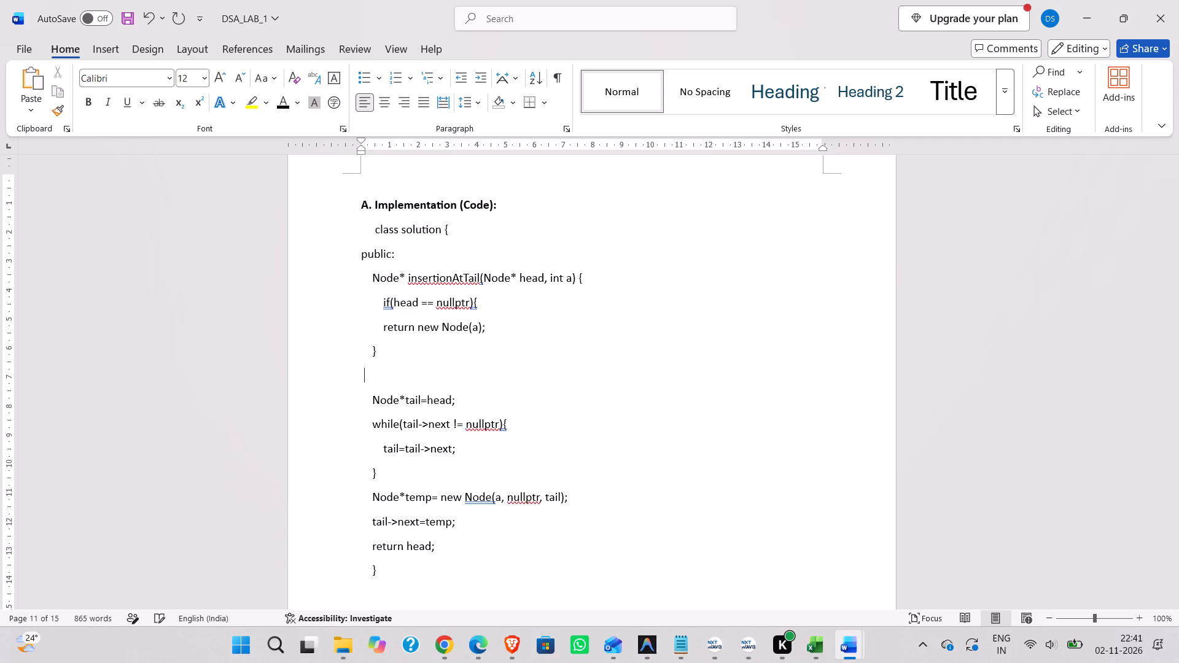
pyautogui.press('BackSpace')
pyautogui.press('BackSpace')
# Delete the blank line between the function's closing brace and the closing brace of the class.
pyautogui.scroll(-11, 477, 383)
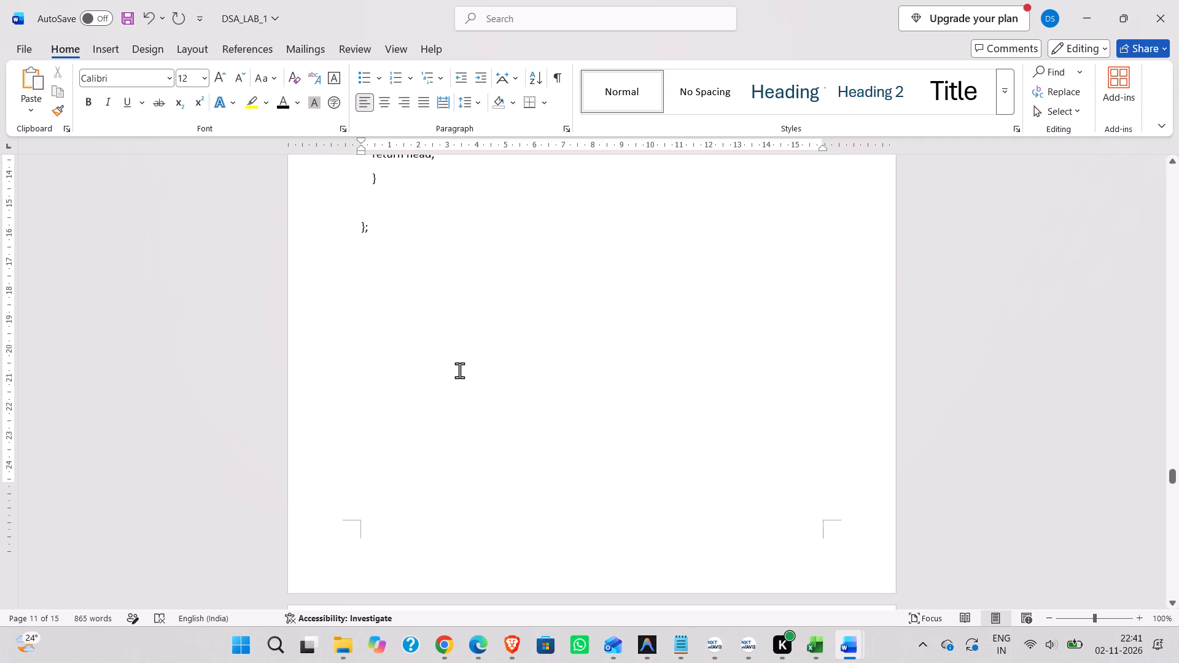
pyautogui.scroll(3, 448, 351)
pyautogui.click(413, 290)
pyautogui.press('BackSpace')
pyautogui.scroll(-3, 413, 290)
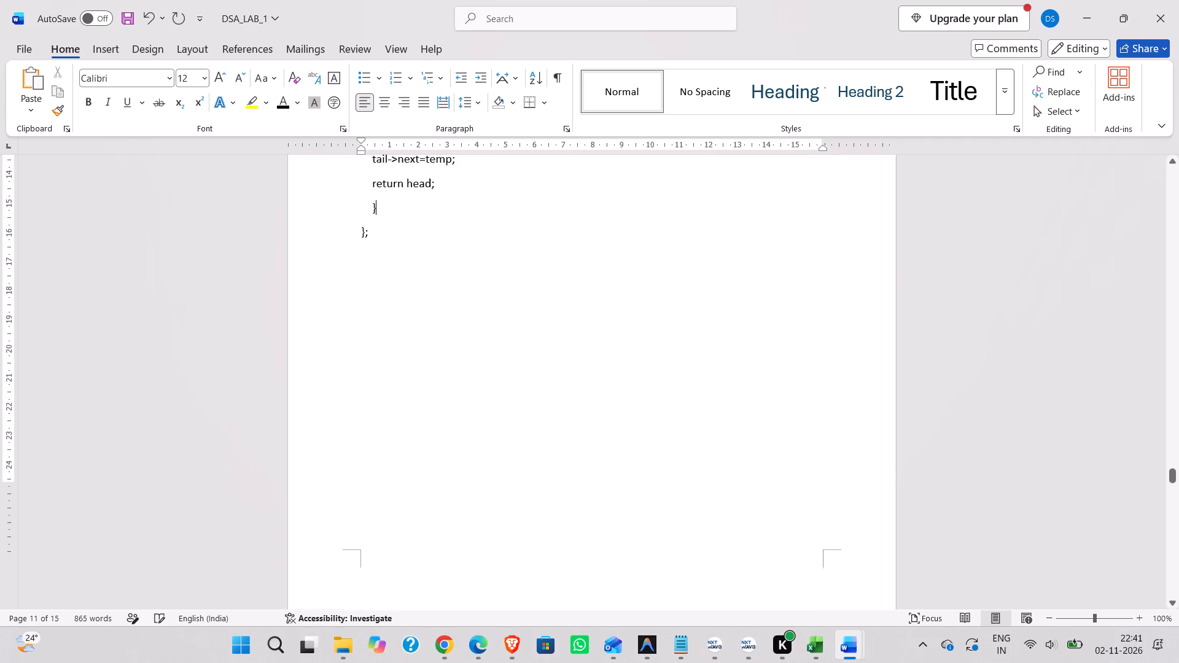
# Paste the heading "B. Screen Shot of Output vs Expected Output:" from the clipboard history below the doubly linked tail insertion code.
pyautogui.scroll(2, 411, 290)
pyautogui.click(409, 290)
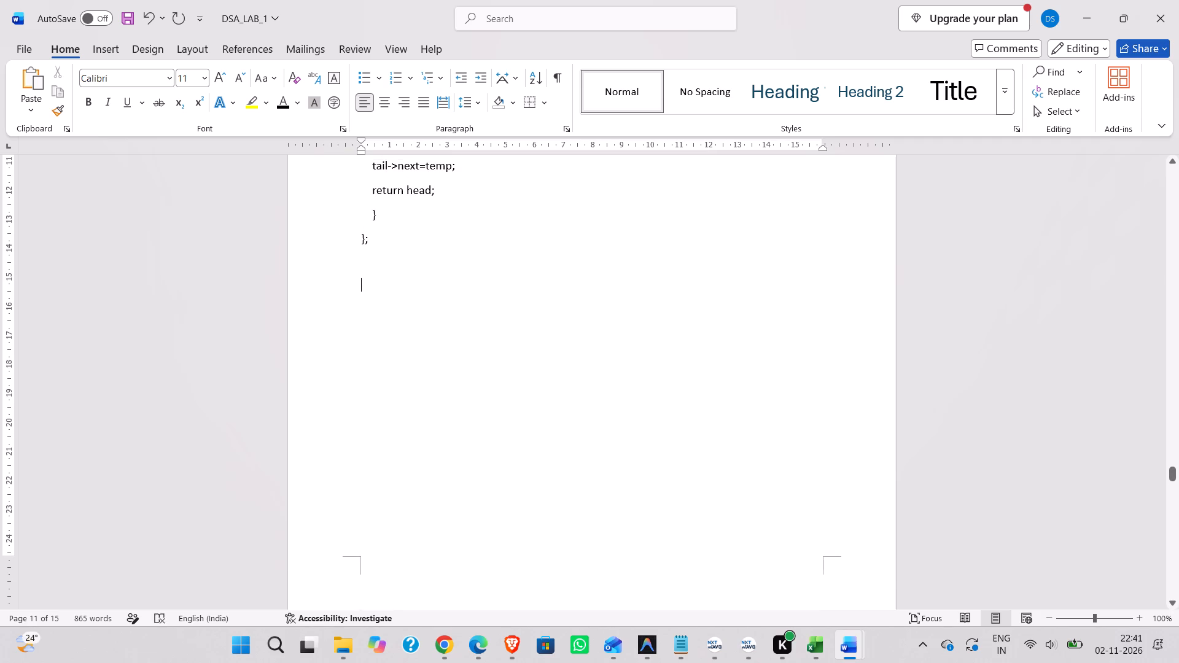
pyautogui.press('BackSpace')
pyautogui.press('Return')
pyautogui.scroll(6, 409, 290)
pyautogui.press('super+v')
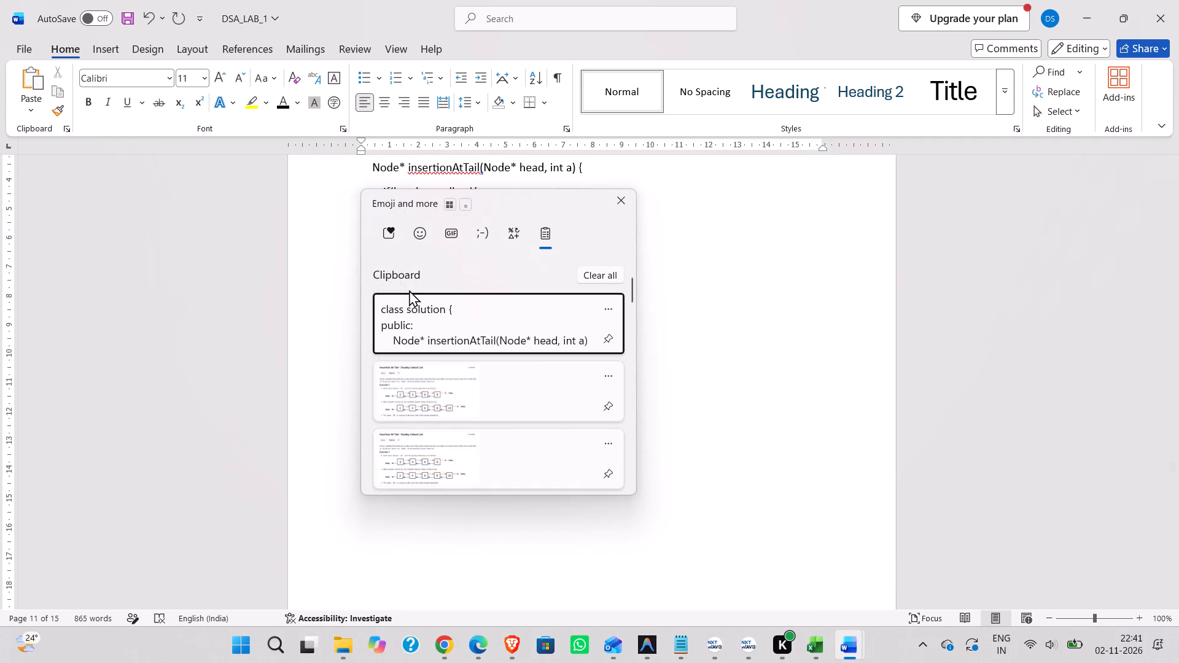
pyautogui.scroll(-16, 416, 349)
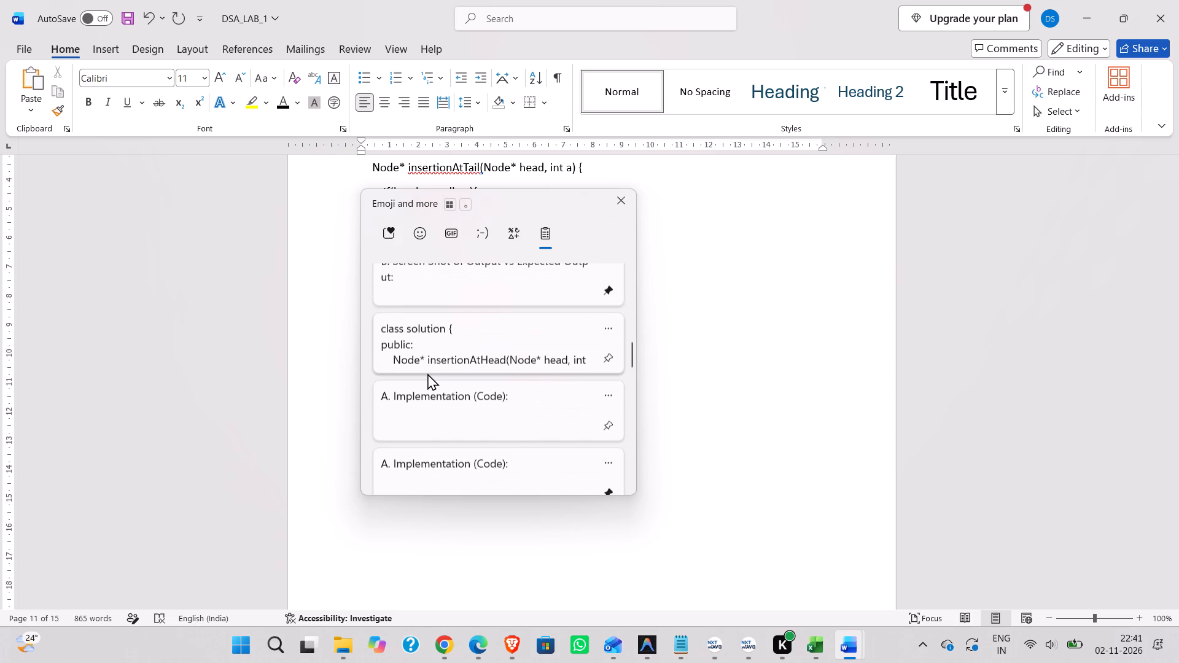
pyautogui.scroll(-3, 427, 373)
pyautogui.scroll(7, 427, 373)
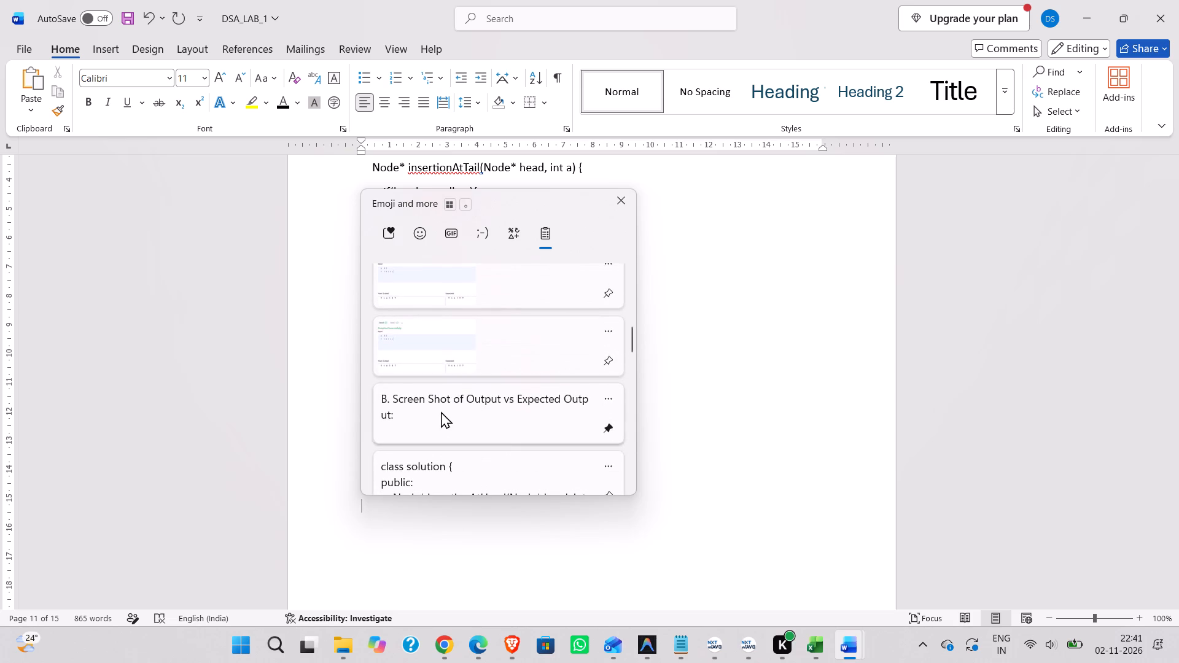
pyautogui.click(441, 411)
pyautogui.hotkey('ctrl', 'v')
# Increase the font size of the pasted "B. Screen Shot of Output vs Expected Output:" heading by one step.
pyautogui.moveTo(582, 508); pyautogui.dragTo(497, 506)
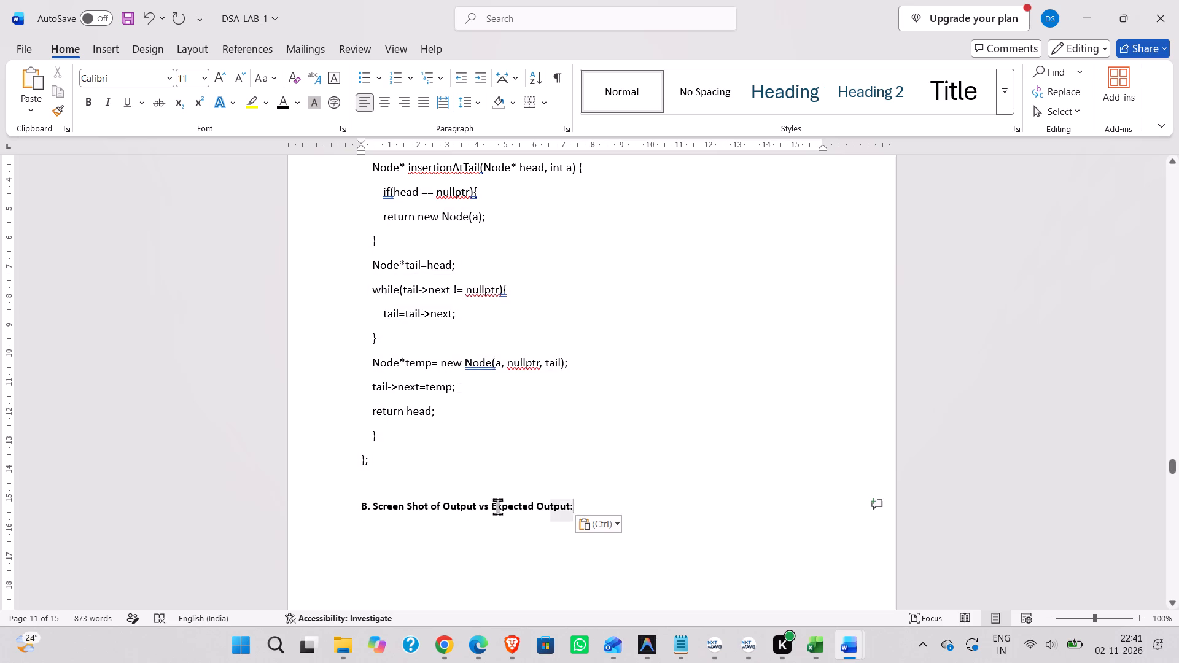
pyautogui.moveTo(497, 506); pyautogui.dragTo(356, 505)
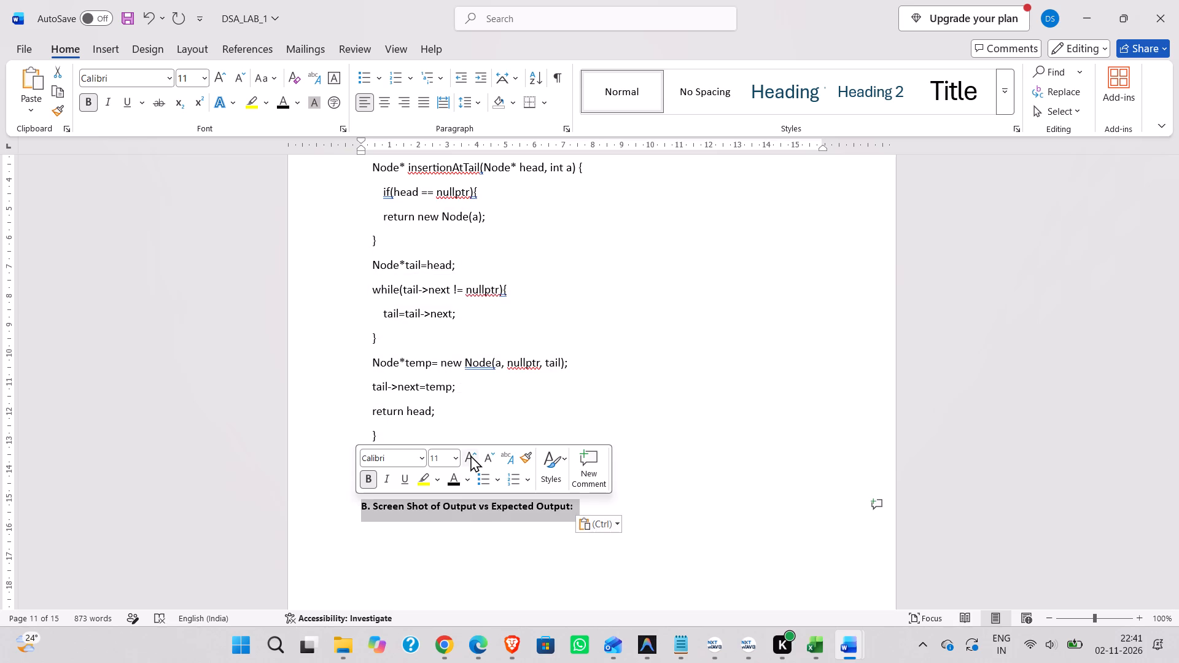
pyautogui.click(470, 455)
pyautogui.click(497, 533)
pyautogui.scroll(-8, 543, 493)
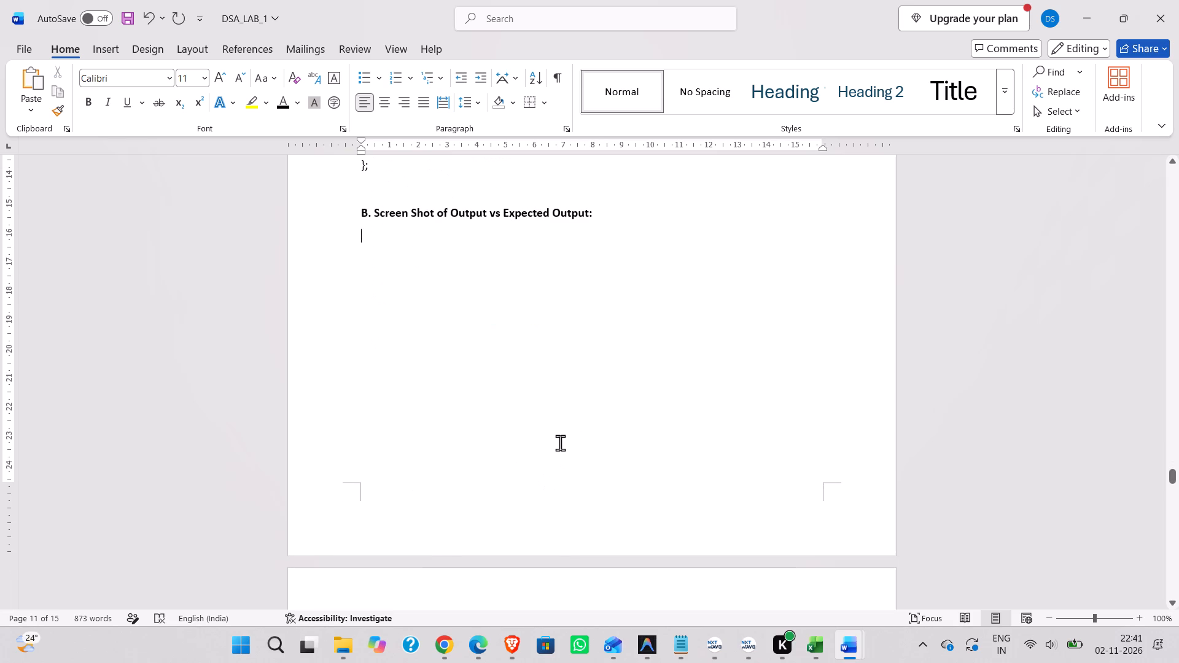
# Switch to Chrome, run the Insertion At Tail solution and enlarge the test case area to show both outputs.
pyautogui.hotkey('alt', 'Tab')
pyautogui.click(1081, 567)
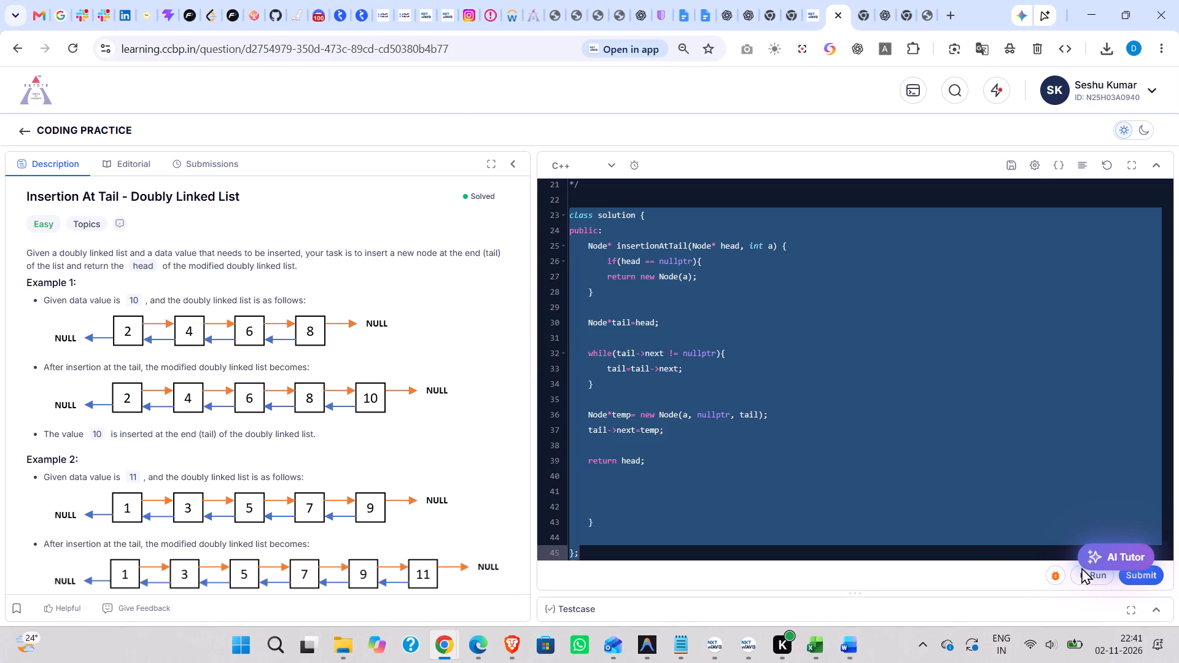
pyautogui.click(1083, 578)
pyautogui.click(791, 339)
pyautogui.moveTo(854, 436); pyautogui.dragTo(854, 418)
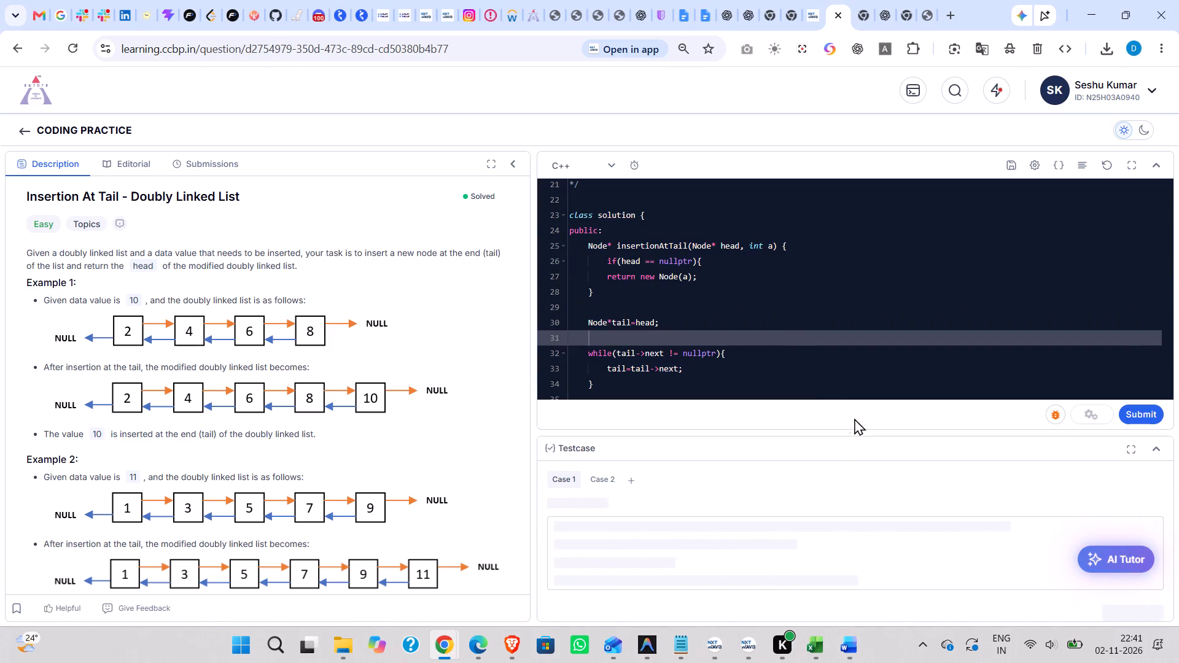
pyautogui.moveTo(854, 418); pyautogui.dragTo(854, 400)
pyautogui.click(852, 436)
pyautogui.moveTo(854, 432); pyautogui.dragTo(855, 346)
# Capture the Case 1 input, output and expected output, and paste the screenshot in Word under the section B heading.
pyautogui.press('Print')
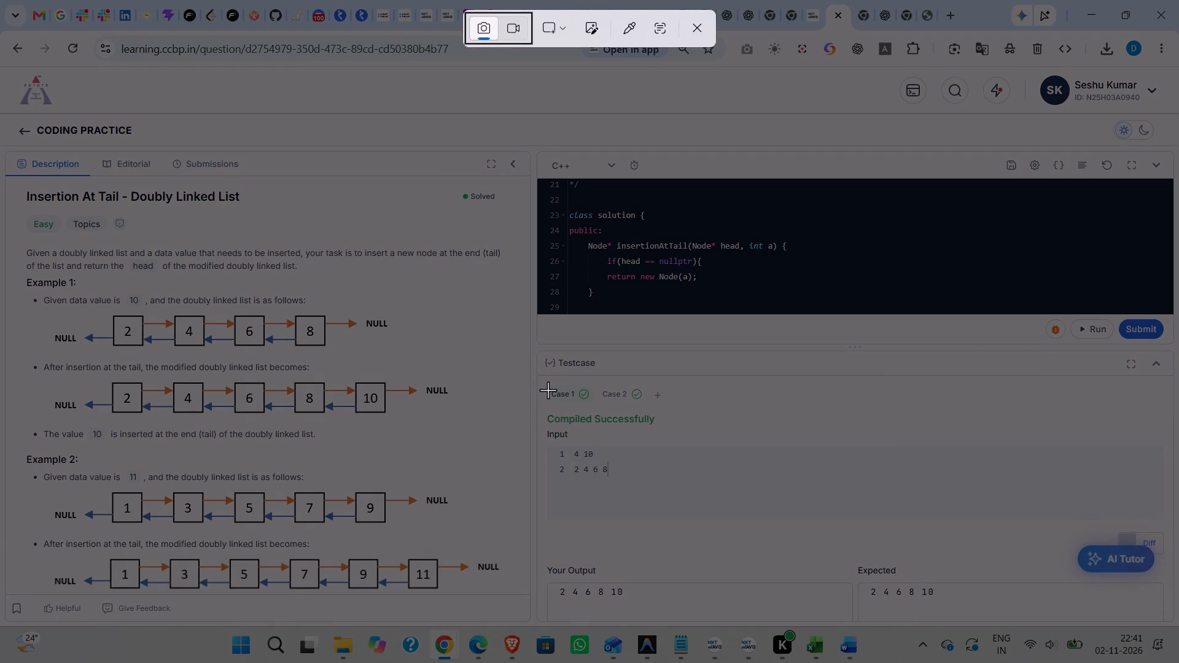
pyautogui.moveTo(534, 372); pyautogui.dragTo(995, 621)
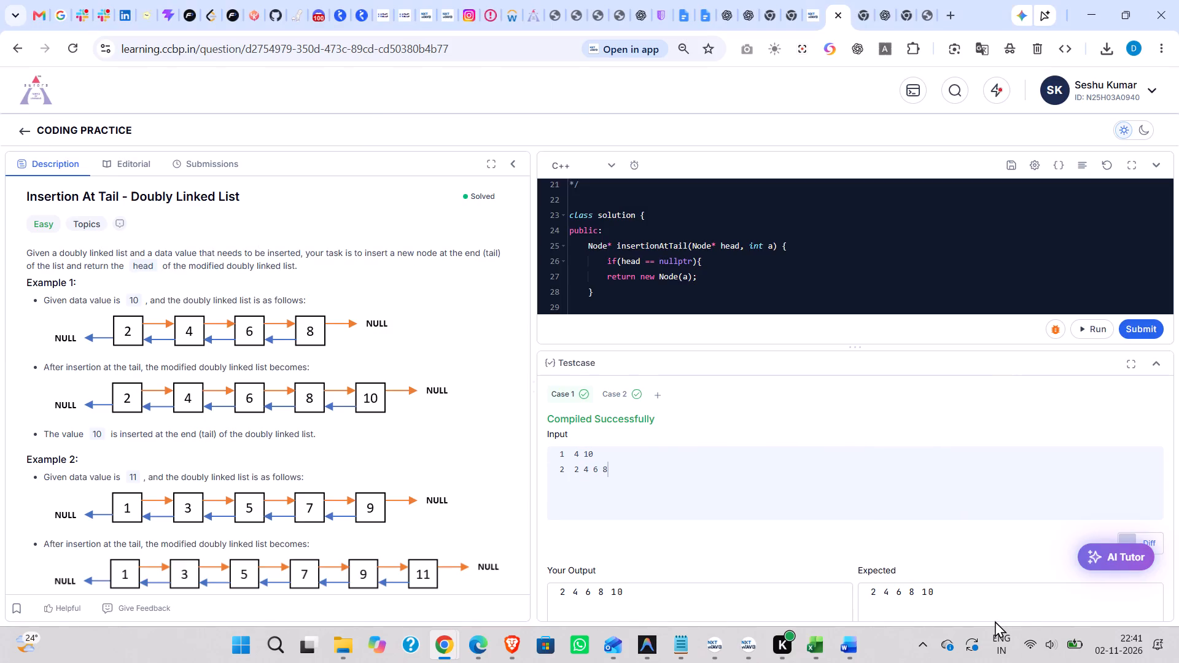
pyautogui.hotkey('alt', 'Tab')
pyautogui.hotkey('ctrl', 'v')
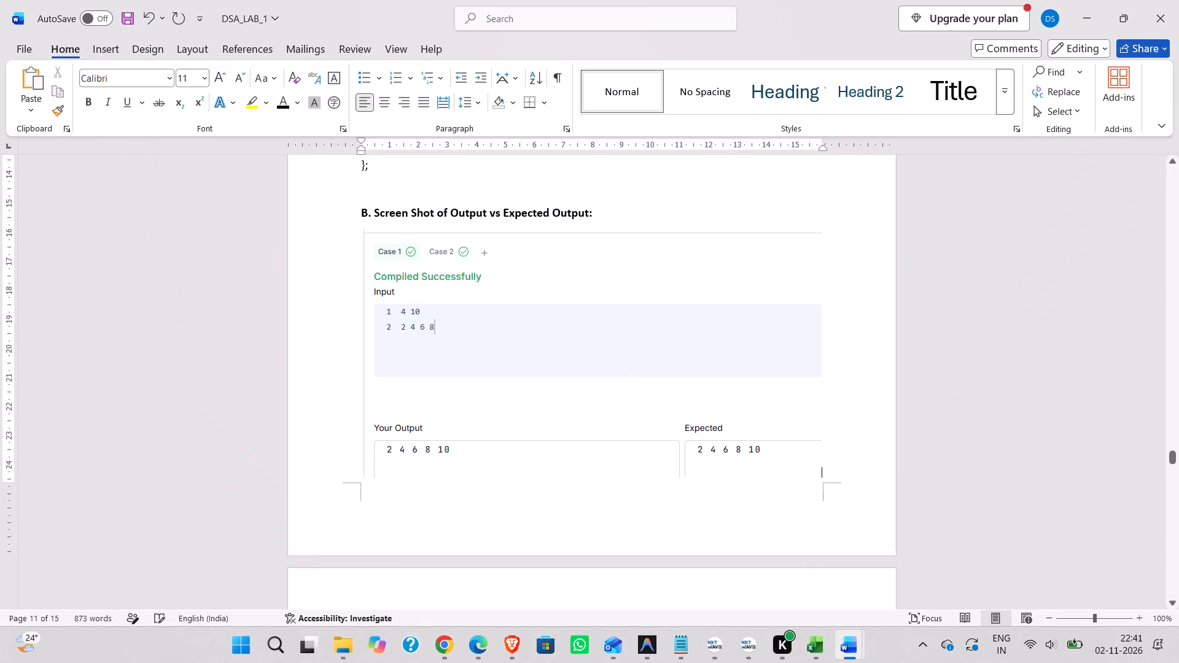
pyautogui.click(630, 429)
pyautogui.scroll(5, 641, 459)
pyautogui.scroll(-3, 637, 481)
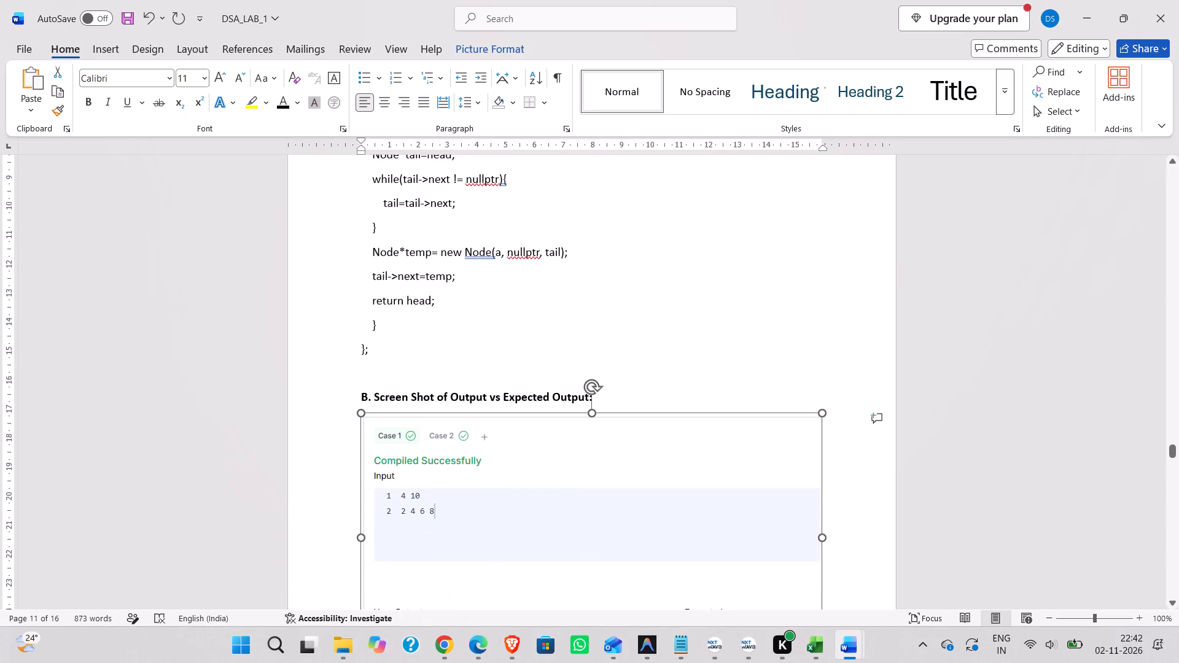
pyautogui.scroll(-2, 637, 481)
pyautogui.click(823, 351)
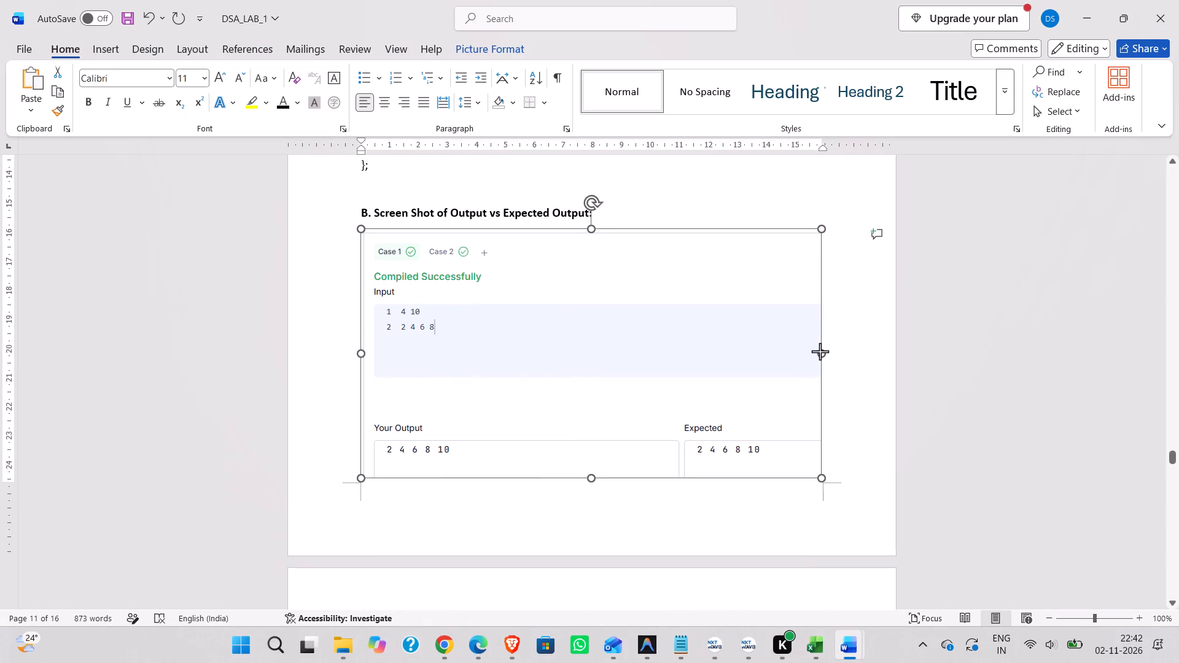
# Copy the heading "b) Insertion at tail in a doubly linked list :" onto the page after the tail insertion output screenshot.
pyautogui.scroll(13, 683, 443)
pyautogui.scroll(16, 683, 467)
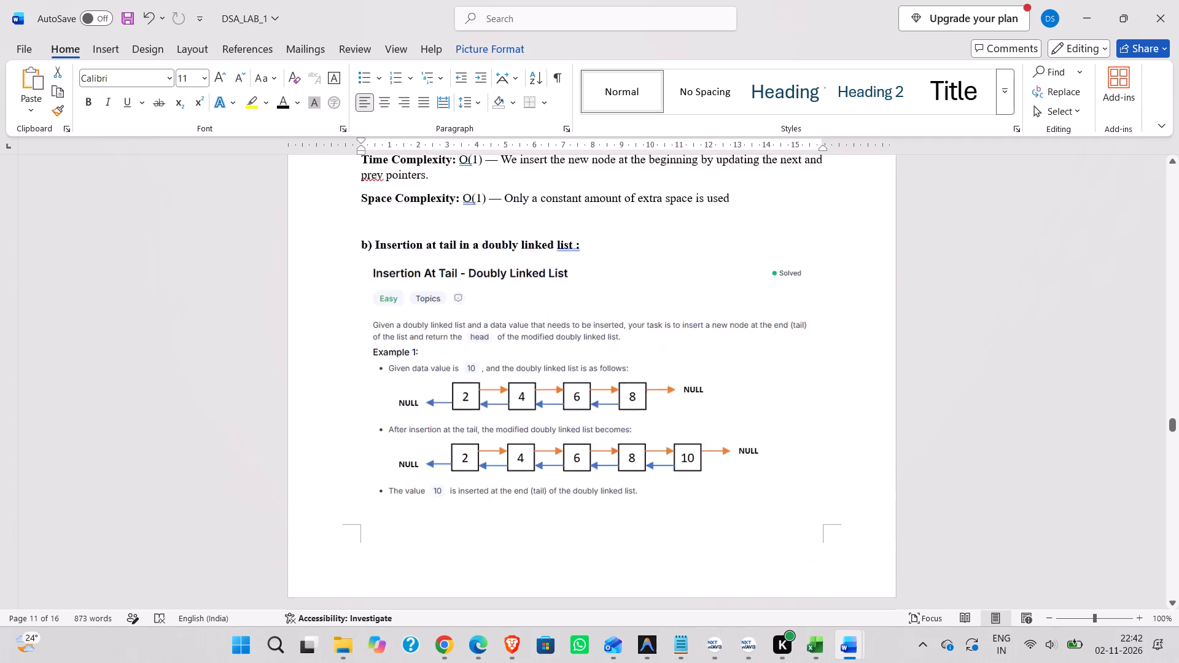
pyautogui.scroll(1, 672, 455)
pyautogui.moveTo(588, 436); pyautogui.dragTo(403, 446)
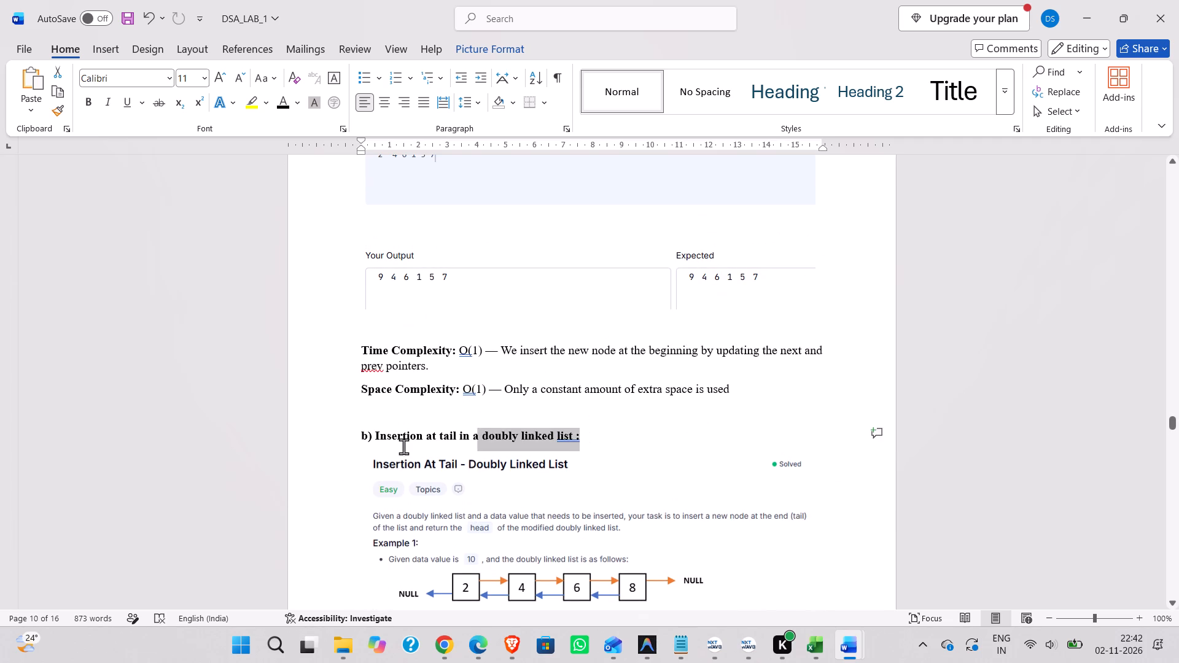
pyautogui.moveTo(403, 446); pyautogui.dragTo(351, 436)
pyautogui.hotkey('ctrl', 'c')
pyautogui.scroll(6, 637, 445)
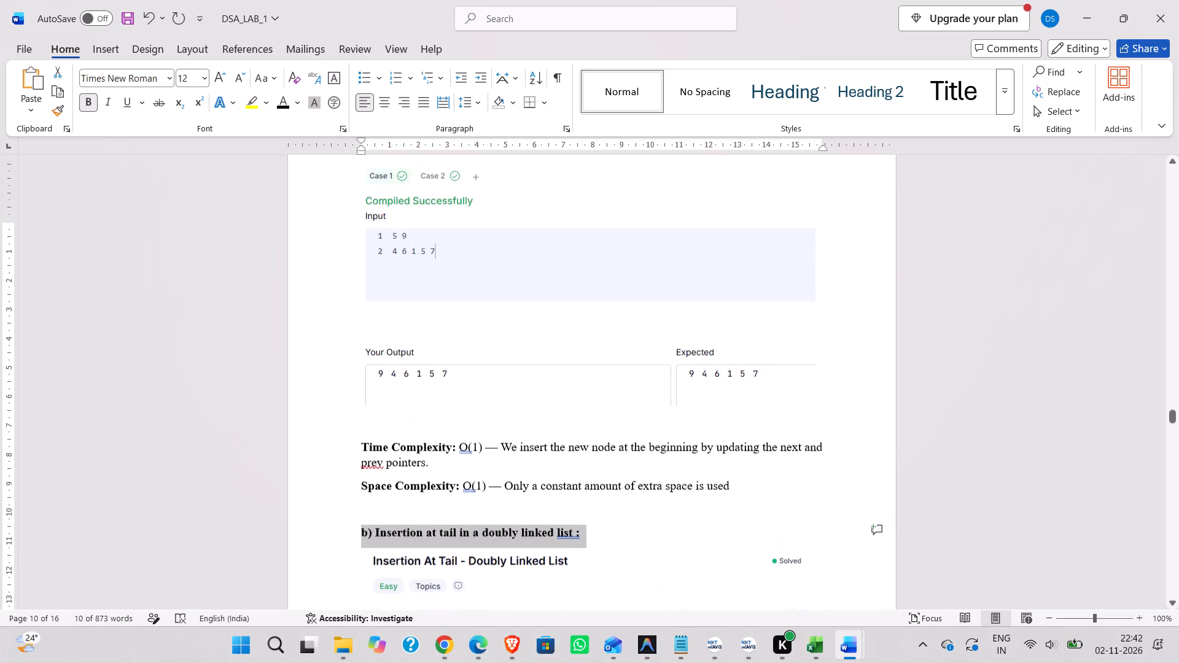
pyautogui.scroll(20, 637, 445)
pyautogui.scroll(5, 637, 445)
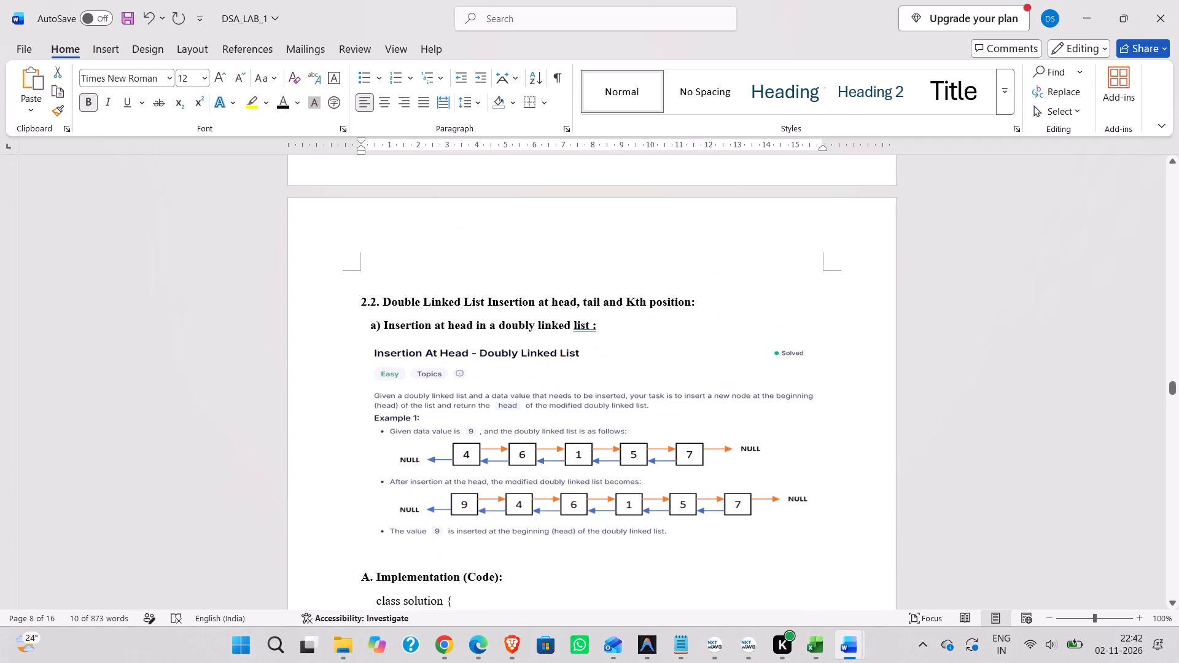
pyautogui.scroll(-20, 654, 462)
pyautogui.scroll(-20, 654, 462)
pyautogui.scroll(-3, 654, 462)
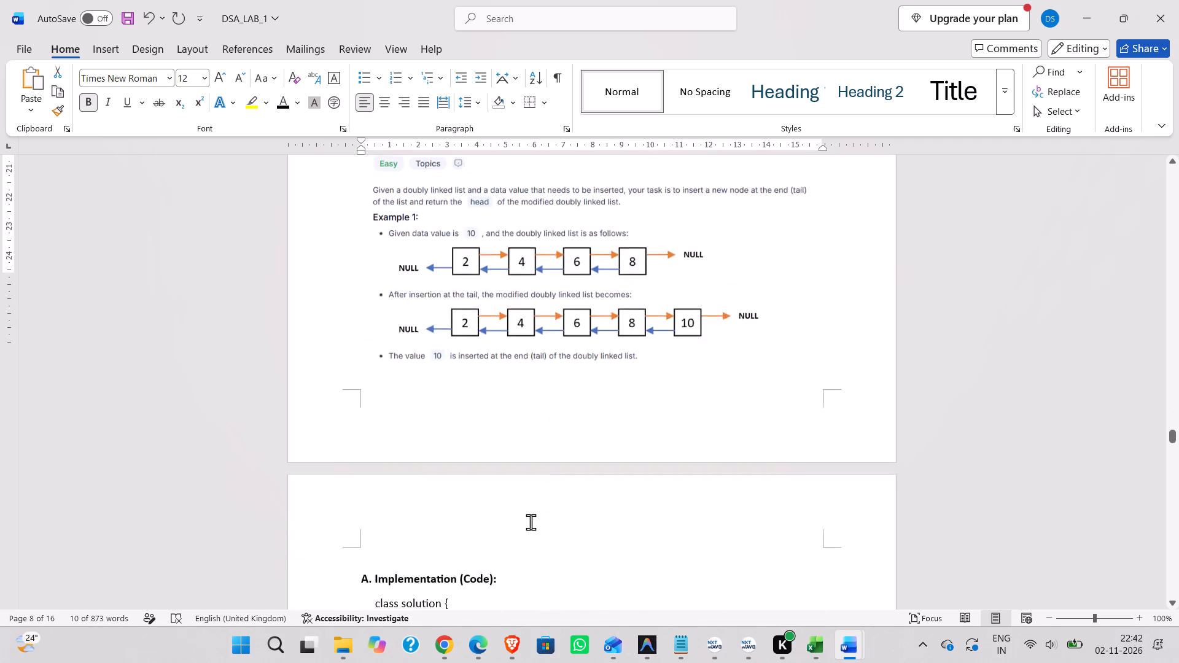
pyautogui.scroll(-20, 529, 519)
pyautogui.scroll(-4, 529, 519)
pyautogui.click(477, 492)
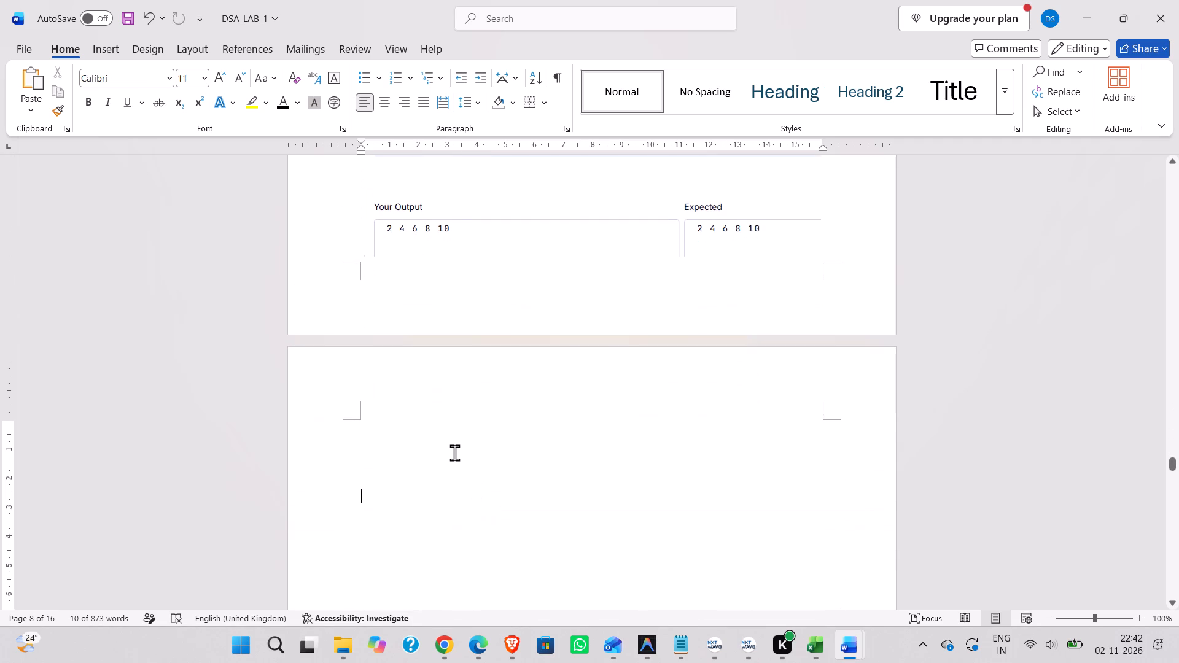
pyautogui.click(446, 448)
pyautogui.hotkey('ctrl', 'v')
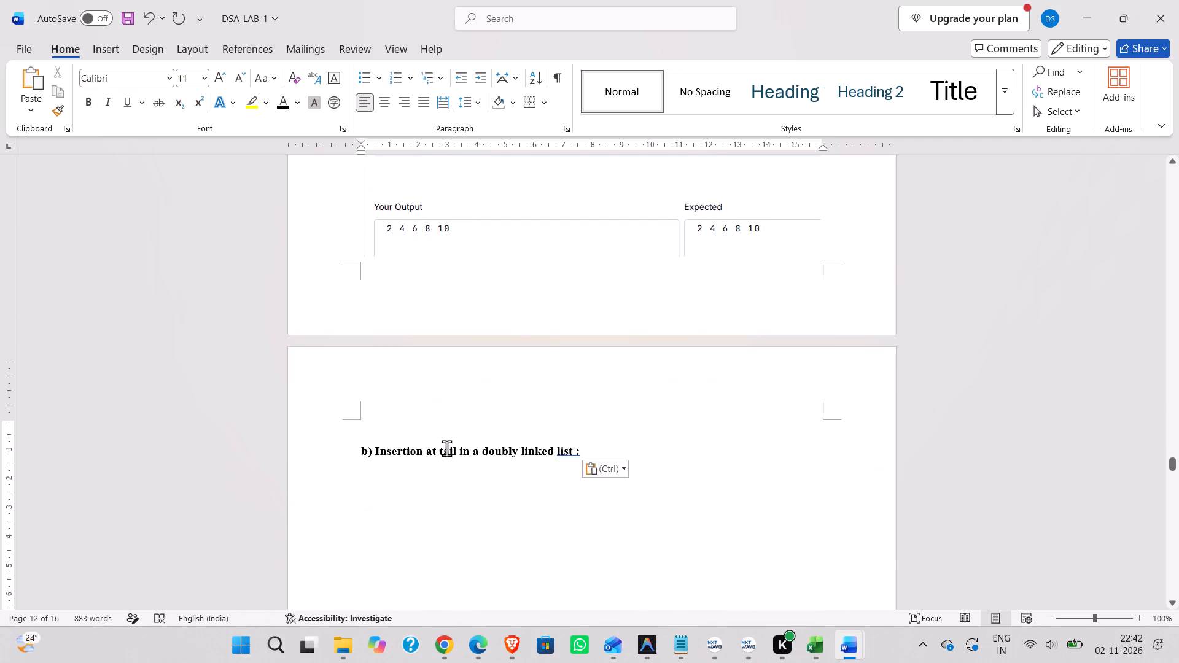
# Change the copied heading to "c) Insertion at Kth position in a doubly linked list :".
pyautogui.click(368, 451)
pyautogui.press('BackSpace')
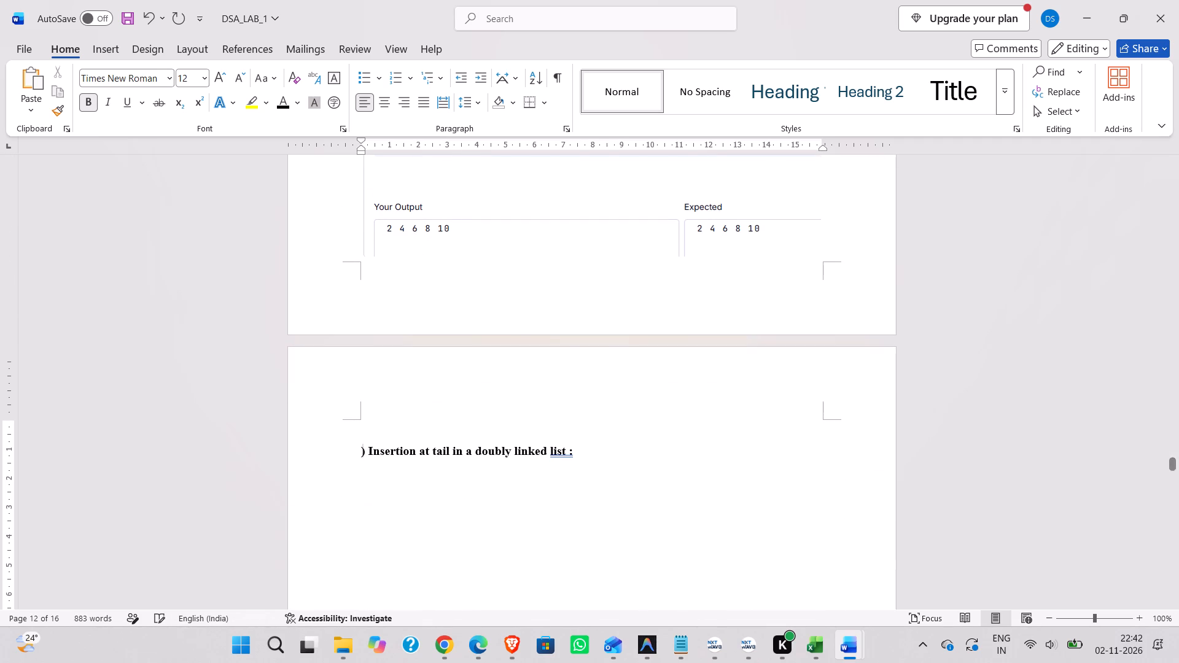
pyautogui.press('c')
pyautogui.click(451, 453)
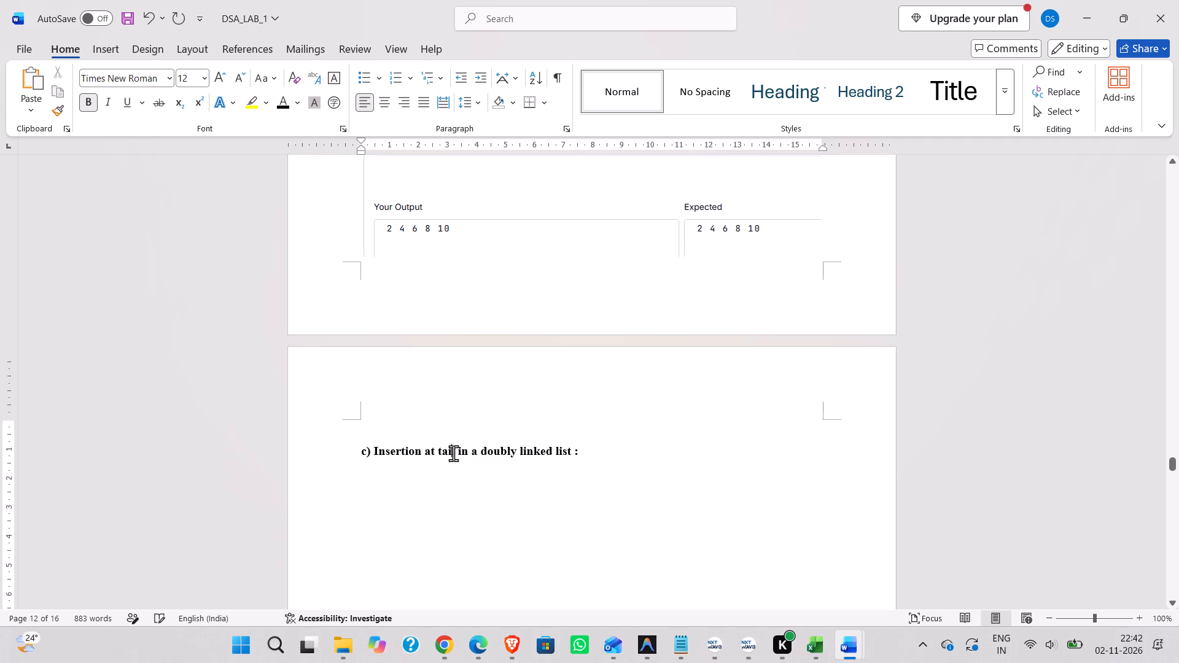
pyautogui.click(458, 451)
pyautogui.press('BackSpace')
pyautogui.press('BackSpace')
pyautogui.press('BackSpace')
pyautogui.press('BackSpace')
pyautogui.press('BackSpace')
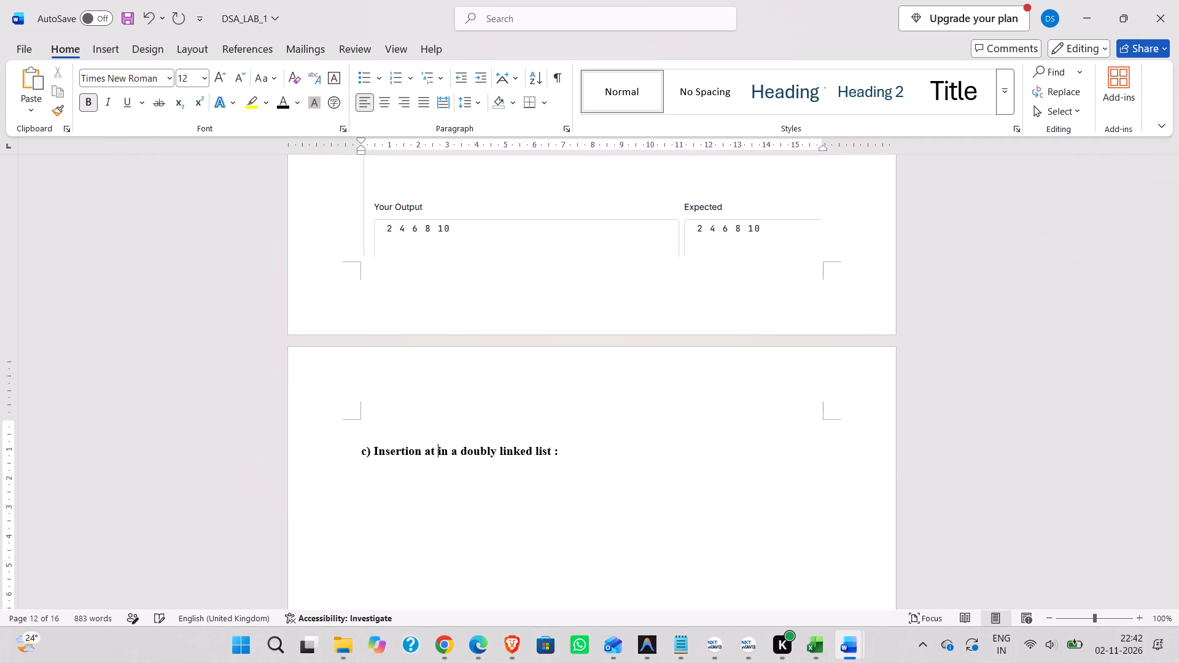
pyautogui.write('Kth position')
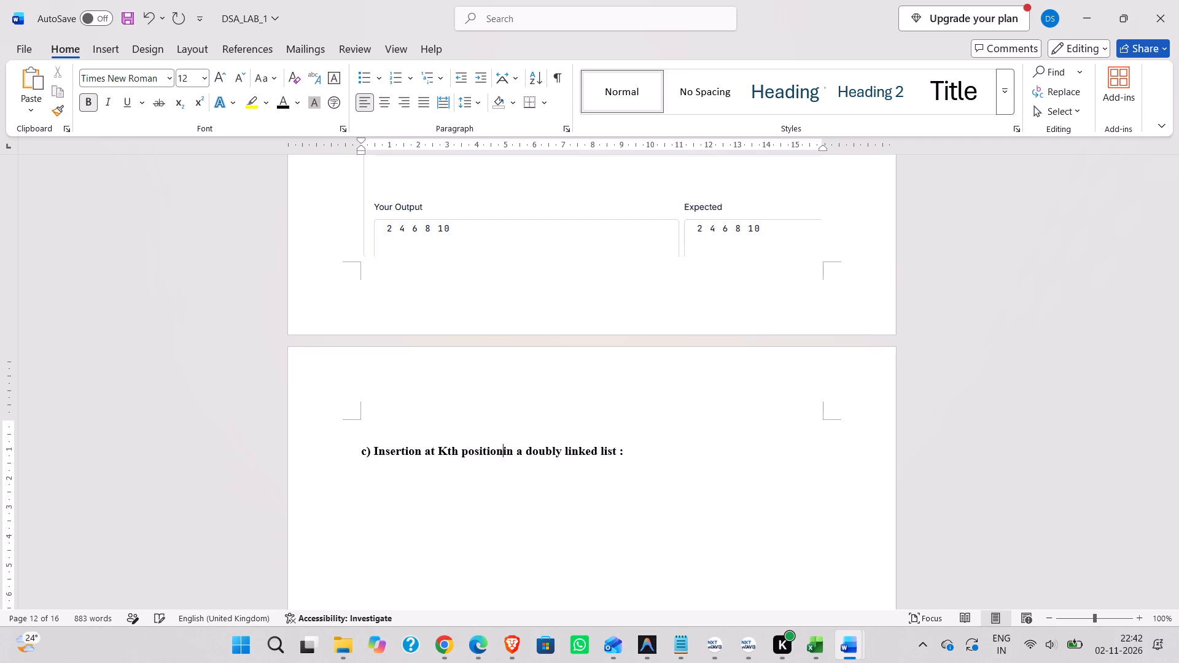
pyautogui.press('space')
# Place the cursor below the new heading, and in Chrome open the "Insert Before Kth Node - Doubly Linked List" problem.
pyautogui.scroll(-4, 455, 446)
pyautogui.click(440, 346)
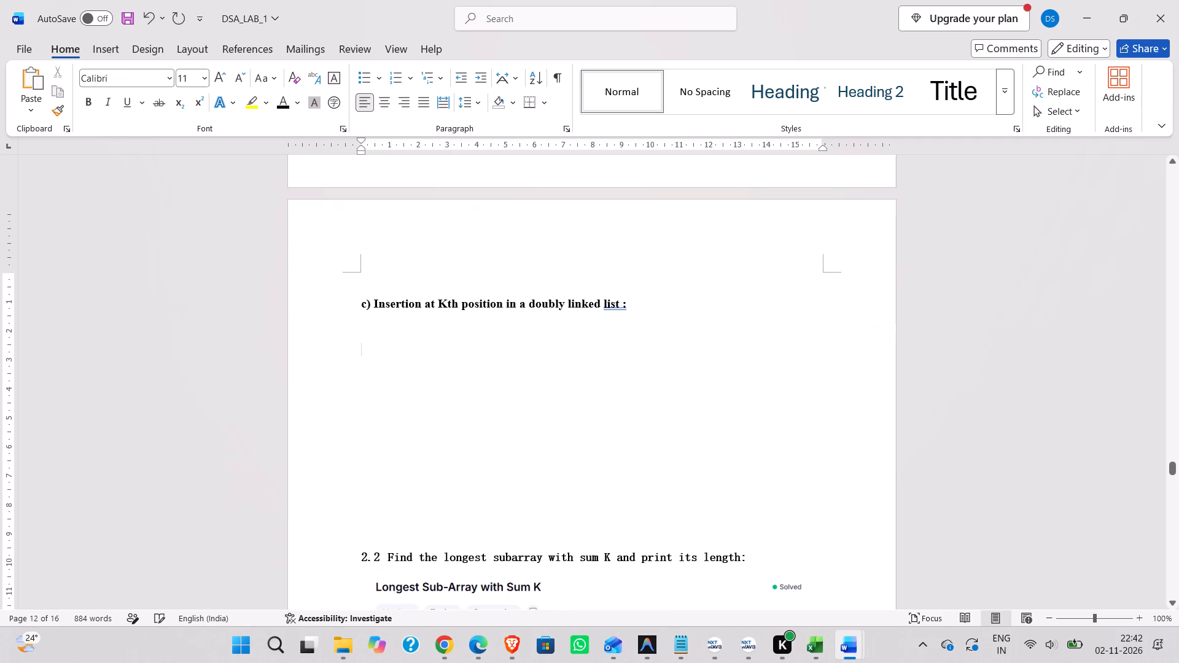
pyautogui.click(440, 343)
pyautogui.click(437, 327)
pyautogui.hotkey('alt', 'Tab')
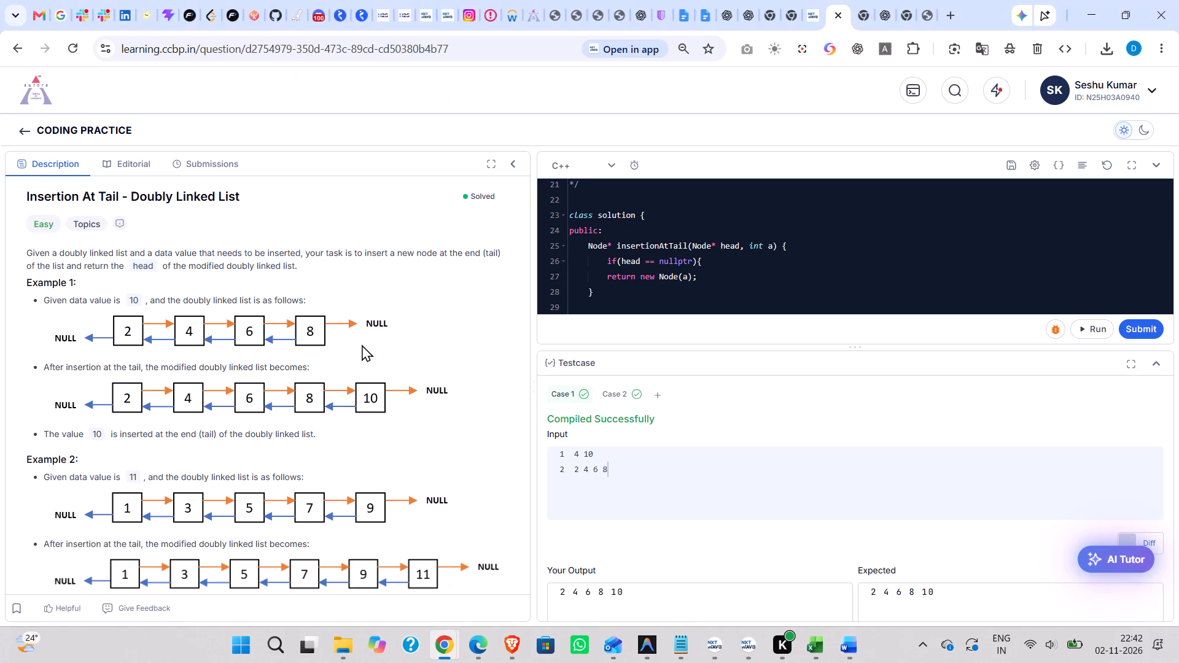
pyautogui.click(24, 123)
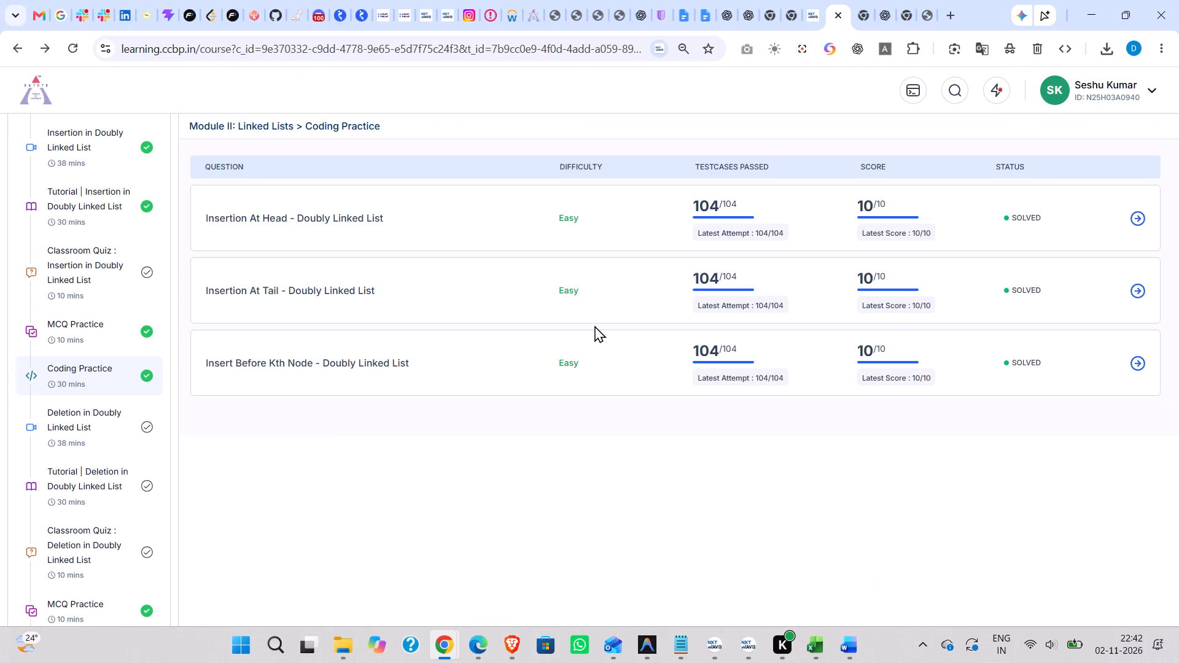
pyautogui.click(612, 390)
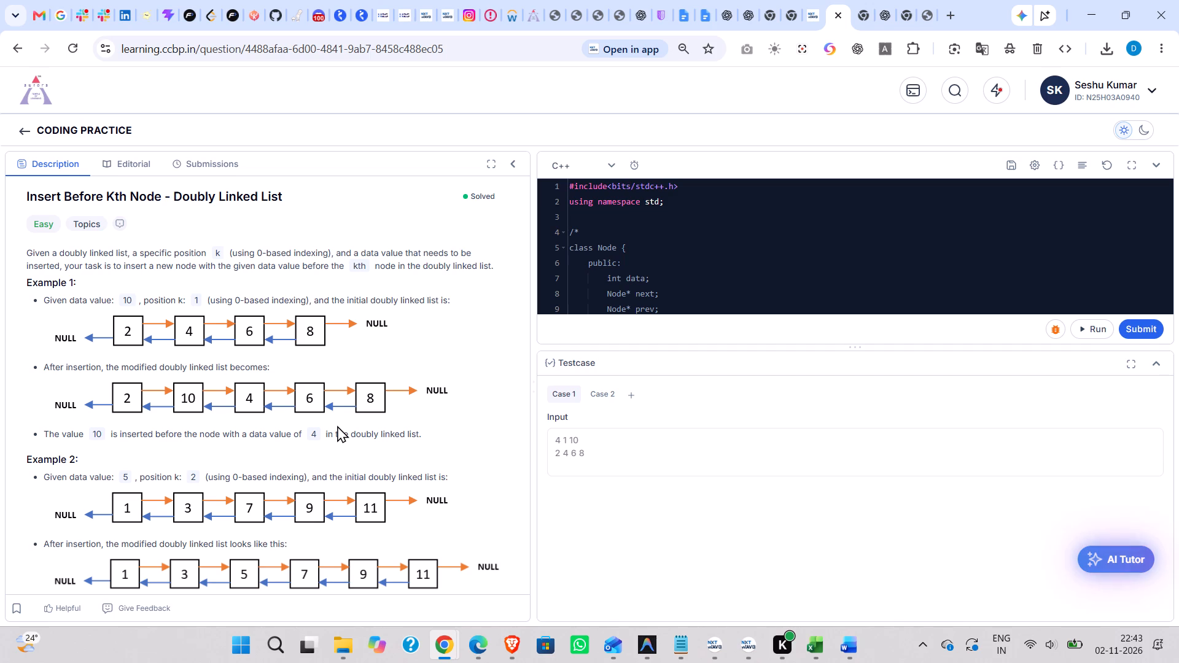
# Run the Insert Before Kth Node solution against the sample test cases.
pyautogui.click(1111, 339)
pyautogui.click(1107, 331)
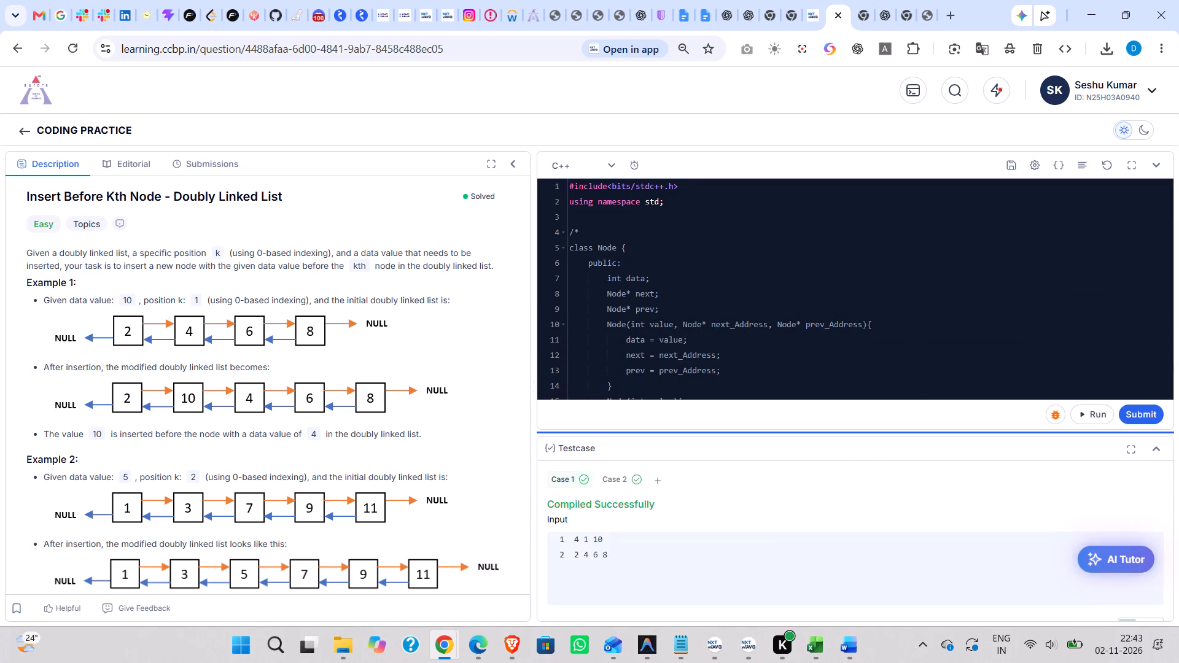
# Enlarge the code editor area and read through the insertBeforeKthNode solution code down to its end.
pyautogui.moveTo(859, 435); pyautogui.dragTo(892, 614)
pyautogui.scroll(-8, 825, 417)
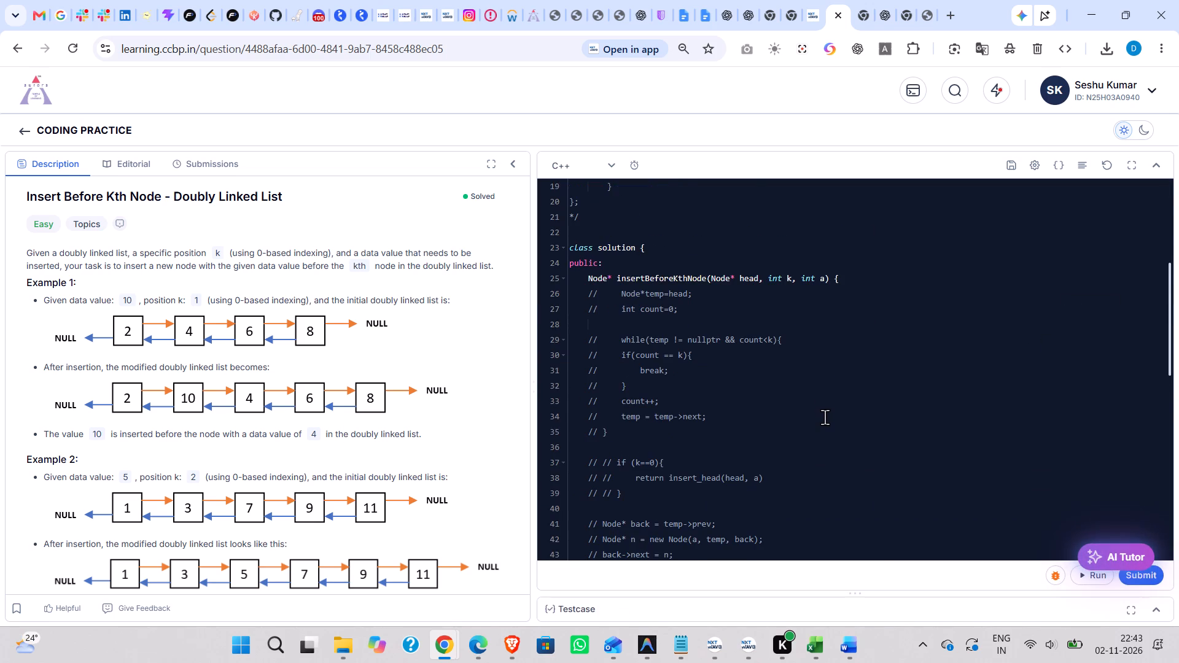
pyautogui.scroll(-6, 825, 417)
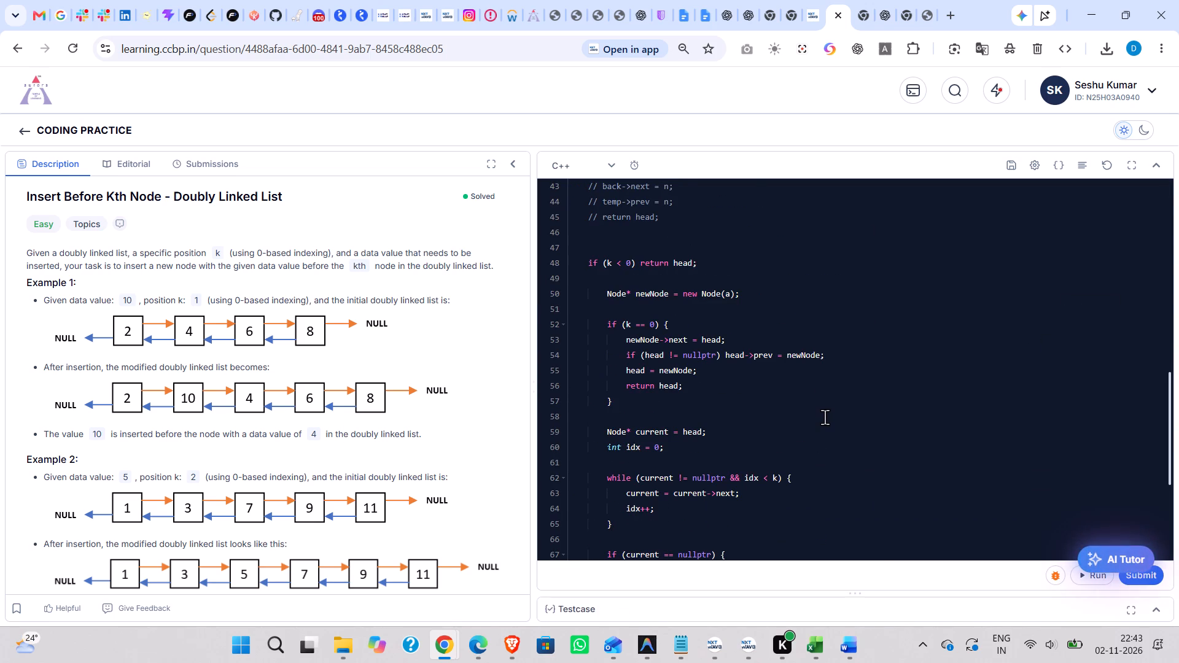
pyautogui.scroll(-5, 825, 417)
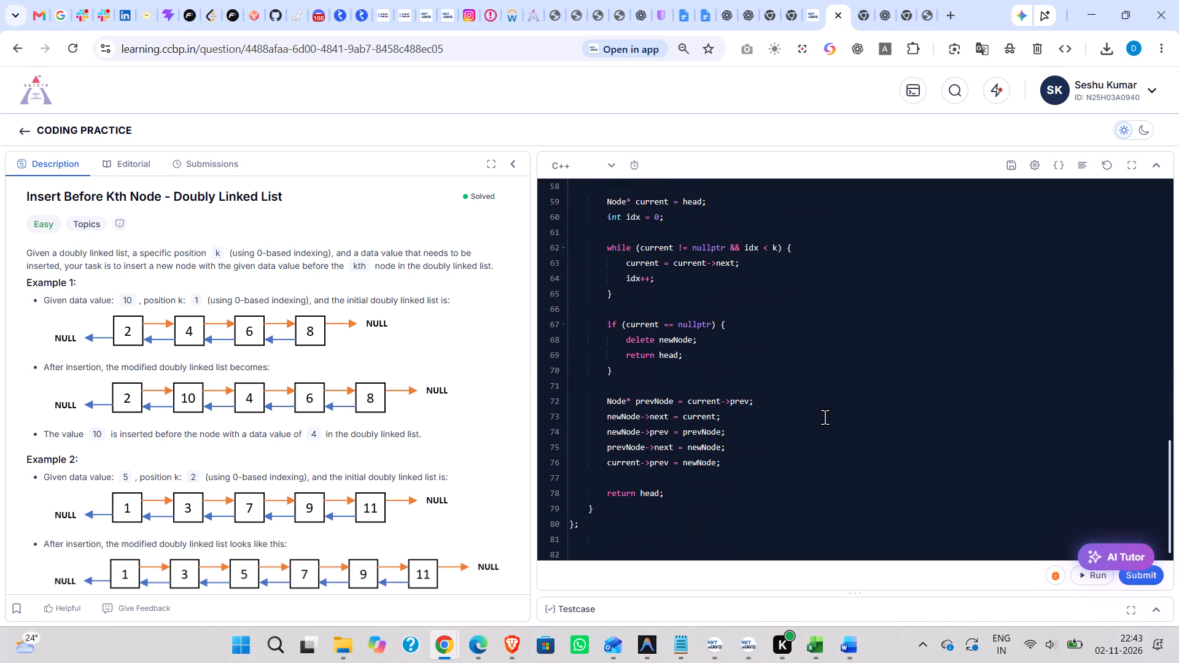
pyautogui.scroll(1, 825, 417)
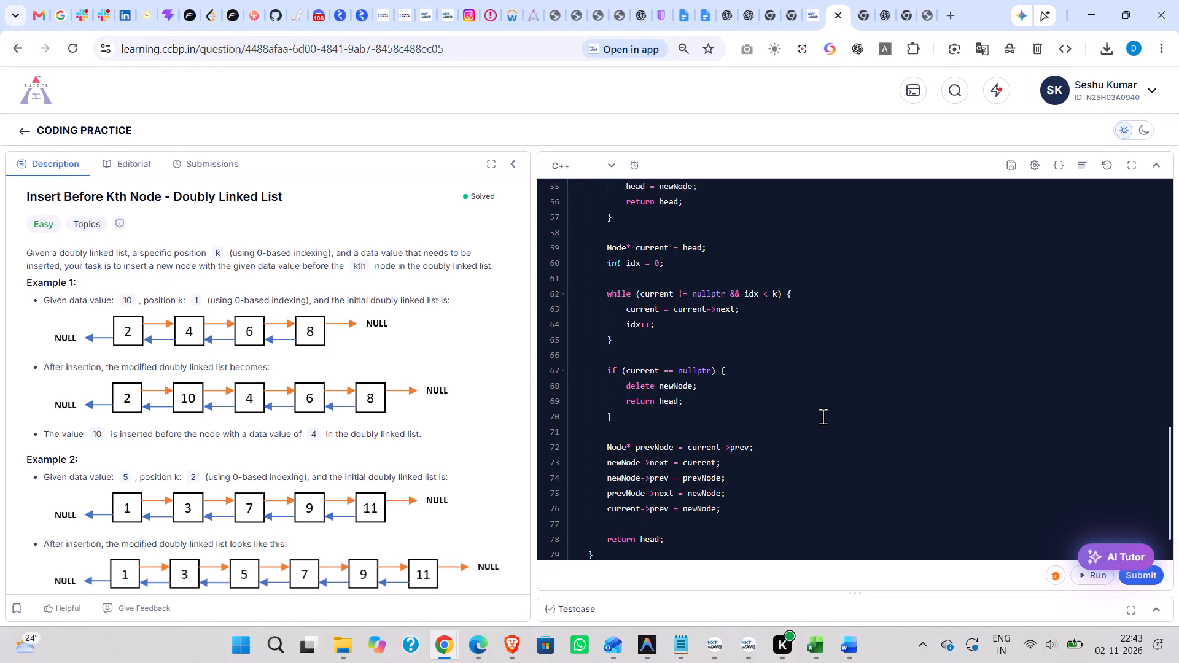
# Capture a screenshot of the Insert Before Kth Node problem statement through Example 1 and paste it below section c)'s heading in Word.
pyautogui.press('Print')
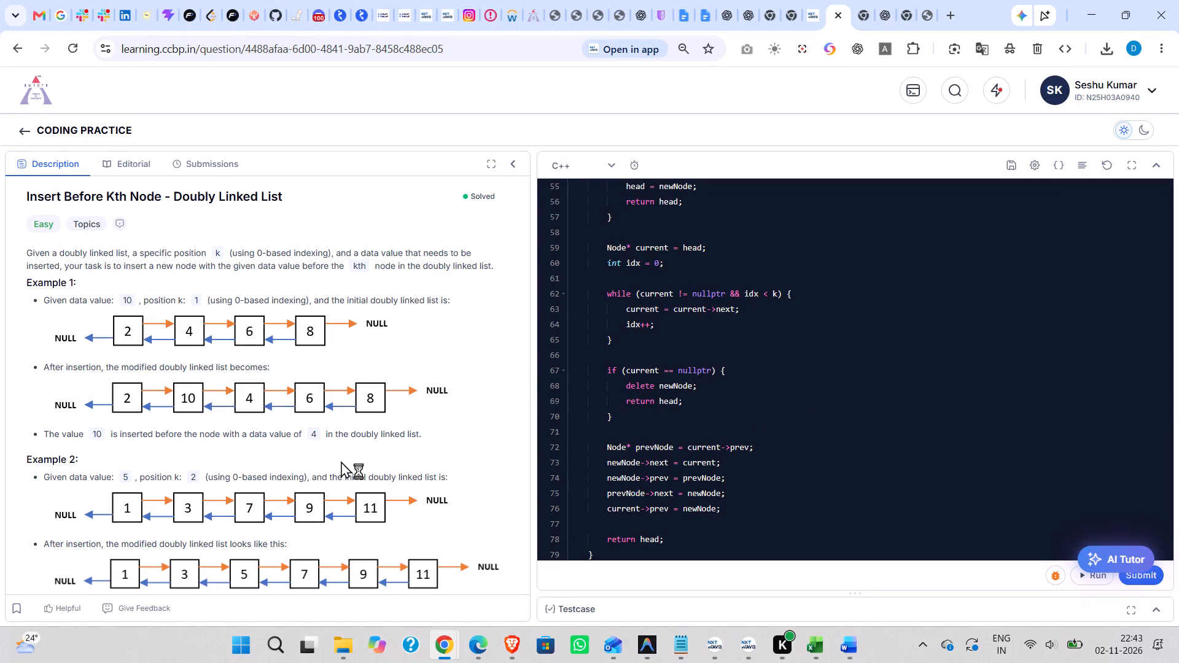
pyautogui.moveTo(10, 184); pyautogui.dragTo(394, 418)
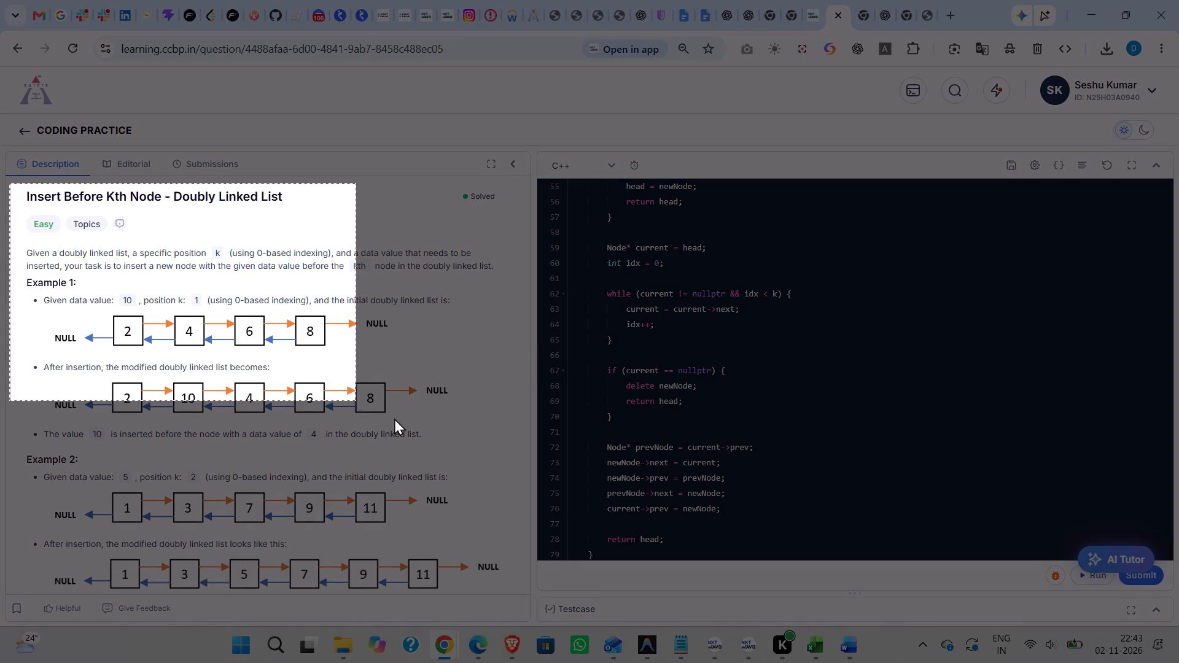
pyautogui.moveTo(394, 418); pyautogui.dragTo(505, 449)
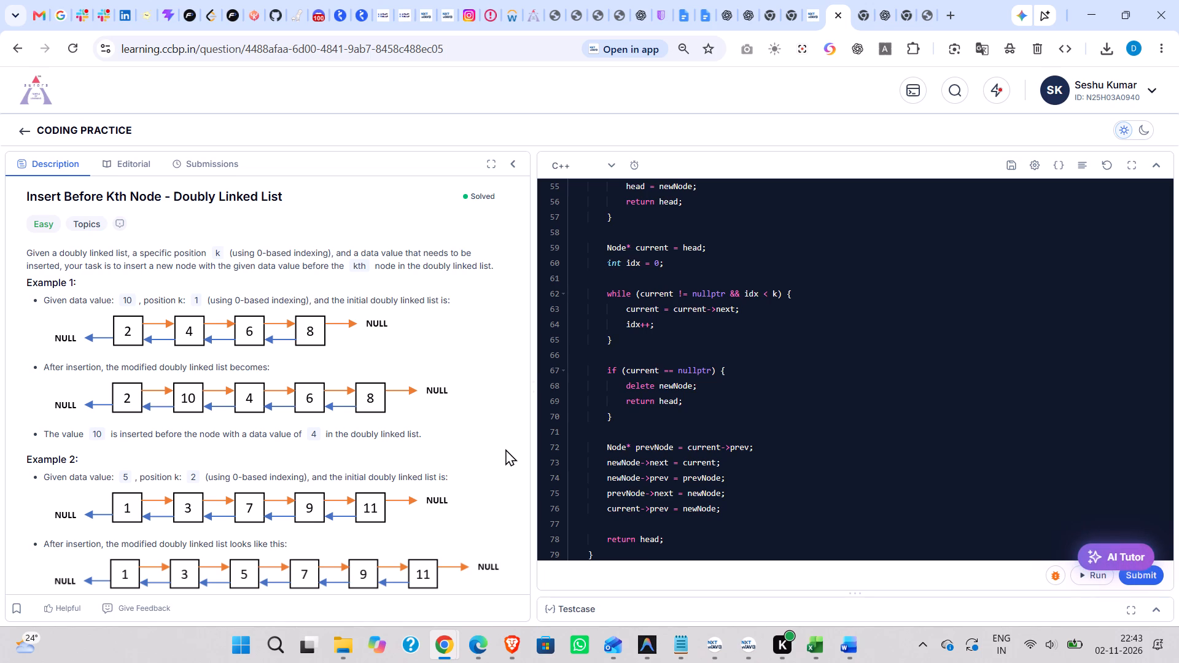
pyautogui.scroll(-1, 665, 355)
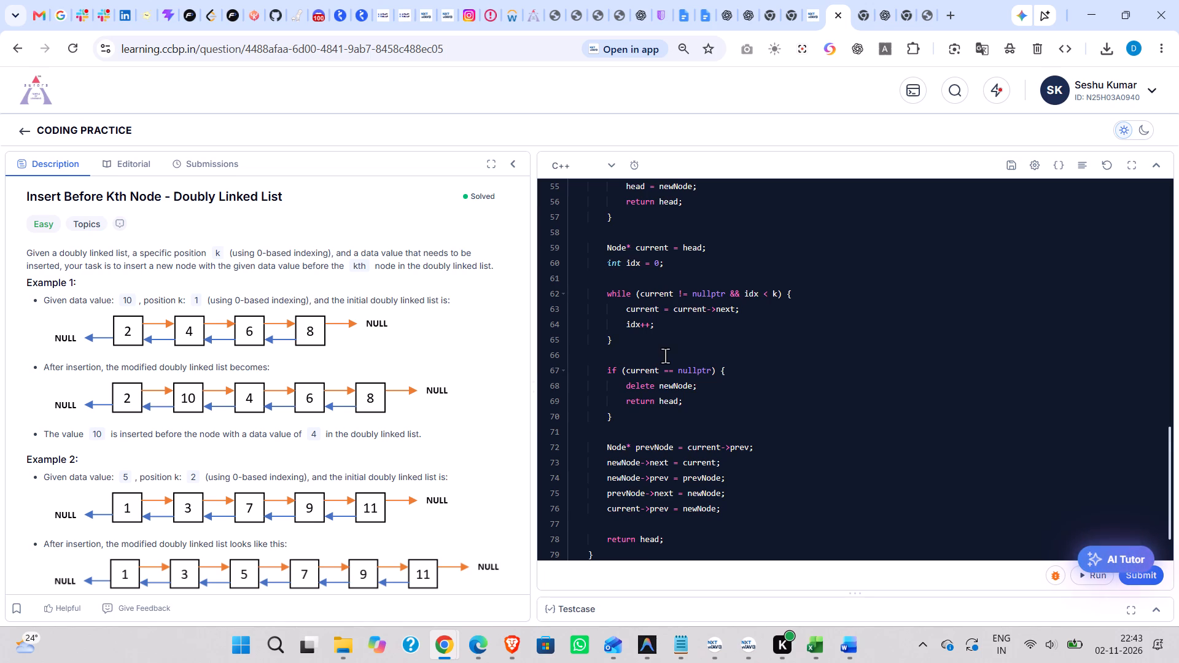
pyautogui.scroll(-2, 665, 355)
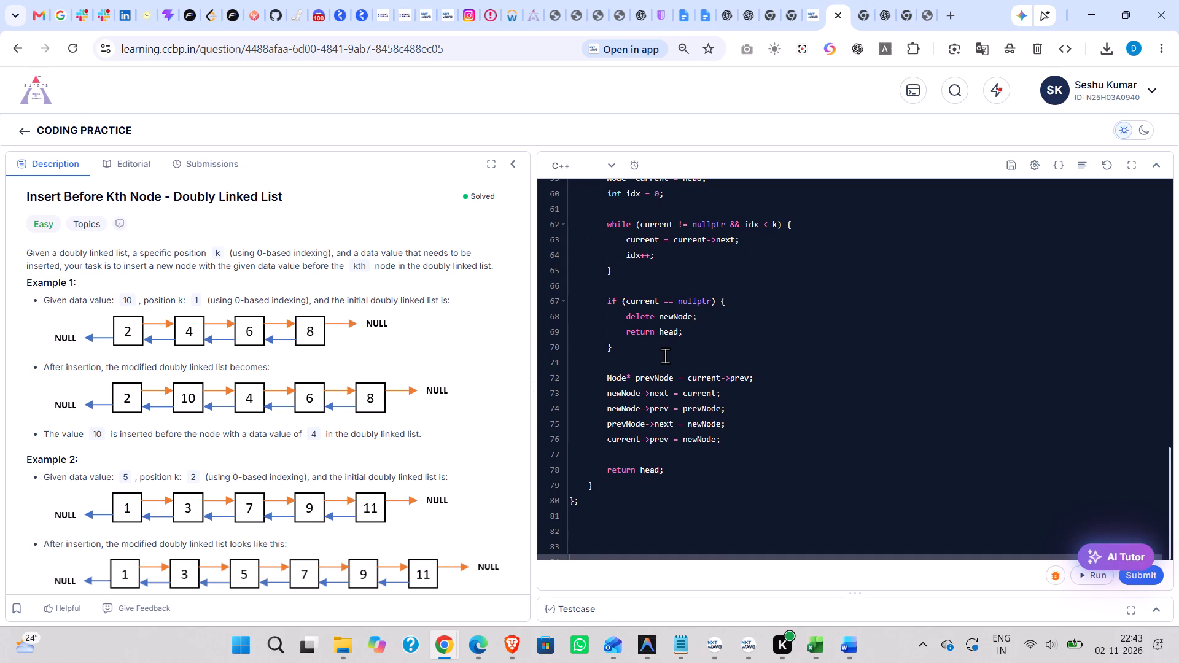
pyautogui.scroll(-1, 665, 355)
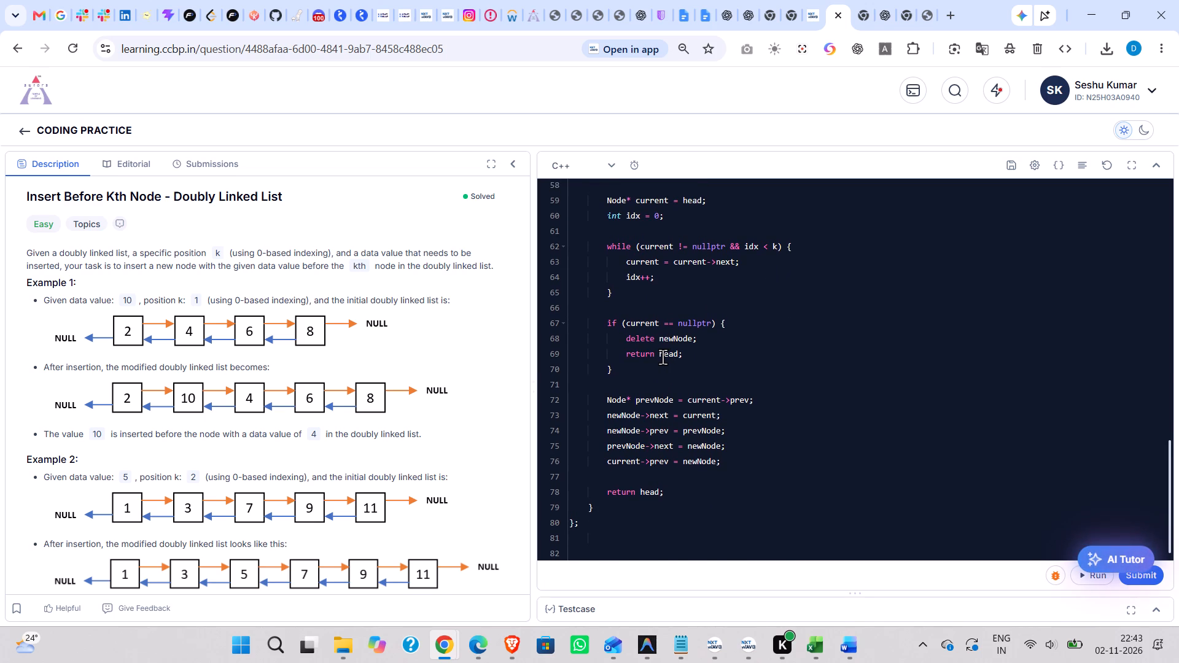
pyautogui.hotkey('alt', 'Tab')
pyautogui.hotkey('ctrl', 'v')
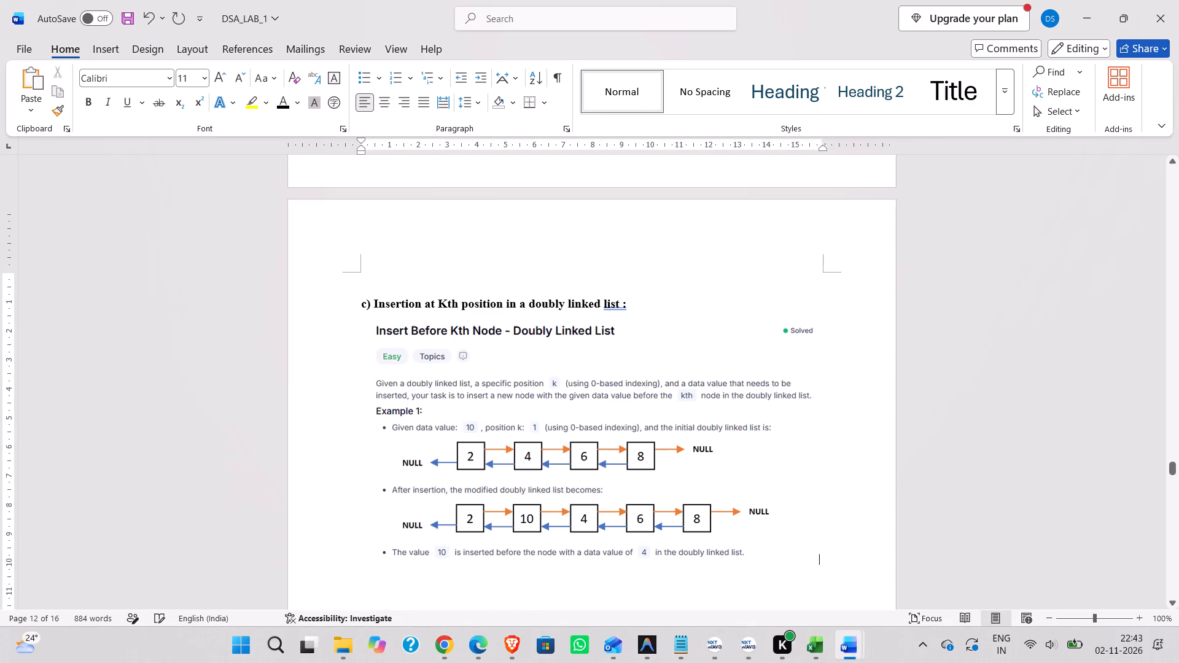
# Insert the word "before" ahead of "Kth" in the section c) heading.
pyautogui.click(437, 304)
pyautogui.write('befo')
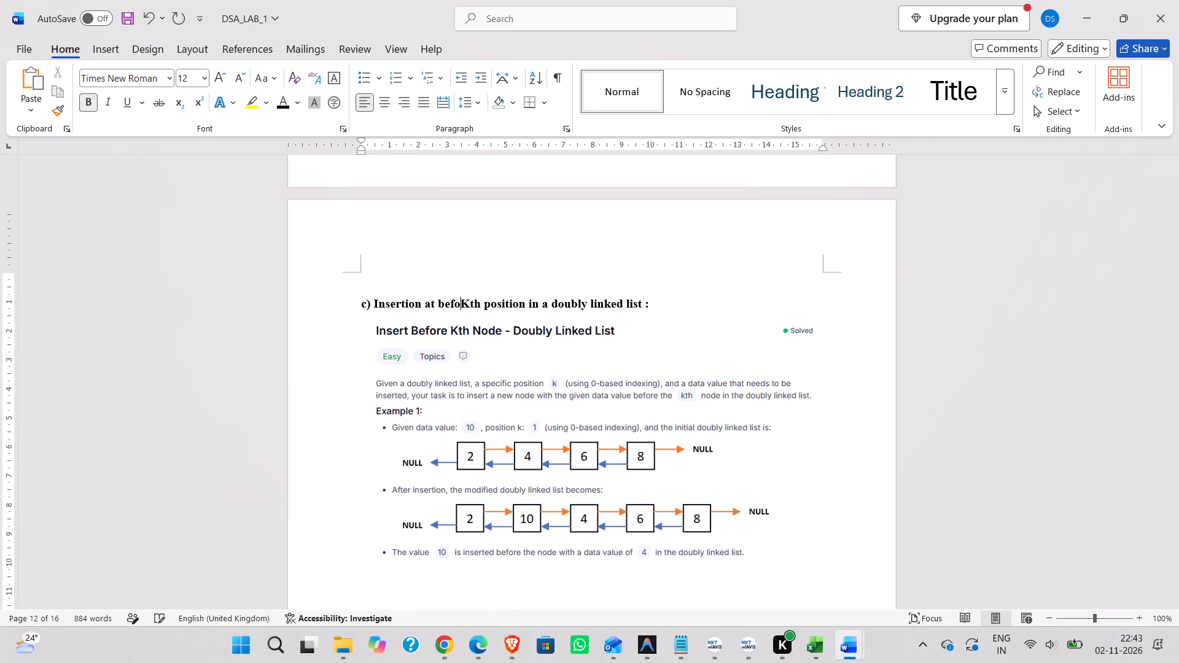
pyautogui.write('re')
pyautogui.press('space')
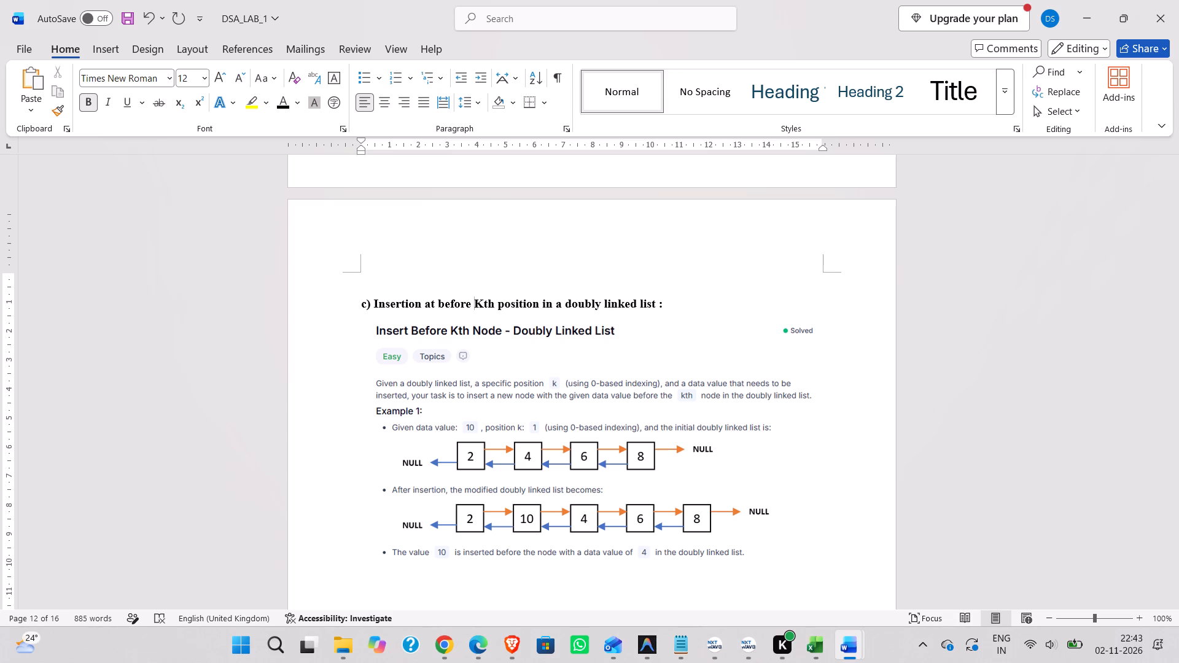
# Paste the pinned clipboard heading "A. Implementation (Code):" below the problem statement screenshot.
pyautogui.scroll(-3, 455, 325)
pyautogui.click(458, 324)
pyautogui.click(557, 478)
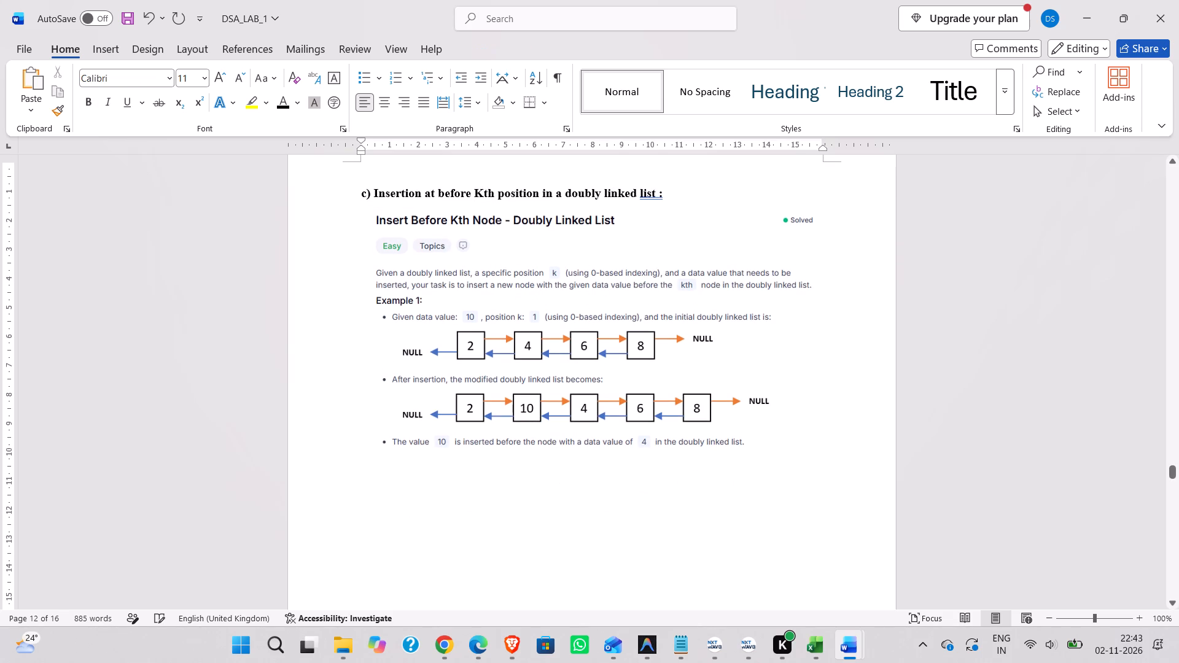
pyautogui.press('super+v')
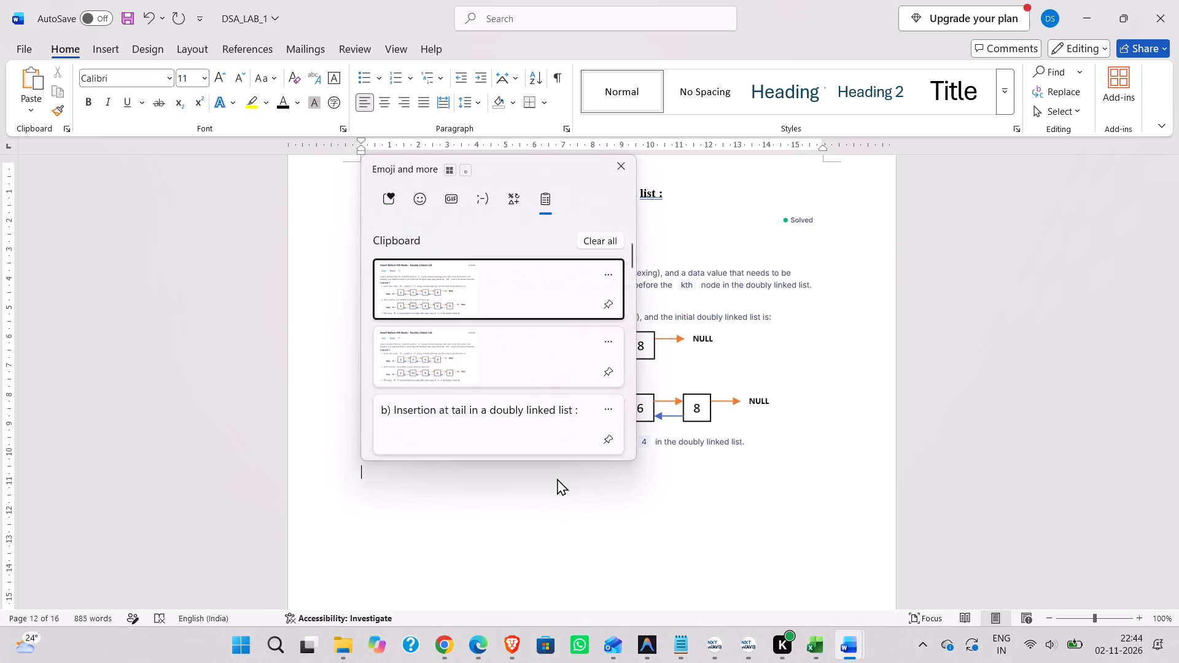
pyautogui.click(557, 478)
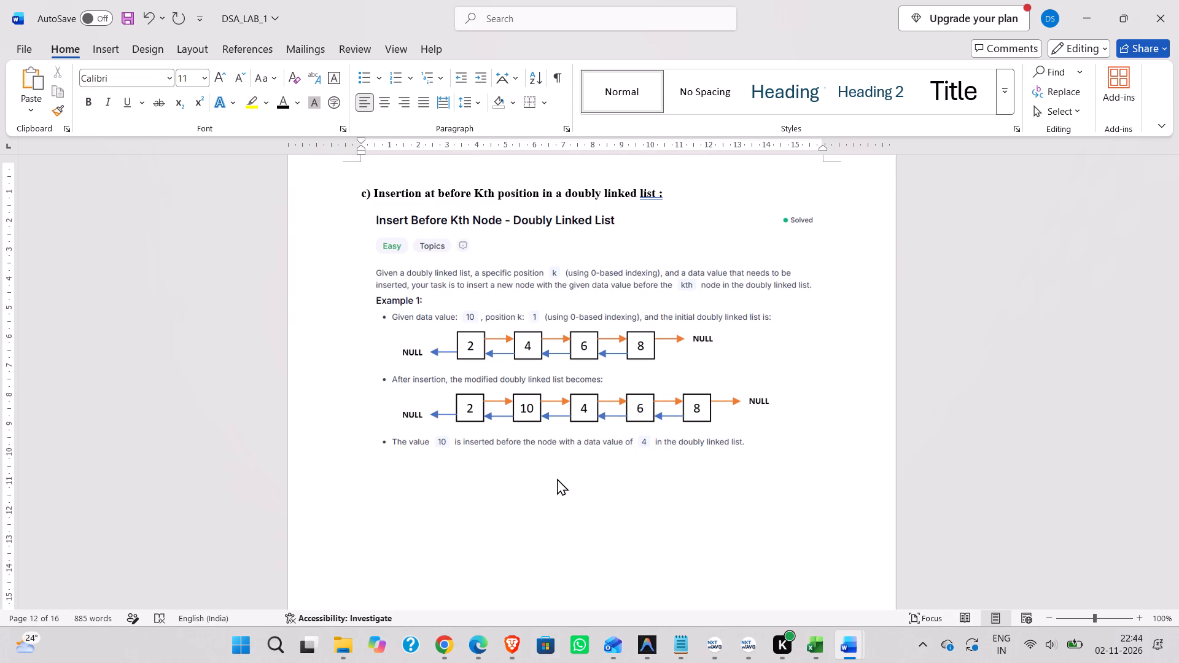
pyautogui.press('super+v')
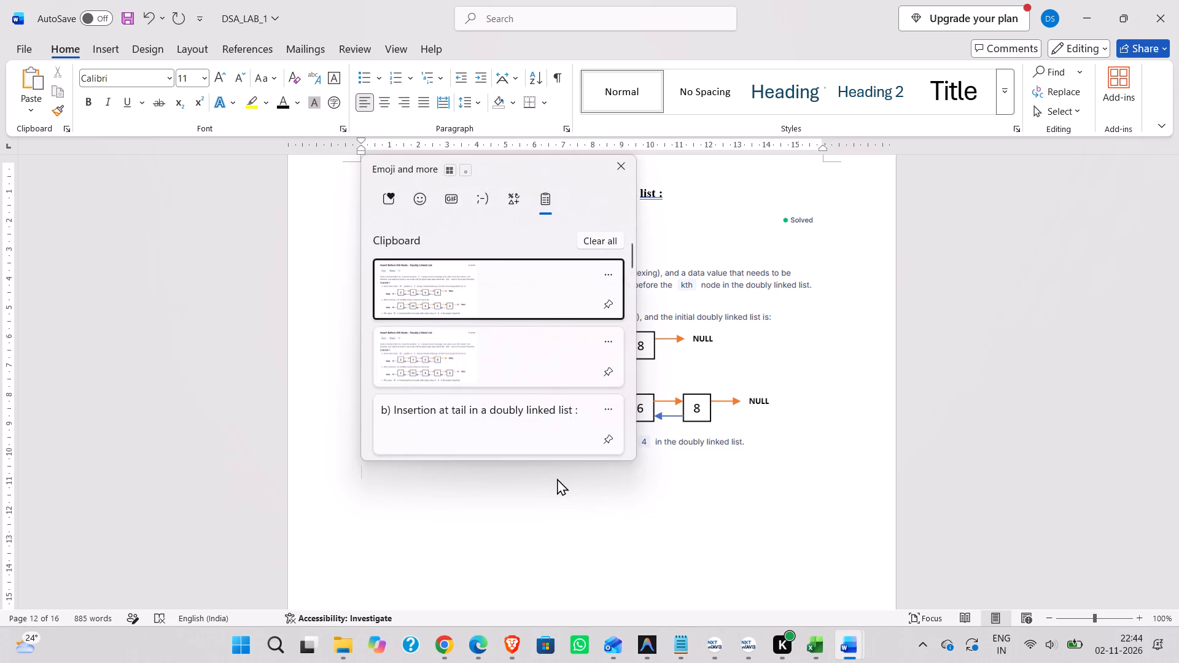
pyautogui.scroll(-15, 522, 403)
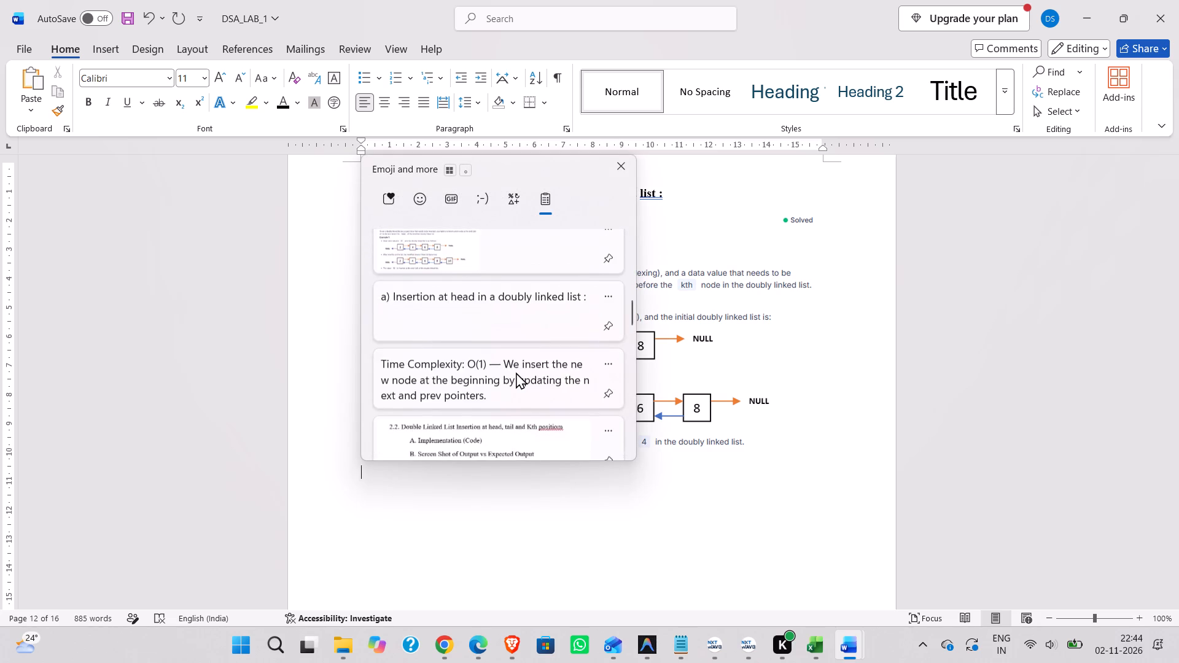
pyautogui.scroll(-14, 516, 372)
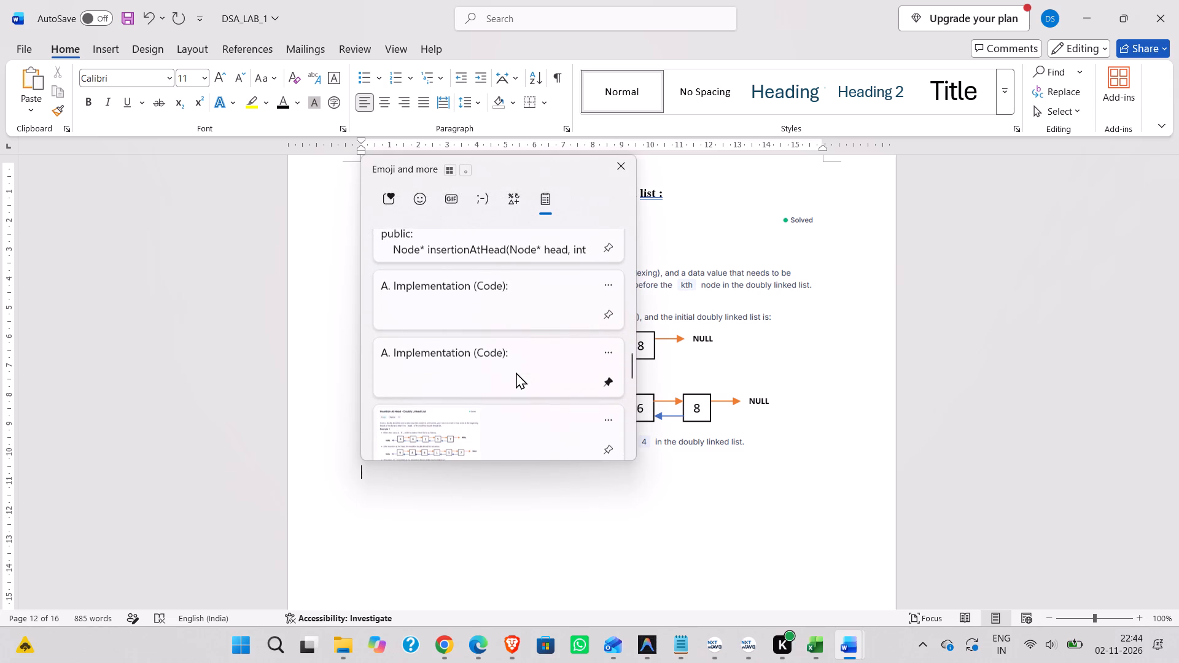
pyautogui.click(512, 357)
pyautogui.hotkey('ctrl', 'v')
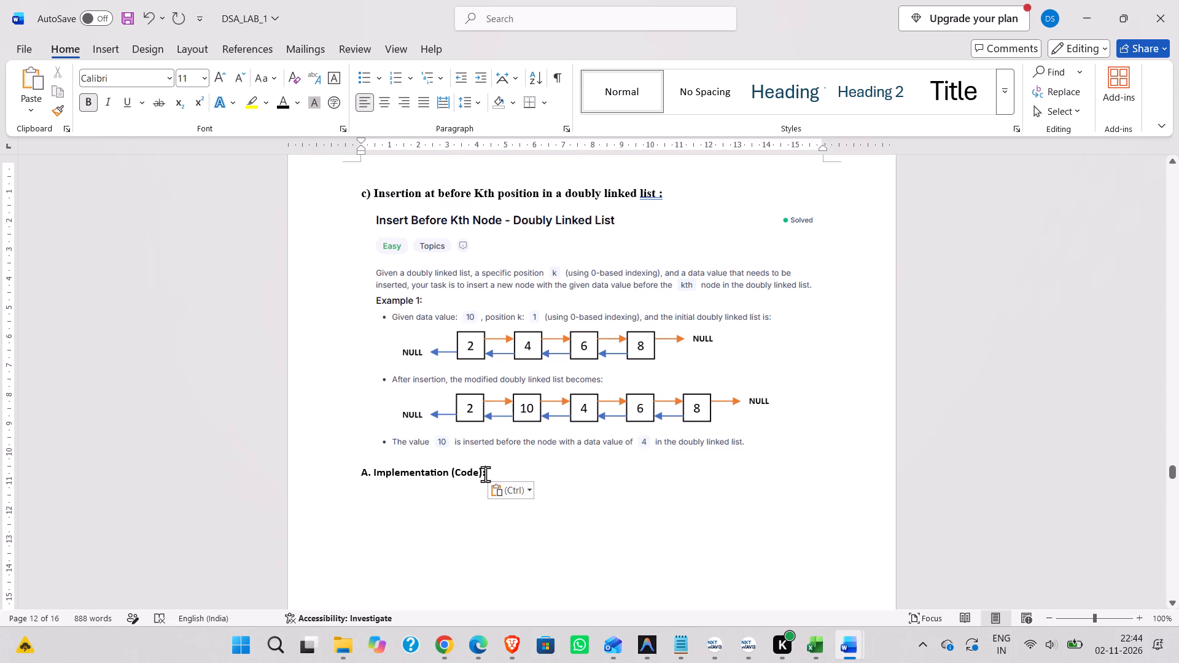
# Set the font size of the "A. Implementation (Code):" heading to 12.
pyautogui.moveTo(489, 475); pyautogui.dragTo(361, 476)
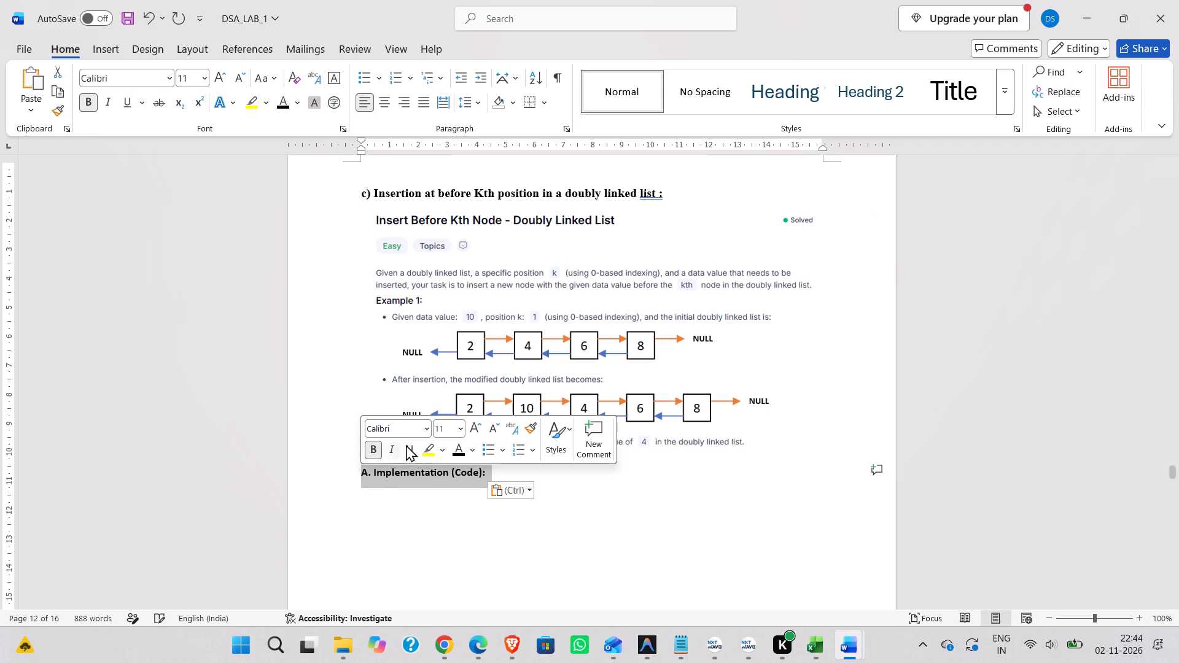
pyautogui.click(467, 428)
pyautogui.click(477, 505)
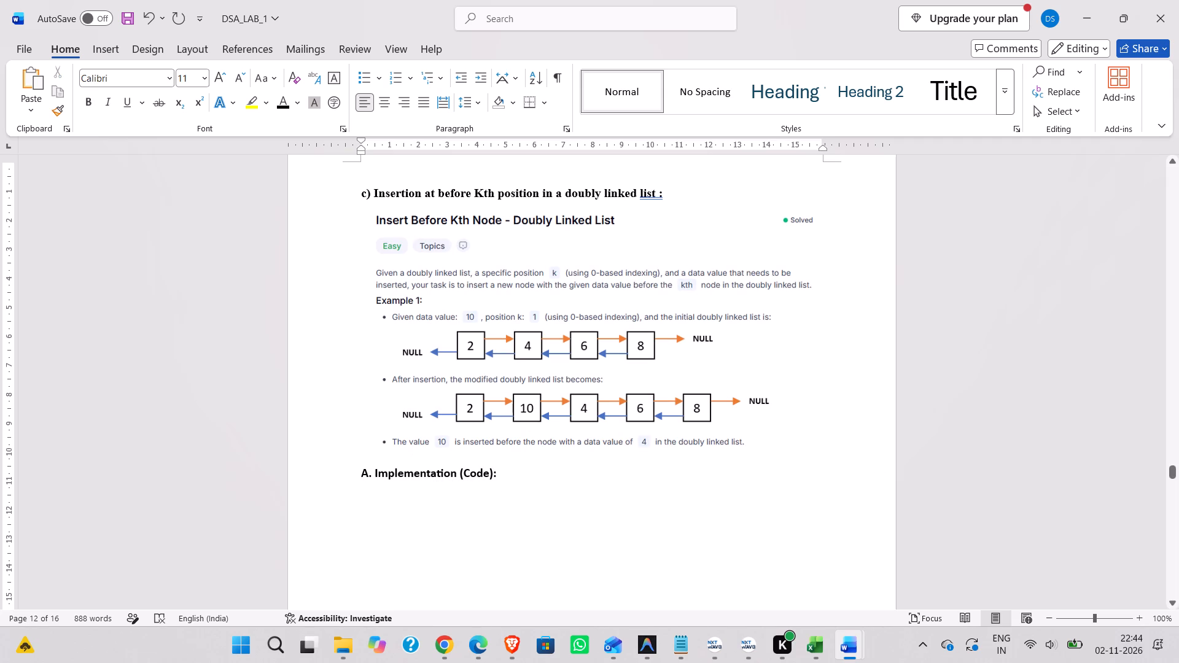
# Start a new line below the Implementation heading, undoing the automatic lettered-list formatting, and indent it with six spaces.
pyautogui.click(523, 483)
pyautogui.press('Return')
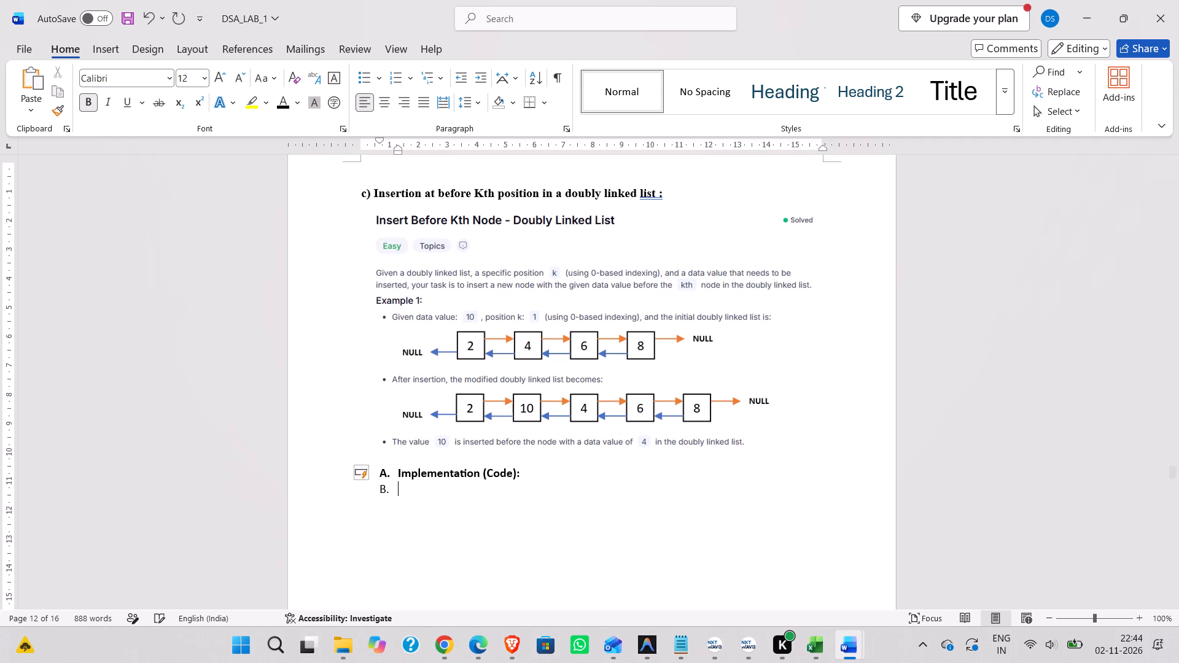
pyautogui.press('BackSpace')
pyautogui.press('BackSpace')
pyautogui.hotkey('ctrl', 'z')
pyautogui.hotkey('ctrl', 'z')
pyautogui.hotkey('ctrl', 'z')
pyautogui.press('space')
pyautogui.press('space')
pyautogui.press('space')
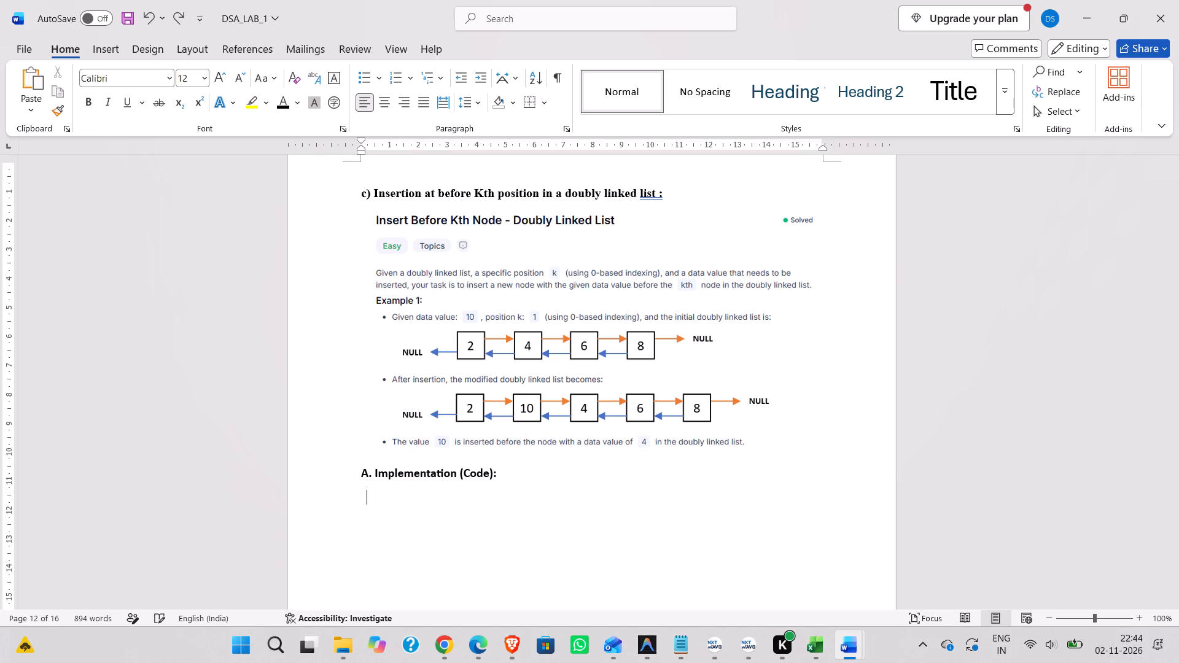
pyautogui.press('space')
pyautogui.press('space')
pyautogui.press('space')
# Copy the code from "class solution {" through the insertBeforeKthNode signature in Chrome and paste it under the Implementation heading in Word.
pyautogui.hotkey('alt', 'Tab')
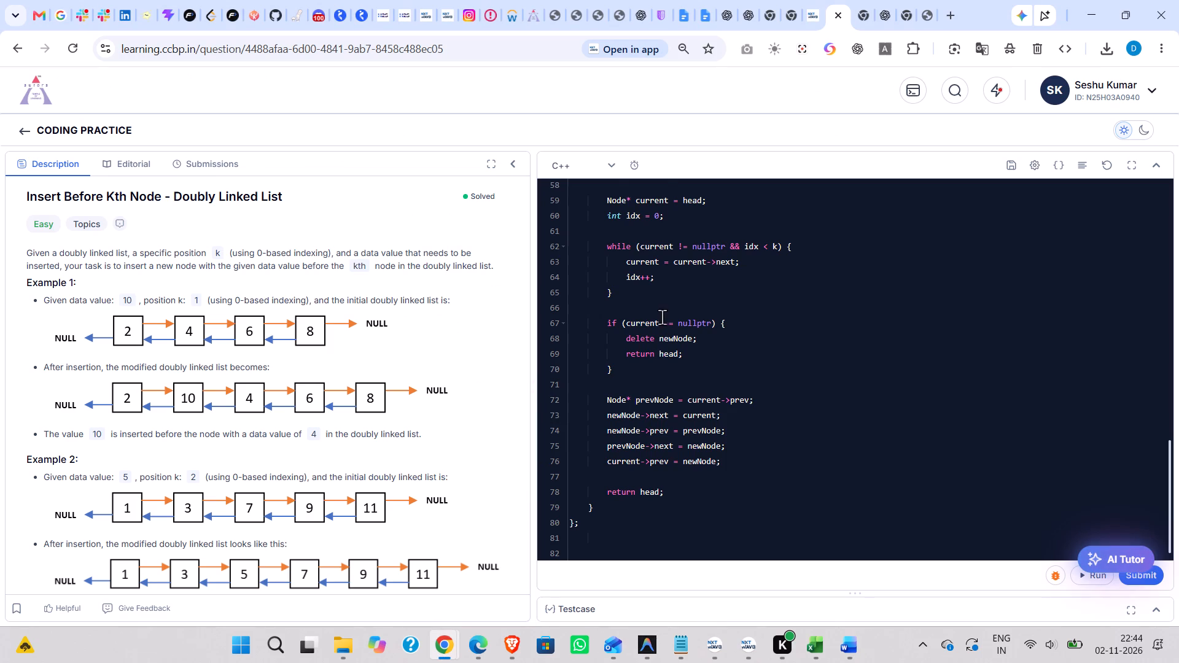
pyautogui.scroll(8, 648, 306)
pyautogui.scroll(5, 596, 400)
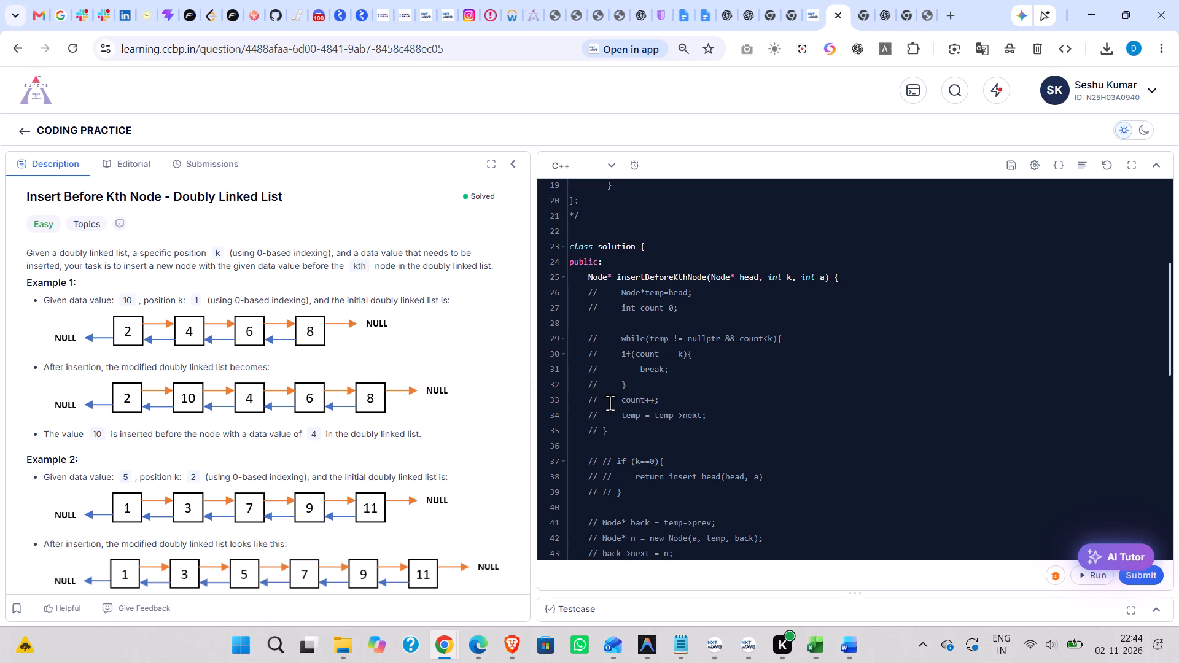
pyautogui.scroll(-5, 574, 241)
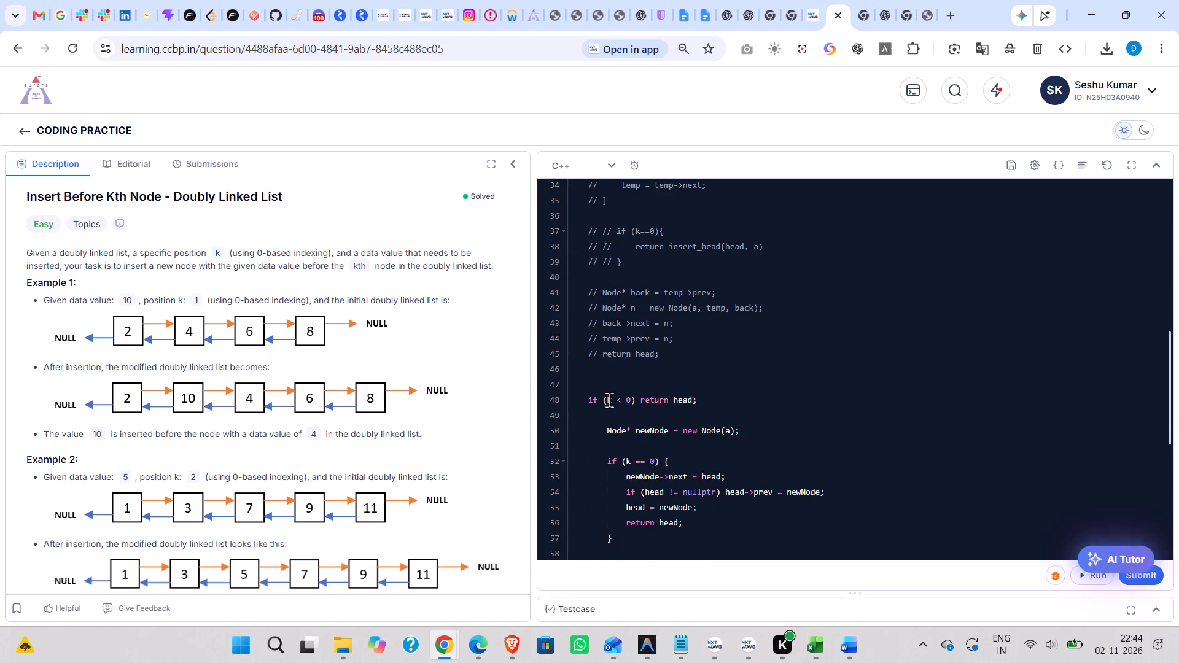
pyautogui.scroll(5, 592, 400)
pyautogui.click(567, 245)
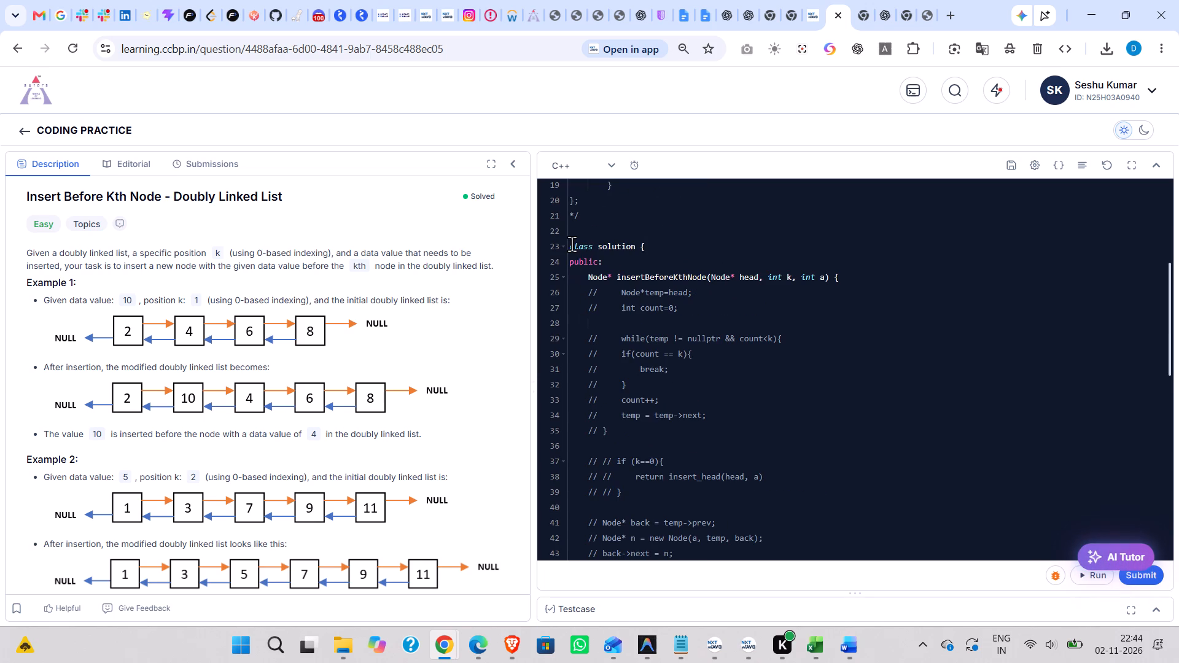
pyautogui.moveTo(572, 244); pyautogui.dragTo(846, 287)
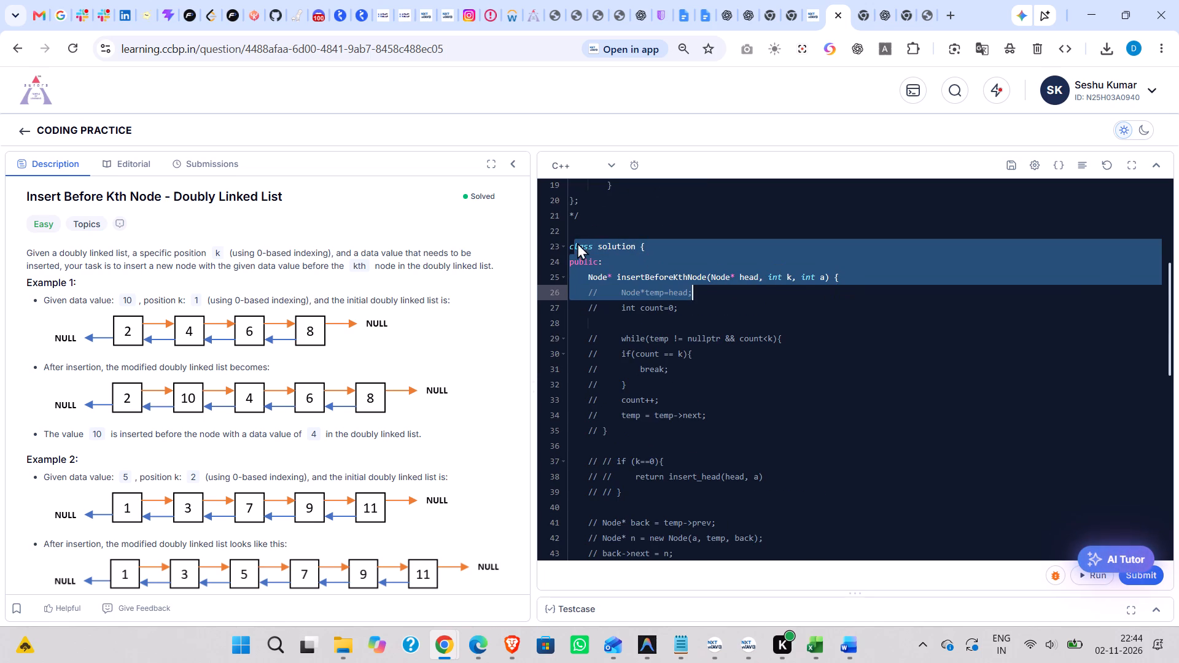
pyautogui.click(570, 238)
pyautogui.moveTo(570, 247); pyautogui.dragTo(843, 284)
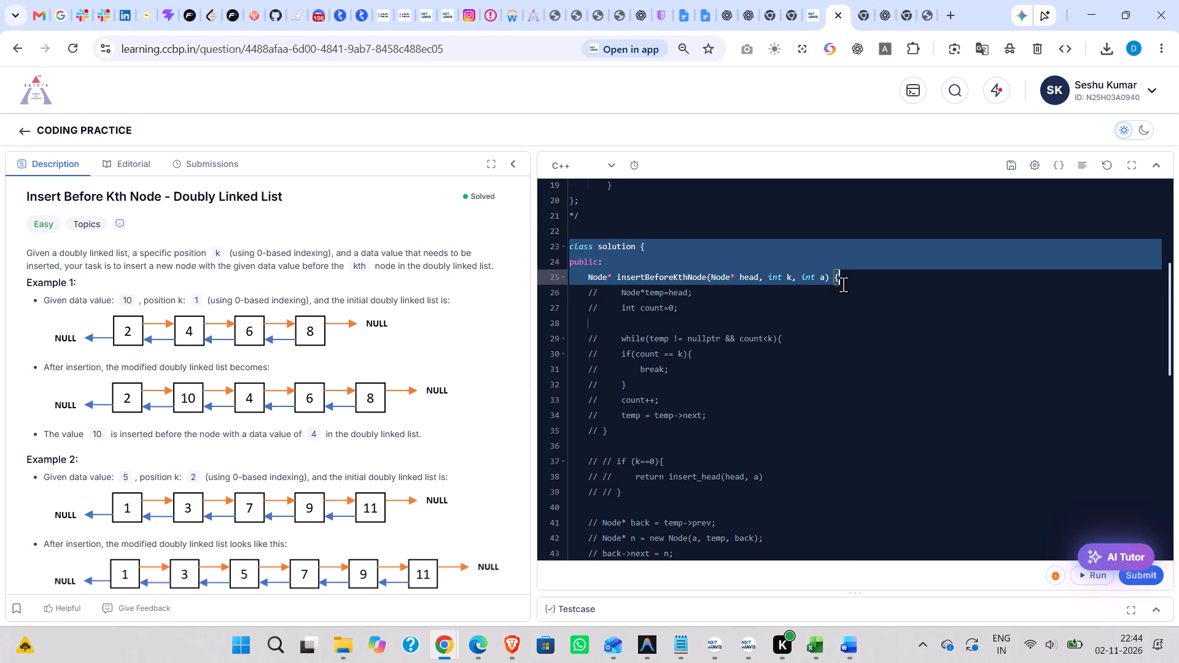
pyautogui.moveTo(843, 284); pyautogui.dragTo(845, 282)
pyautogui.hotkey('ctrl', 'c')
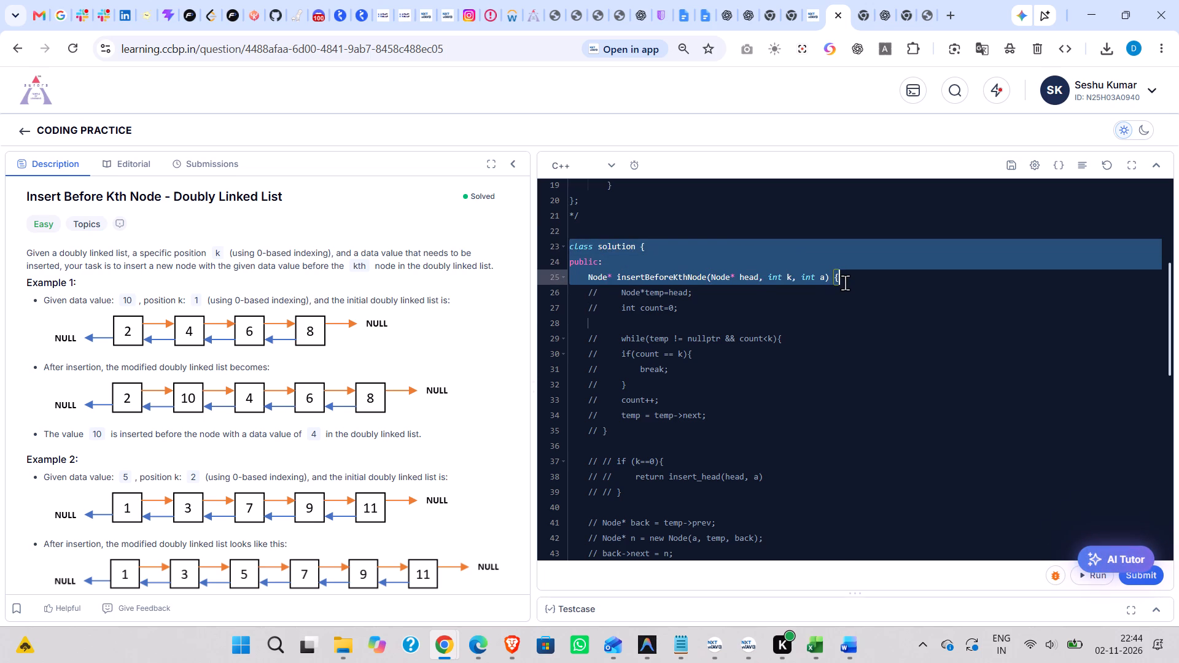
pyautogui.hotkey('alt', 'Tab')
pyautogui.hotkey('ctrl', 'v')
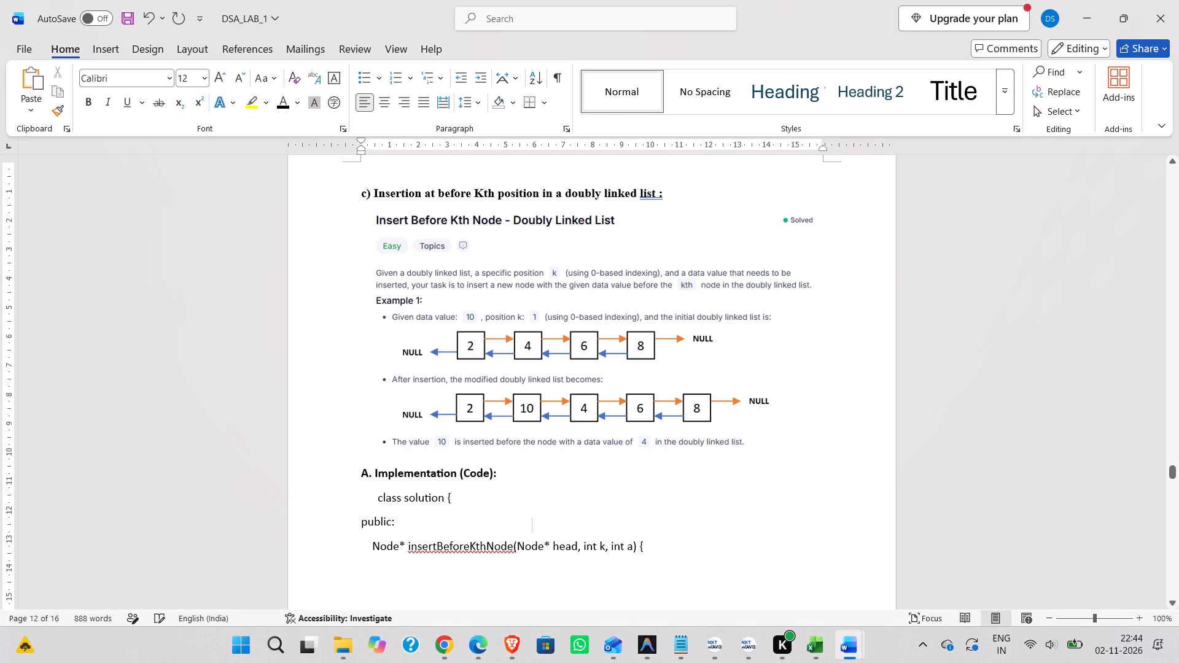
# Add a blank line after the insertBeforeKthNode signature and paste the copied class opening again below it.
pyautogui.scroll(-4, 547, 367)
pyautogui.press('Return')
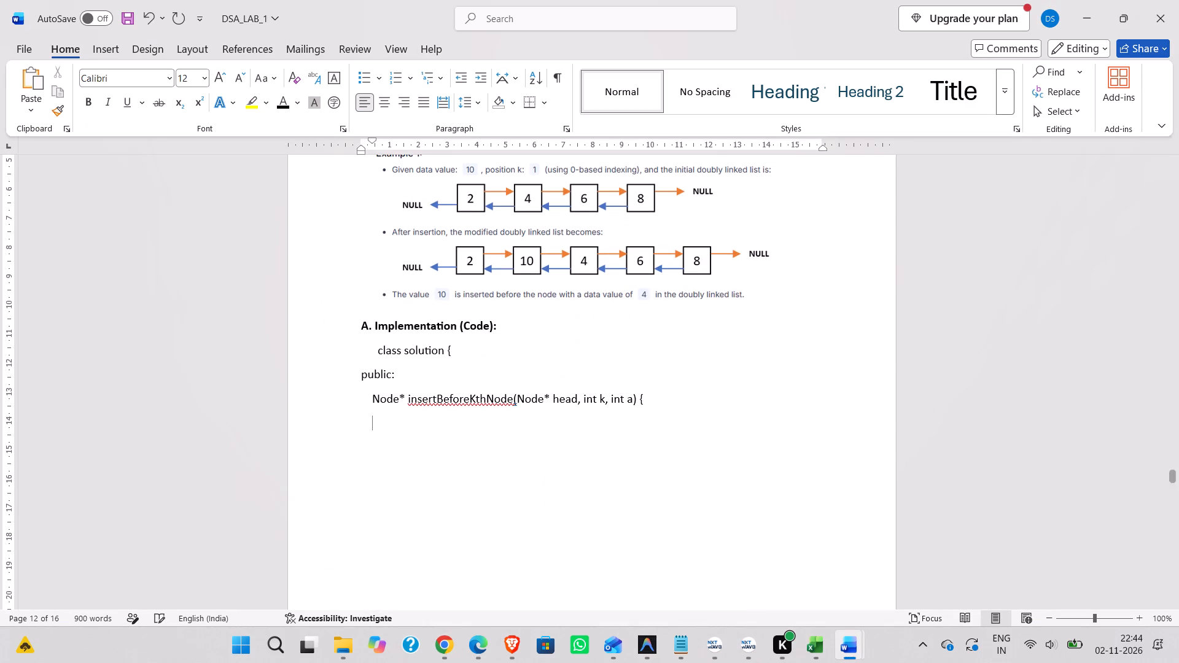
pyautogui.press('Return')
pyautogui.hotkey('ctrl', 'v')
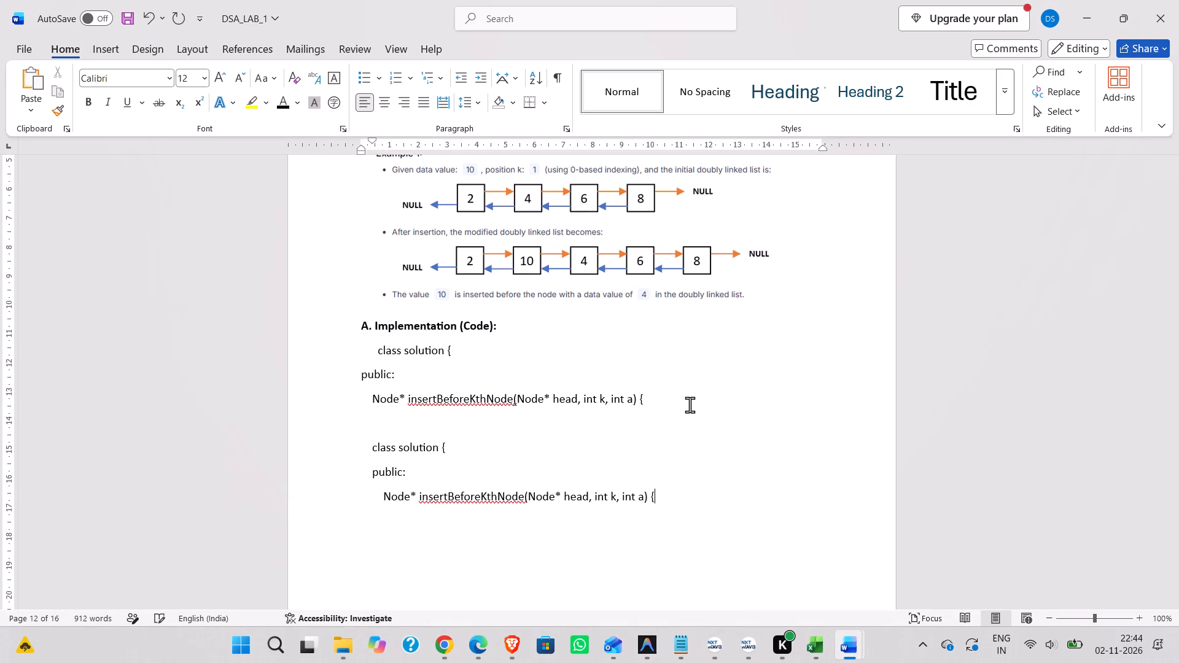
# Undo the duplicate paste of the class opening below the insertBeforeKthNode signature.
pyautogui.hotkey('ctrl', 'z')
# Copy the code from 'if (k < 0) return head;' through the end of the class in Chrome and paste it under the signature in Word.
pyautogui.hotkey('alt', 'Tab')
pyautogui.scroll(-5, 653, 379)
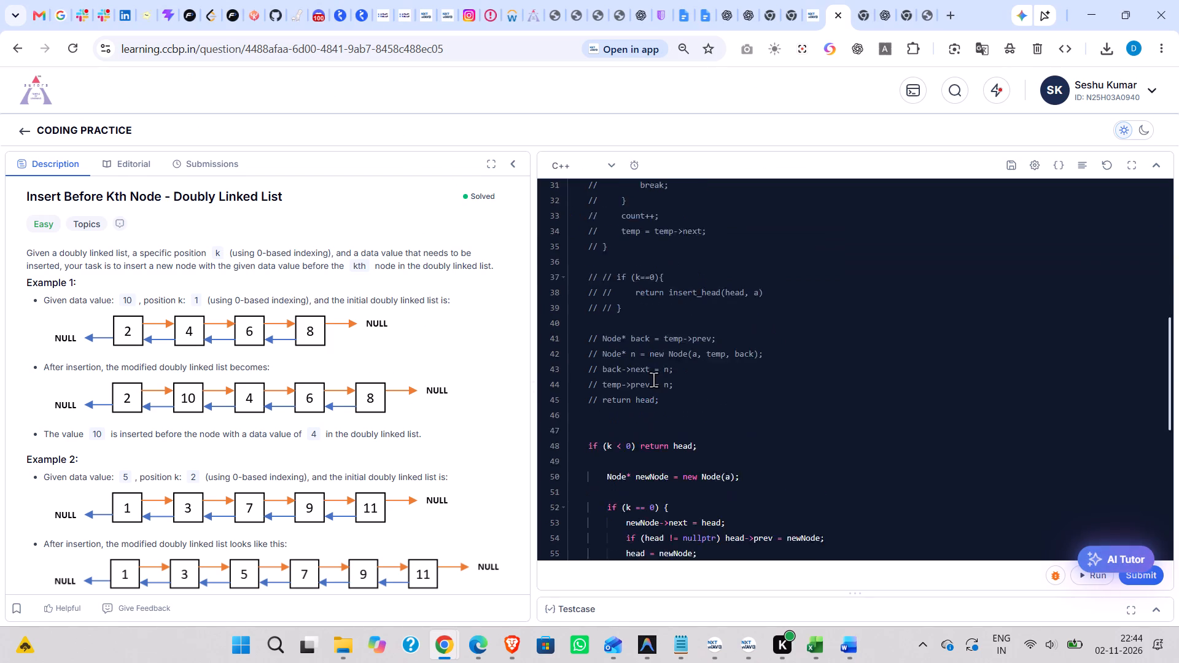
pyautogui.moveTo(587, 398); pyautogui.dragTo(645, 433)
pyautogui.scroll(-7, 640, 433)
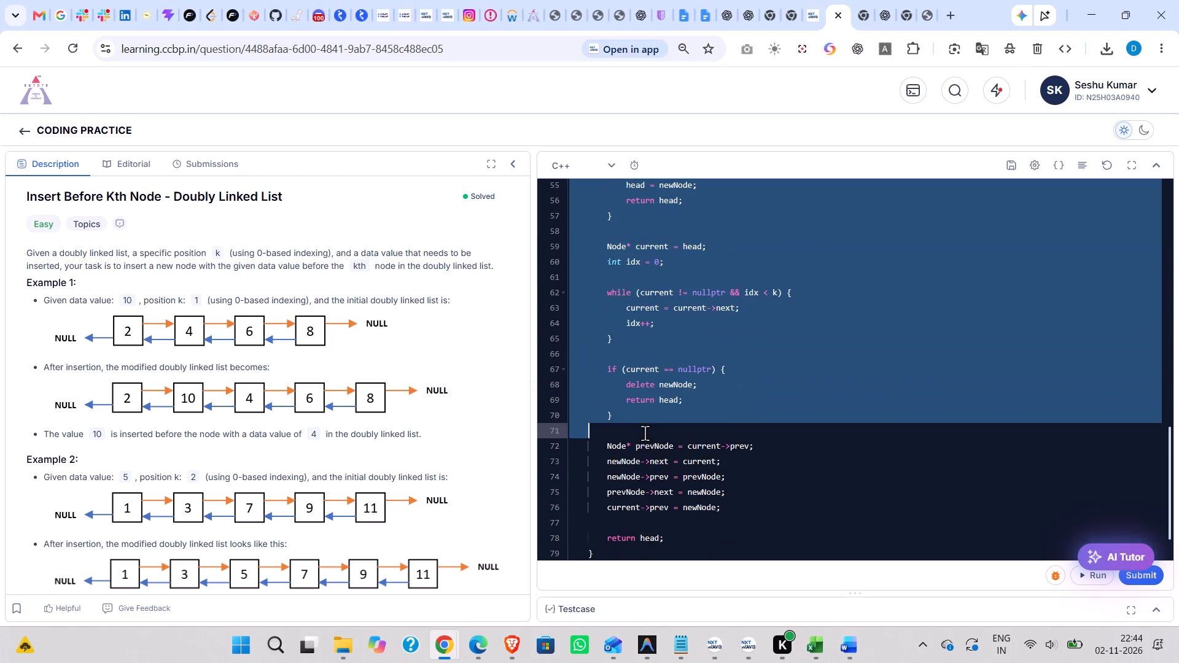
pyautogui.moveTo(645, 433); pyautogui.dragTo(630, 494)
pyautogui.scroll(-6, 645, 433)
pyautogui.hotkey('ctrl', 'c')
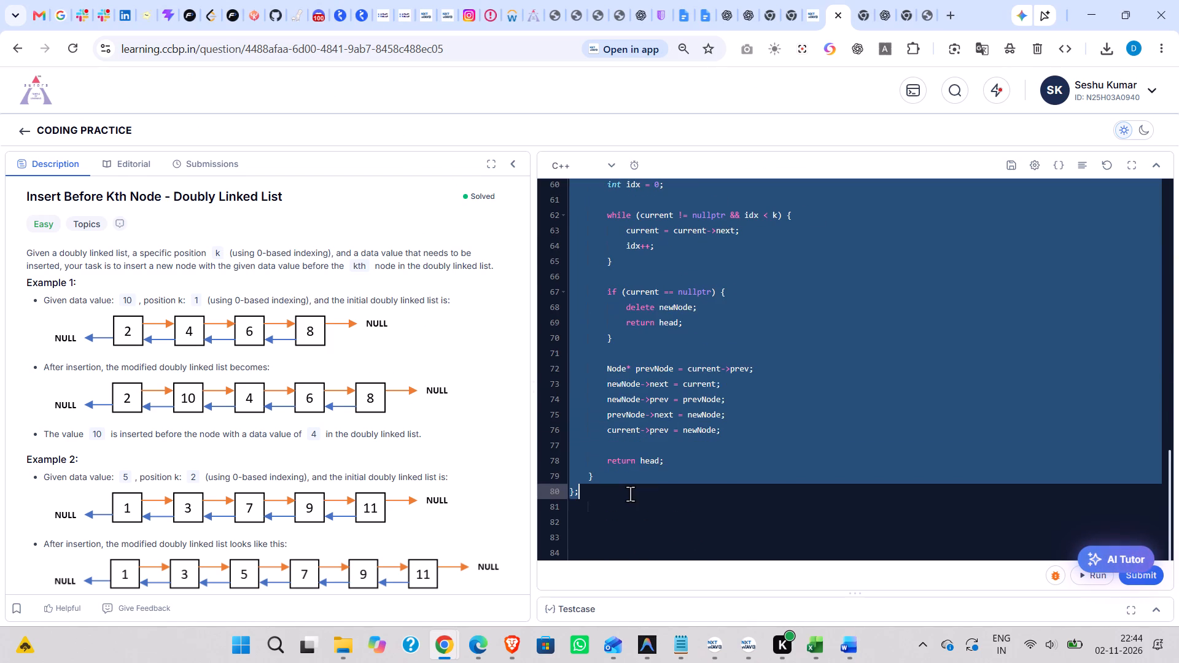
pyautogui.hotkey('alt', 'Tab')
pyautogui.hotkey('ctrl', 'v')
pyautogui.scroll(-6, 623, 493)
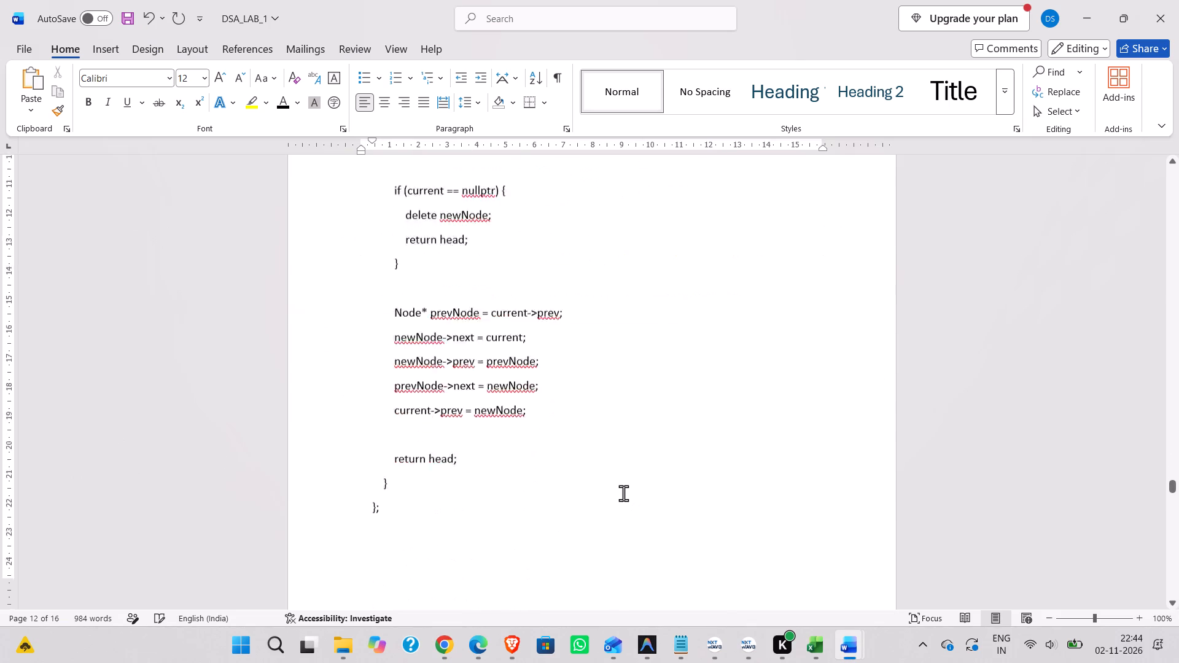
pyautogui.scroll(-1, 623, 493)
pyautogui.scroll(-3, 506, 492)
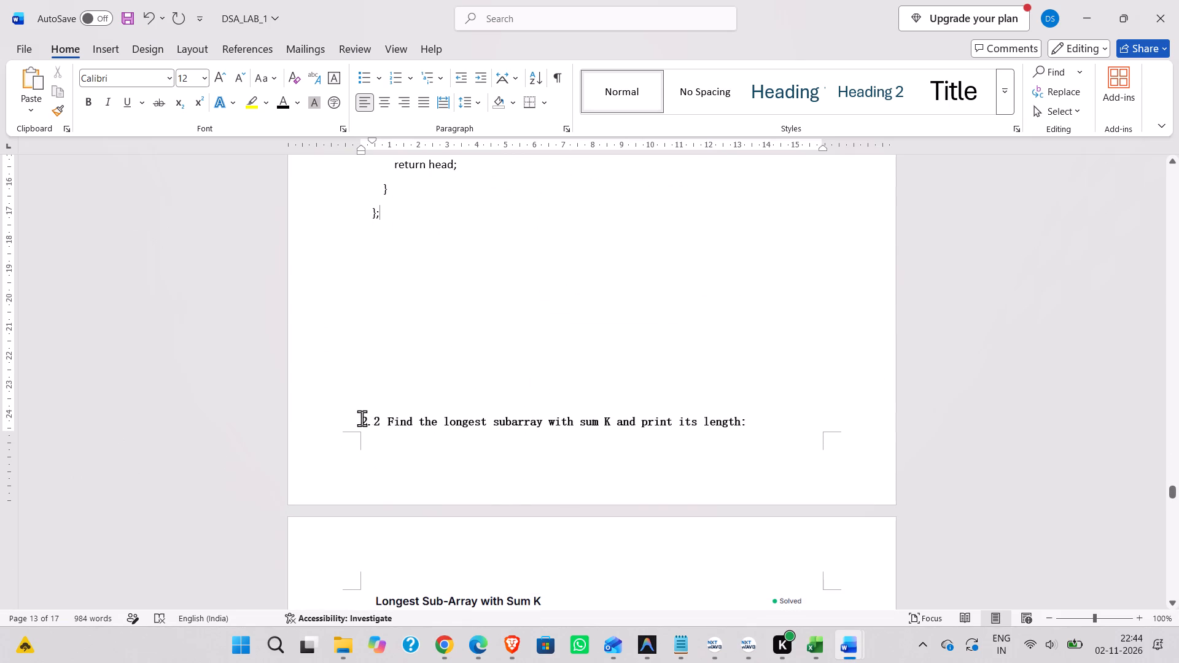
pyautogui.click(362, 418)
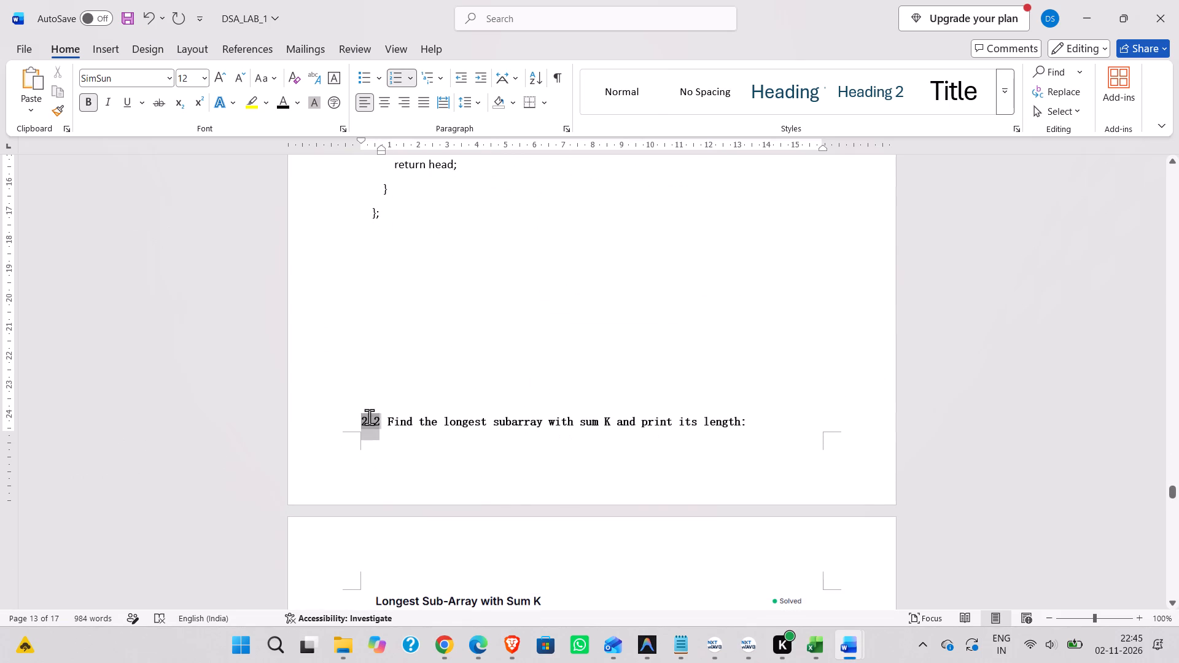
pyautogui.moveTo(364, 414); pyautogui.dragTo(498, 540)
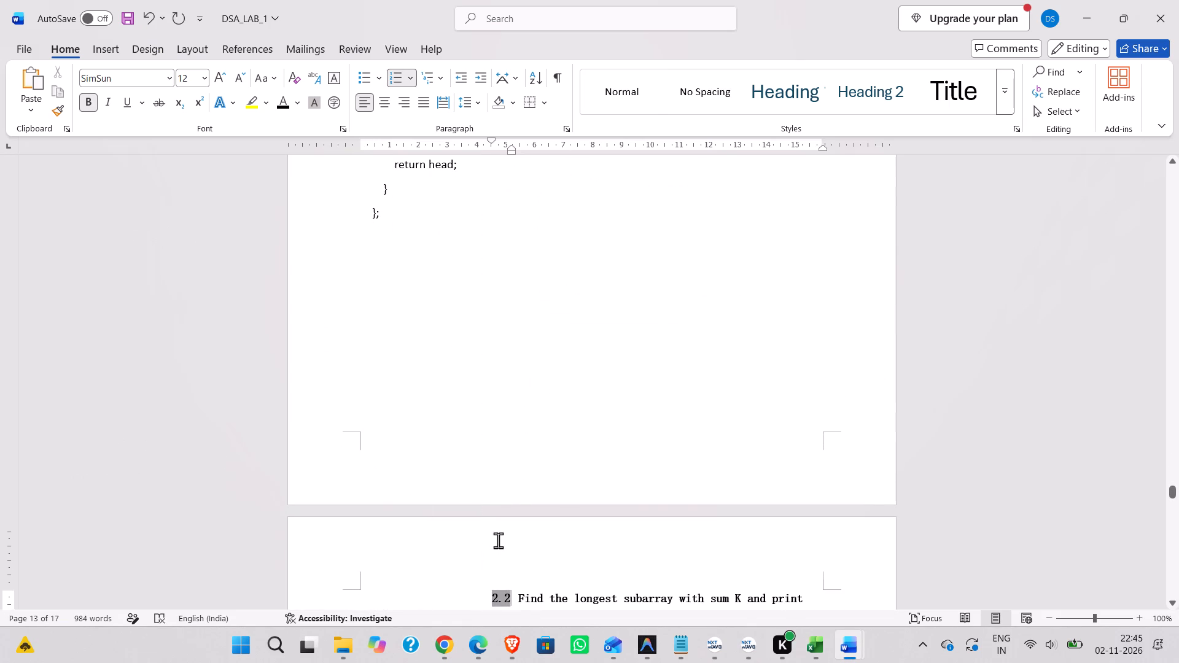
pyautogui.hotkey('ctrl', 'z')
# Delete the leftover content from the '2.2 Find the longest subarray with sum K and print its length:' heading to the document's end.
pyautogui.click(462, 417)
pyautogui.moveTo(375, 366); pyautogui.dragTo(530, 662)
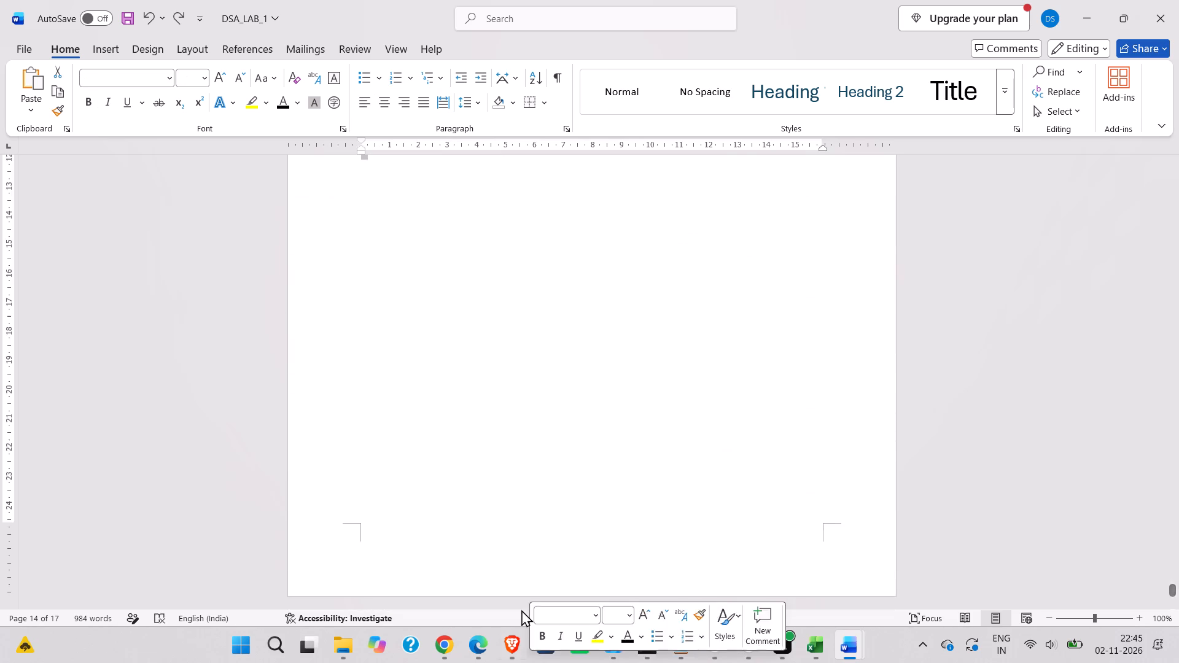
pyautogui.scroll(6, 527, 592)
pyautogui.press('Delete')
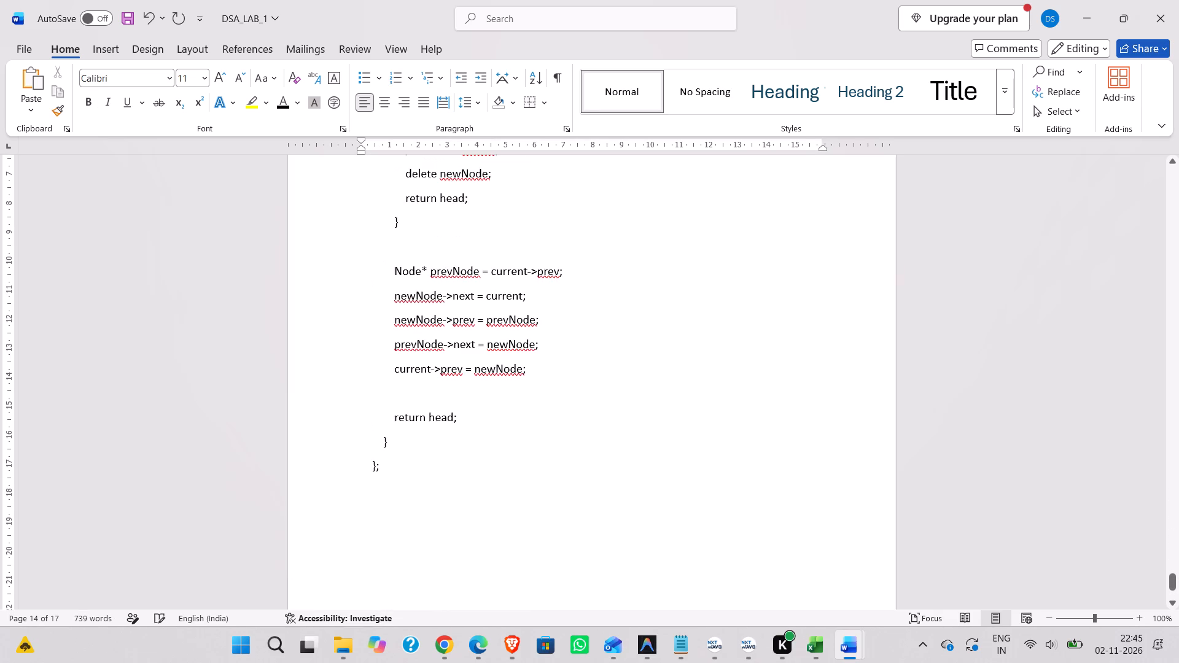
# Review the earlier report sections back to the '2.2. Double Linked List Insertion at head, tail and Kth position:' heading.
pyautogui.scroll(14, 528, 590)
pyautogui.scroll(7, 523, 572)
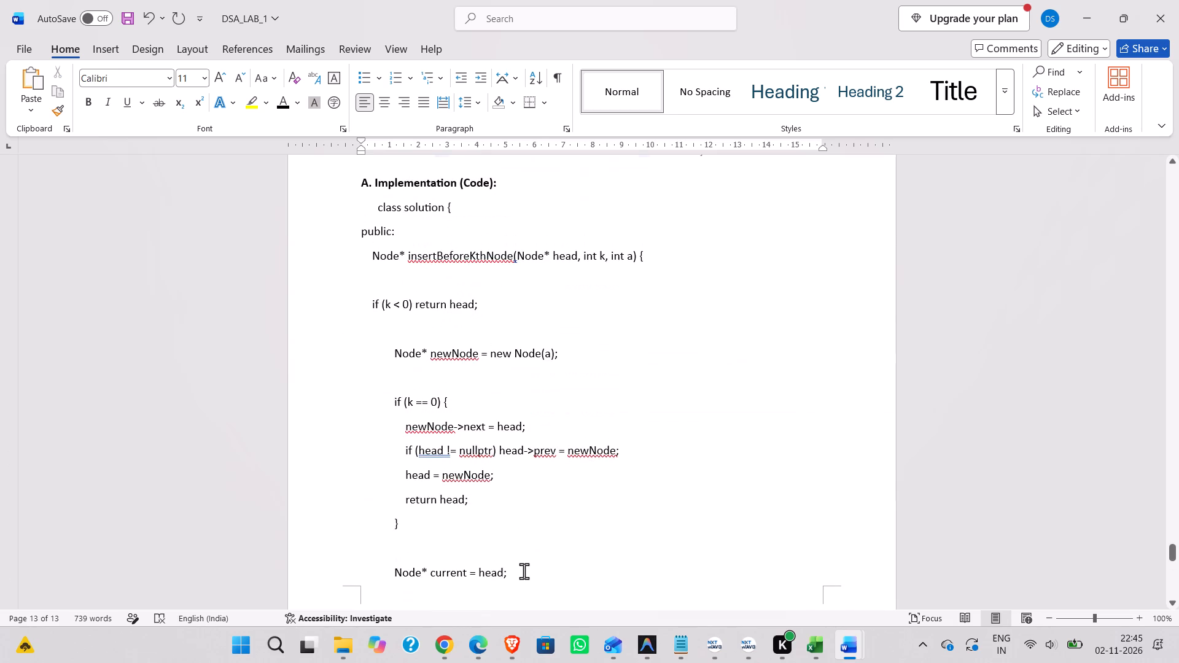
pyautogui.scroll(14, 524, 571)
pyautogui.scroll(12, 527, 568)
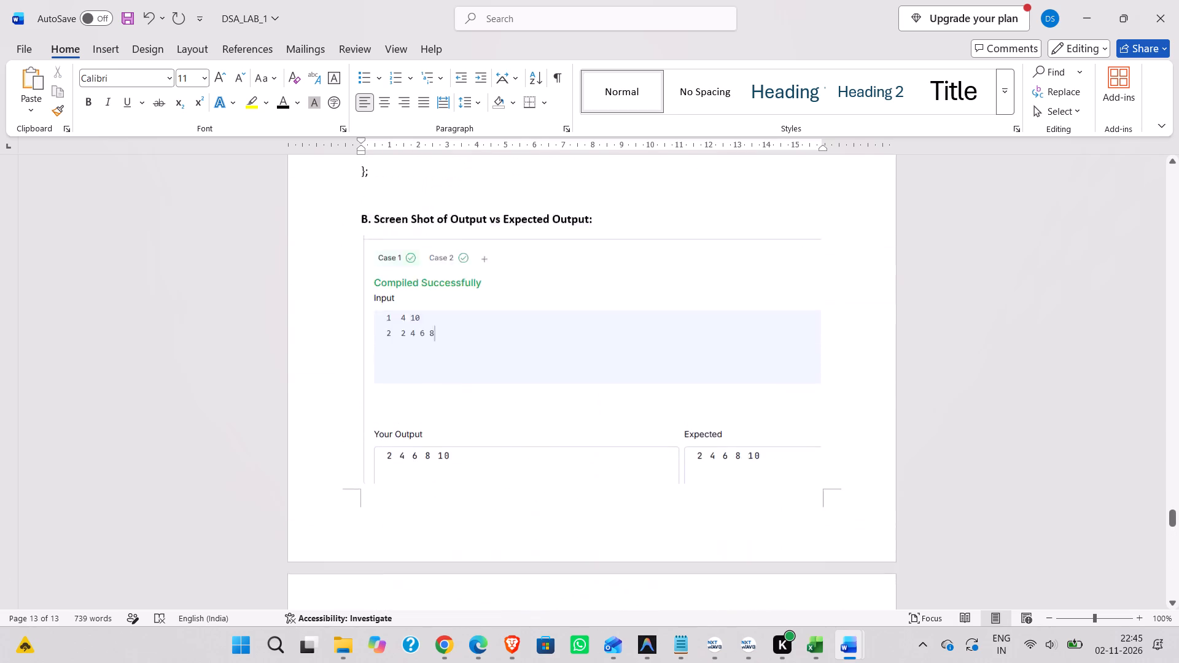
pyautogui.scroll(18, 529, 568)
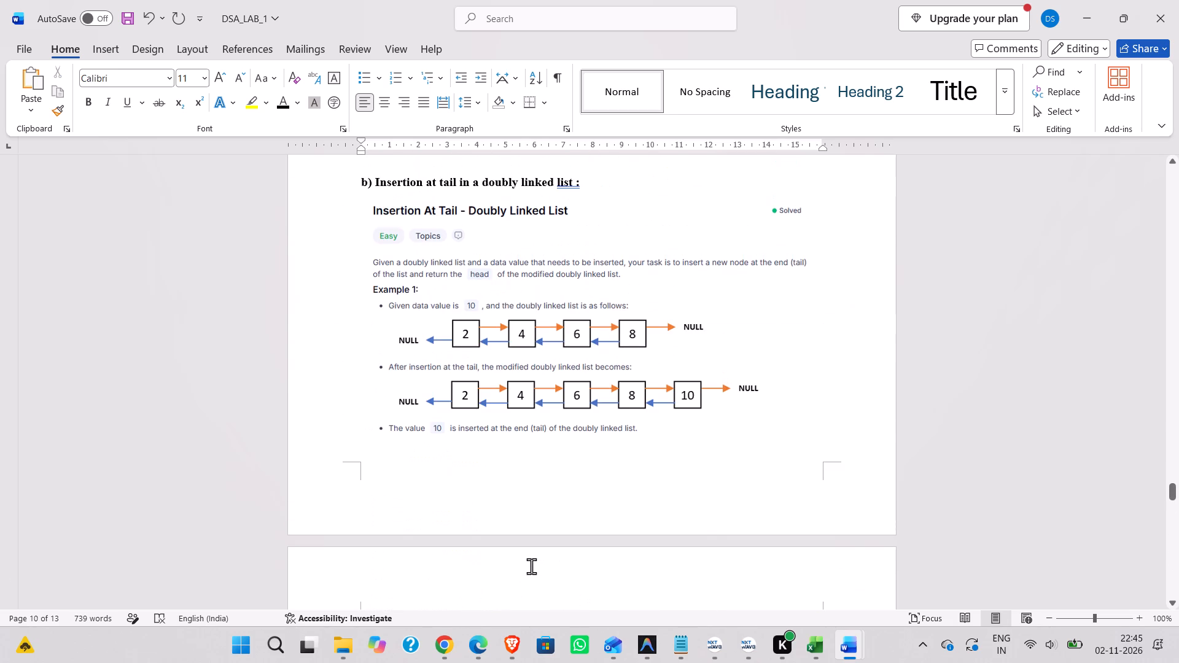
pyautogui.scroll(7, 531, 566)
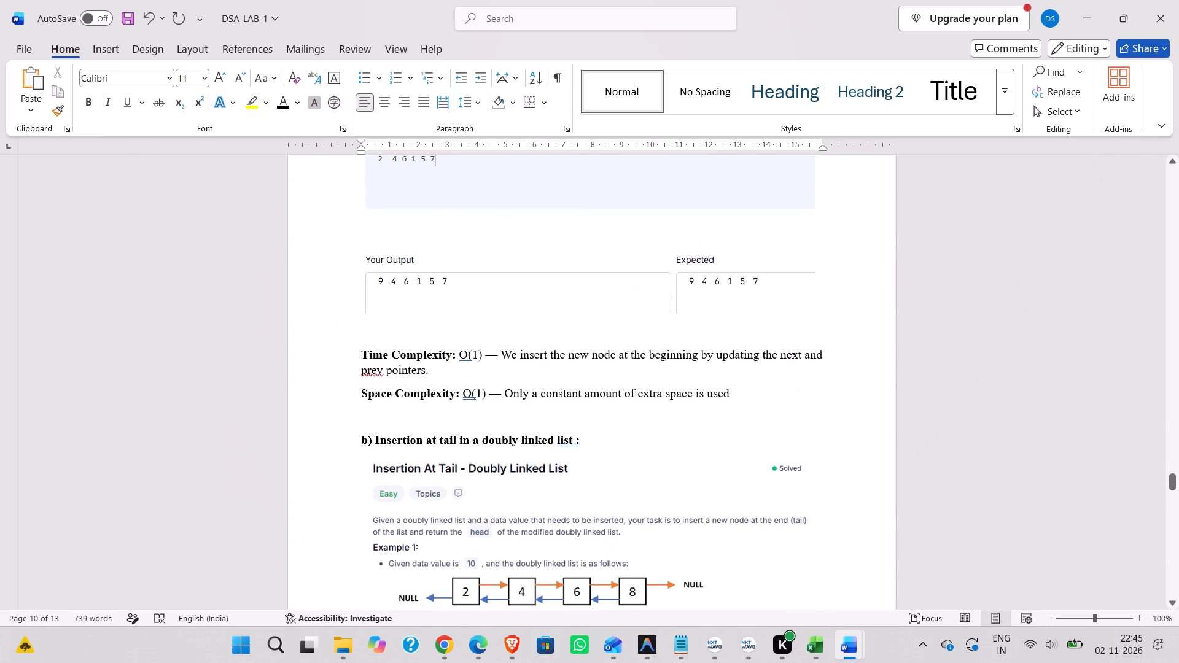
pyautogui.scroll(14, 531, 566)
pyautogui.click(543, 546)
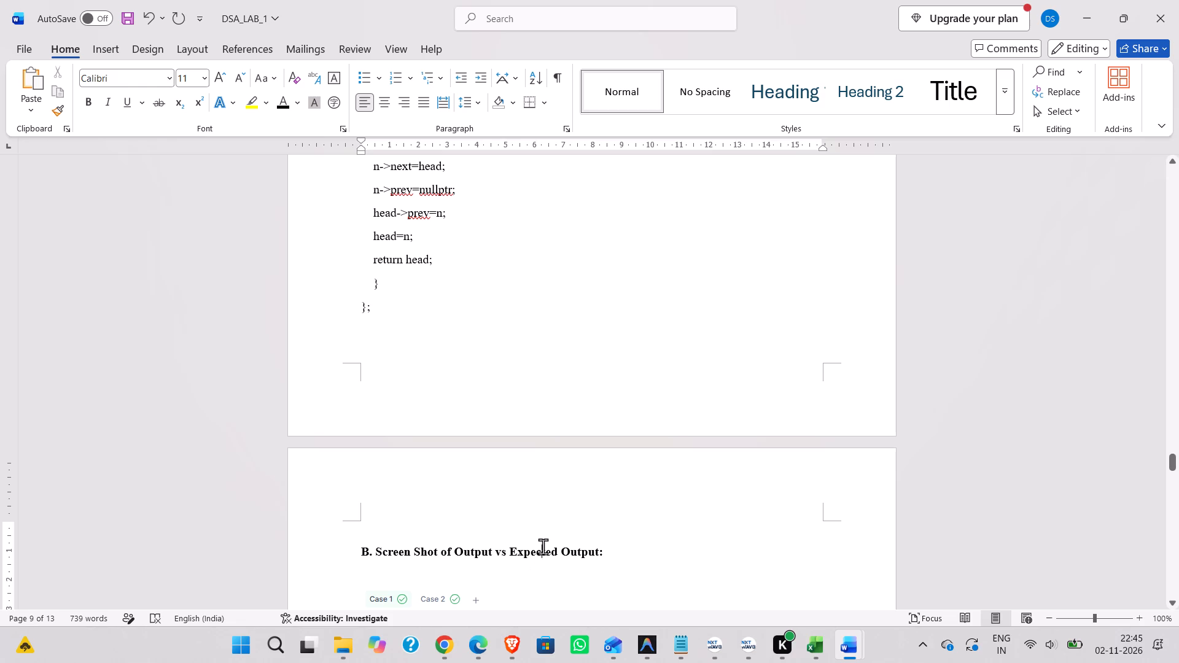
pyautogui.scroll(19, 562, 555)
pyautogui.click(574, 379)
pyautogui.scroll(-7, 790, 425)
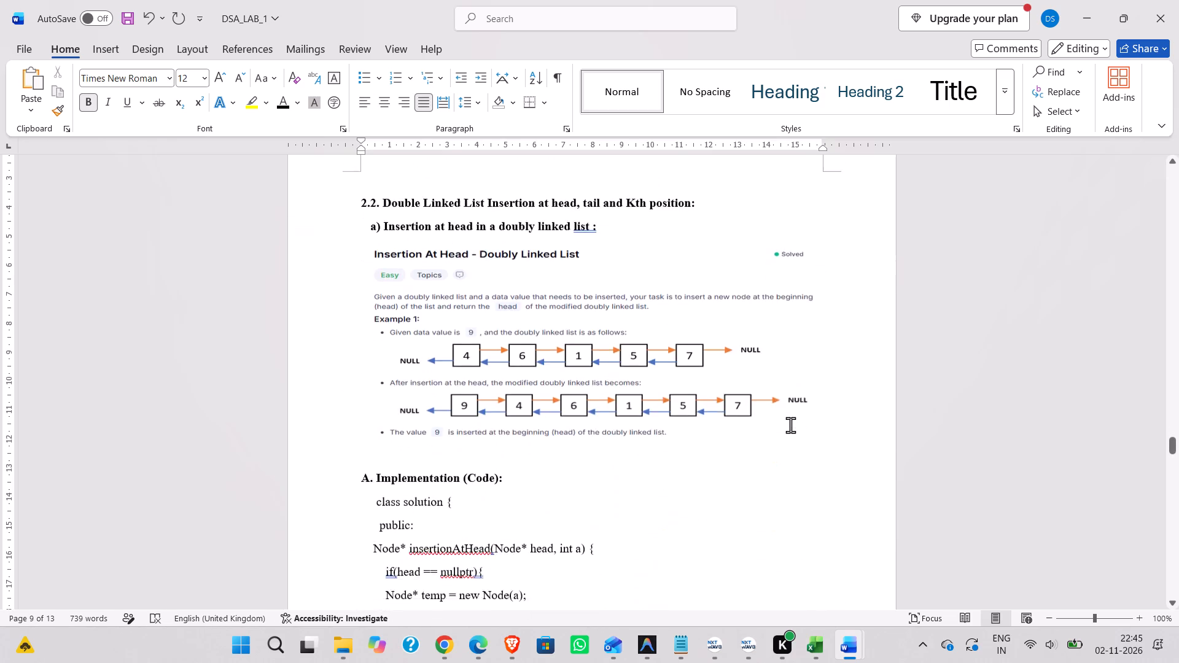
pyautogui.scroll(10, 784, 439)
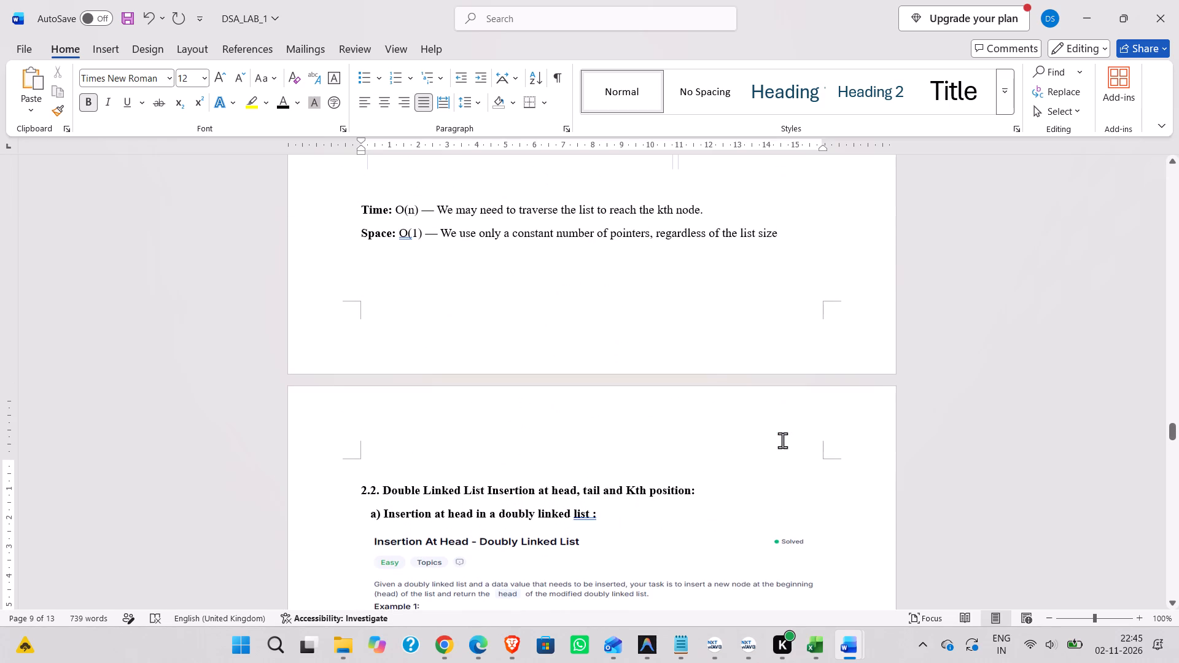
# Insert the heading 'B. Screen Shot of Output vs Expected Output:' from the clipboard history below the insertBeforeKthNode code.
pyautogui.moveTo(1177, 430); pyautogui.dragTo(1178, 602)
pyautogui.click(621, 345)
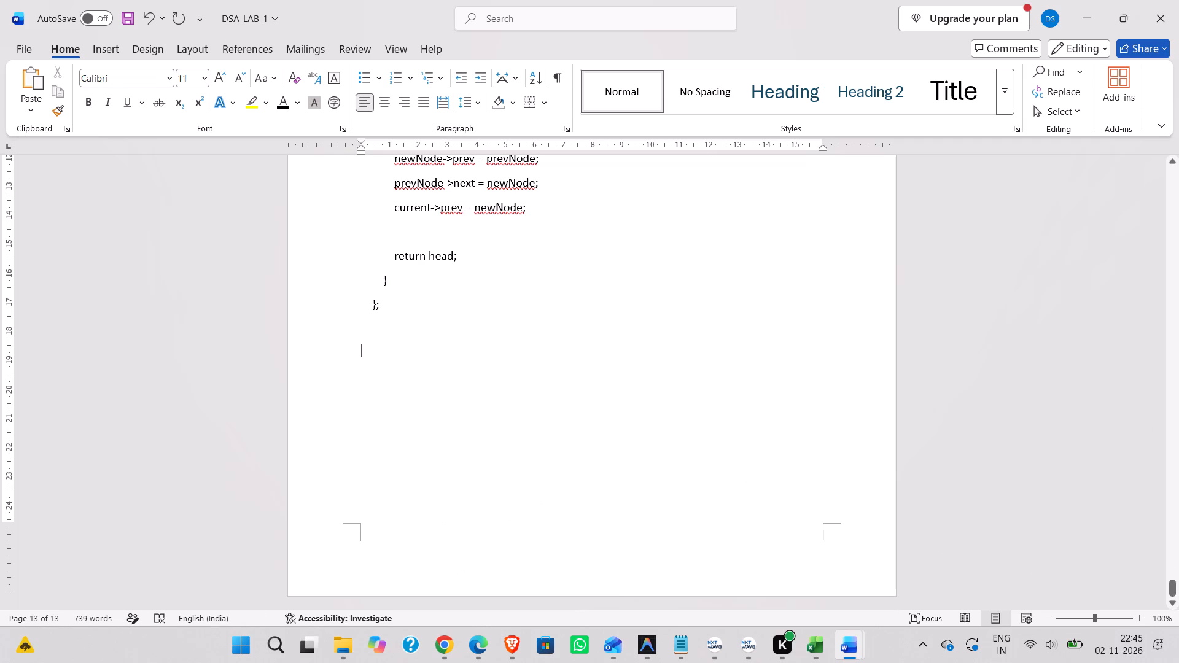
pyautogui.press('super+v')
pyautogui.scroll(-4, 532, 290)
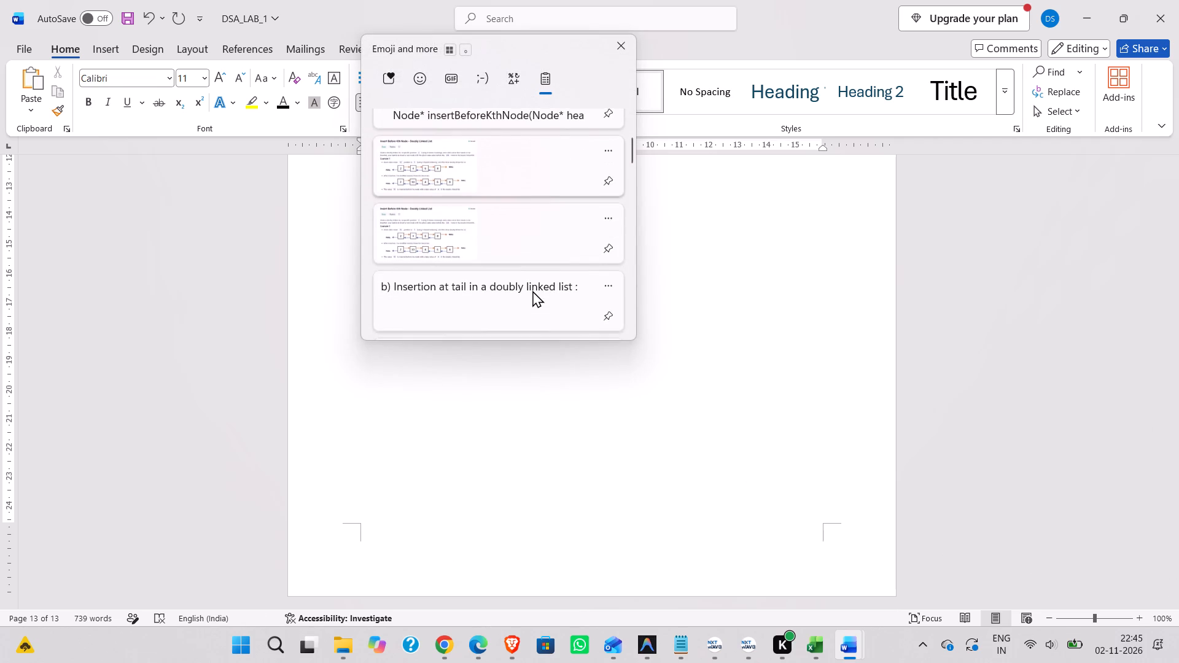
pyautogui.scroll(-16, 532, 292)
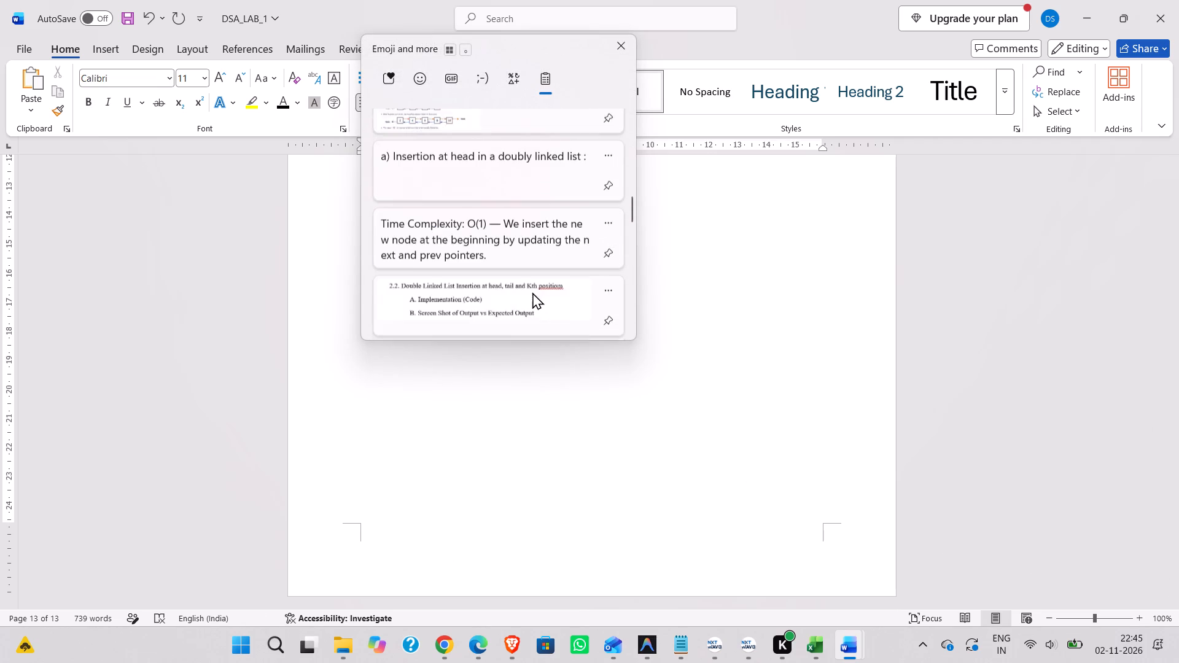
pyautogui.scroll(-9, 532, 292)
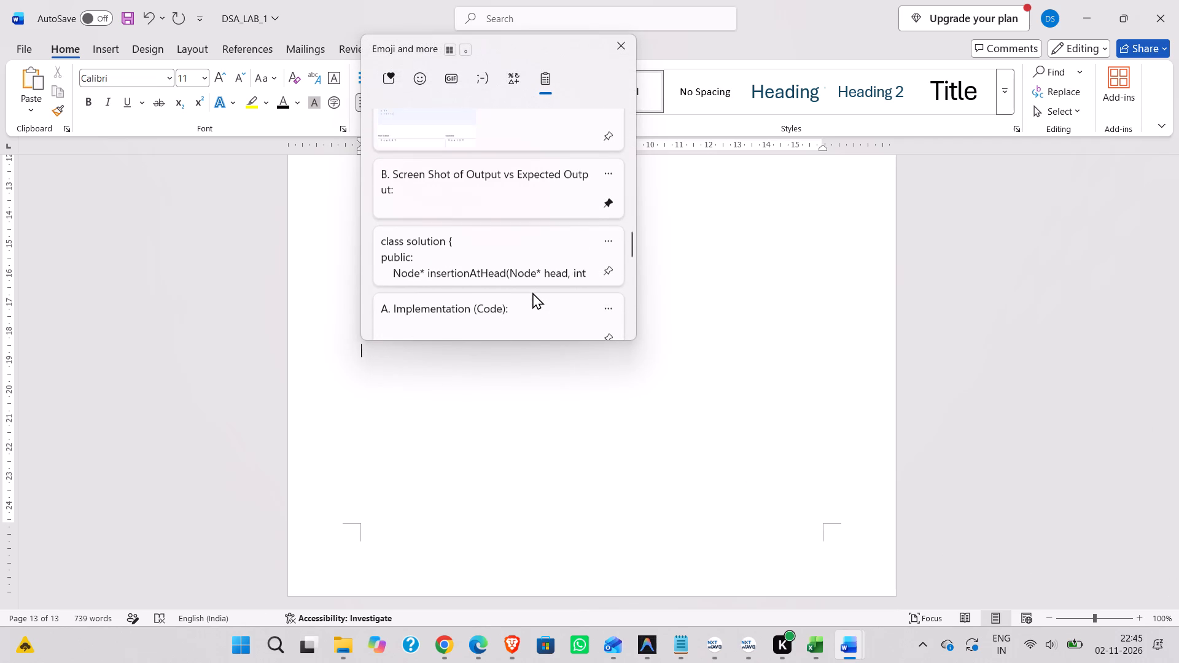
pyautogui.click(537, 180)
pyautogui.hotkey('ctrl', 'v')
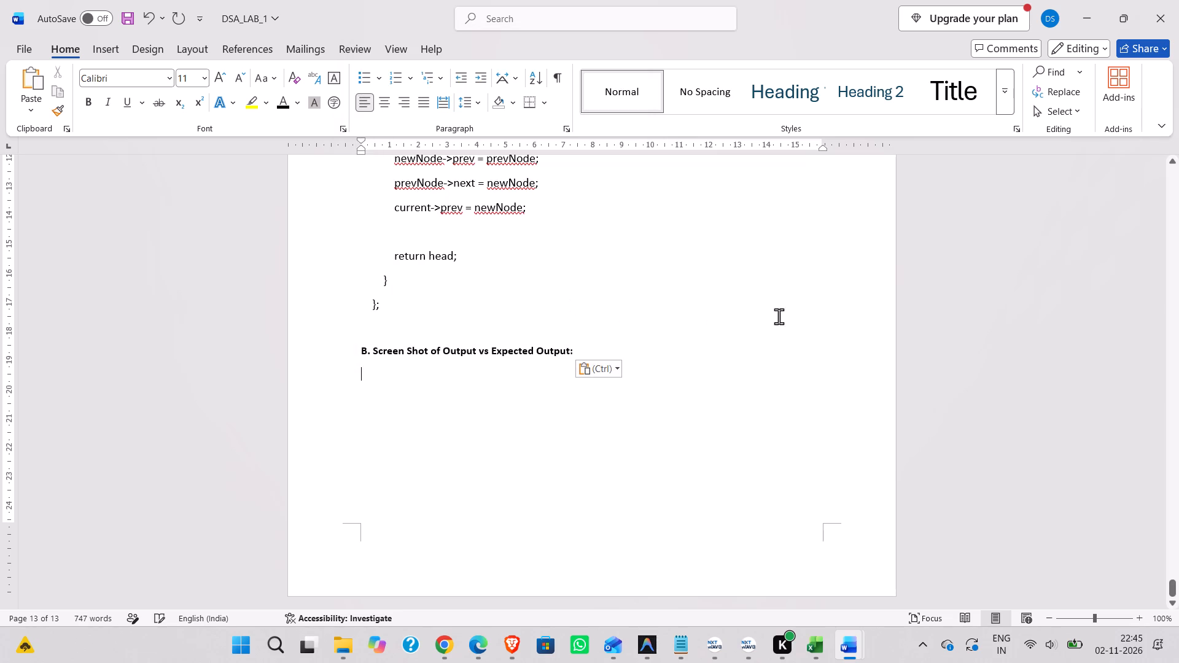
# Increase the font size of the new 'B. Screen Shot of Output vs Expected Output:' heading by one step.
pyautogui.moveTo(362, 352); pyautogui.dragTo(591, 353)
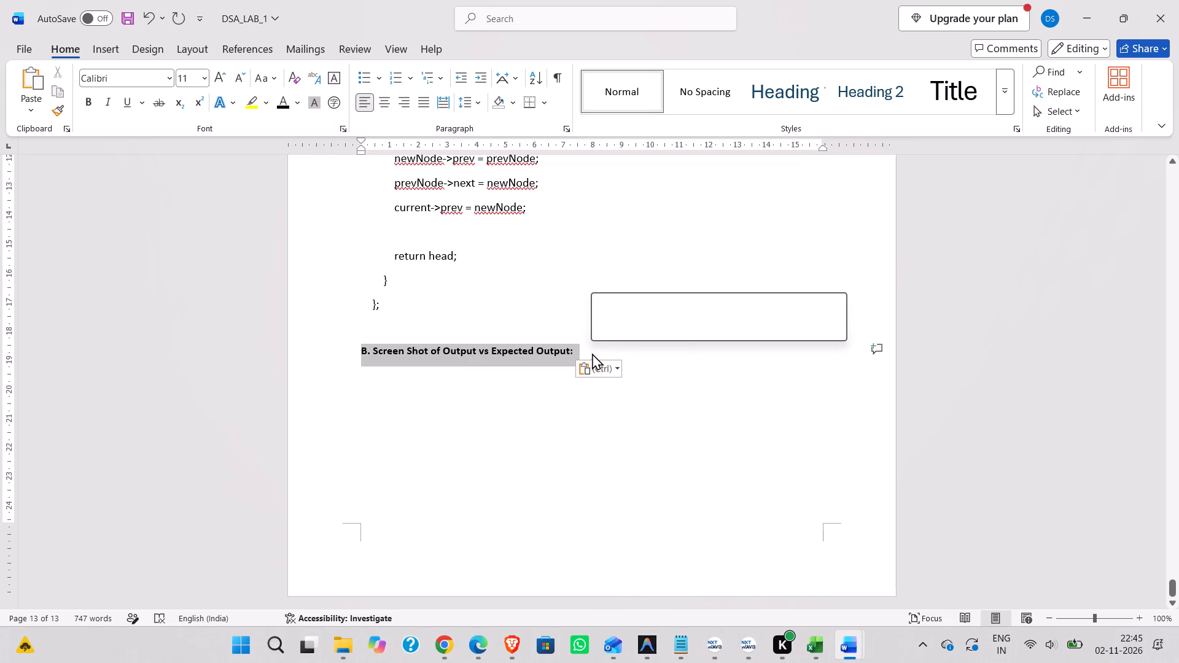
pyautogui.click(704, 308)
pyautogui.click(547, 456)
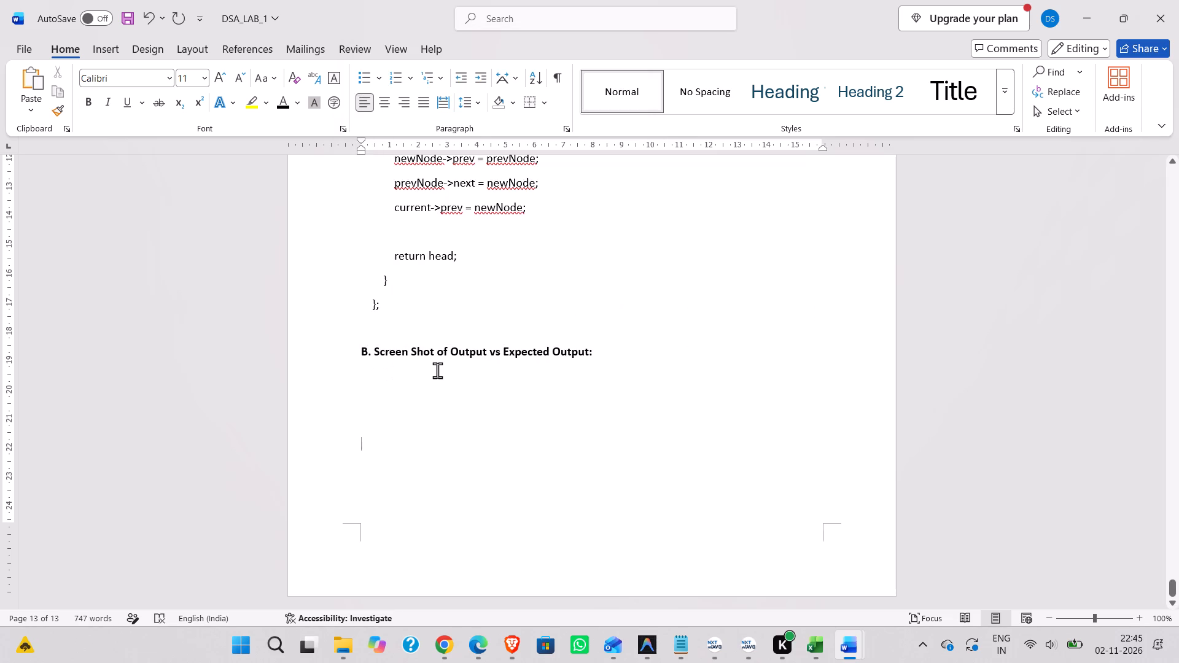
# Run the Insert Before Kth Node solution in Chrome and enlarge the Testcase area to show its results.
pyautogui.click(443, 370)
pyautogui.hotkey('alt', 'Tab')
pyautogui.click(893, 488)
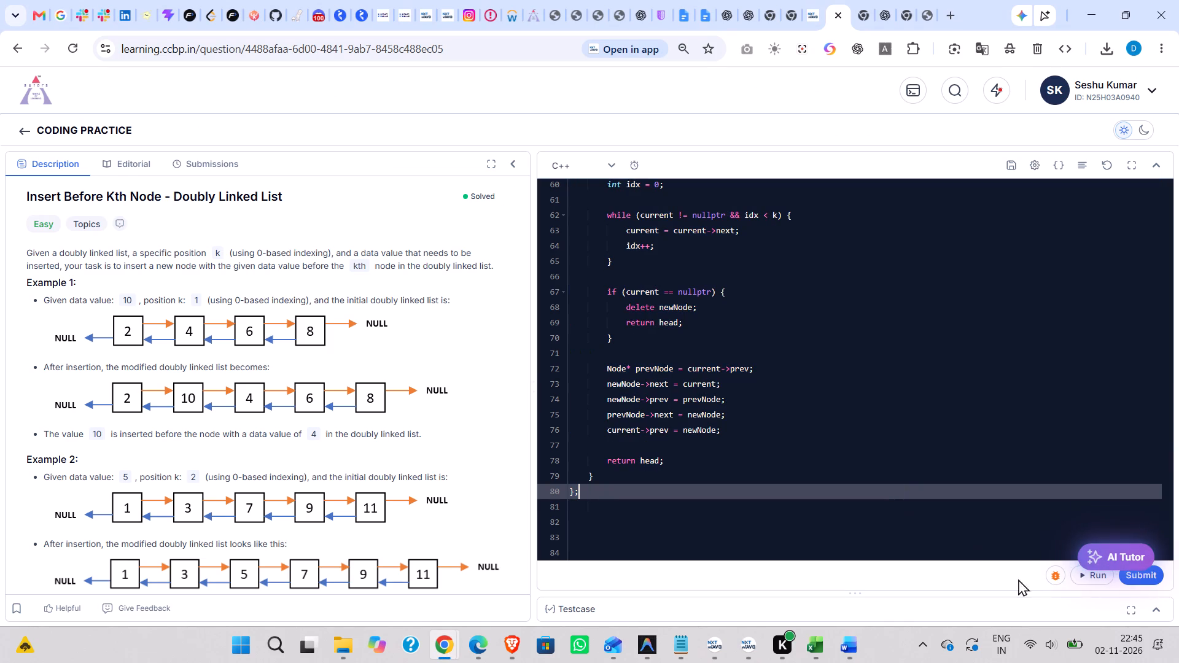
pyautogui.click(1084, 573)
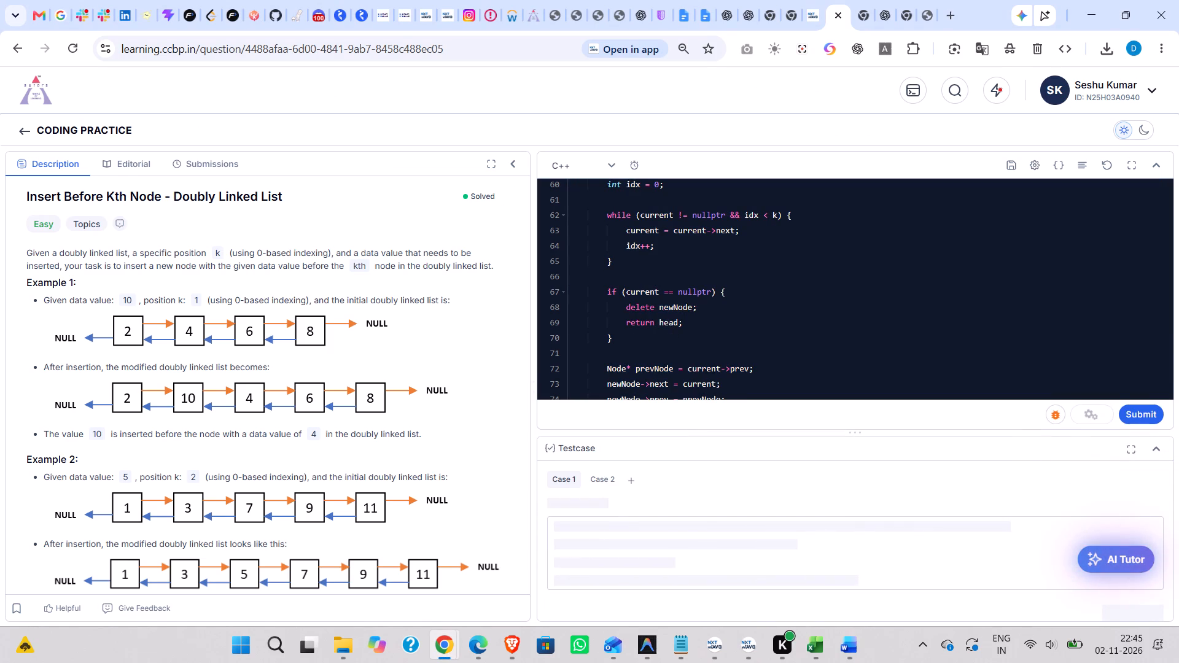
pyautogui.moveTo(876, 433); pyautogui.dragTo(871, 331)
# Capture the Case 1 input, output and expected output as a screenshot and paste it under the B heading in Word.
pyautogui.press('Print')
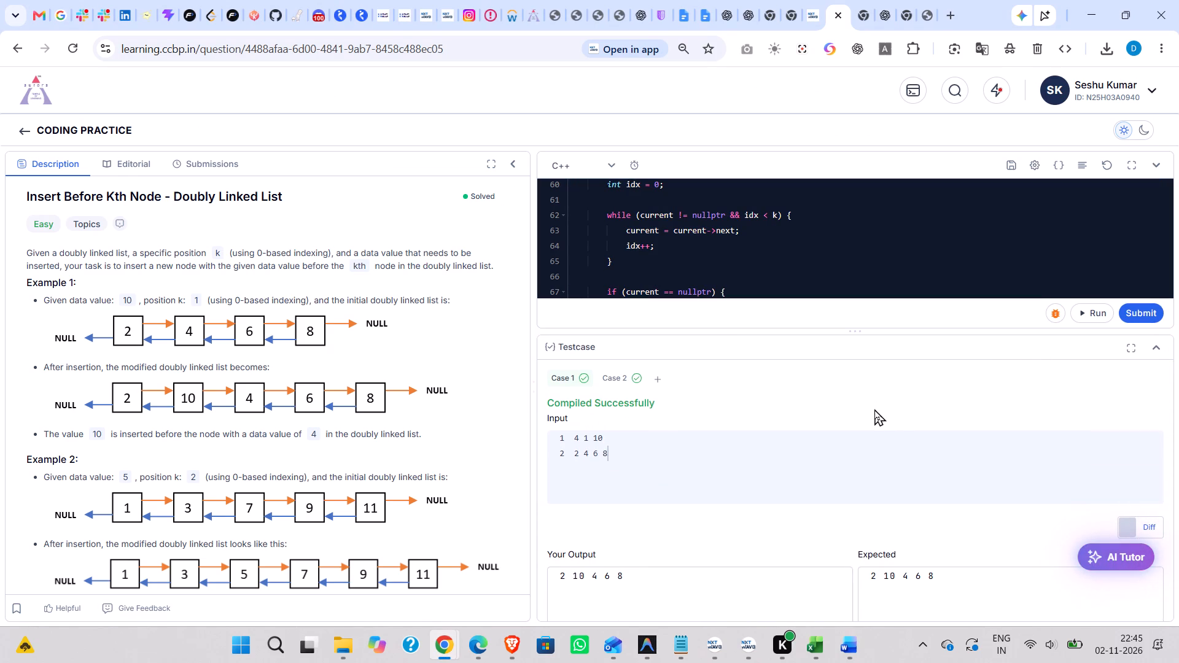
pyautogui.moveTo(540, 361); pyautogui.dragTo(1012, 630)
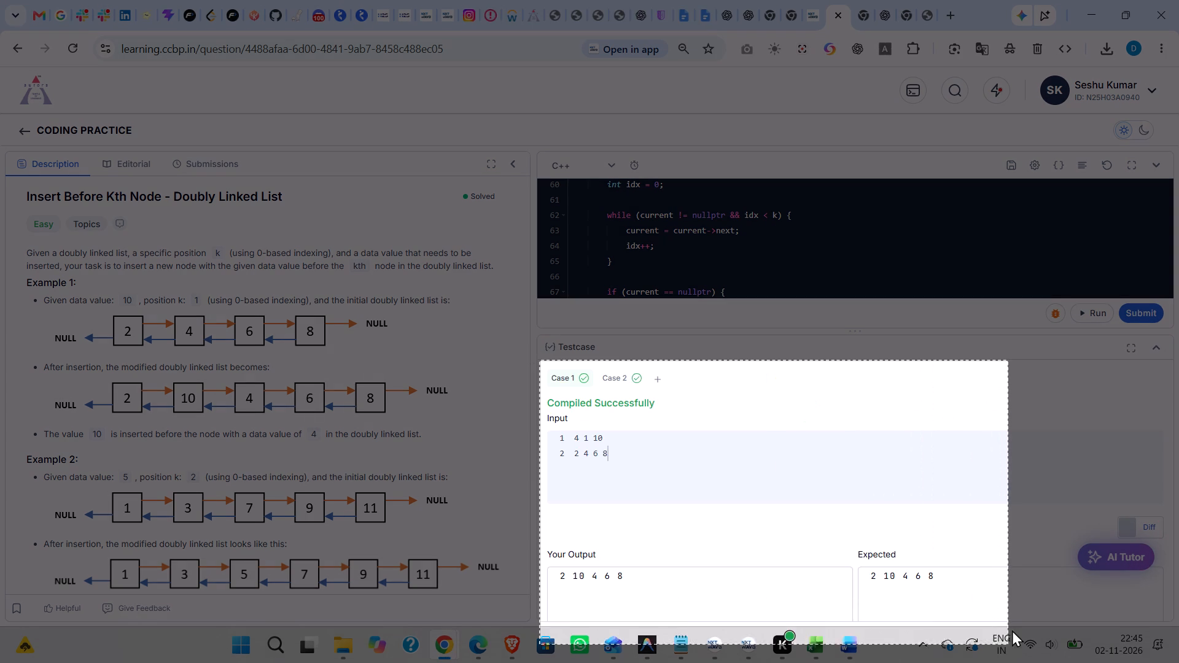
pyautogui.moveTo(1012, 630); pyautogui.dragTo(1015, 619)
pyautogui.hotkey('alt', 'Tab')
pyautogui.hotkey('ctrl', 'v')
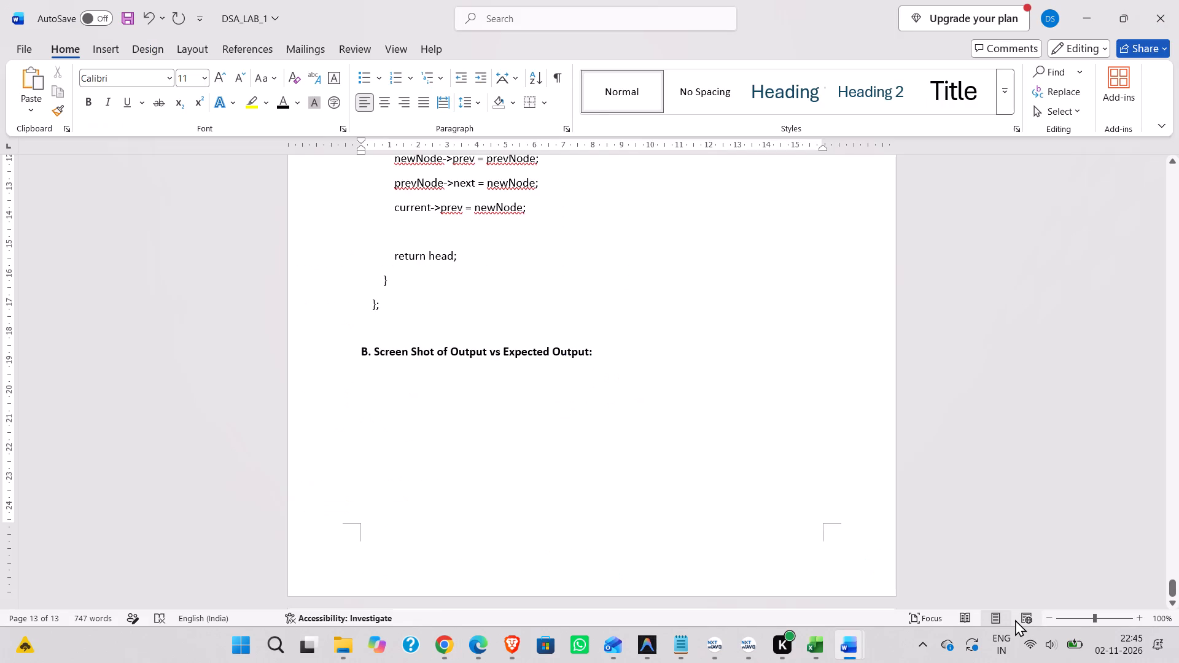
# Reduce the height of the pasted output screenshot, keeping its full width, so it fits beneath its heading.
pyautogui.click(662, 526)
pyautogui.click(598, 586)
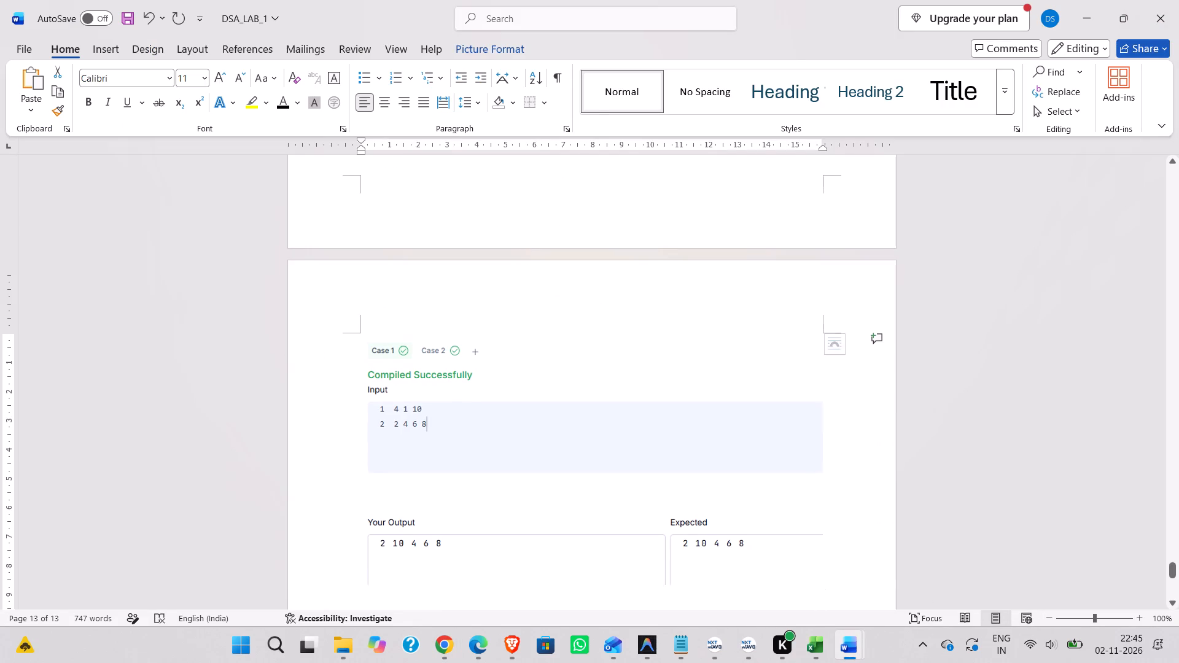
pyautogui.moveTo(593, 582); pyautogui.dragTo(593, 532)
pyautogui.moveTo(593, 532); pyautogui.dragTo(599, 506)
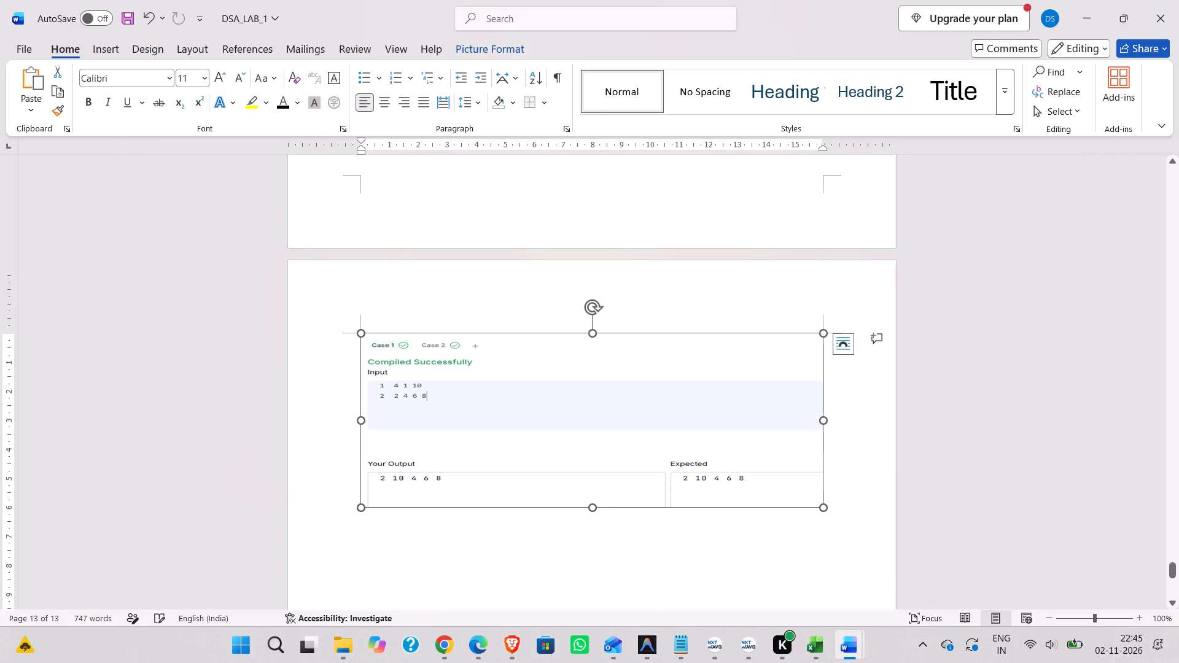
pyautogui.moveTo(595, 509); pyautogui.dragTo(595, 494)
pyautogui.moveTo(591, 496); pyautogui.dragTo(590, 475)
# Remove the blank line between 'current->prev = newNode;' and the final 'return head;' in the insertBeforeKthNode code.
pyautogui.scroll(6, 608, 565)
pyautogui.scroll(4, 760, 371)
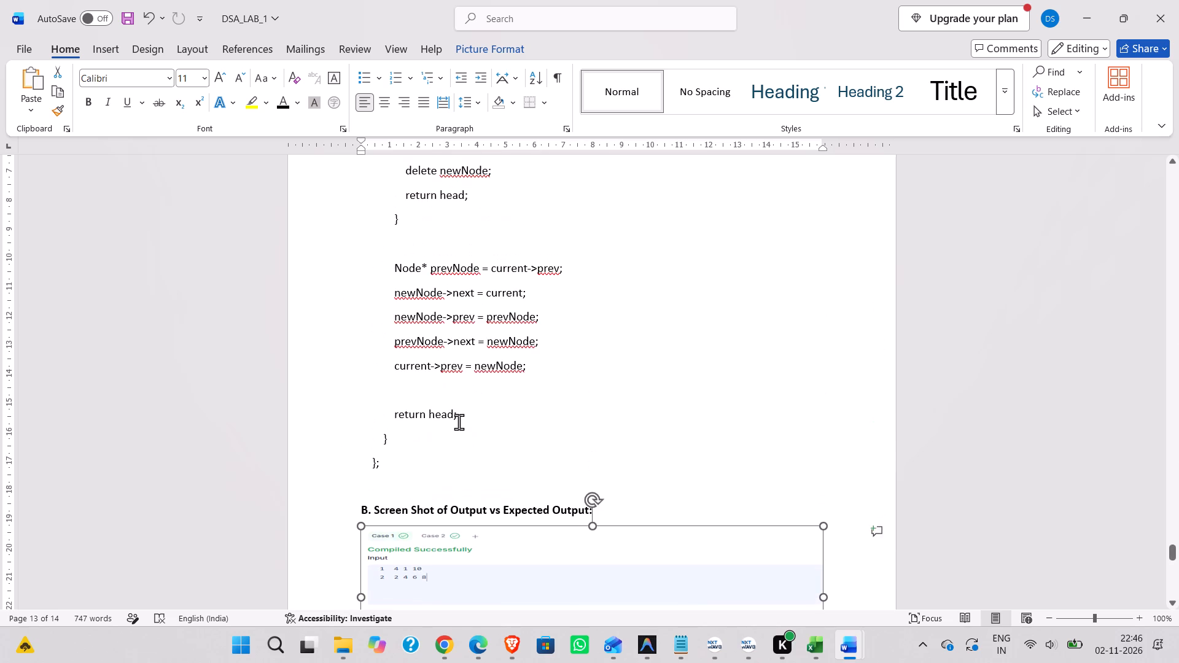
pyautogui.click(452, 390)
pyautogui.press('BackSpace')
pyautogui.press('BackSpace')
pyautogui.press('BackSpace')
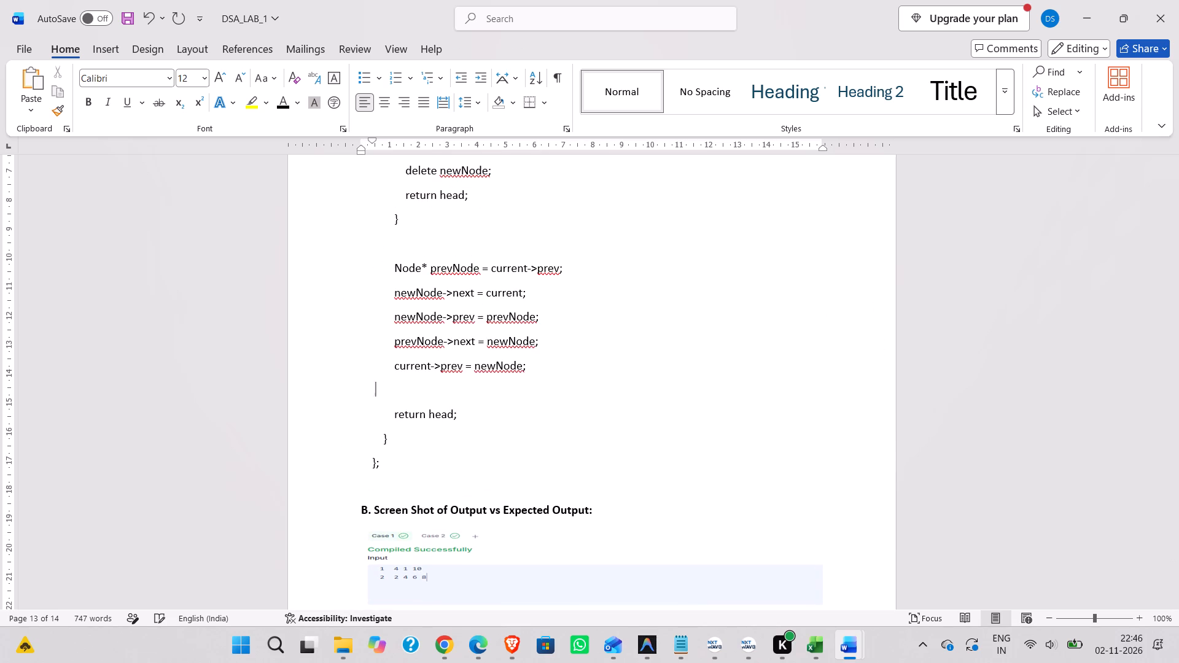
pyautogui.press('BackSpace')
pyautogui.press('BackSpace')
pyautogui.press('BackSpace')
# Remove the blank line above 'Node* prevNode = current->prev;' in the insertBeforeKthNode code.
pyautogui.scroll(5, 452, 390)
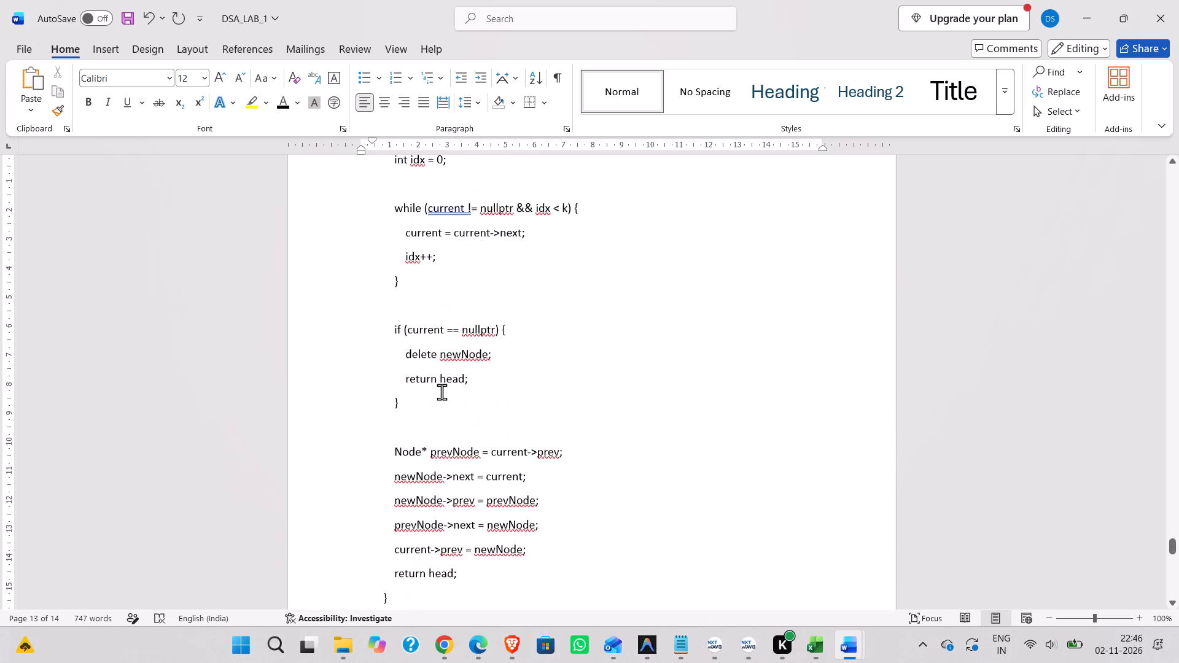
pyautogui.click(438, 423)
pyautogui.press('BackSpace')
pyautogui.press('BackSpace')
pyautogui.press('BackSpace')
pyautogui.press('BackSpace')
pyautogui.press('BackSpace')
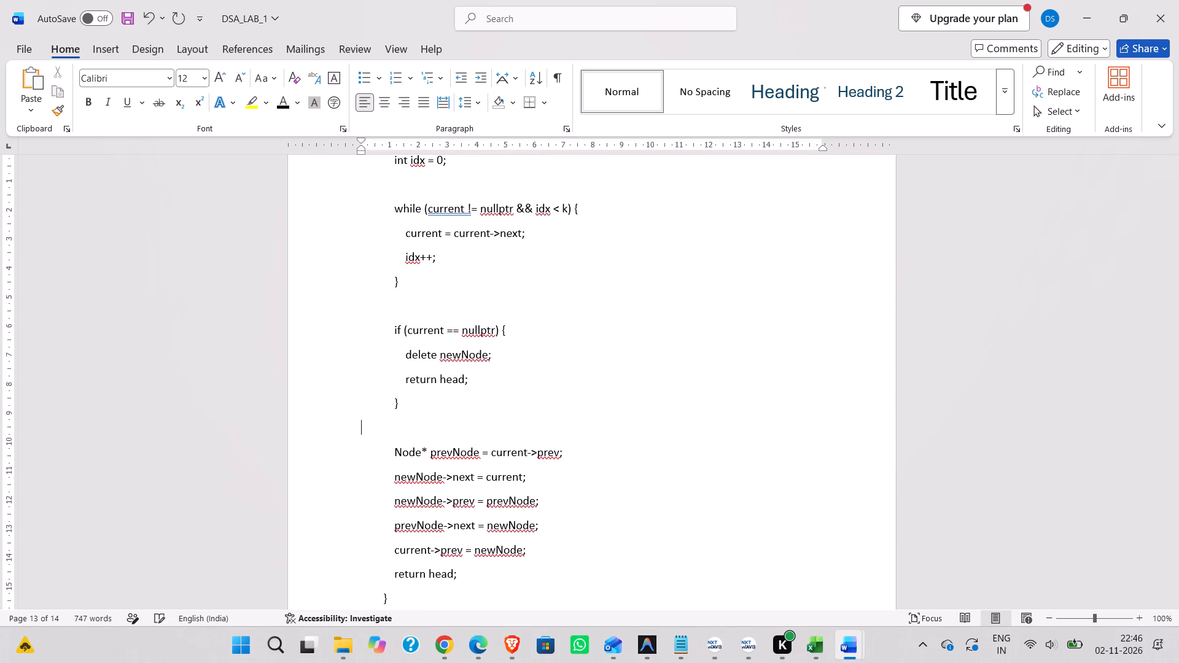
pyautogui.press('BackSpace')
# Remove the blank line above 'if (current == nullptr) {' in the insertBeforeKthNode code.
pyautogui.click(437, 303)
pyautogui.press('BackSpace')
pyautogui.press('BackSpace')
pyautogui.press('BackSpace')
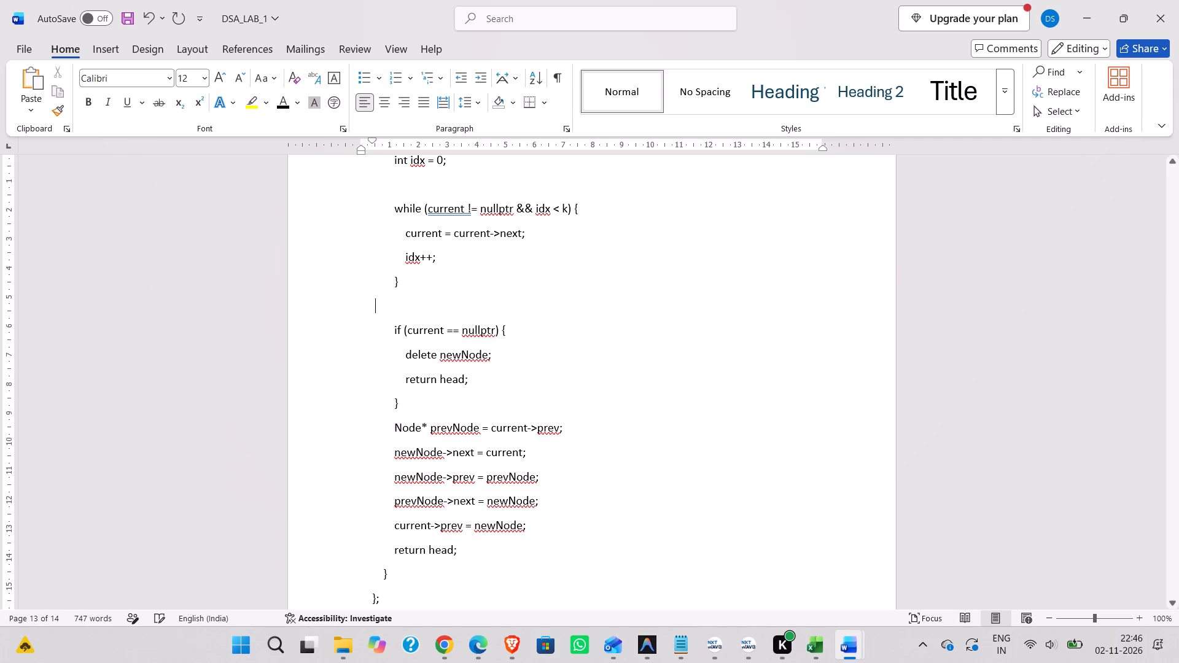
pyautogui.press('BackSpace')
pyautogui.press('BackSpace')
pyautogui.press('BackSpace')
# Remove the blank line between 'int idx = 0;' and the while loop in the insertBeforeKthNode code.
pyautogui.scroll(4, 604, 357)
pyautogui.click(505, 340)
pyautogui.press('BackSpace')
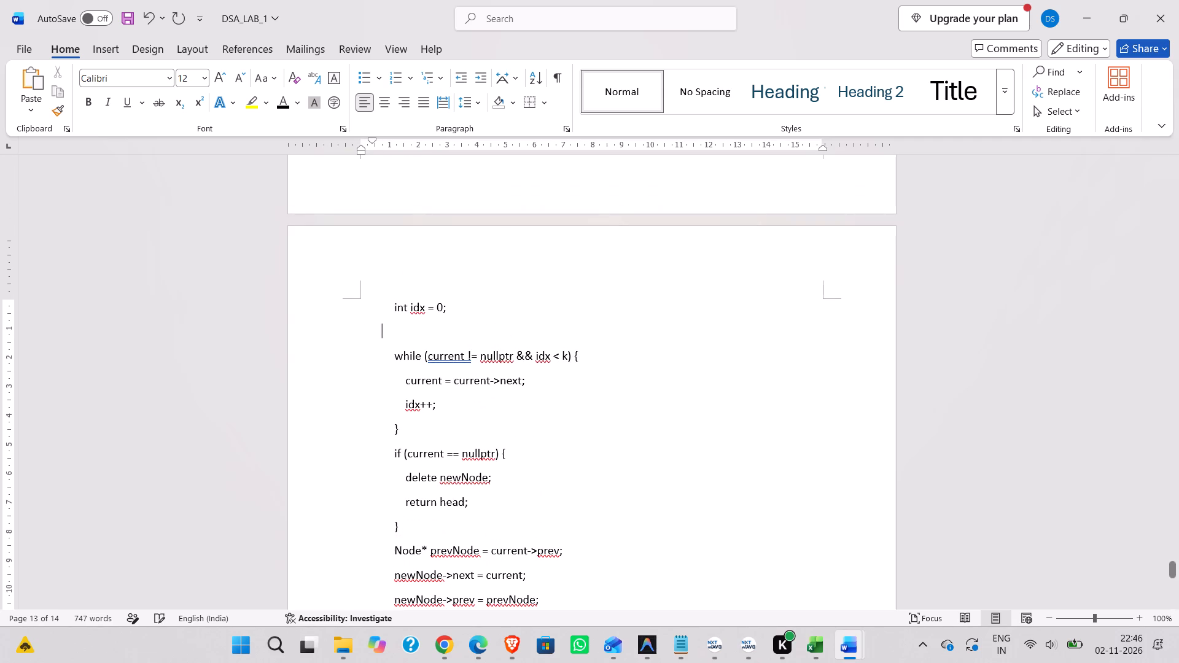
pyautogui.press('BackSpace')
pyautogui.press('BackSpace')
pyautogui.press('BackSpace')
pyautogui.press('BackSpace')
pyautogui.press('BackSpace')
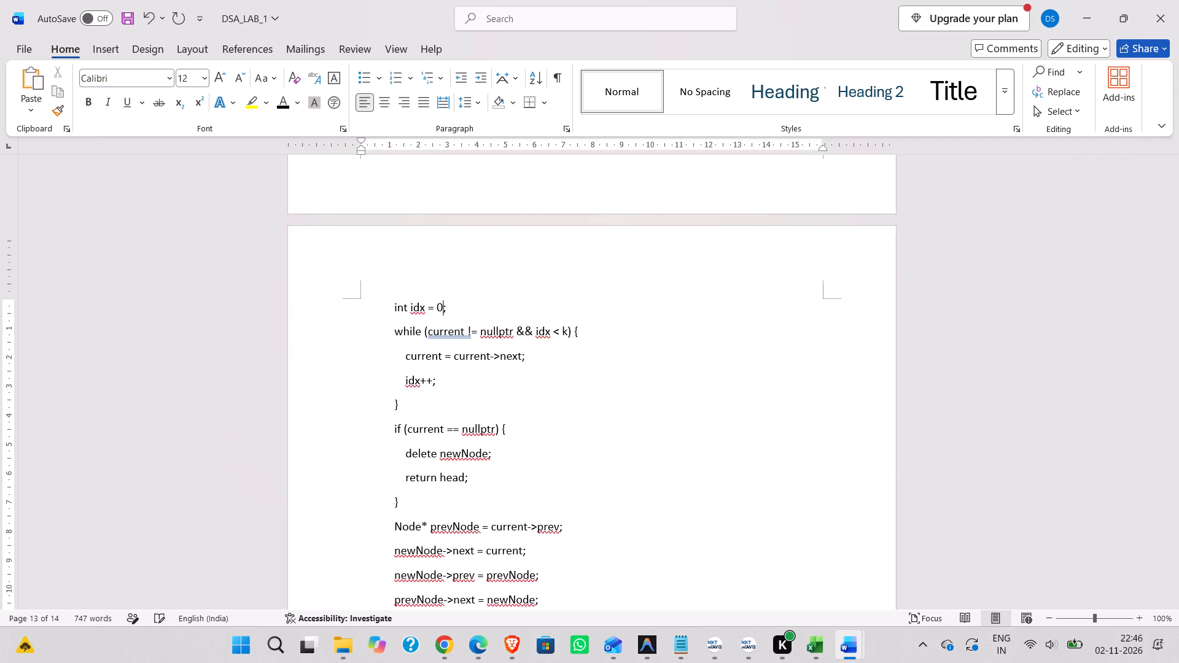
# Increase the height of the Kth-position output screenshot, keeping its width, so it fills the space down to the bottom margin.
pyautogui.scroll(-13, 505, 340)
pyautogui.click(532, 370)
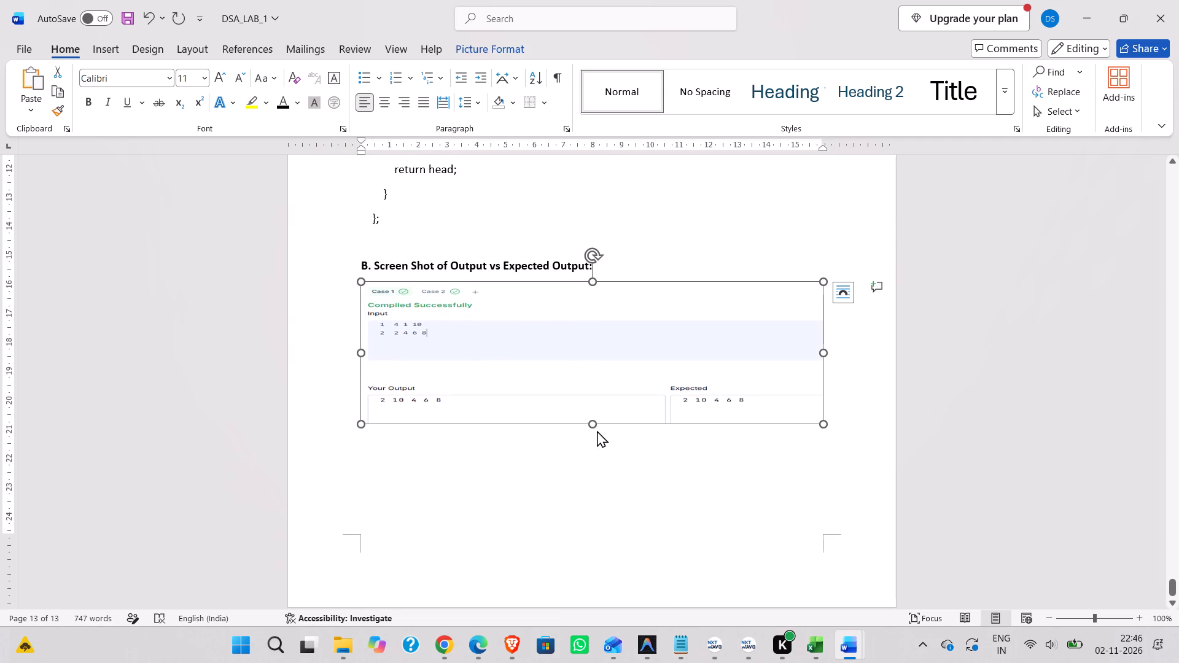
pyautogui.moveTo(596, 428); pyautogui.dragTo(598, 495)
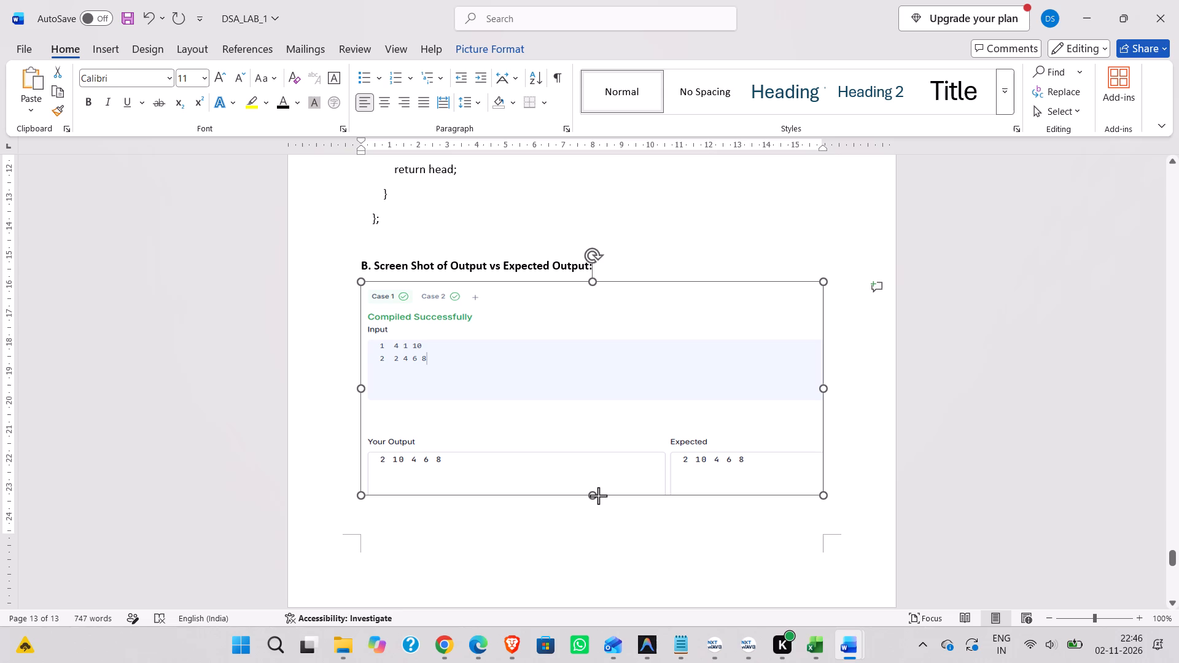
pyautogui.moveTo(598, 495); pyautogui.dragTo(596, 496)
# Switch to Chrome, go back to the Linked Lists coding practice list and look over the following lessons in the course outline.
pyautogui.scroll(5, 624, 525)
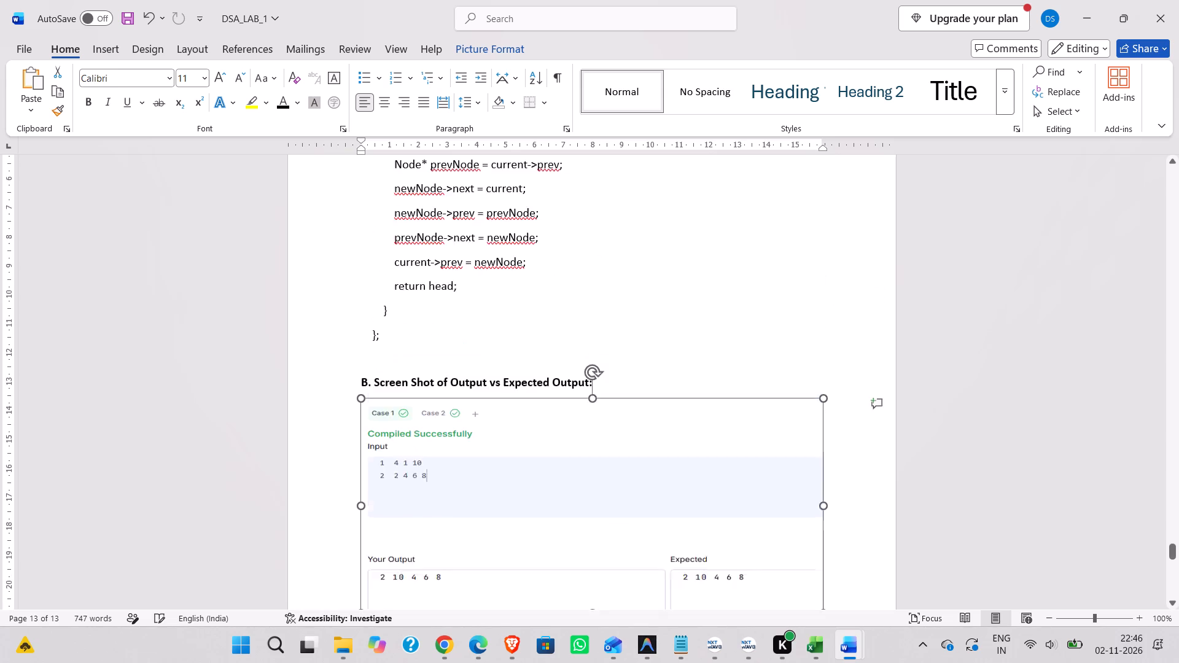
pyautogui.scroll(7, 624, 525)
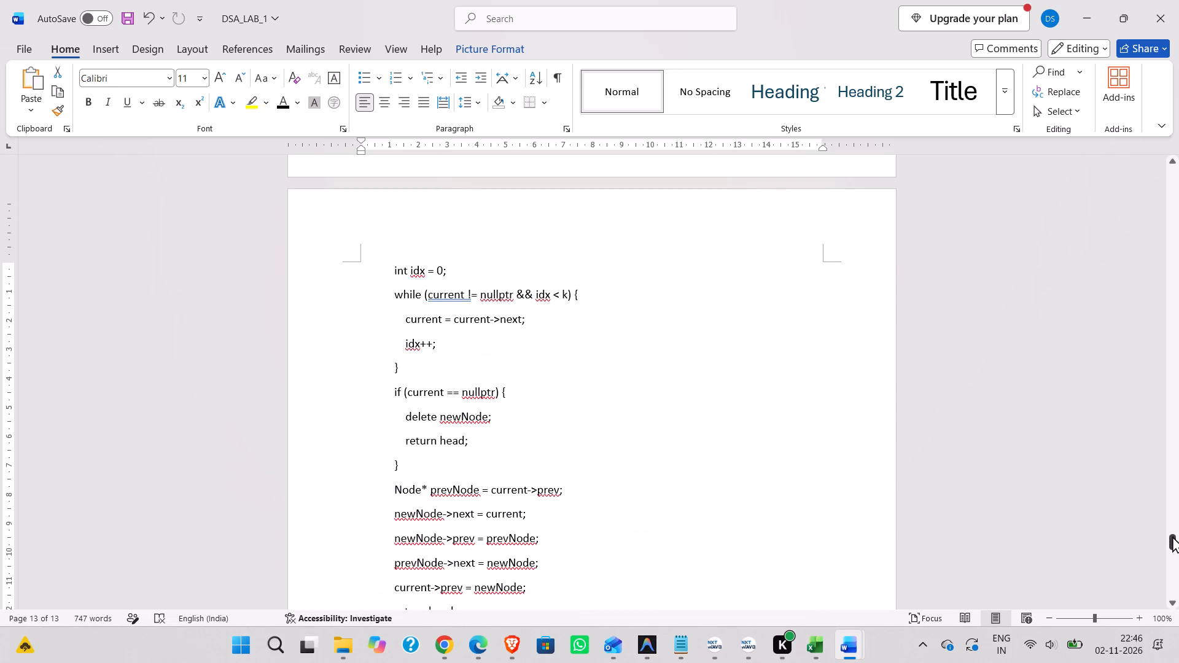
pyautogui.moveTo(1172, 536); pyautogui.dragTo(1178, 166)
pyautogui.hotkey('alt', 'Tab')
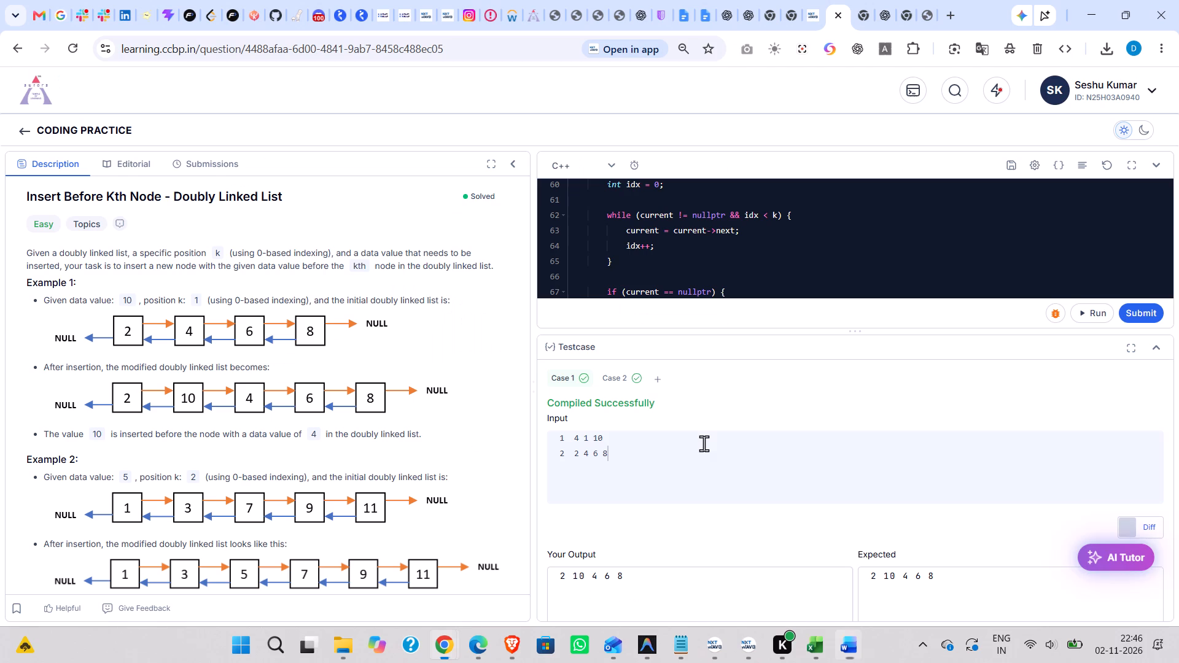
pyautogui.click(26, 127)
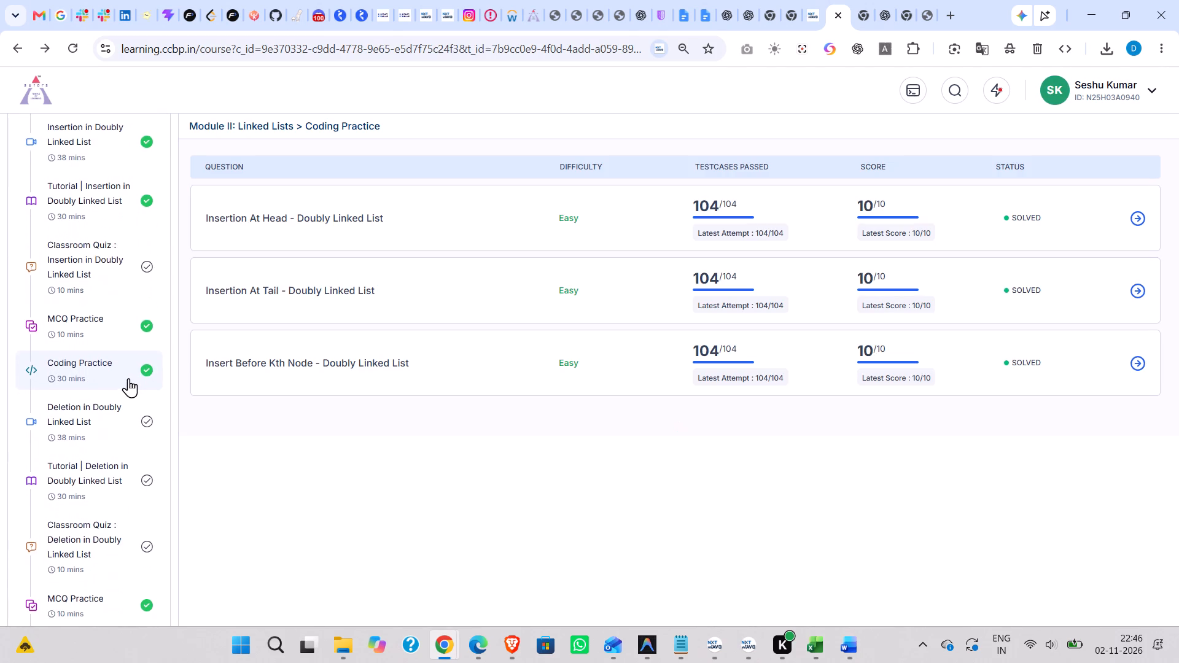
pyautogui.scroll(-3, 128, 378)
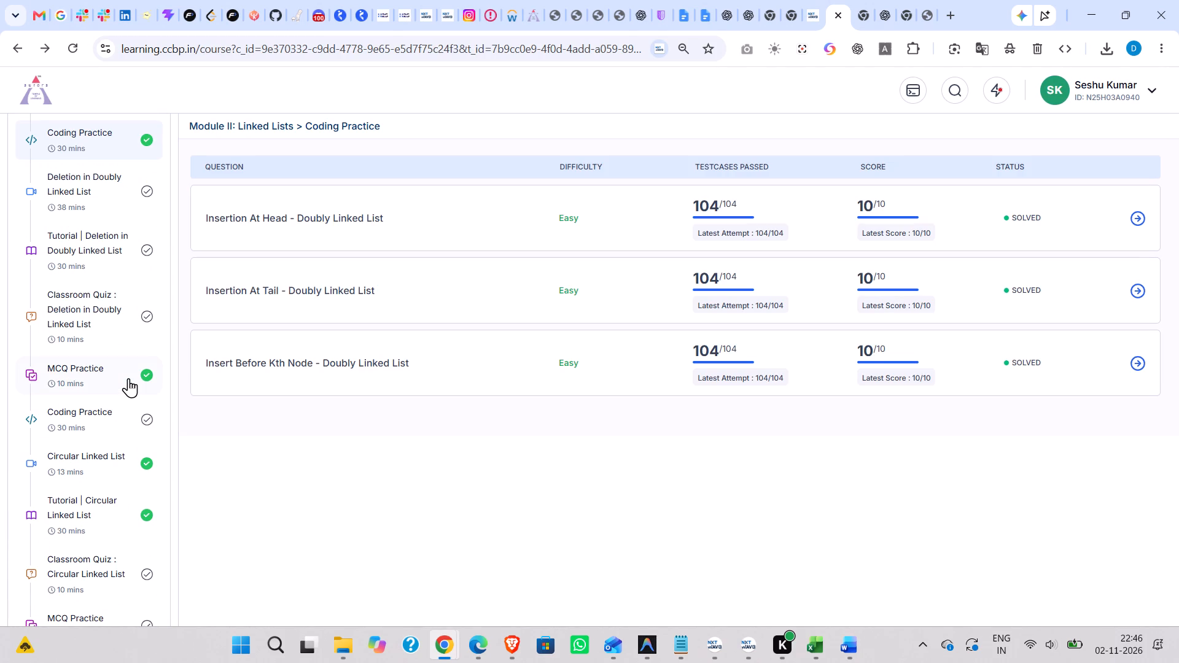
# Switch back to Word and review the report from the cover page through the singly linked list deletion sections to heading 2.2.
pyautogui.hotkey('alt', 'Tab')
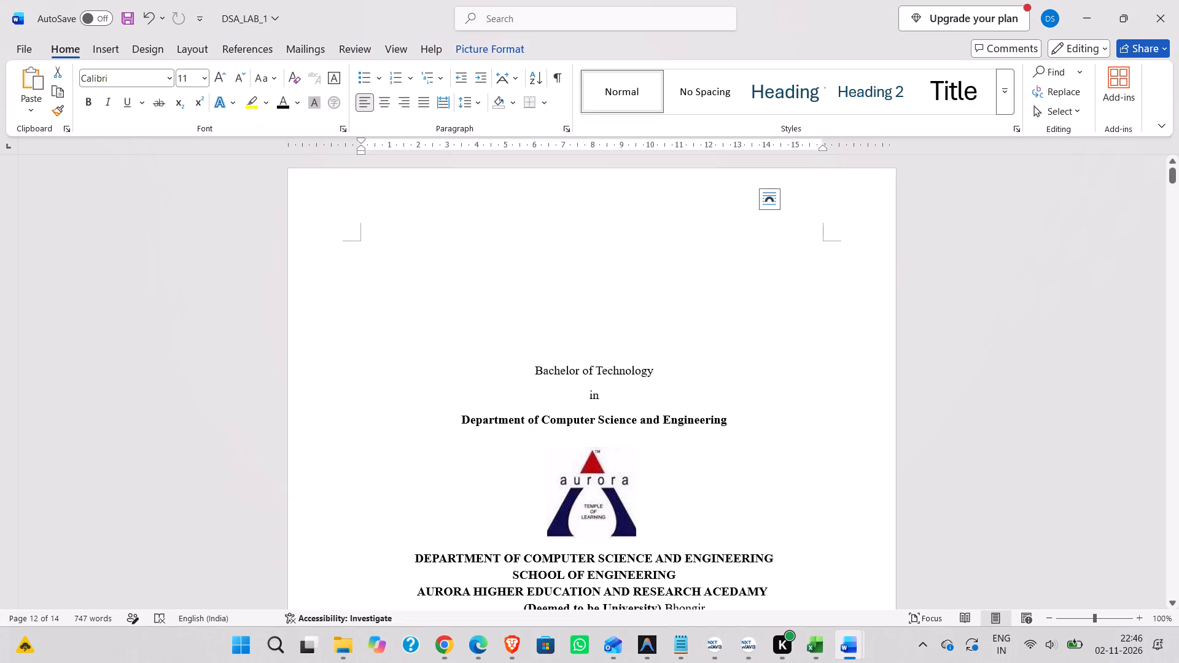
pyautogui.scroll(-15, 568, 411)
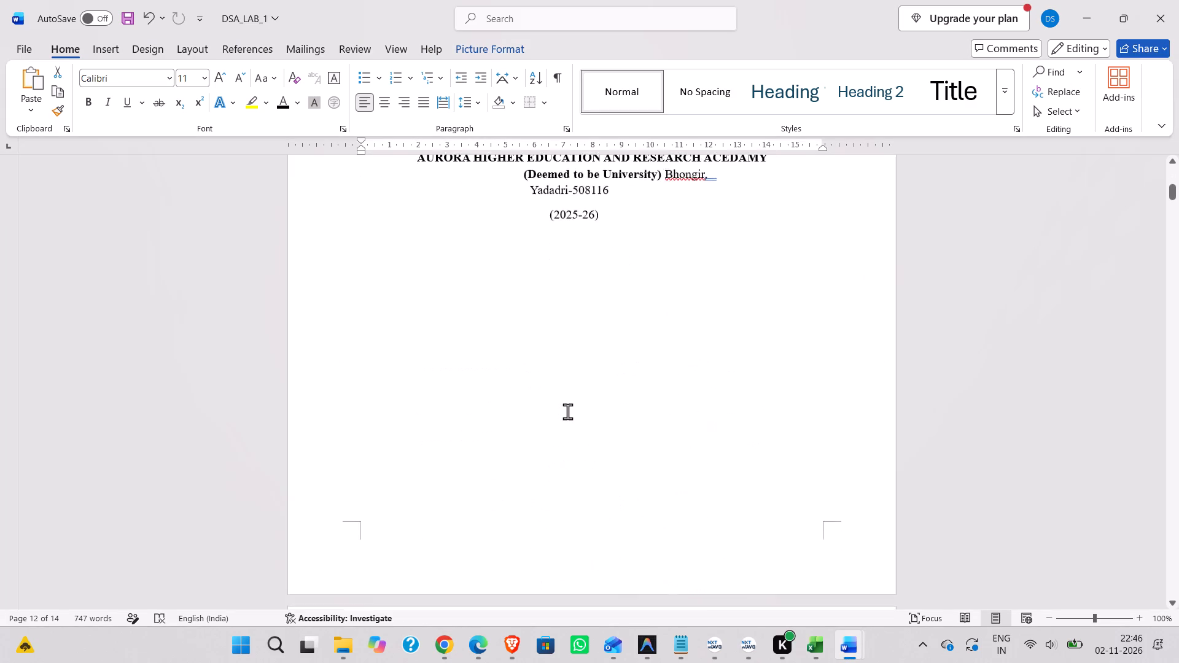
pyautogui.scroll(-5, 567, 411)
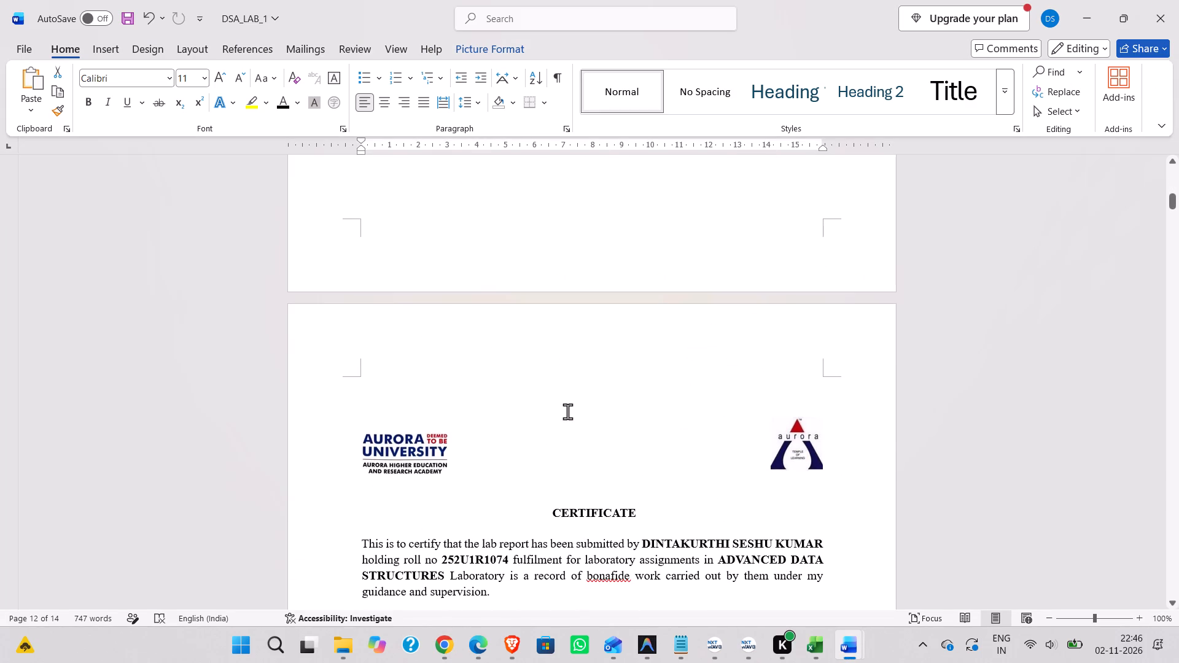
pyautogui.scroll(-7, 567, 411)
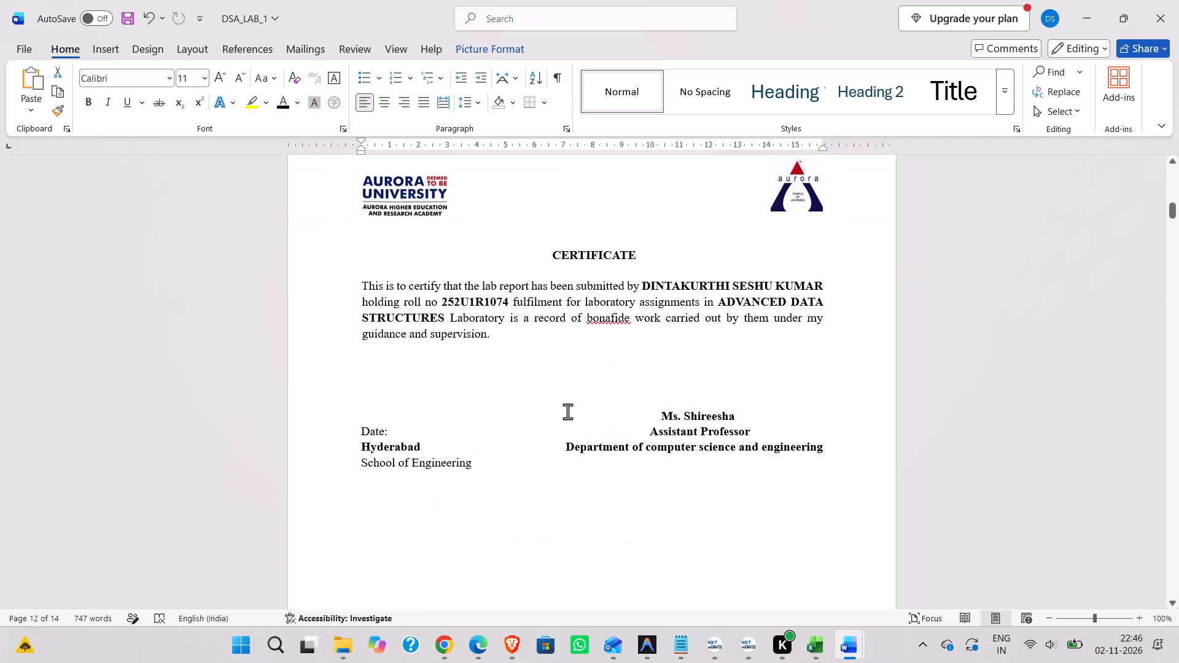
pyautogui.scroll(-6, 567, 411)
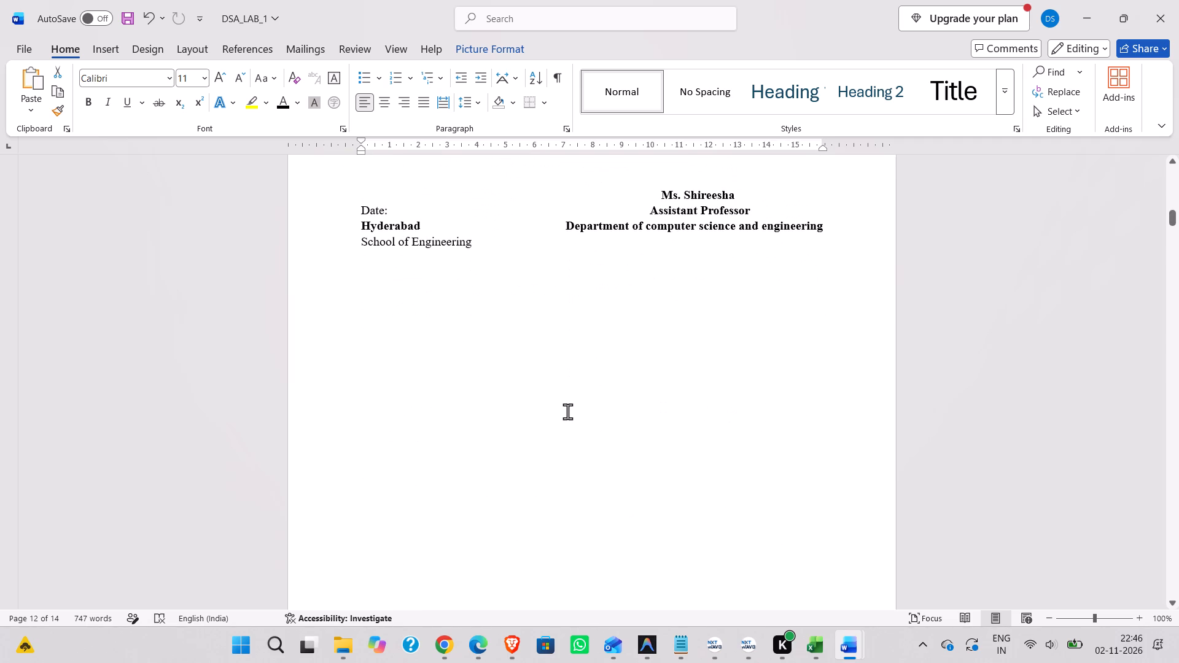
pyautogui.scroll(-14, 567, 411)
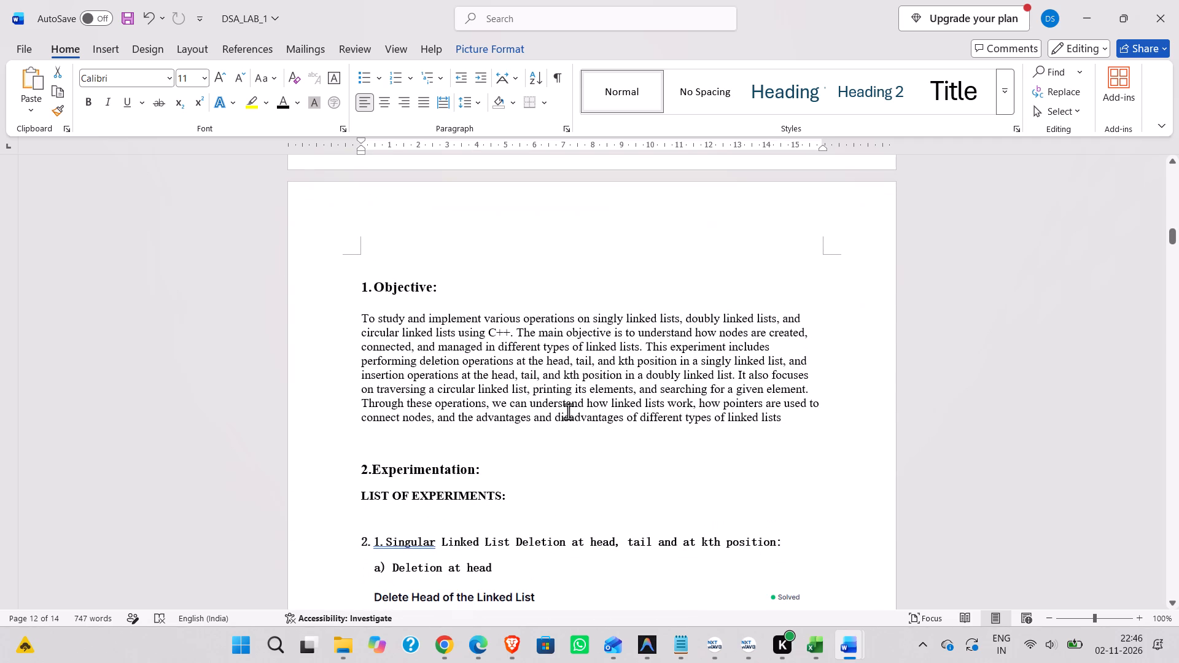
pyautogui.scroll(-5, 568, 411)
pyautogui.click(567, 360)
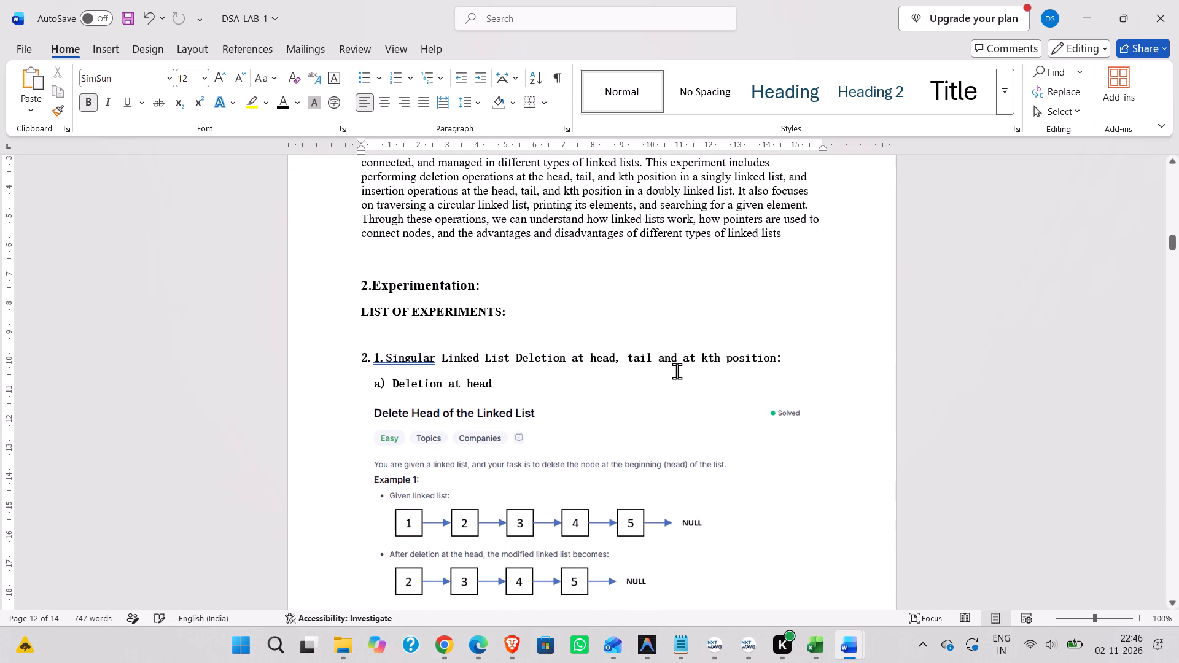
pyautogui.click(485, 389)
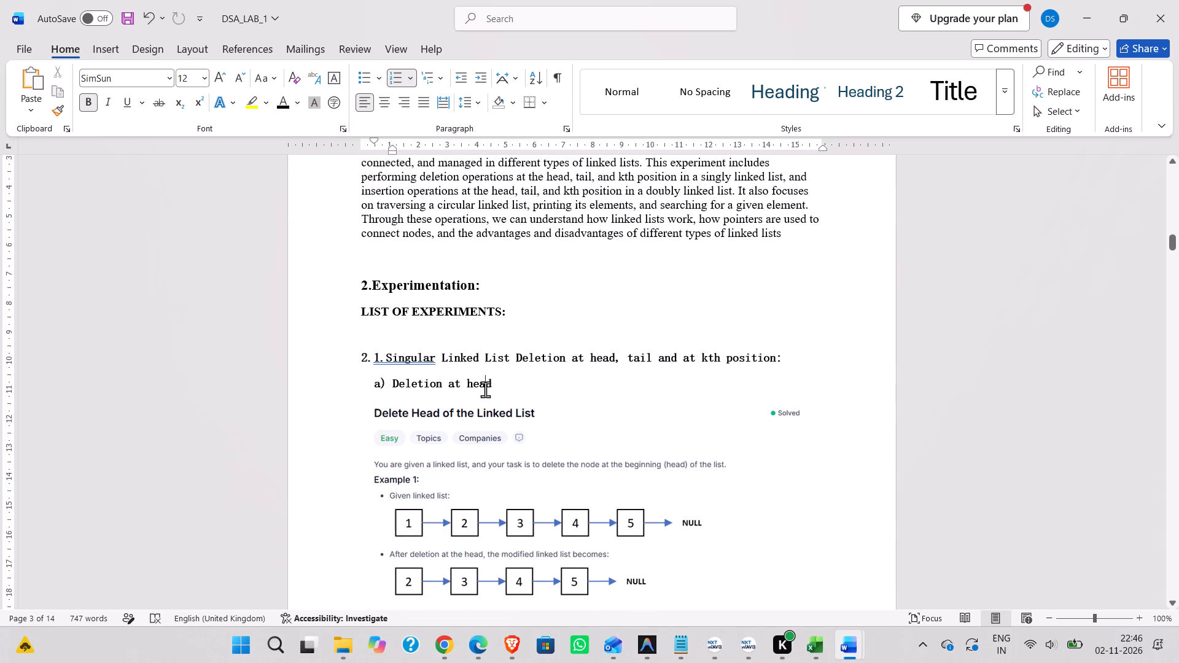
pyautogui.scroll(-19, 485, 389)
pyautogui.scroll(-6, 472, 435)
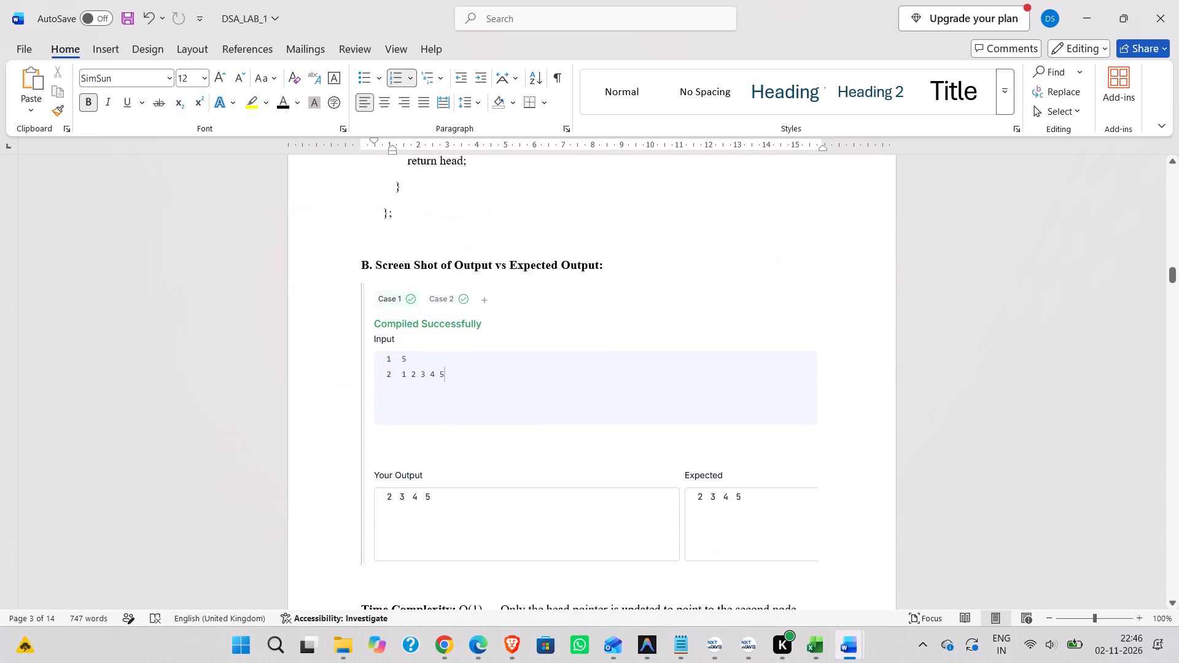
pyautogui.scroll(-5, 472, 435)
pyautogui.scroll(7, 472, 435)
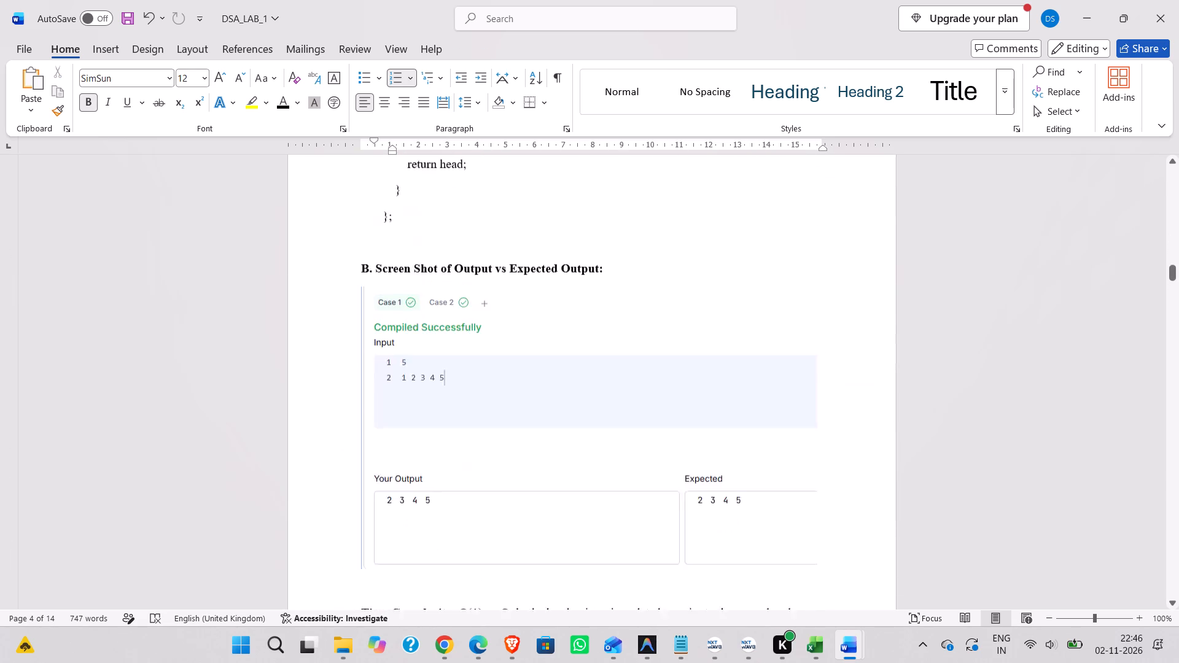
pyautogui.scroll(17, 472, 435)
pyautogui.scroll(-20, 486, 436)
pyautogui.scroll(-1, 486, 436)
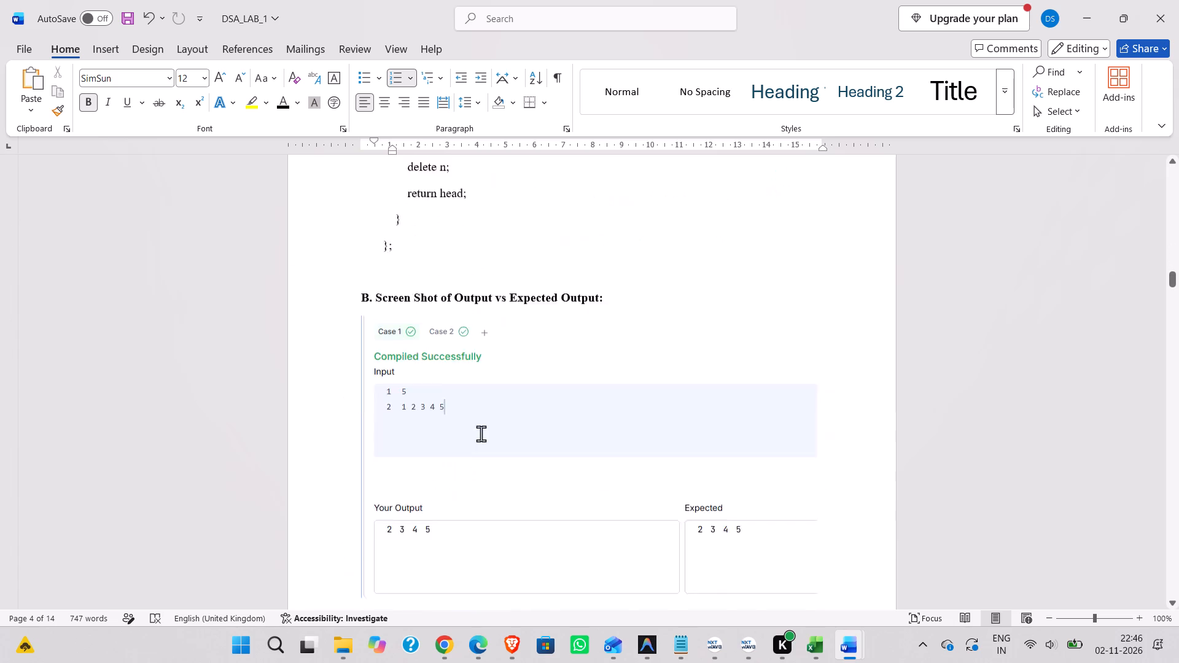
pyautogui.scroll(-16, 481, 433)
pyautogui.click(447, 264)
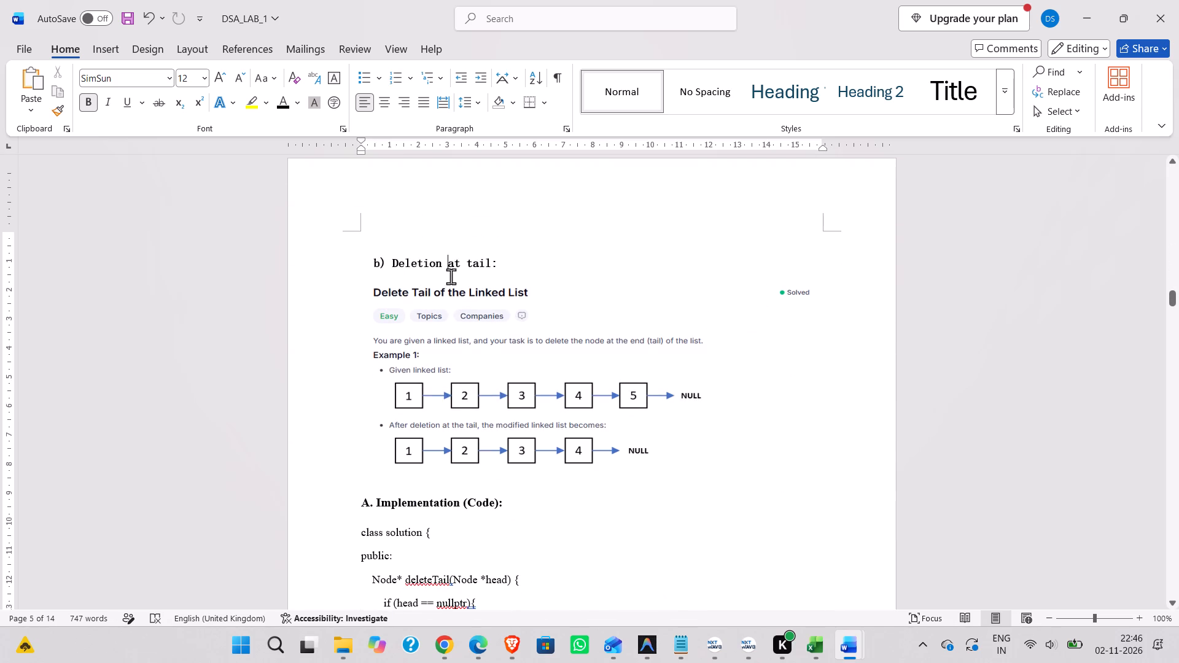
pyautogui.scroll(-20, 459, 308)
pyautogui.scroll(-6, 482, 395)
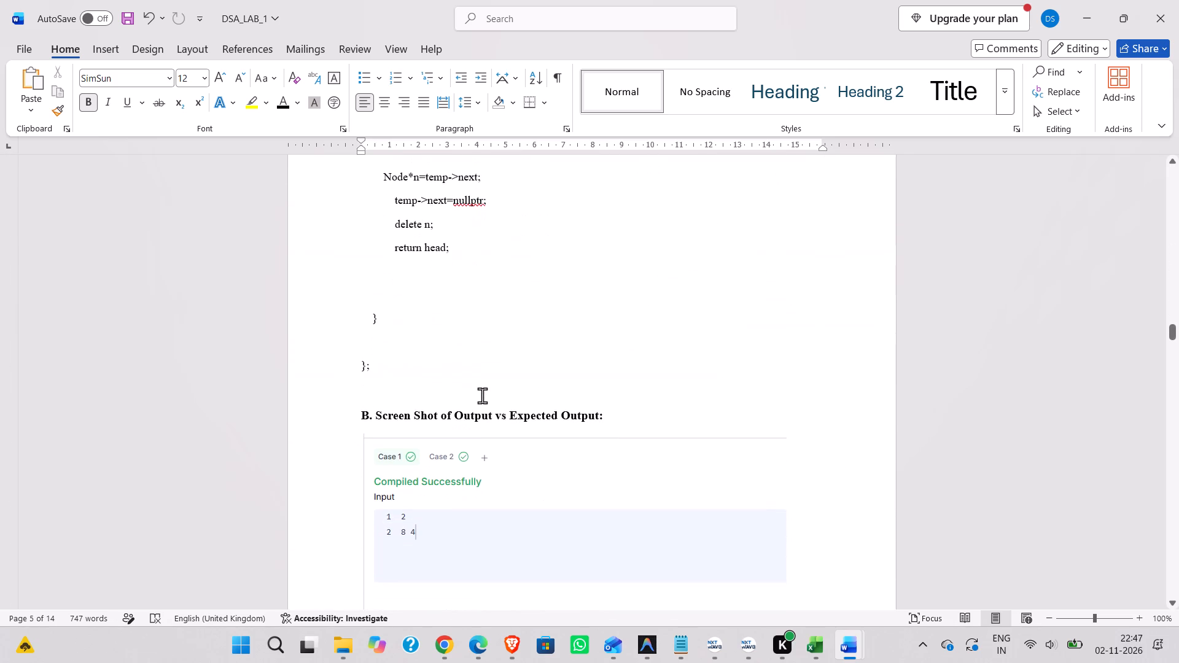
pyautogui.scroll(8, 482, 395)
pyautogui.scroll(-8, 482, 395)
pyautogui.scroll(17, 482, 395)
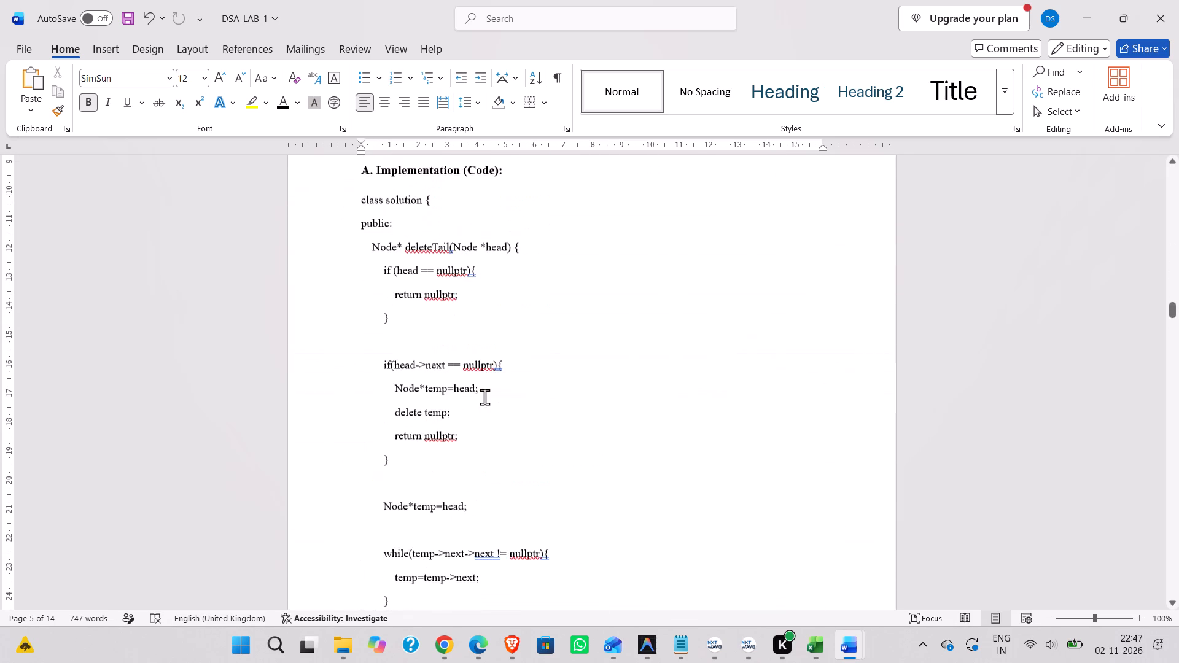
pyautogui.scroll(-20, 484, 397)
pyautogui.scroll(-9, 484, 397)
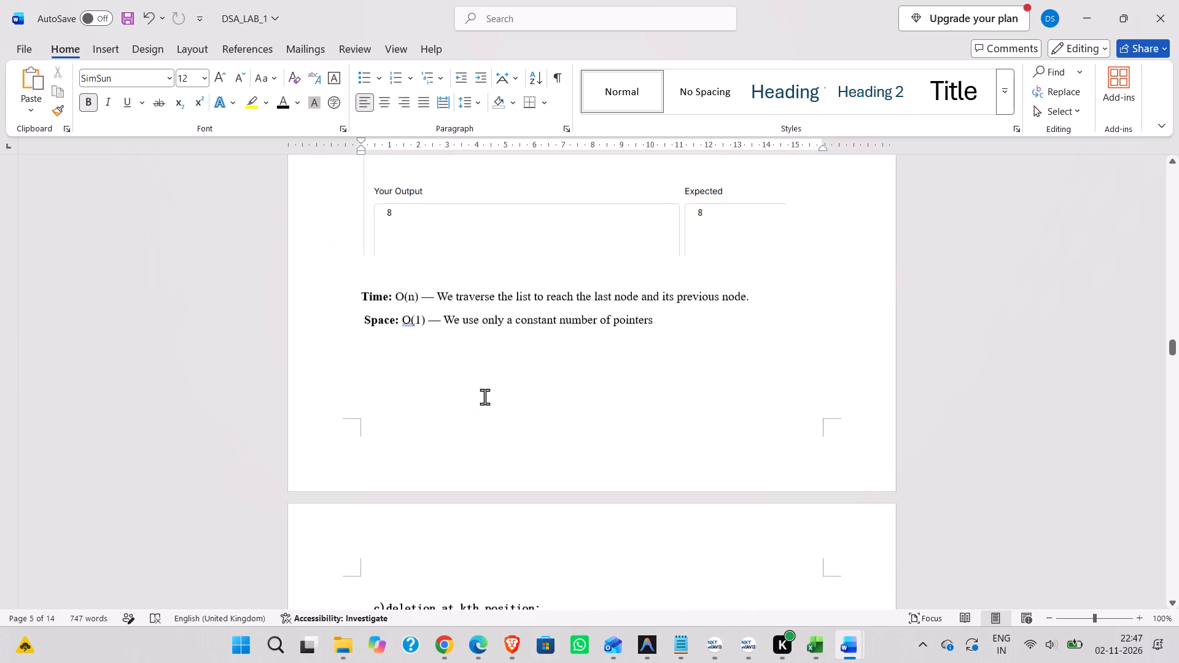
pyautogui.scroll(-11, 484, 397)
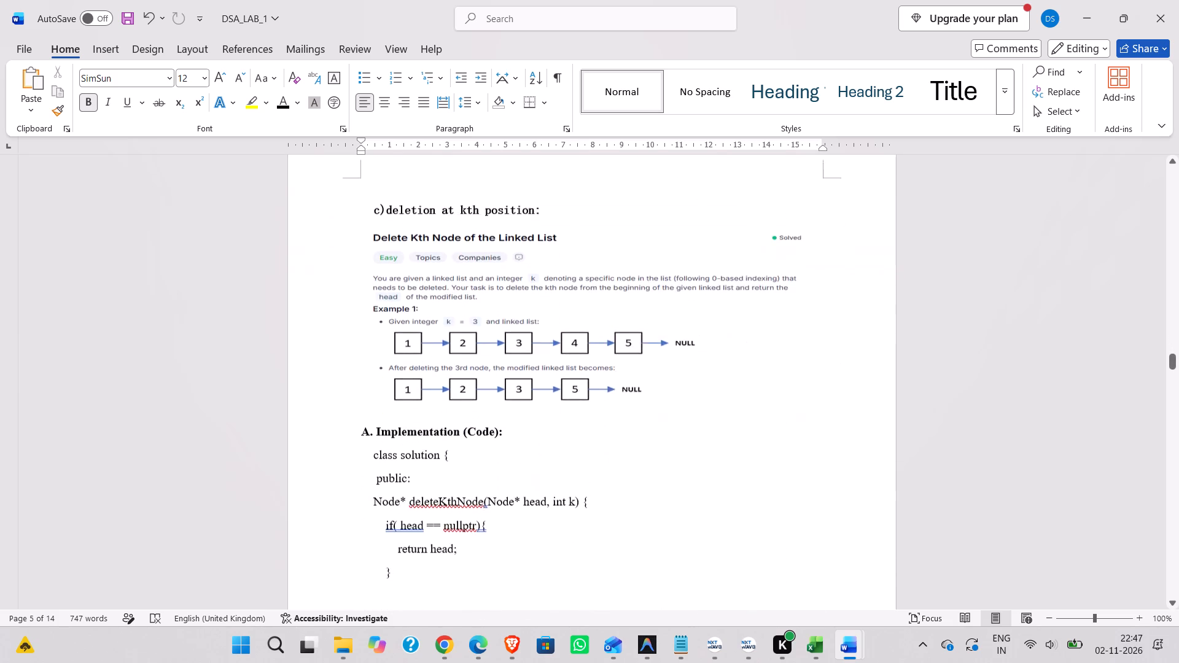
pyautogui.scroll(-19, 484, 397)
pyautogui.scroll(-12, 484, 397)
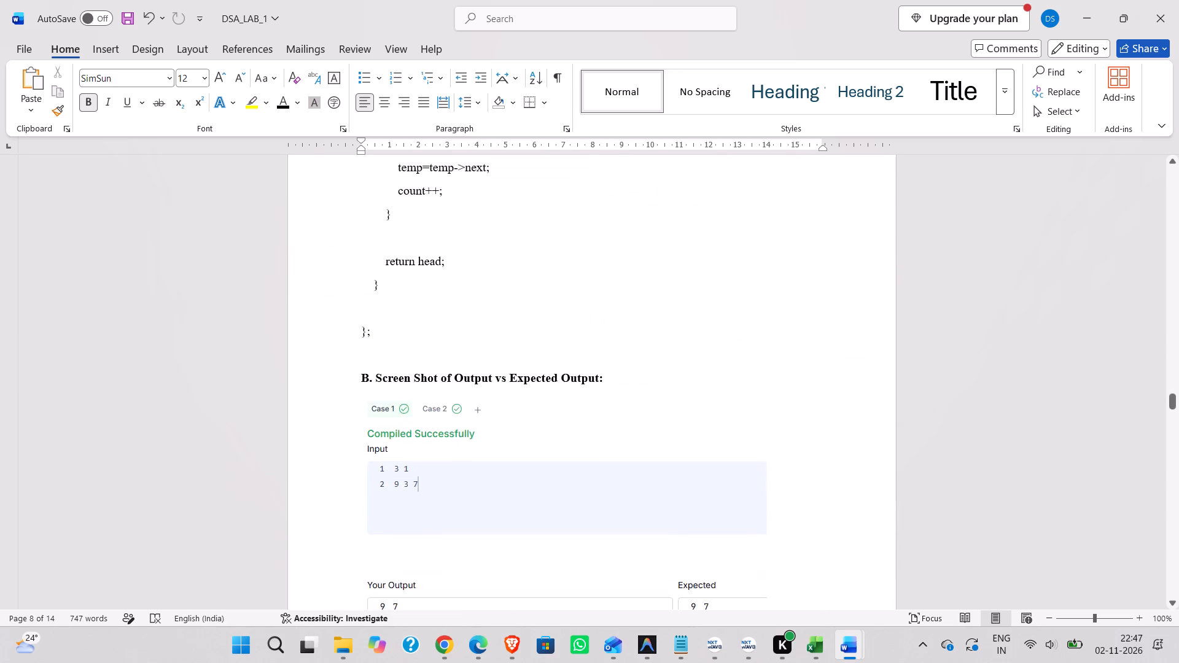
pyautogui.scroll(-13, 484, 397)
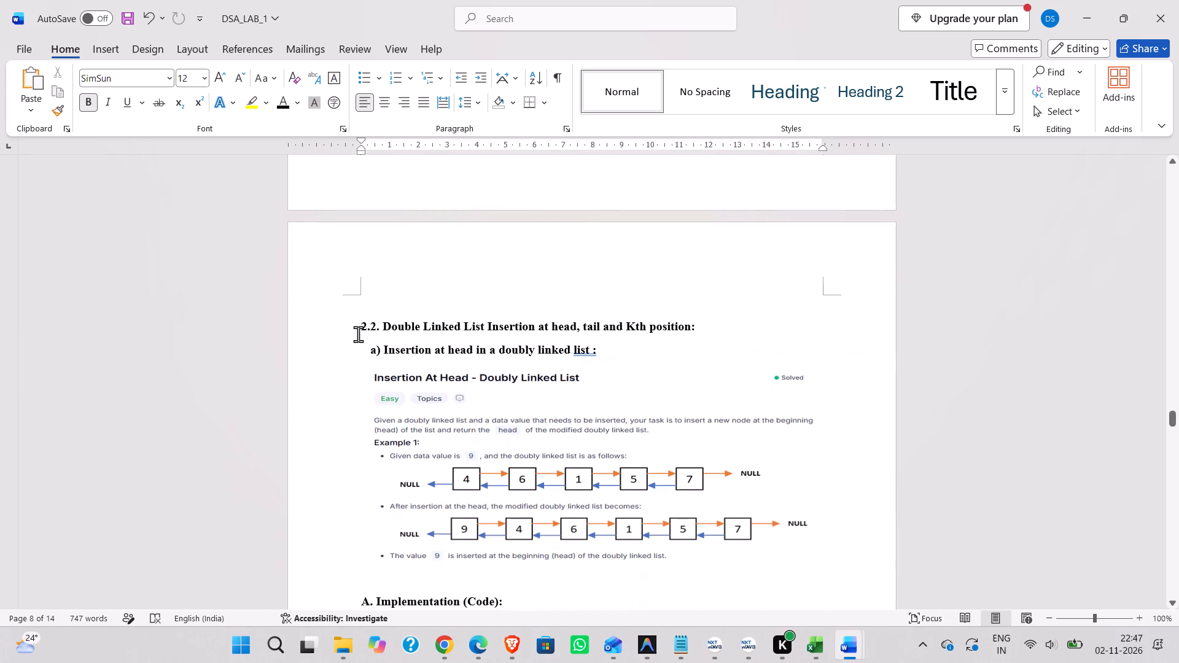
# Set the font of the heading '2.2. Double Linked List Insertion at head, tail and Kth position:' to SimSun.
pyautogui.moveTo(359, 331); pyautogui.dragTo(700, 333)
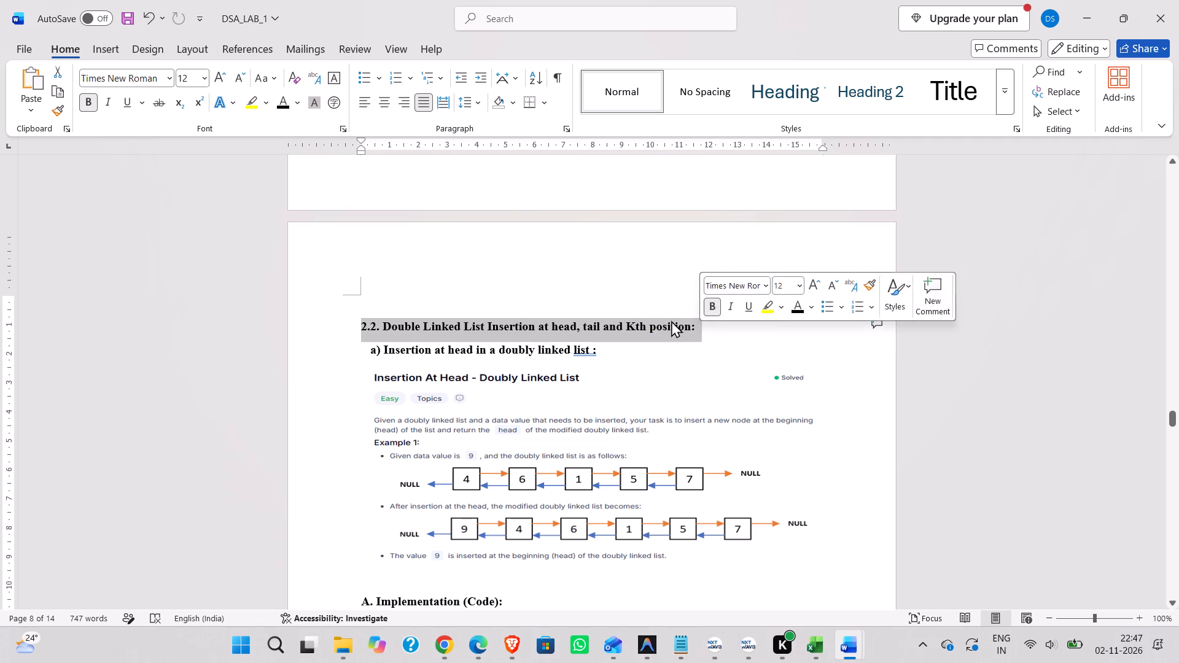
pyautogui.click(167, 79)
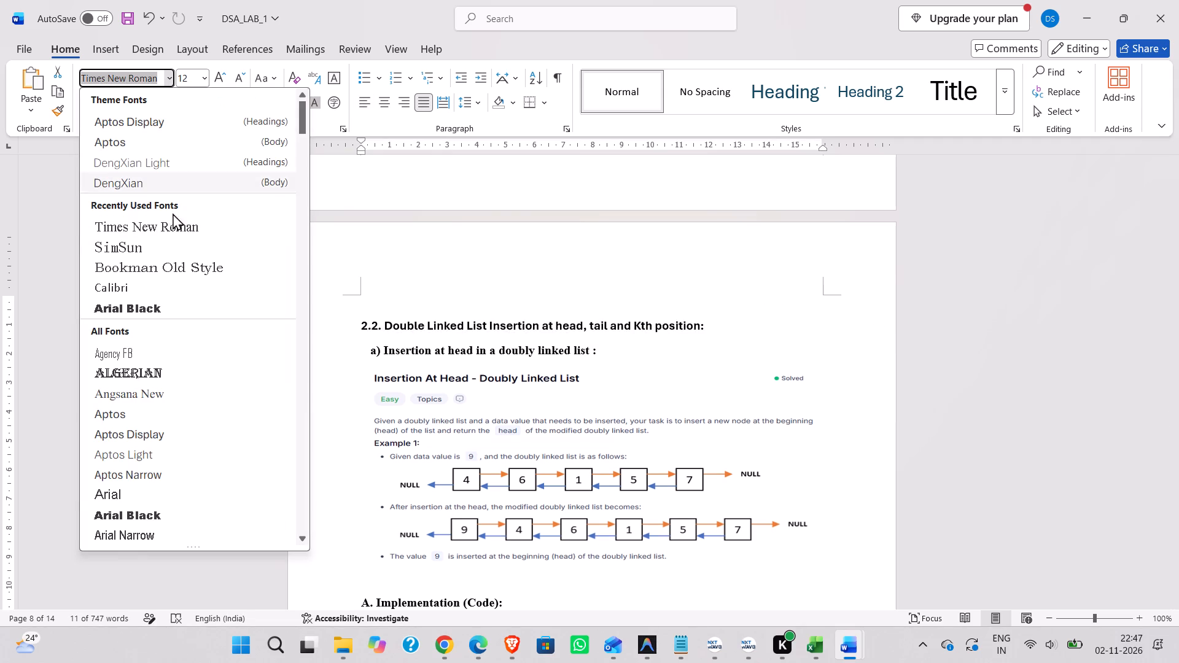
pyautogui.click(171, 248)
# Set the font of the subheading 'a) Insertion at head in a doubly linked list :' to SimSun.
pyautogui.moveTo(365, 355); pyautogui.dragTo(402, 355)
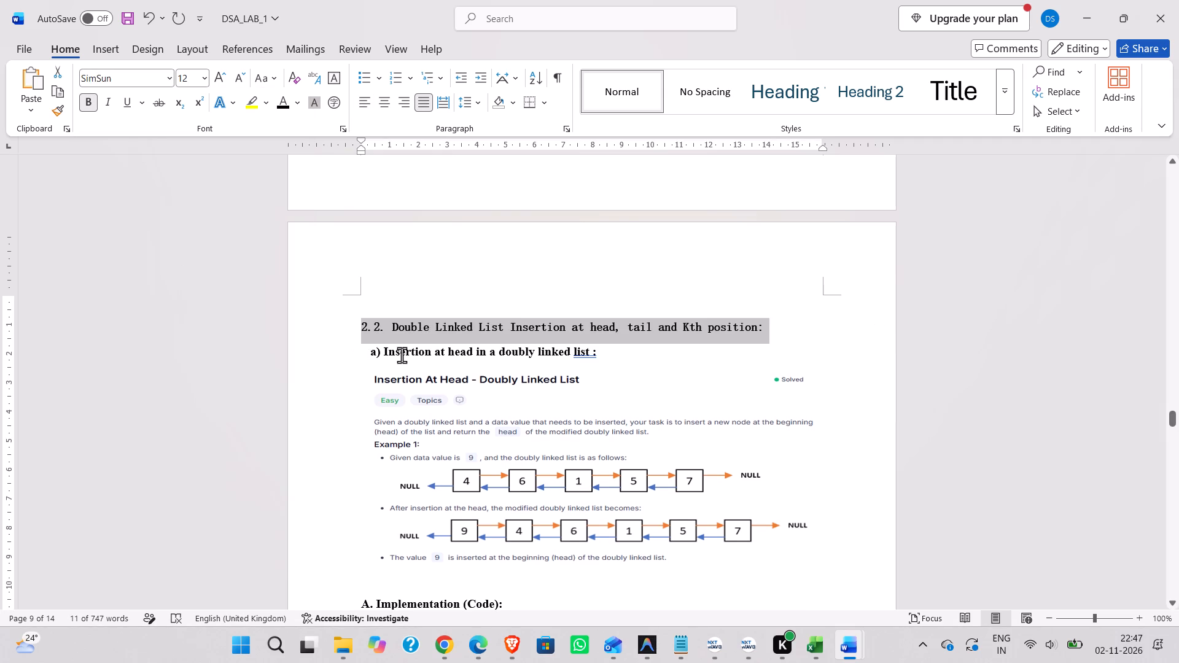
pyautogui.moveTo(402, 355); pyautogui.dragTo(602, 356)
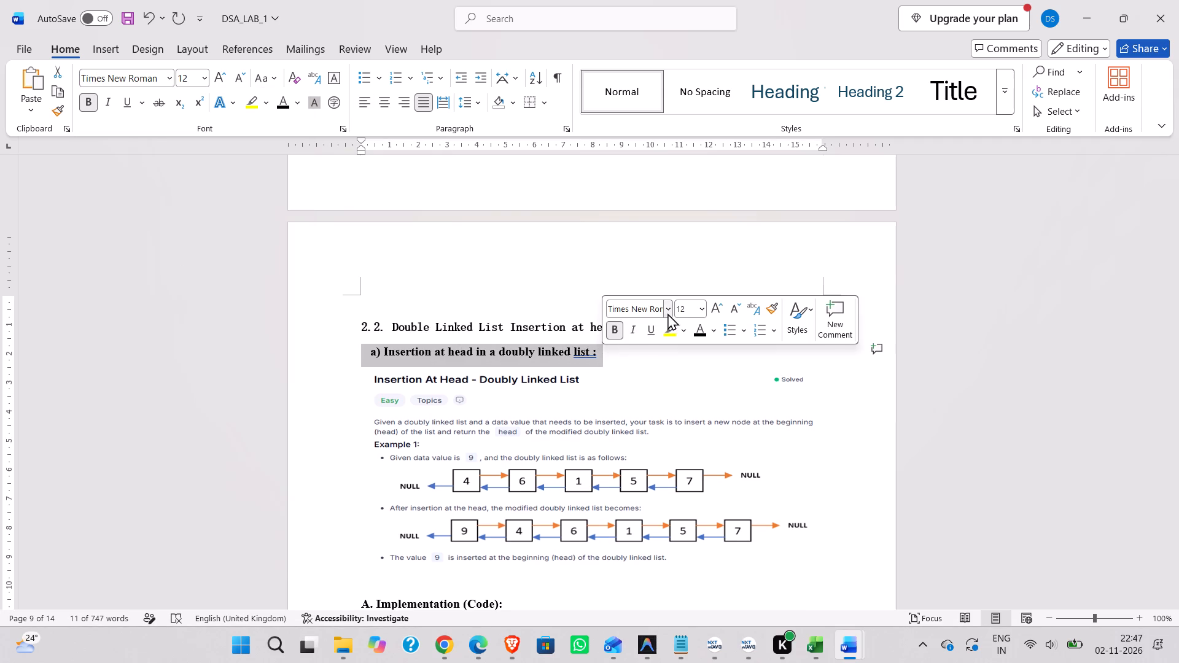
pyautogui.click(667, 313)
pyautogui.click(656, 452)
pyautogui.click(481, 413)
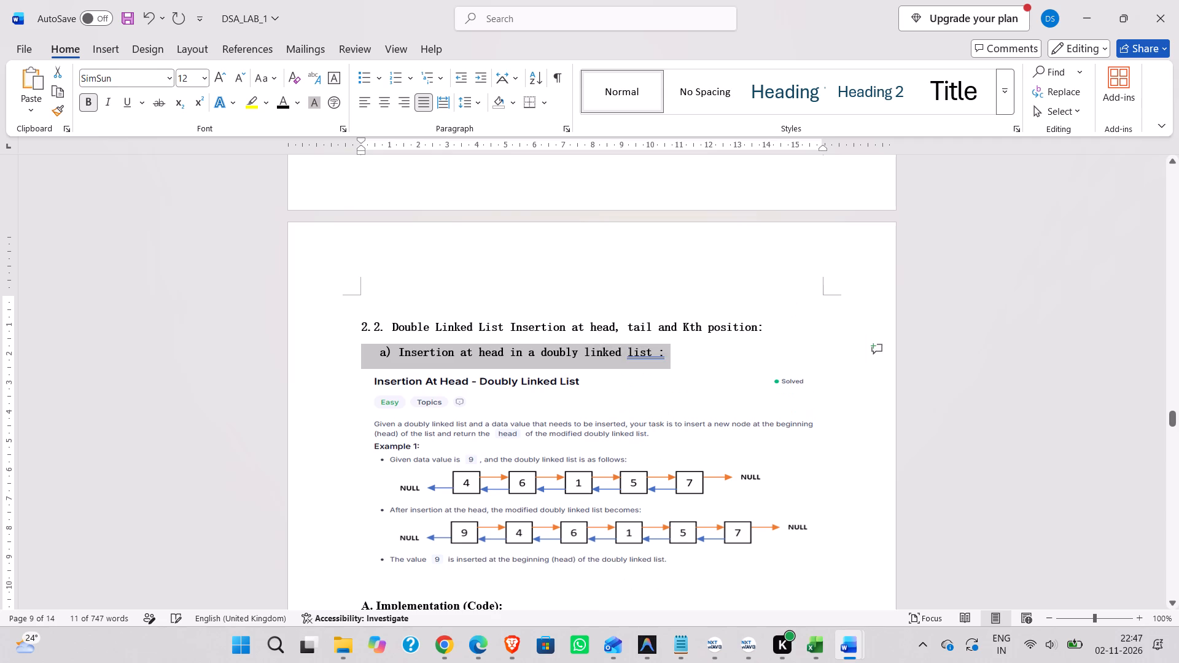
# Shorten the leading indent of the 'a) Insertion at head in a doubly linked list :' subheading by one space.
pyautogui.click(378, 351)
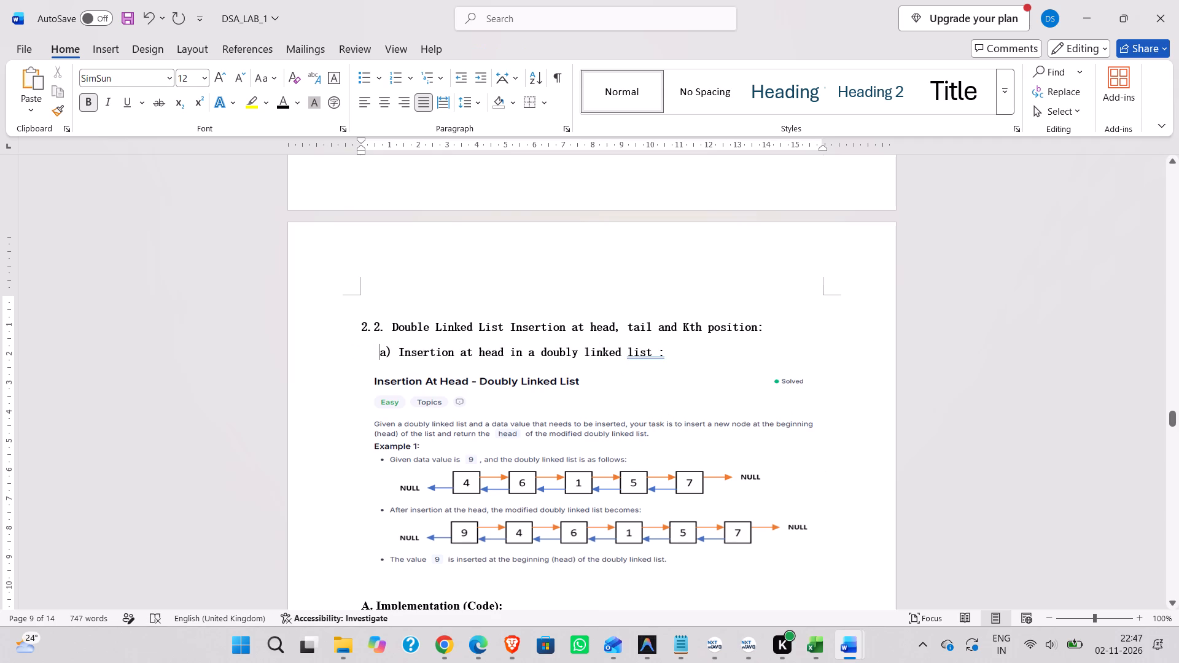
pyautogui.press('BackSpace')
pyautogui.press('BackSpace')
pyautogui.press('space')
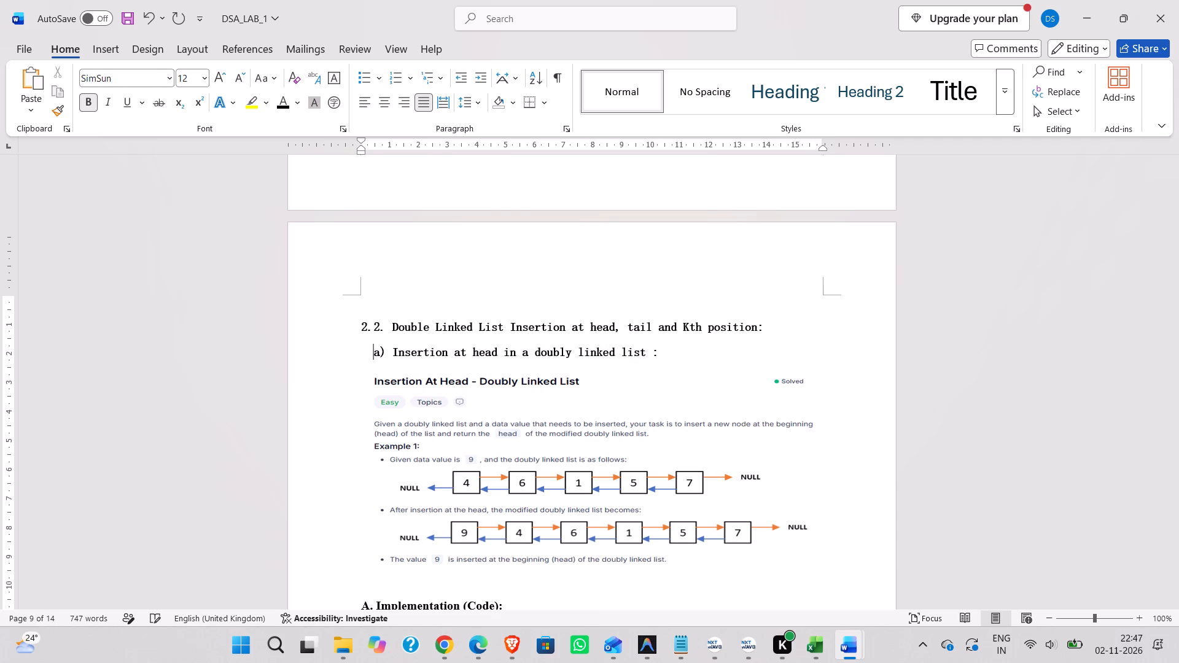
# Set the subheading 'b) Insertion at tail in a doubly linked list :' to SimSun and indent it by one space.
pyautogui.scroll(-6, 397, 387)
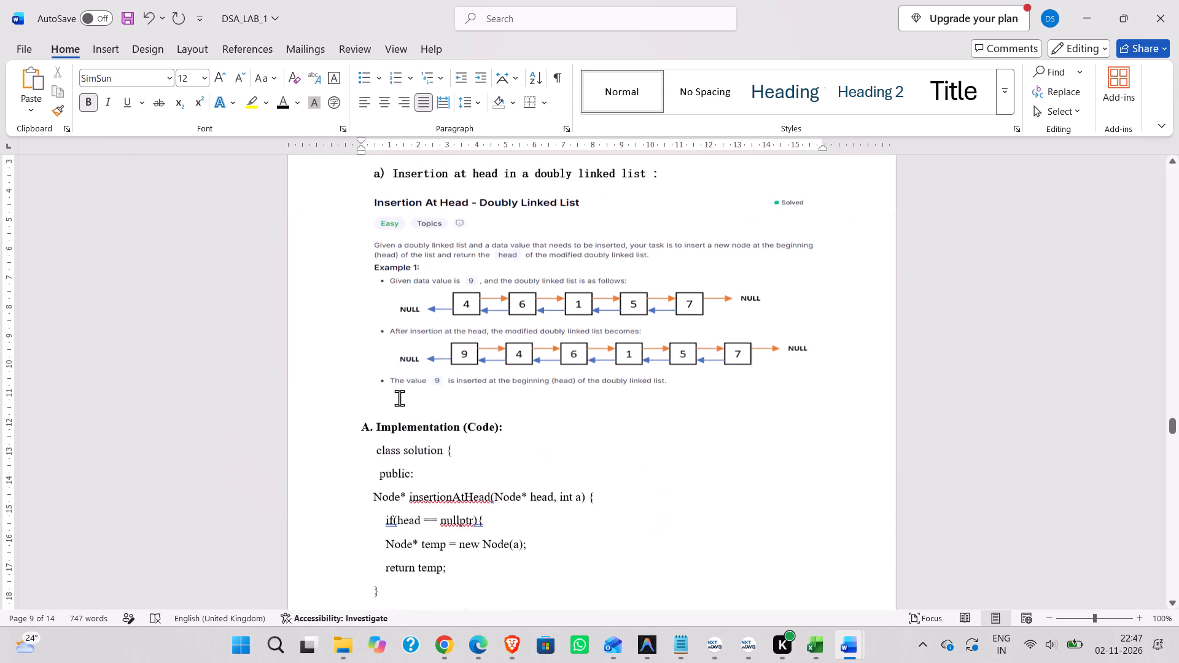
pyautogui.scroll(-20, 399, 398)
pyautogui.scroll(-10, 399, 398)
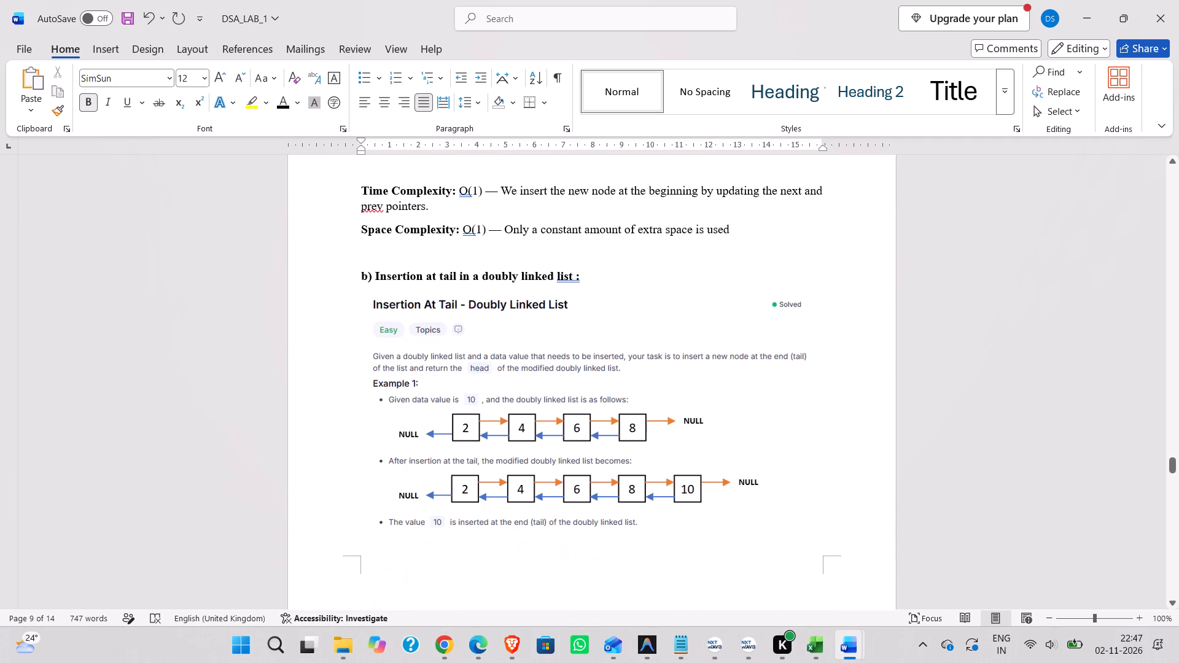
pyautogui.moveTo(584, 281); pyautogui.dragTo(357, 284)
pyautogui.click(423, 241)
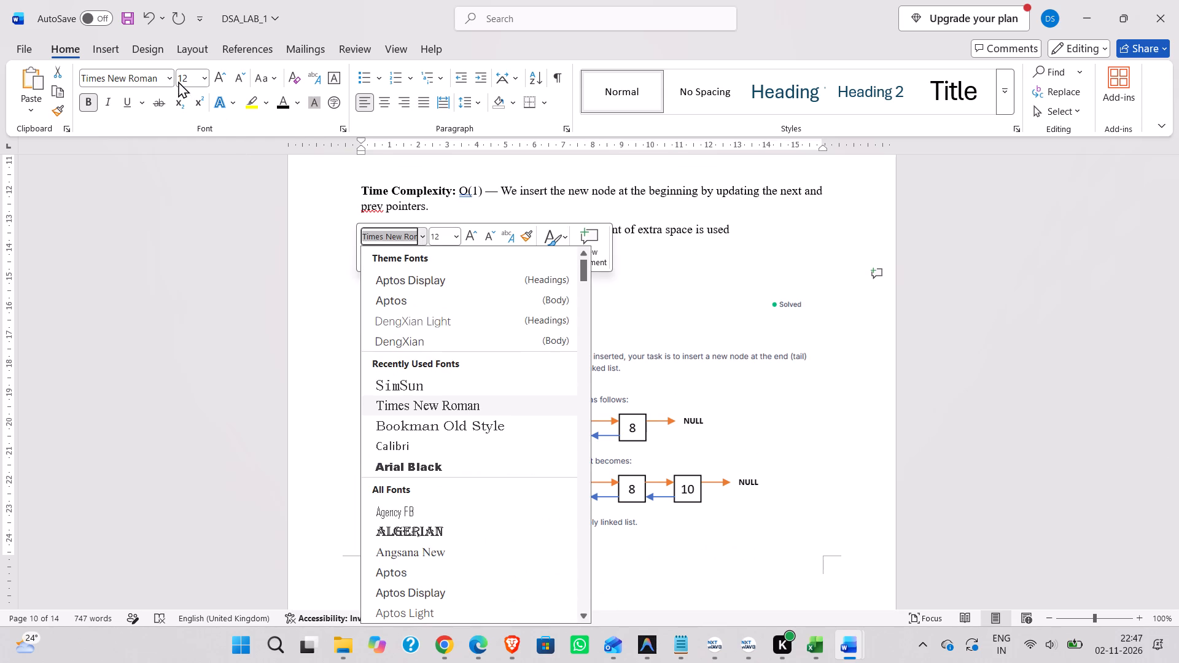
pyautogui.click(168, 76)
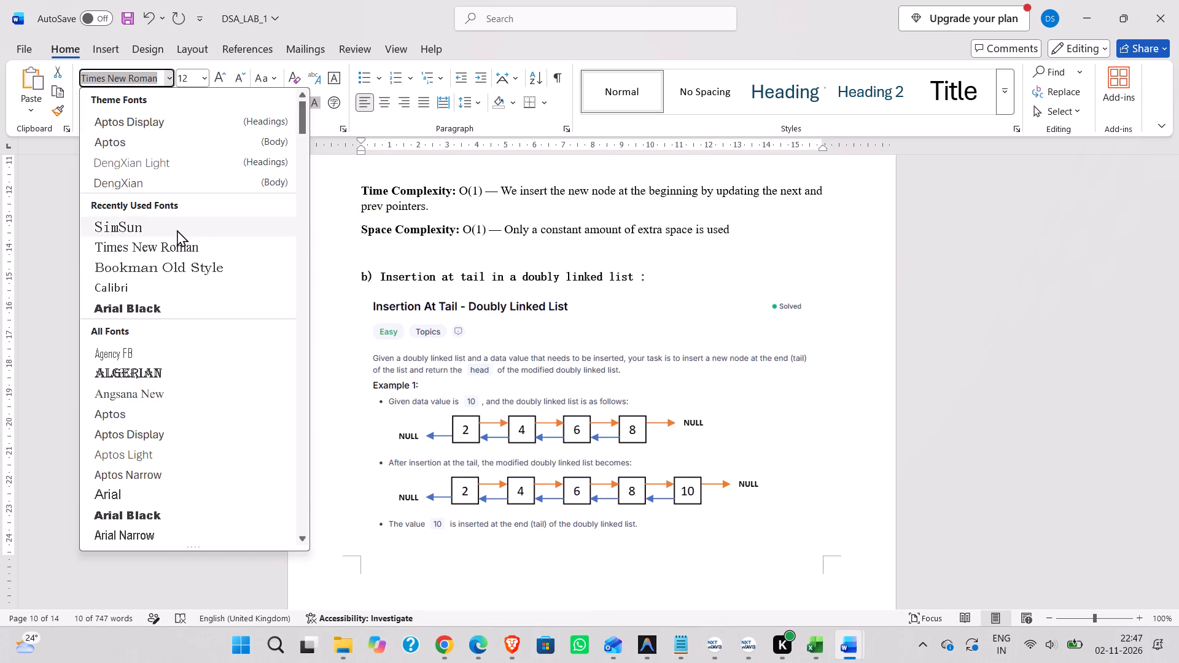
pyautogui.click(177, 230)
pyautogui.click(379, 304)
pyautogui.click(359, 274)
pyautogui.press('space')
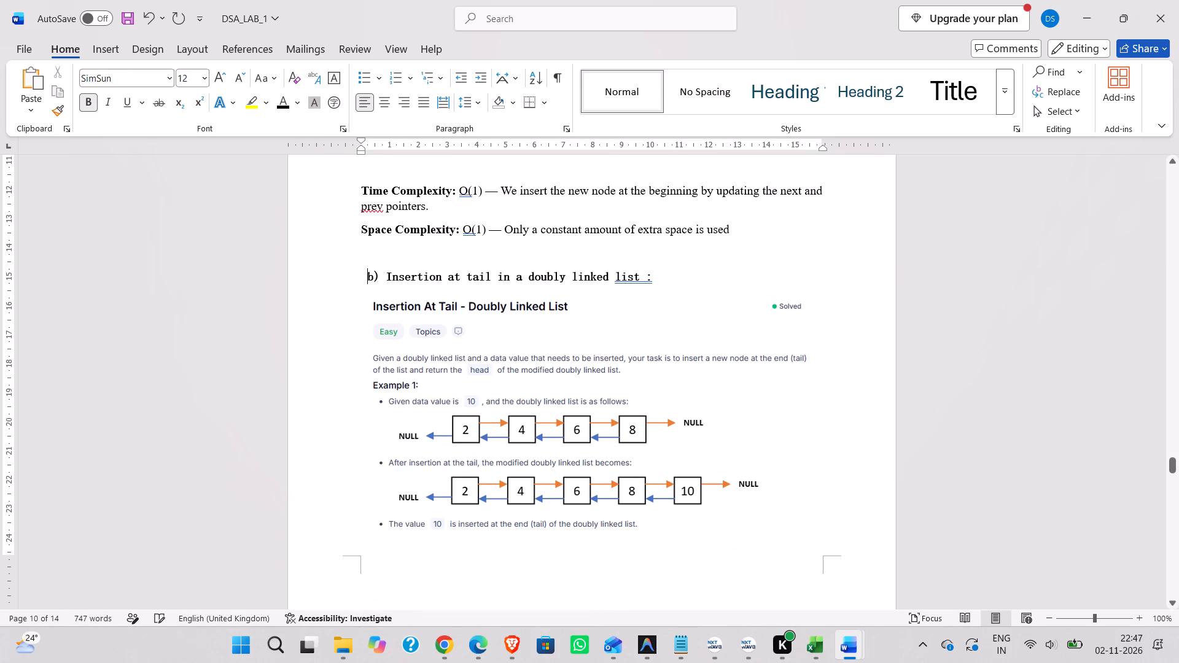
# Reduce the height of the output screenshot in the doubly linked list tail insertion section so it takes less page space.
pyautogui.scroll(-19, 438, 318)
pyautogui.scroll(-6, 437, 318)
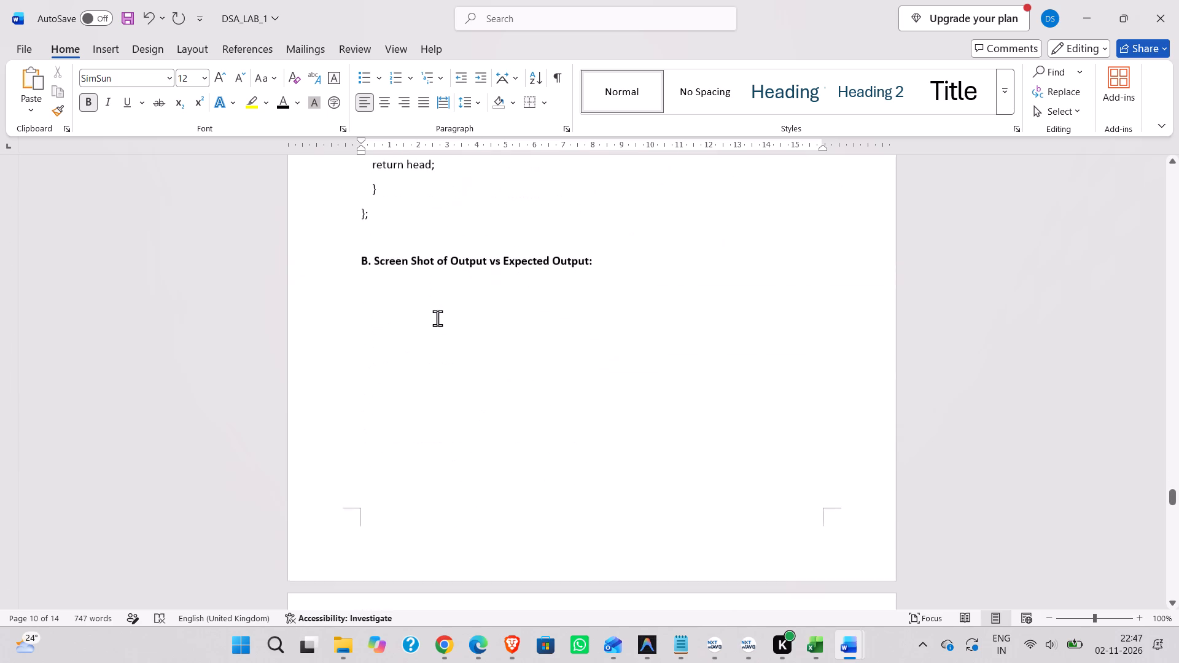
pyautogui.scroll(-12, 425, 320)
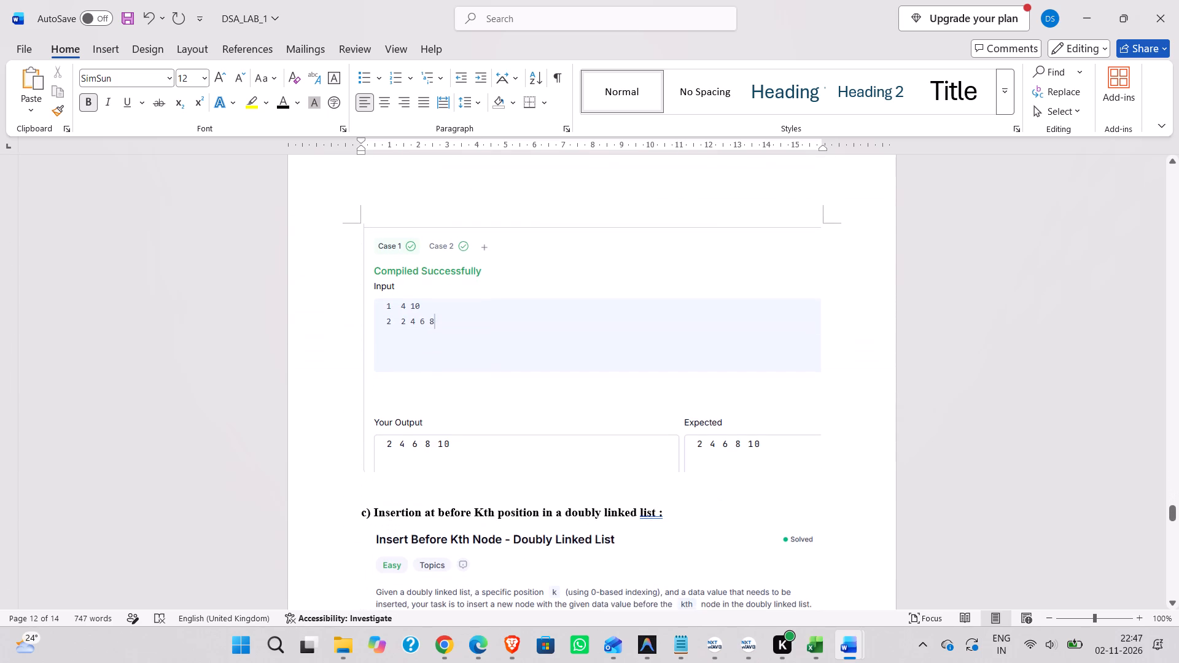
pyautogui.click(477, 362)
pyautogui.moveTo(592, 474); pyautogui.dragTo(594, 431)
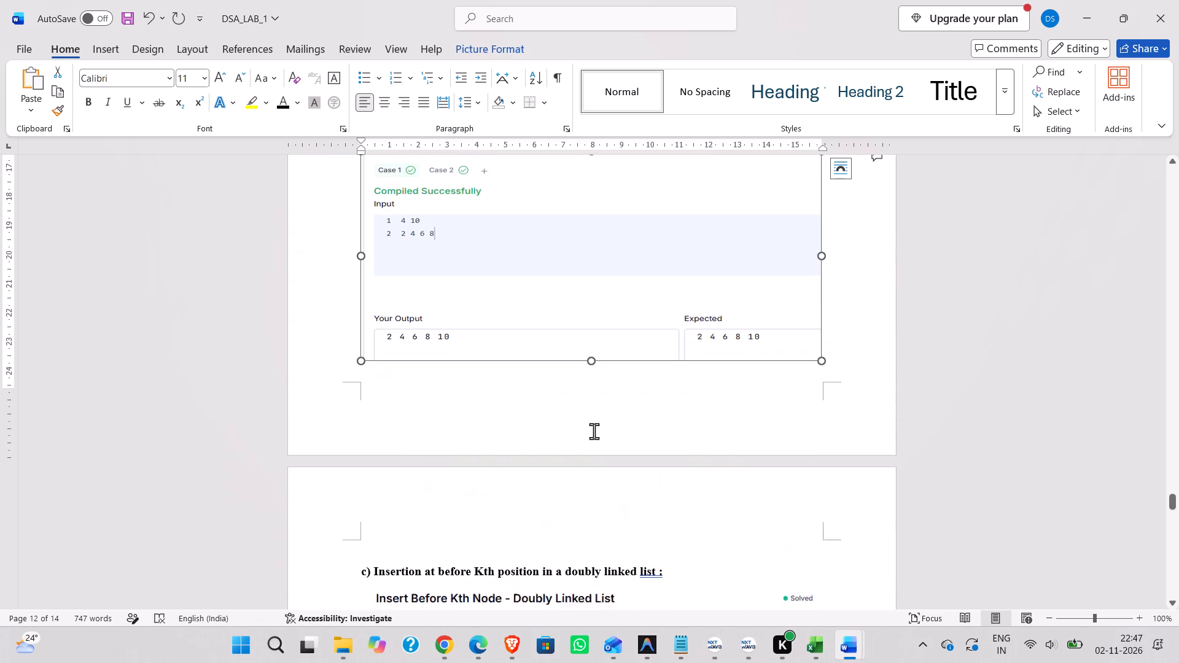
# Set the subheading 'c) Insertion at before Kth position in a doubly linked list :' to SimSun and indent it by one space.
pyautogui.scroll(13, 592, 428)
pyautogui.scroll(13, 603, 424)
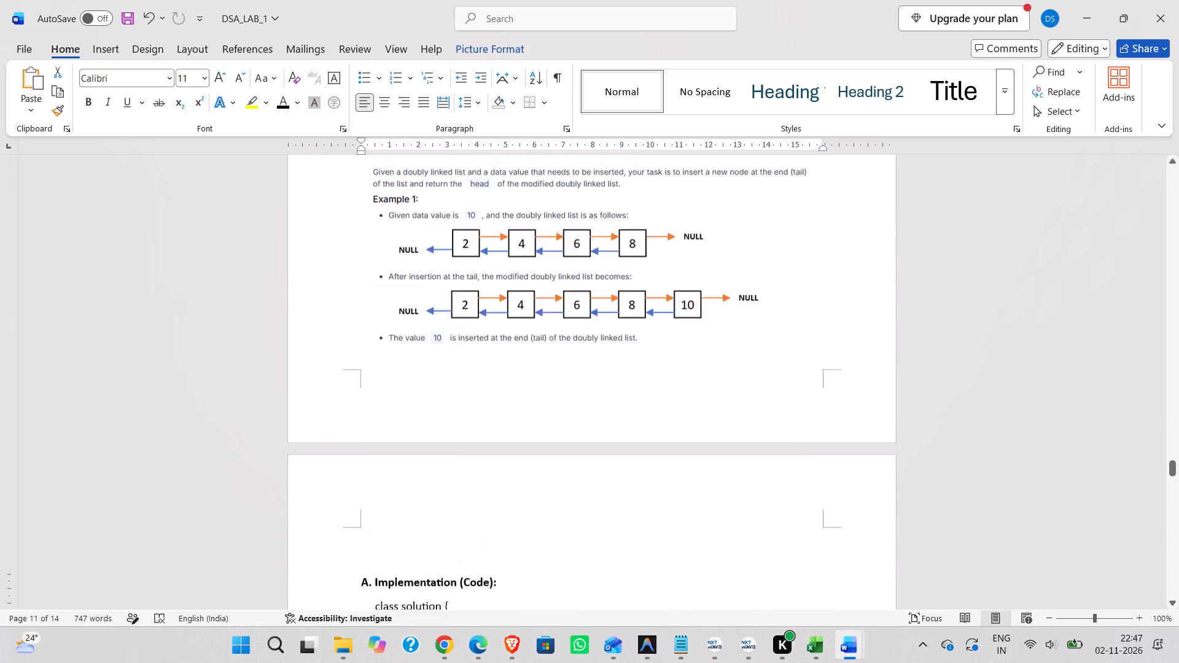
pyautogui.scroll(-20, 603, 423)
pyautogui.scroll(-9, 603, 423)
pyautogui.scroll(-4, 470, 426)
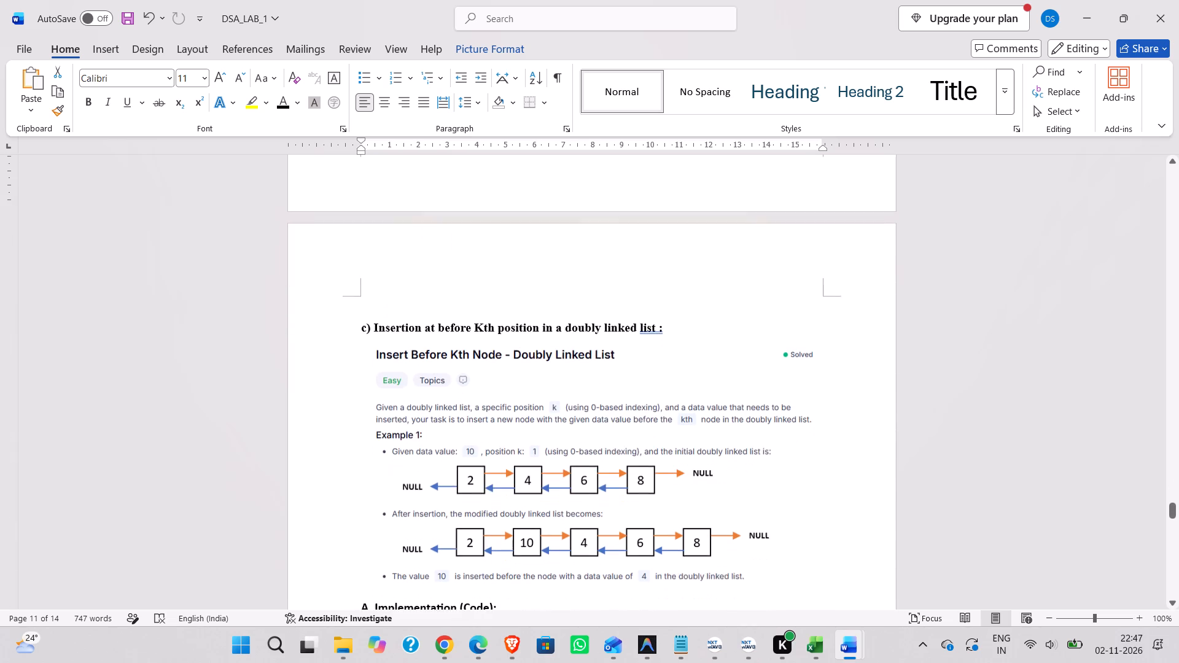
pyautogui.moveTo(360, 320); pyautogui.dragTo(647, 322)
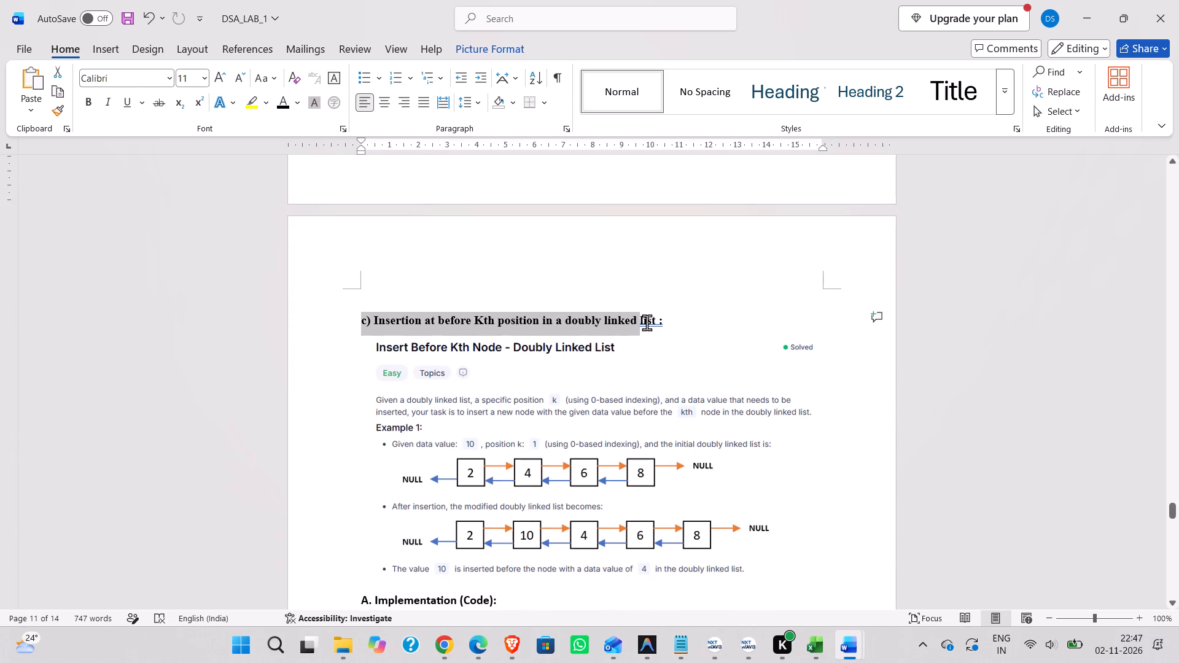
pyautogui.moveTo(647, 322); pyautogui.dragTo(663, 322)
pyautogui.click(171, 79)
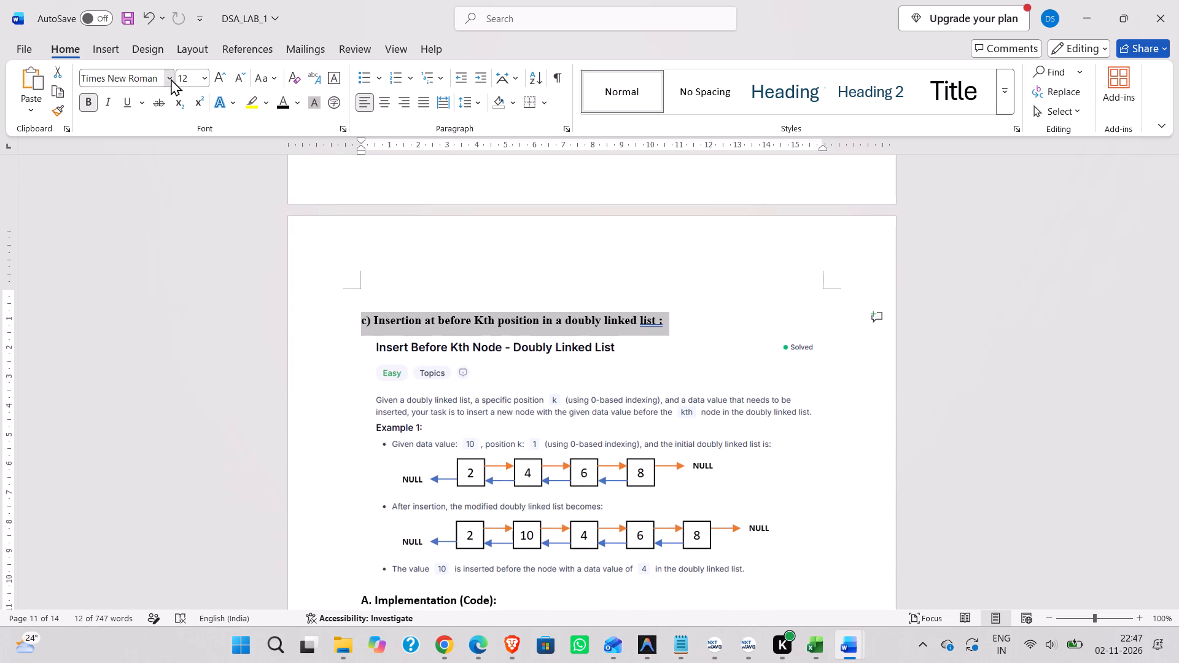
pyautogui.click(177, 226)
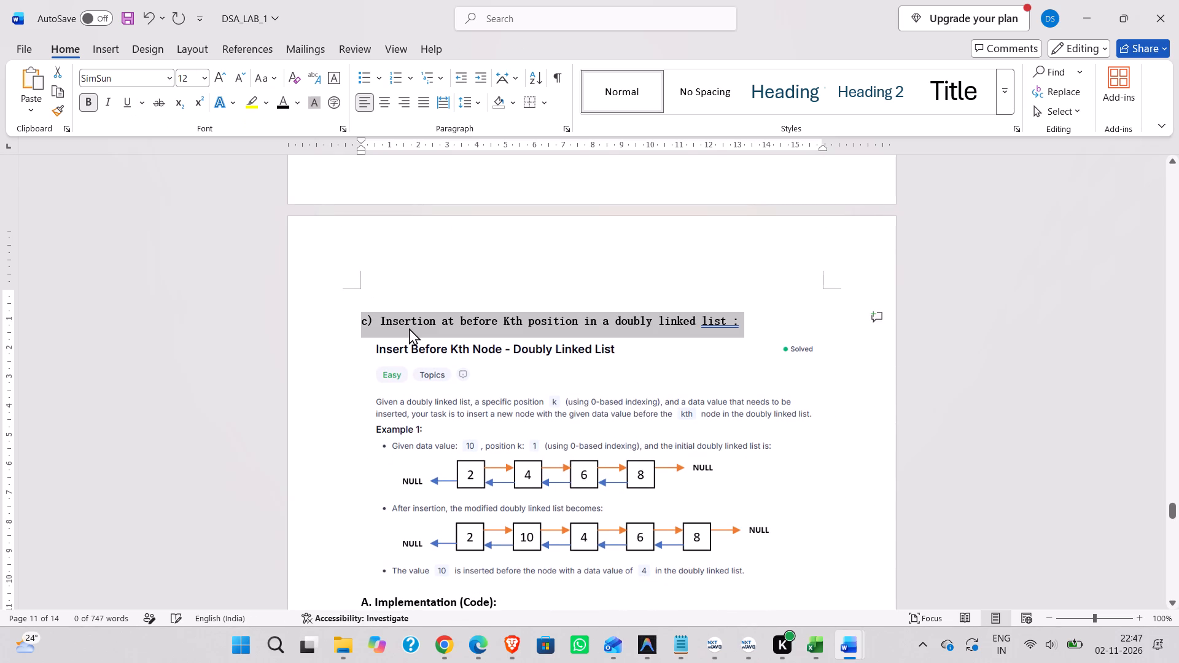
pyautogui.click(409, 328)
pyautogui.scroll(-3, 411, 328)
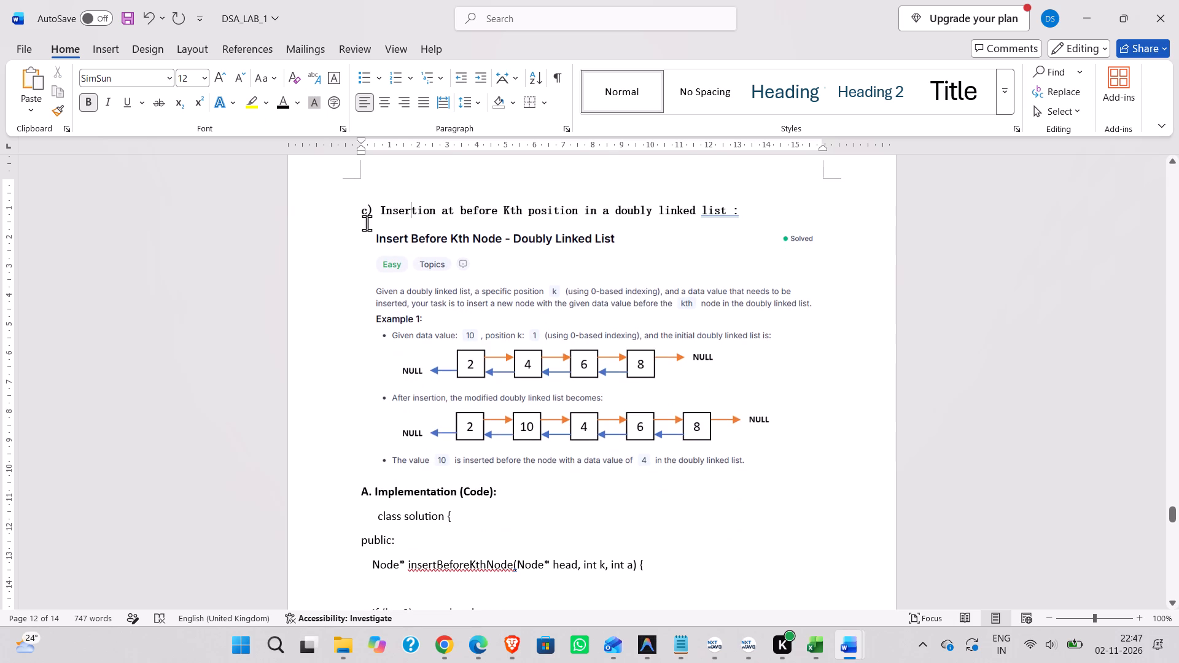
pyautogui.click(361, 211)
pyautogui.press('space')
# Insert a line break above 'A. Implementation (Code):' in the before-Kth-position insertion section.
pyautogui.scroll(-10, 465, 312)
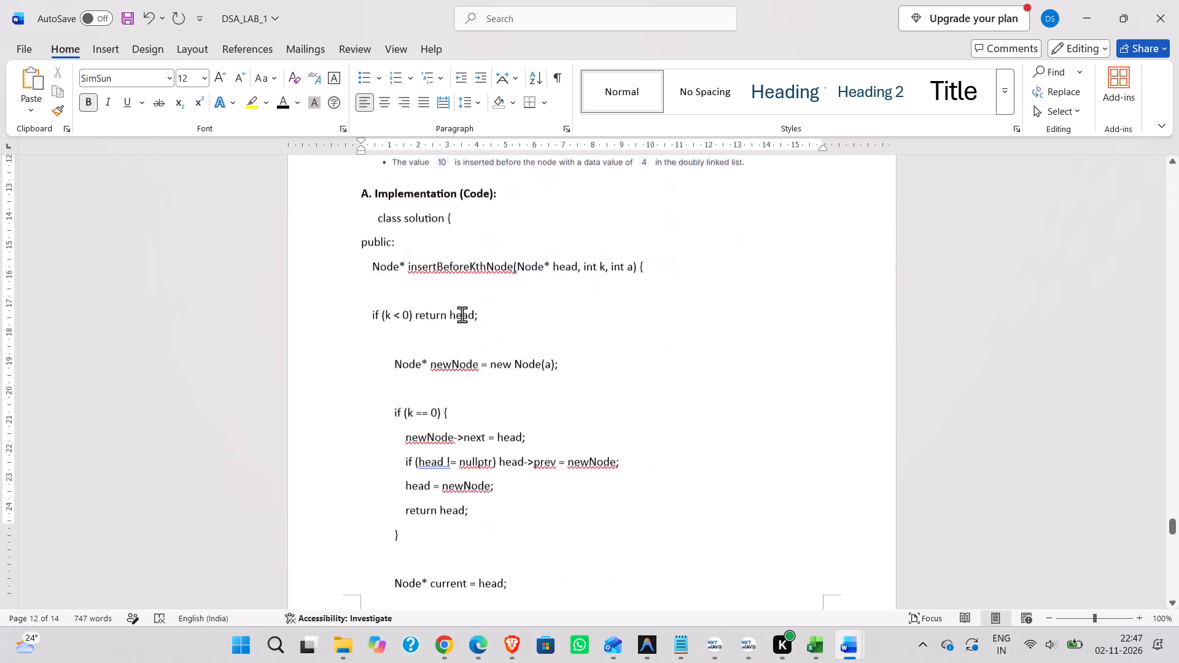
pyautogui.scroll(4, 462, 314)
pyautogui.scroll(-13, 390, 327)
pyautogui.scroll(13, 392, 328)
pyautogui.click(357, 277)
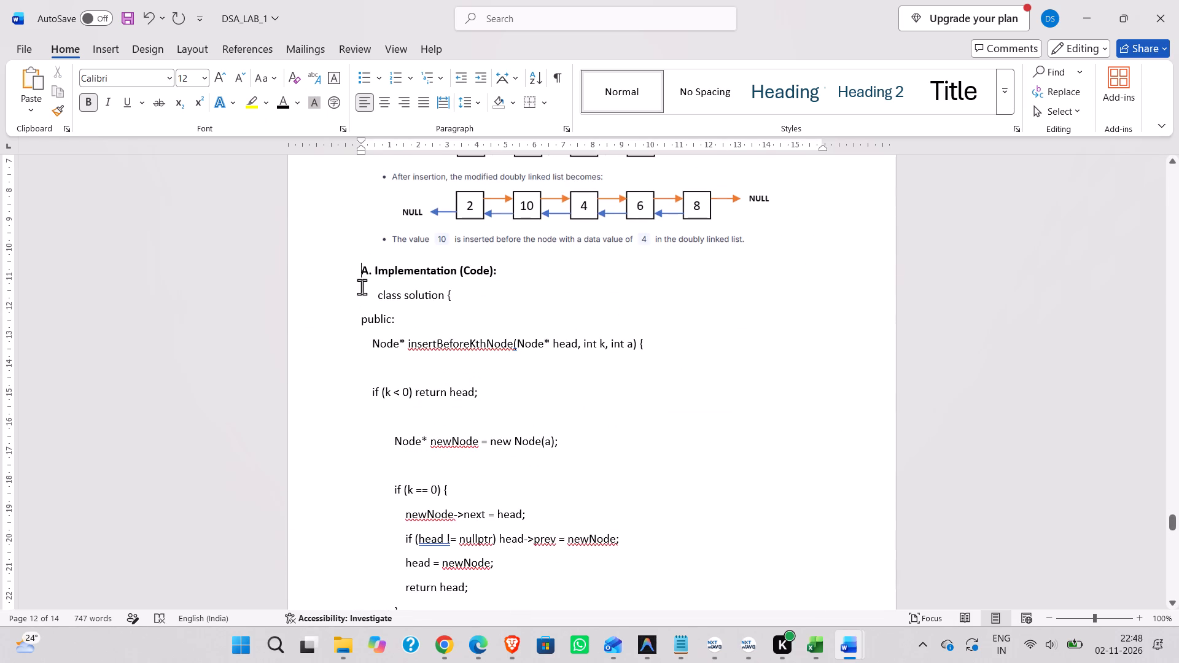
pyautogui.hotkey('shift', 'Return')
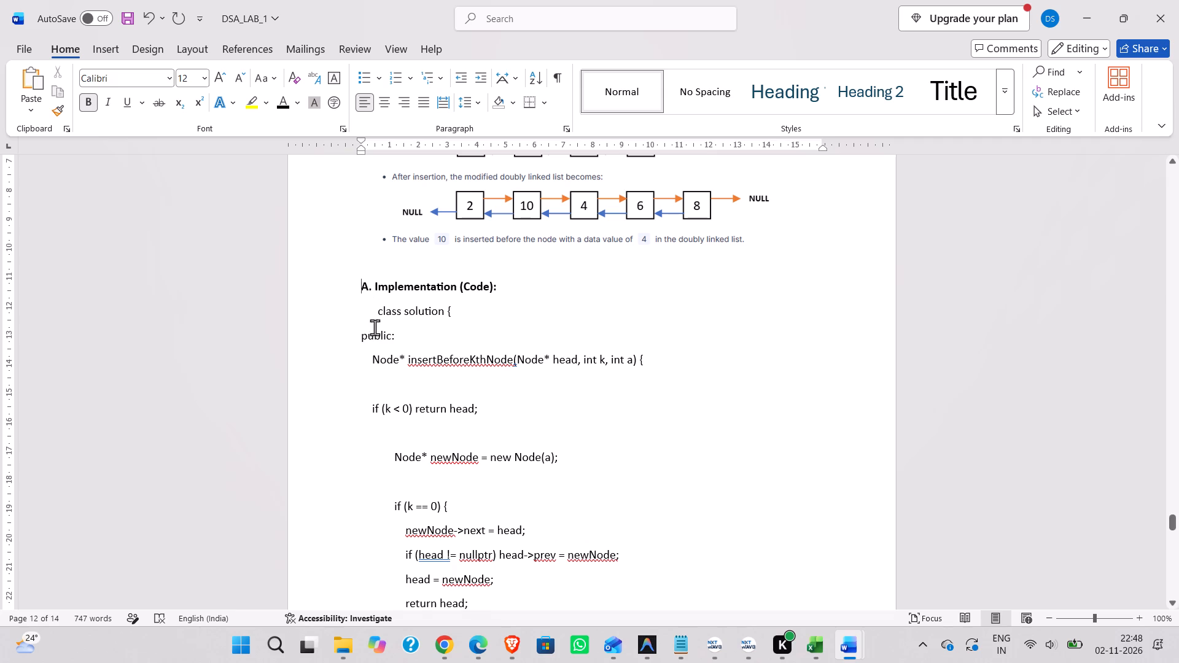
# Copy experiment 2.3 on the circular linked list with its A and B items from lab Report 2 onto DSA_LAB_1's blank last page.
pyautogui.scroll(-19, 375, 402)
pyautogui.scroll(-15, 390, 419)
pyautogui.scroll(-6, 390, 419)
pyautogui.click(389, 313)
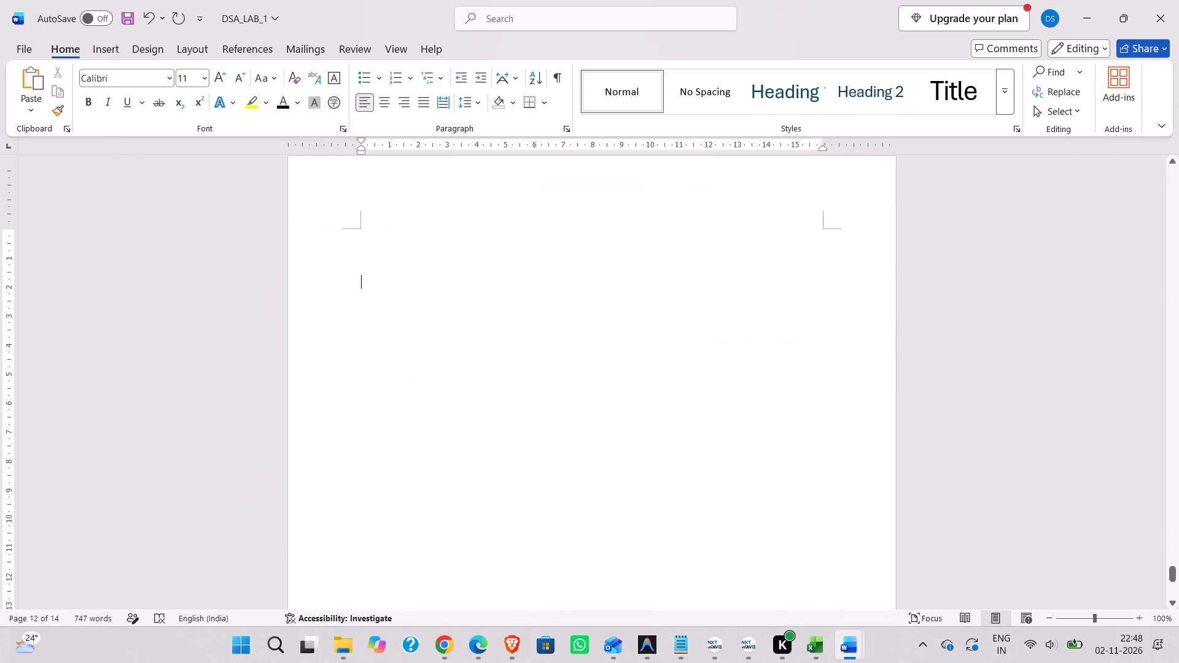
pyautogui.click(405, 266)
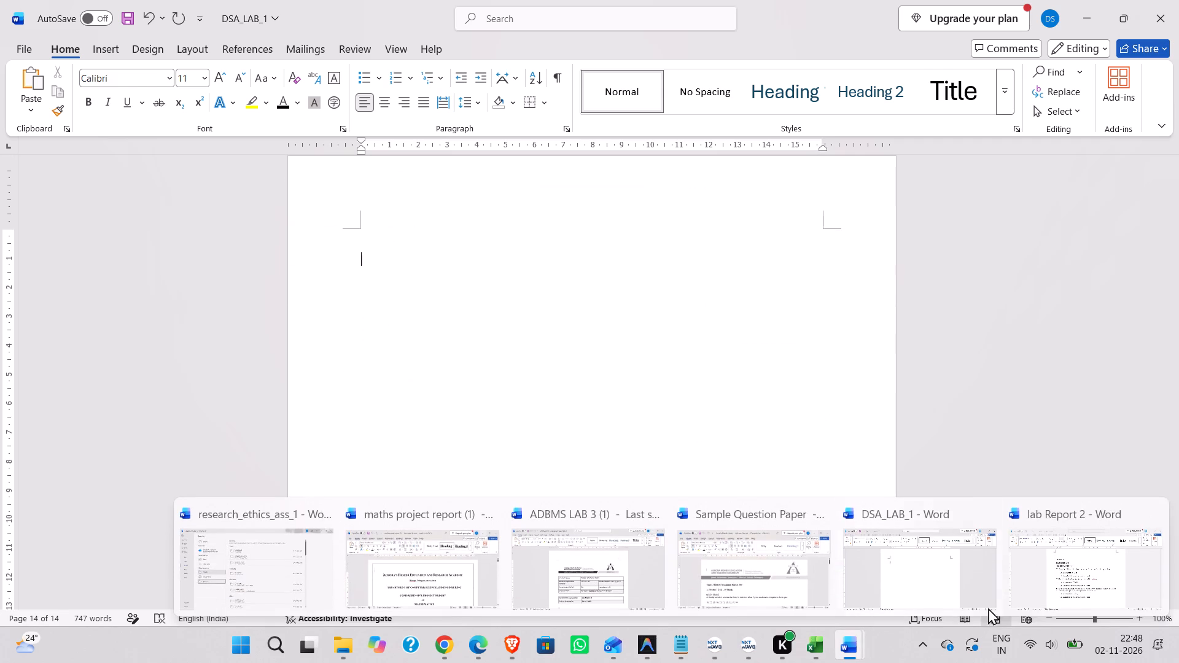
pyautogui.click(1075, 584)
pyautogui.moveTo(357, 457); pyautogui.dragTo(610, 519)
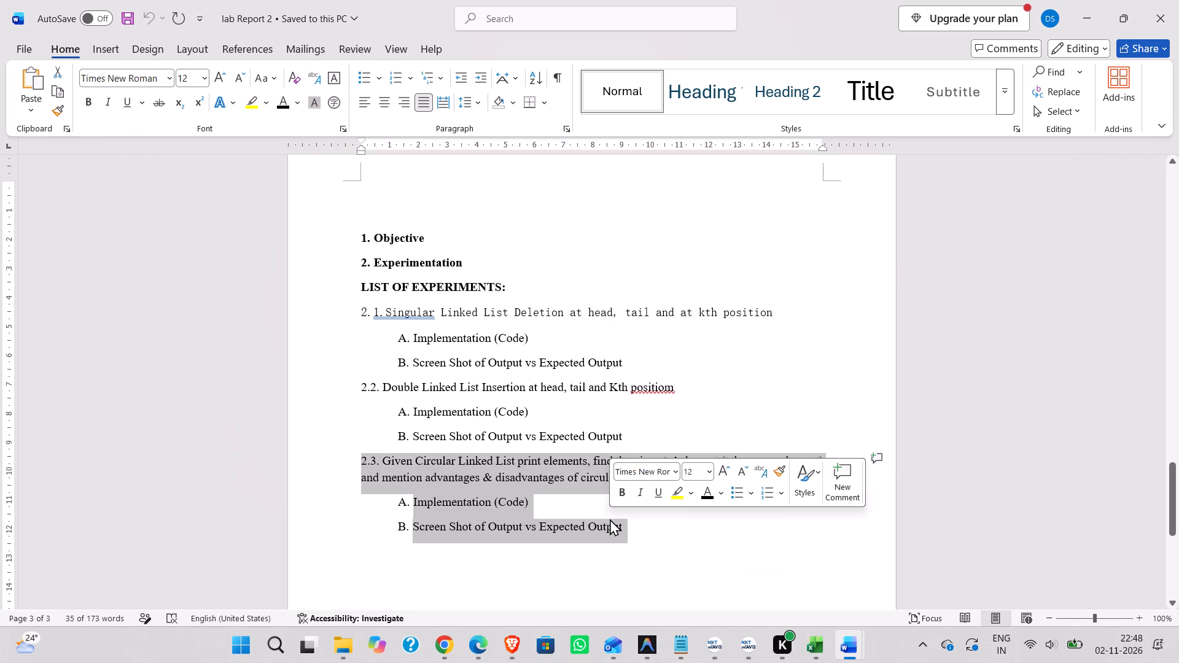
pyautogui.hotkey('ctrl', 'c')
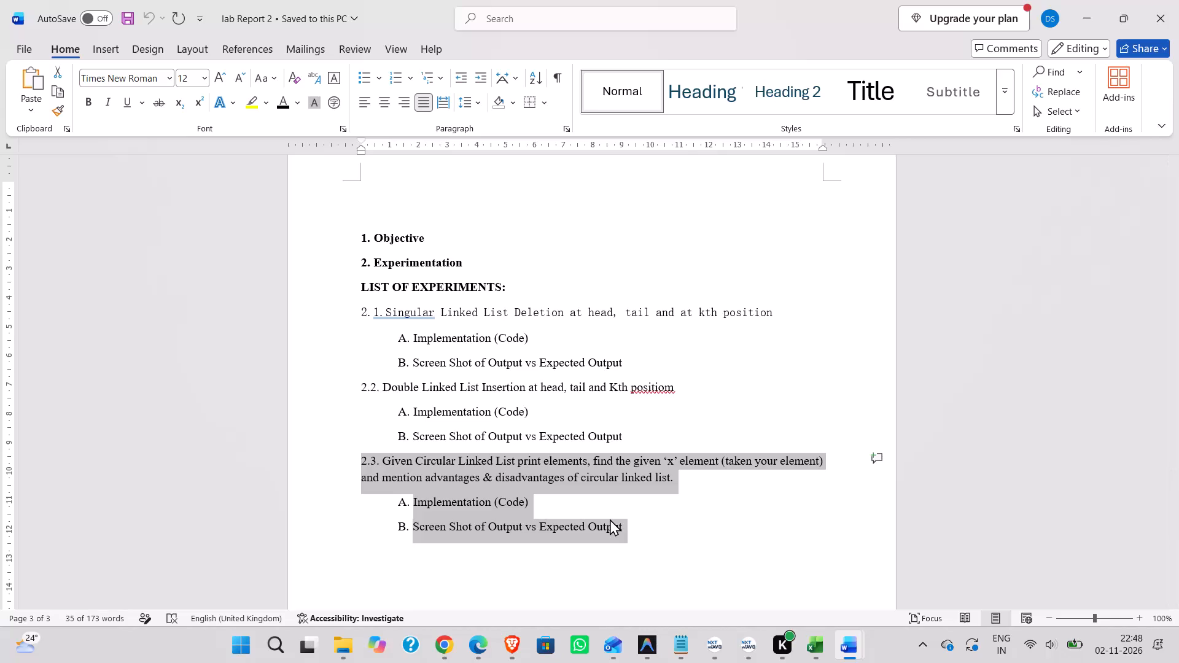
pyautogui.hotkey('alt', 'Tab')
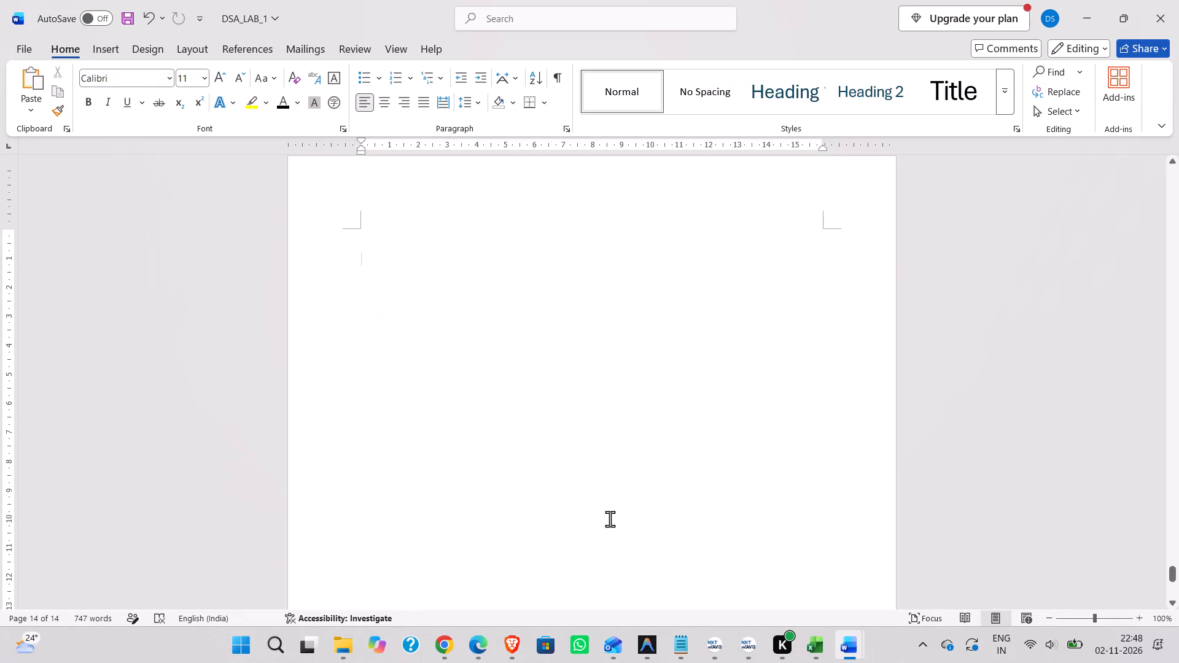
pyautogui.hotkey('ctrl', 'v')
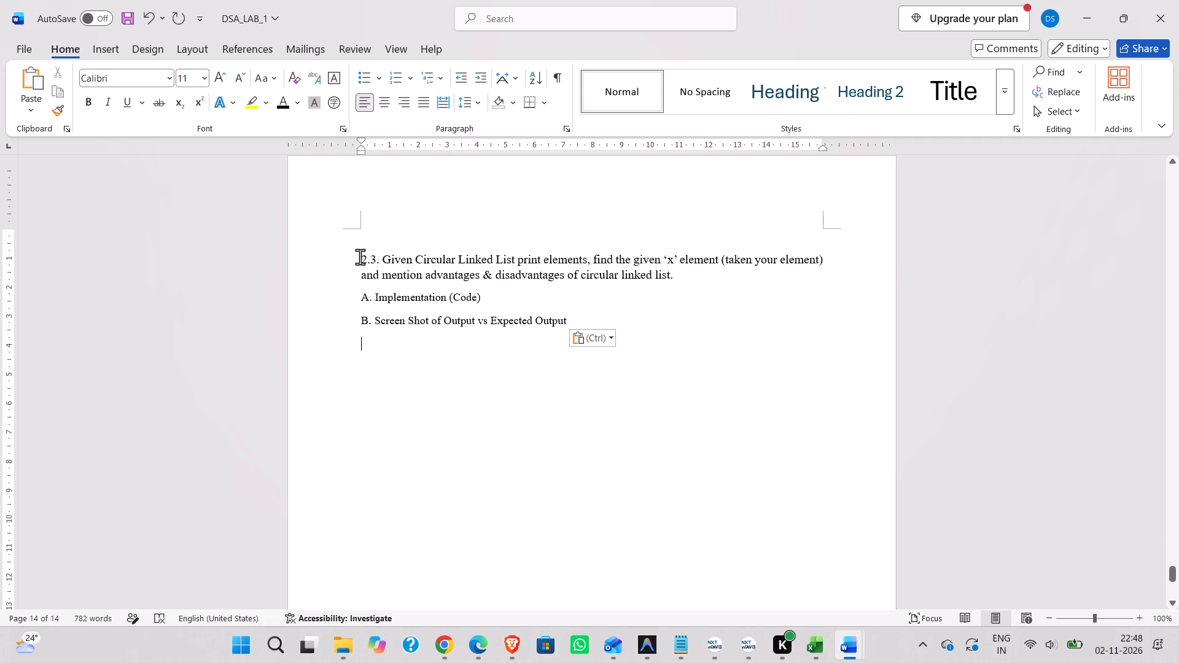
# Make the 2.3 circular linked list heading text bold and set its font to SimSun.
pyautogui.moveTo(360, 257); pyautogui.dragTo(663, 274)
pyautogui.click(673, 249)
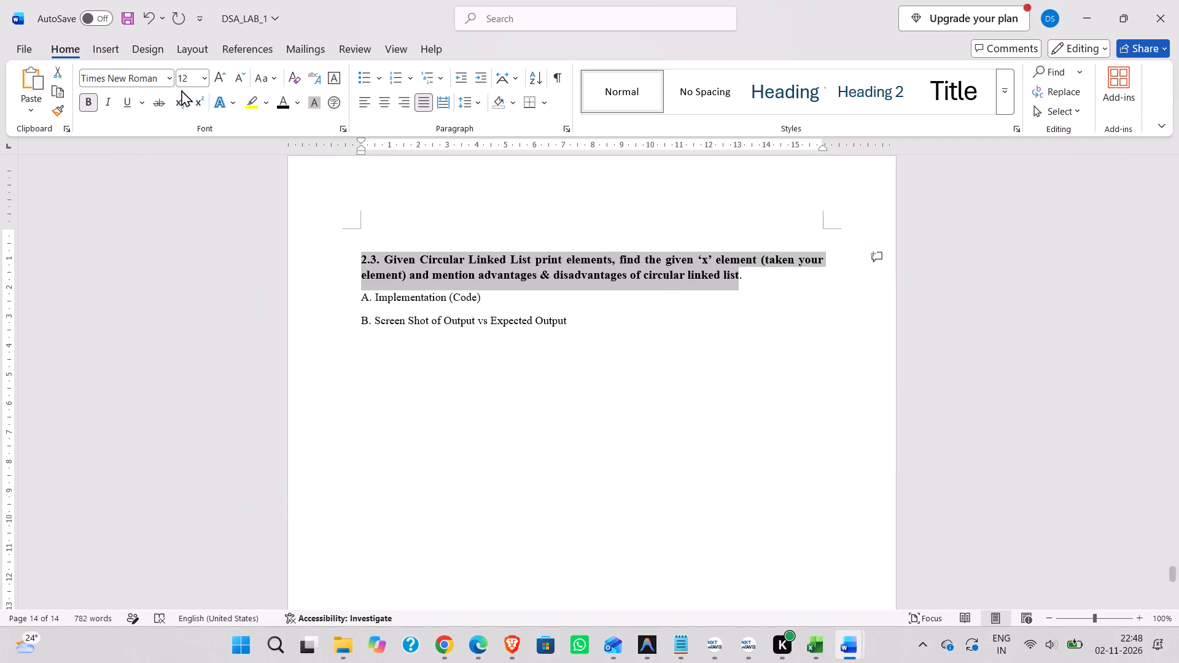
pyautogui.click(169, 77)
pyautogui.click(156, 221)
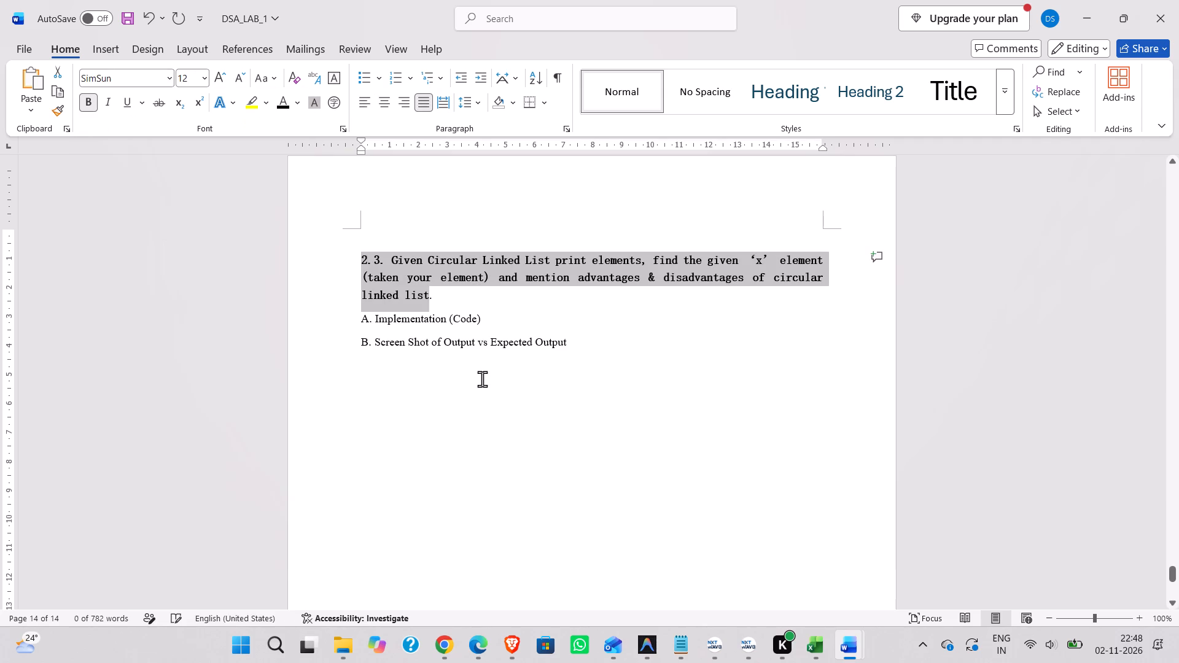
pyautogui.click(482, 379)
pyautogui.press('Print')
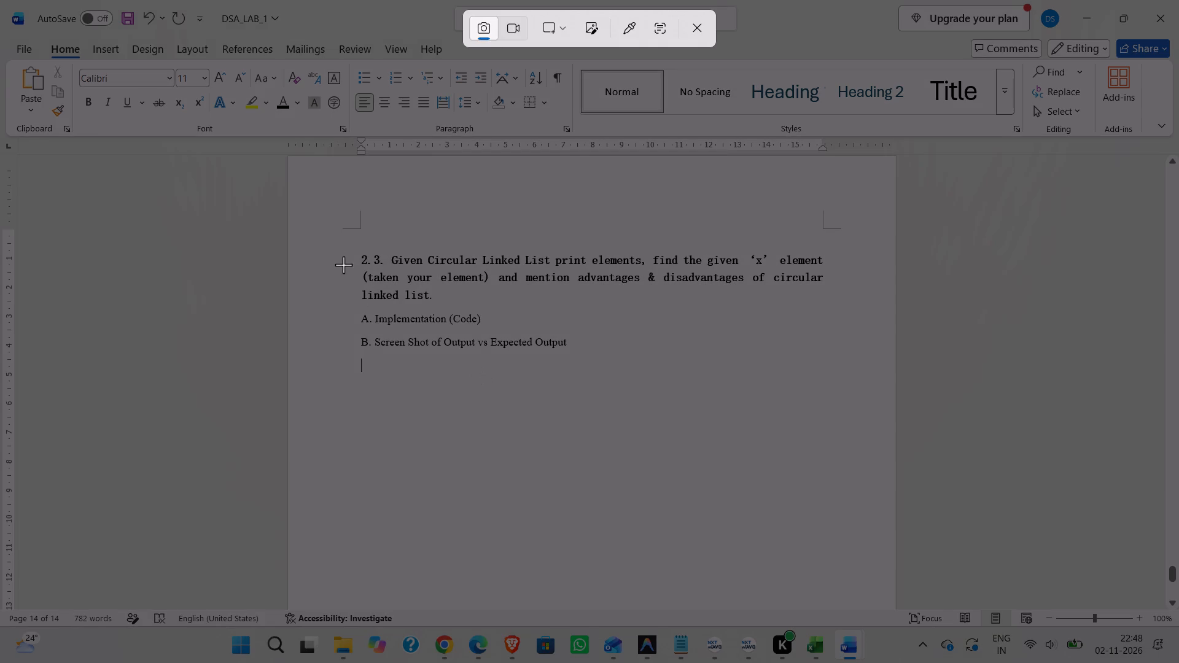
pyautogui.moveTo(333, 243); pyautogui.dragTo(860, 392)
pyautogui.hotkey('alt', 'Tab')
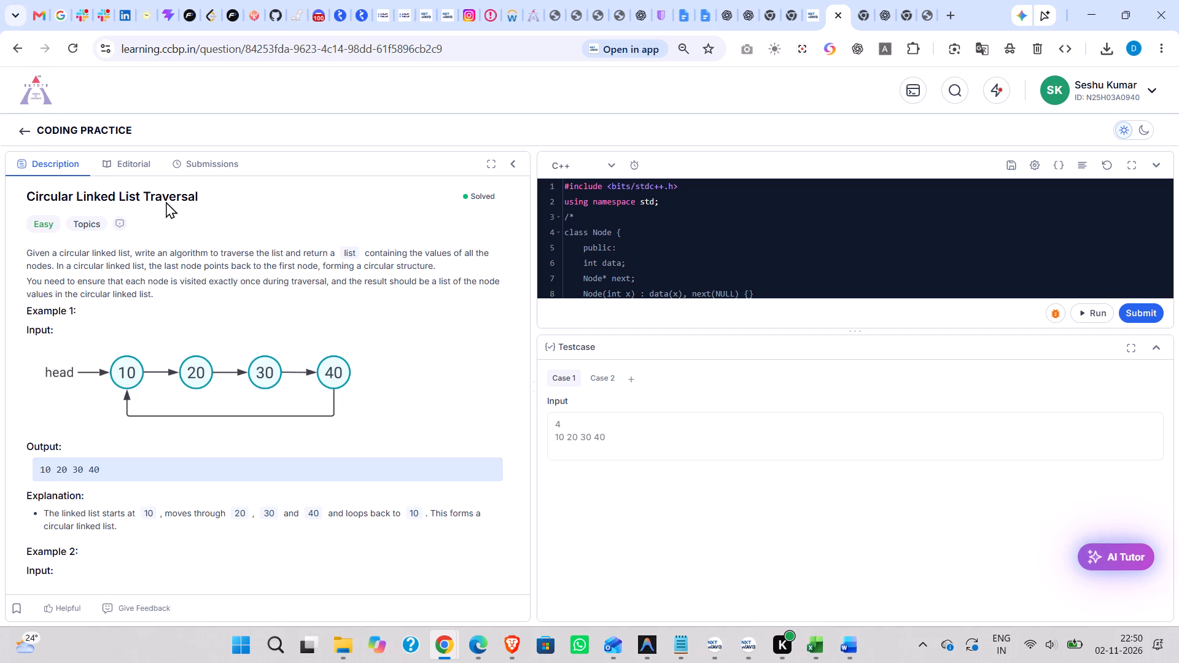
# Enlarge the code editor and run the C++ Circular Linked List Traversal solution against its test cases.
pyautogui.moveTo(863, 332); pyautogui.dragTo(914, 632)
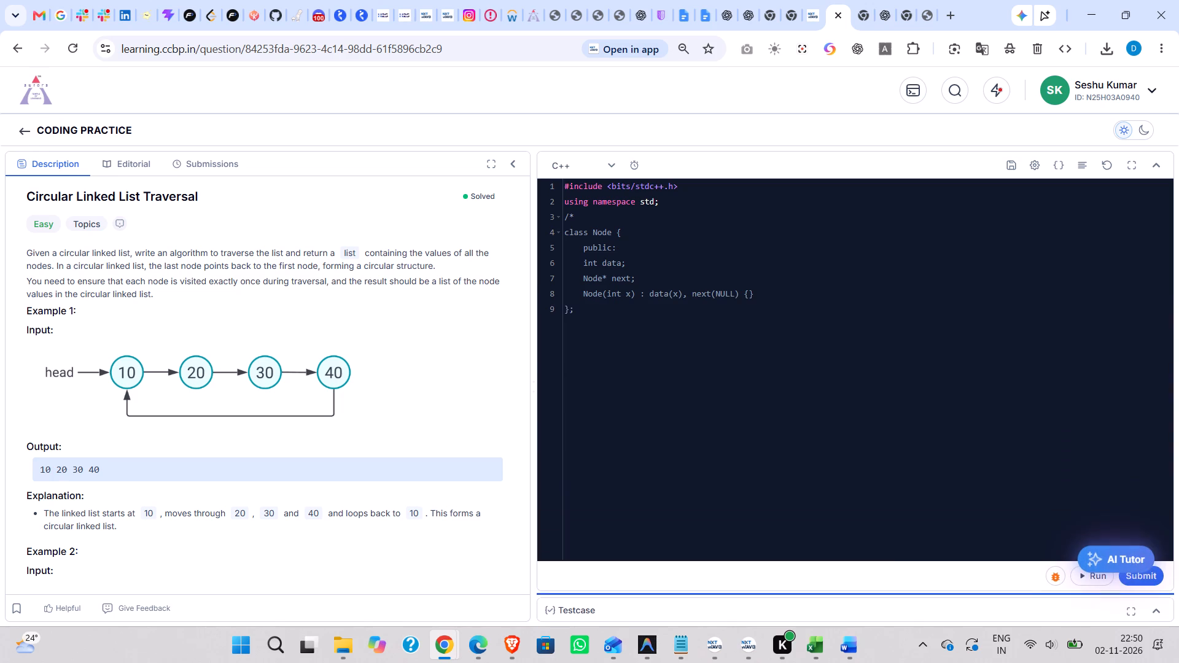
pyautogui.moveTo(914, 632); pyautogui.dragTo(912, 629)
pyautogui.scroll(-3, 833, 445)
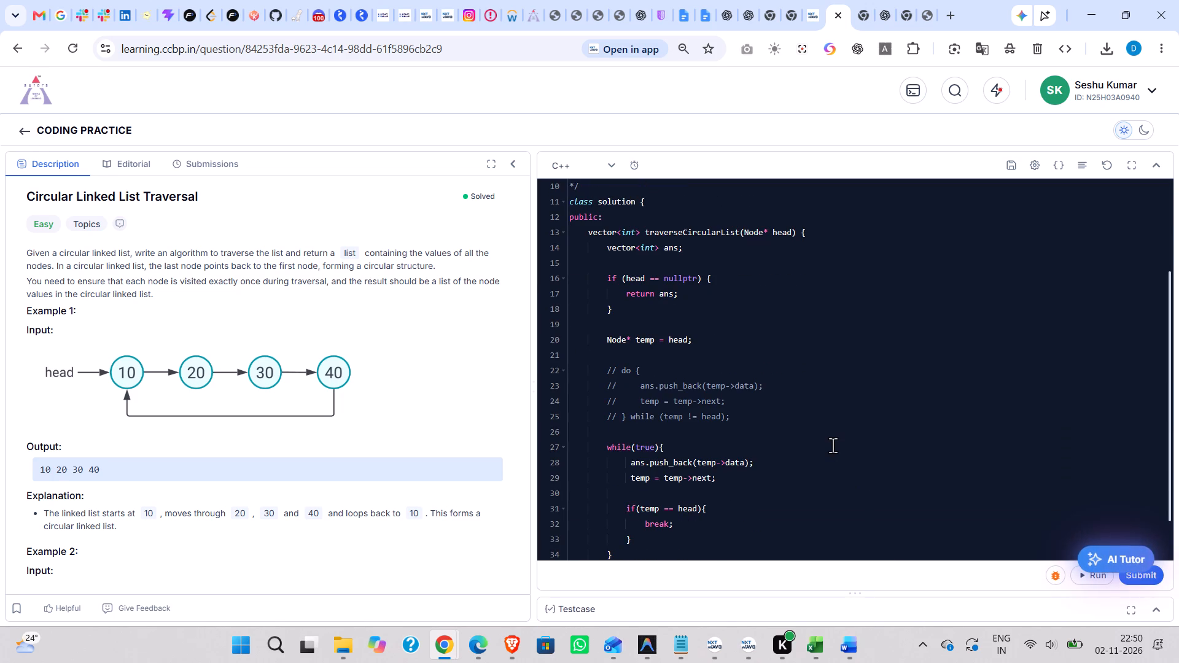
pyautogui.click(1080, 575)
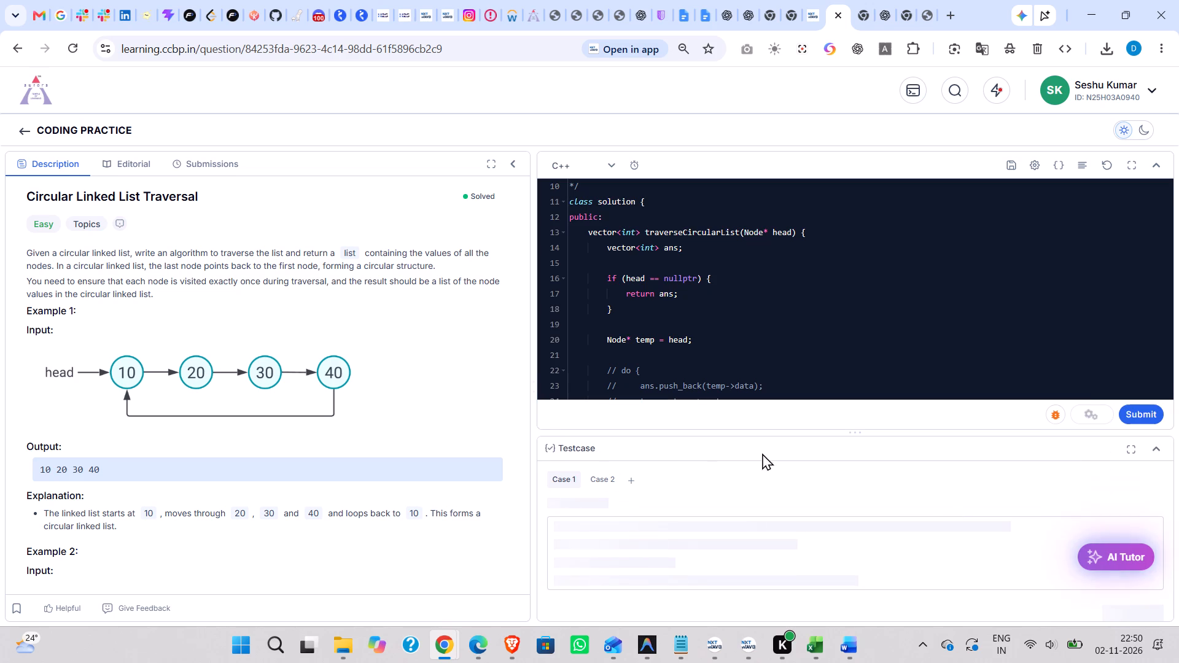
pyautogui.moveTo(873, 435); pyautogui.dragTo(873, 509)
pyautogui.hotkey('alt', 'Tab')
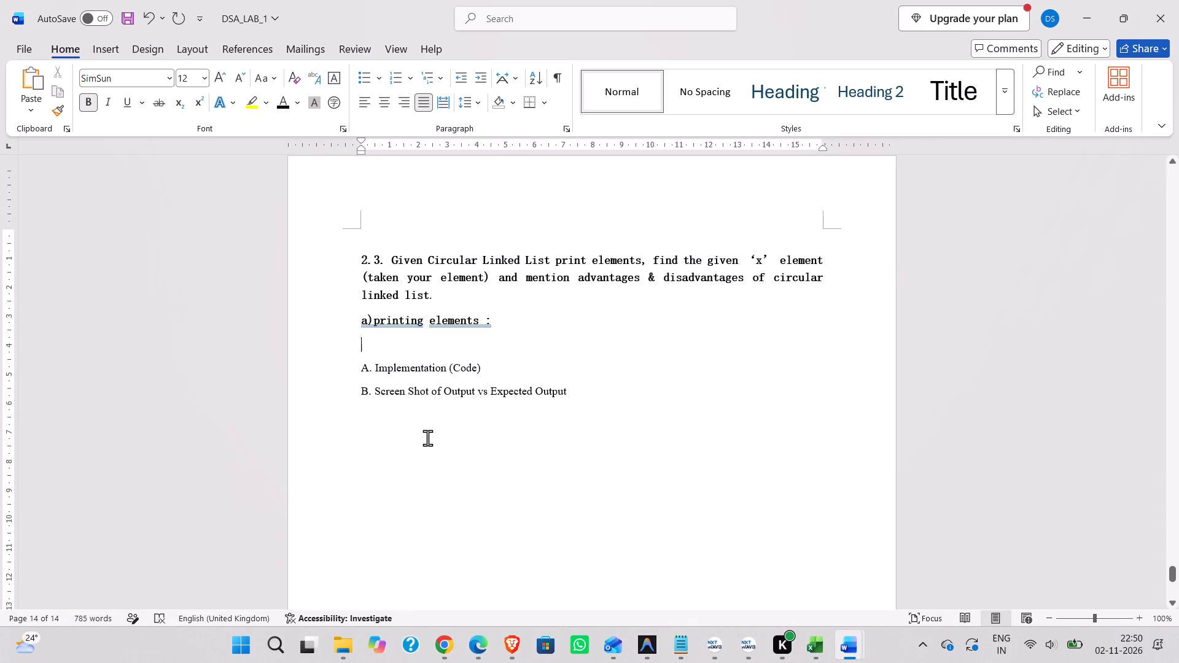
pyautogui.hotkey('alt', 'Tab')
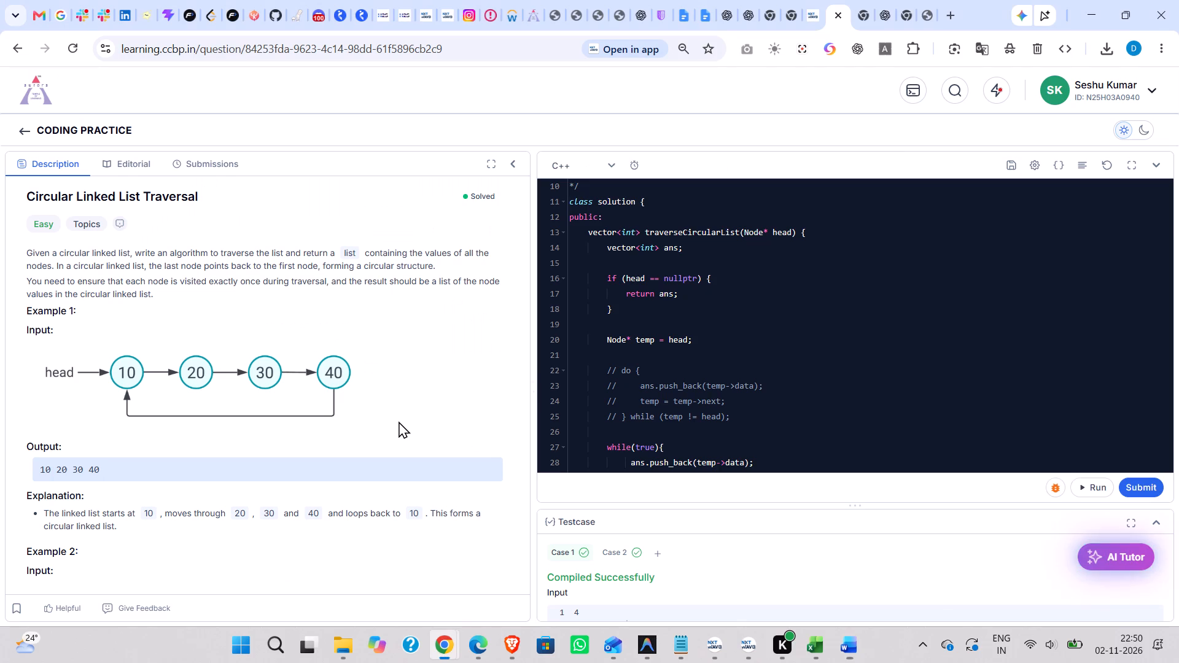
# Snip the Circular Linked List Traversal description through its first example output, paste it under 'a)printing elements :' in Word, and add a blank line below.
pyautogui.press('Print')
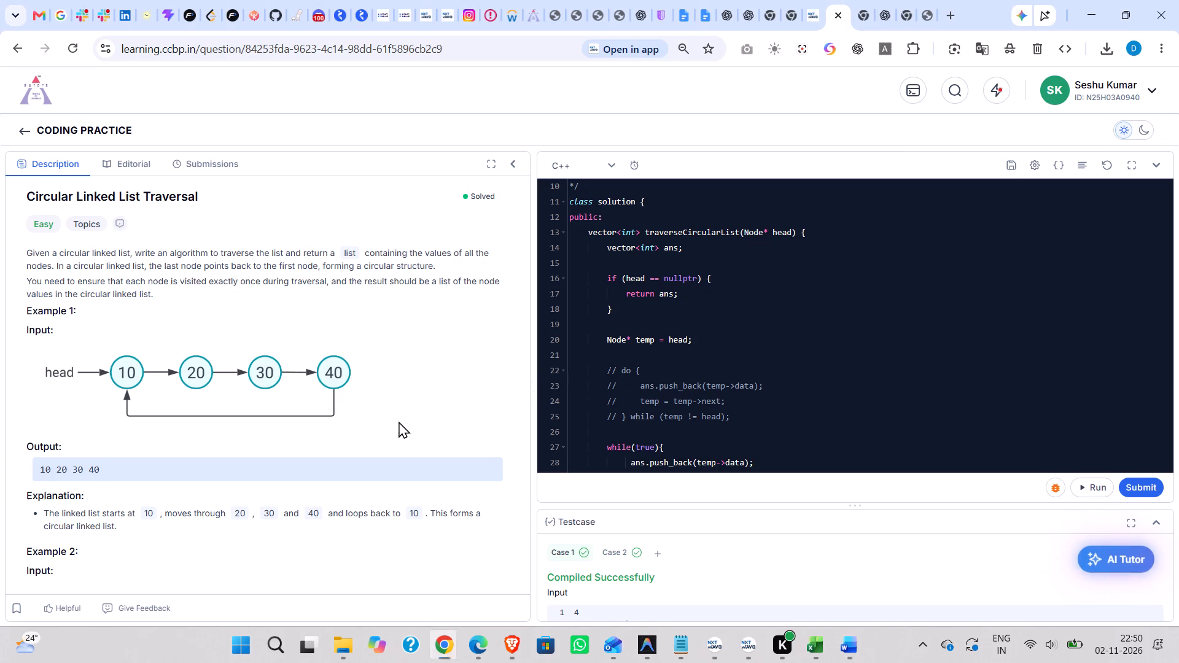
pyautogui.moveTo(8, 185); pyautogui.dragTo(390, 466)
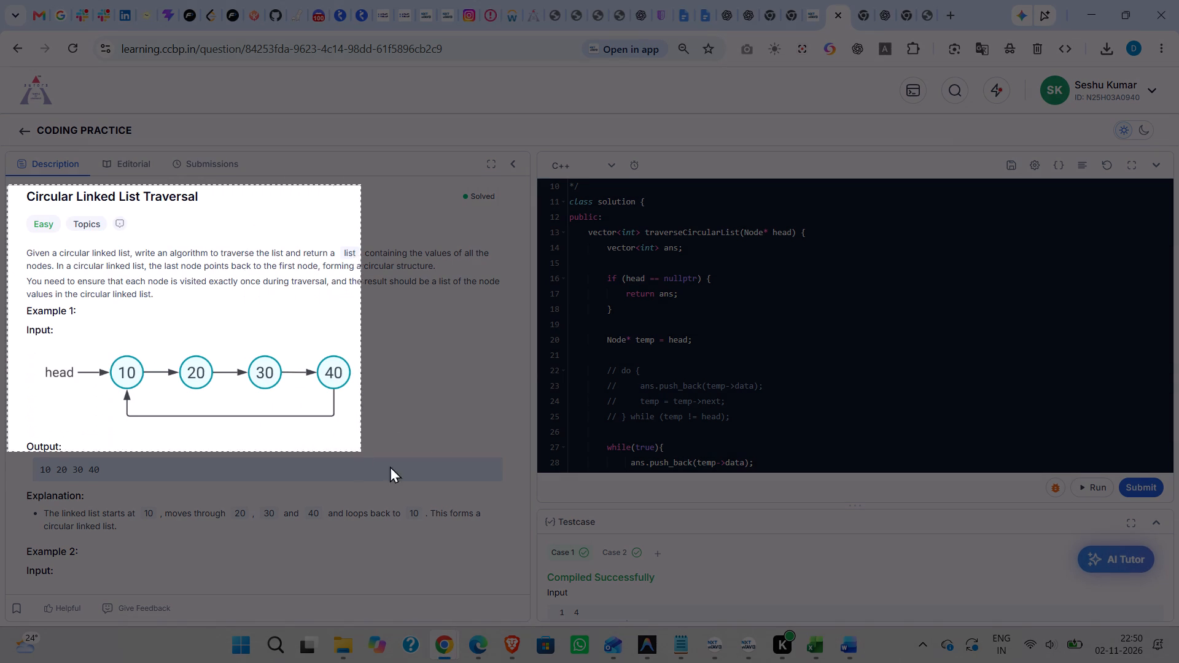
pyautogui.moveTo(390, 466); pyautogui.dragTo(529, 491)
pyautogui.hotkey('alt', 'Tab')
pyautogui.hotkey('ctrl', 'v')
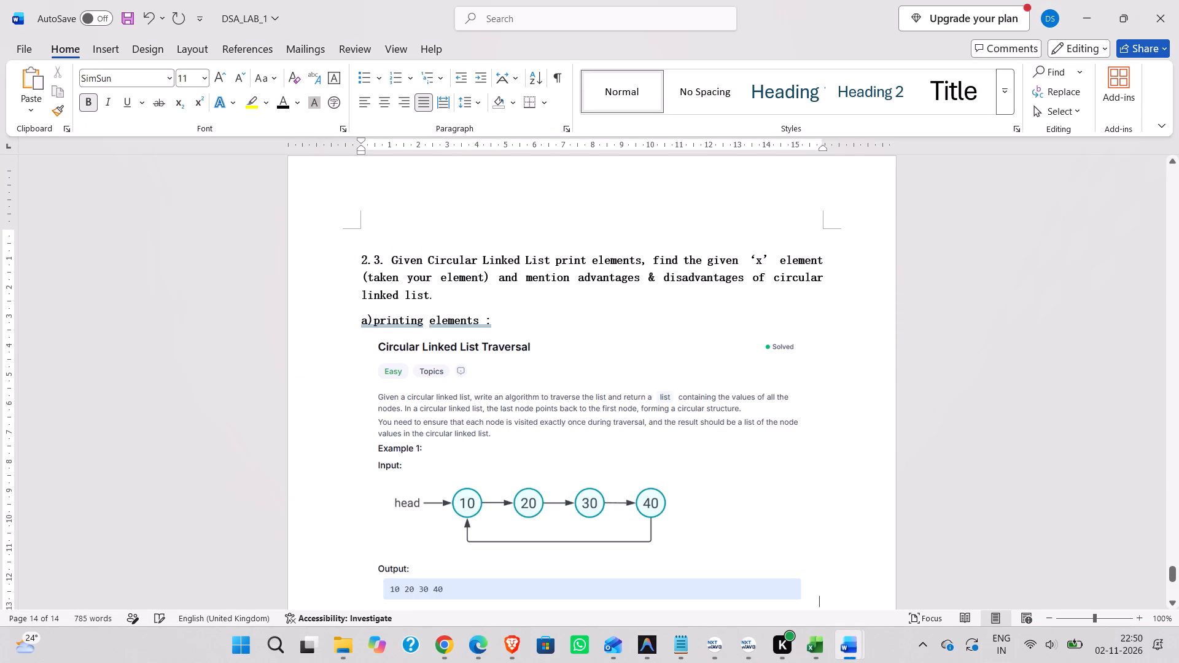
pyautogui.scroll(-8, 491, 432)
pyautogui.scroll(-2, 398, 385)
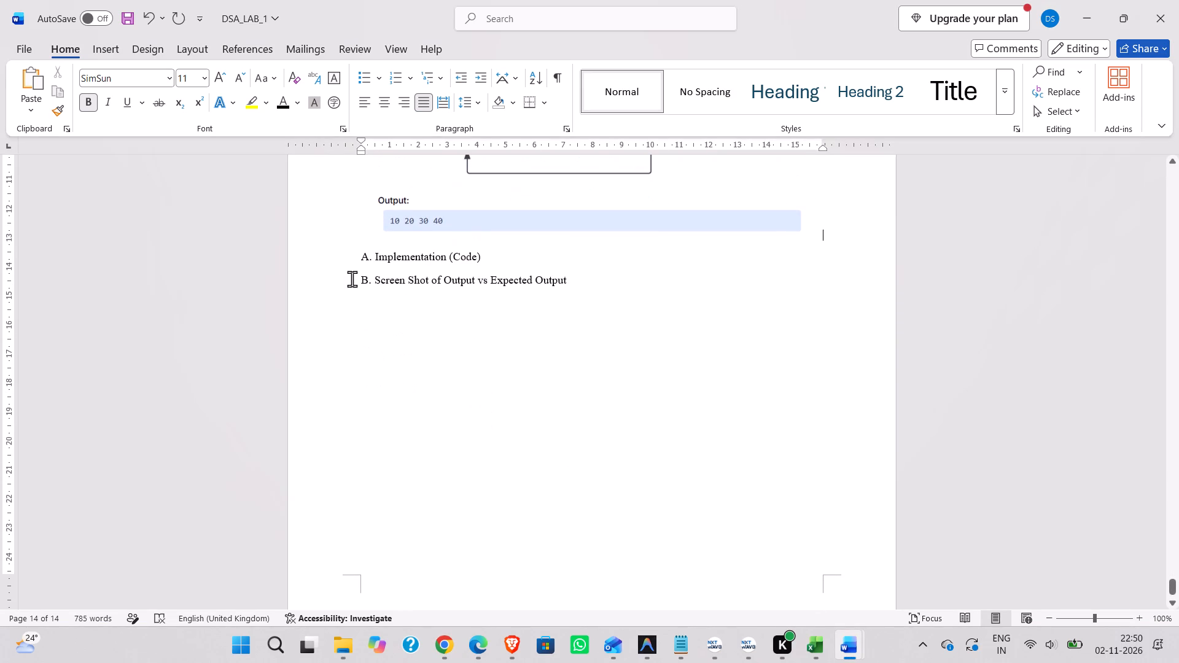
pyautogui.click(357, 261)
pyautogui.click(818, 220)
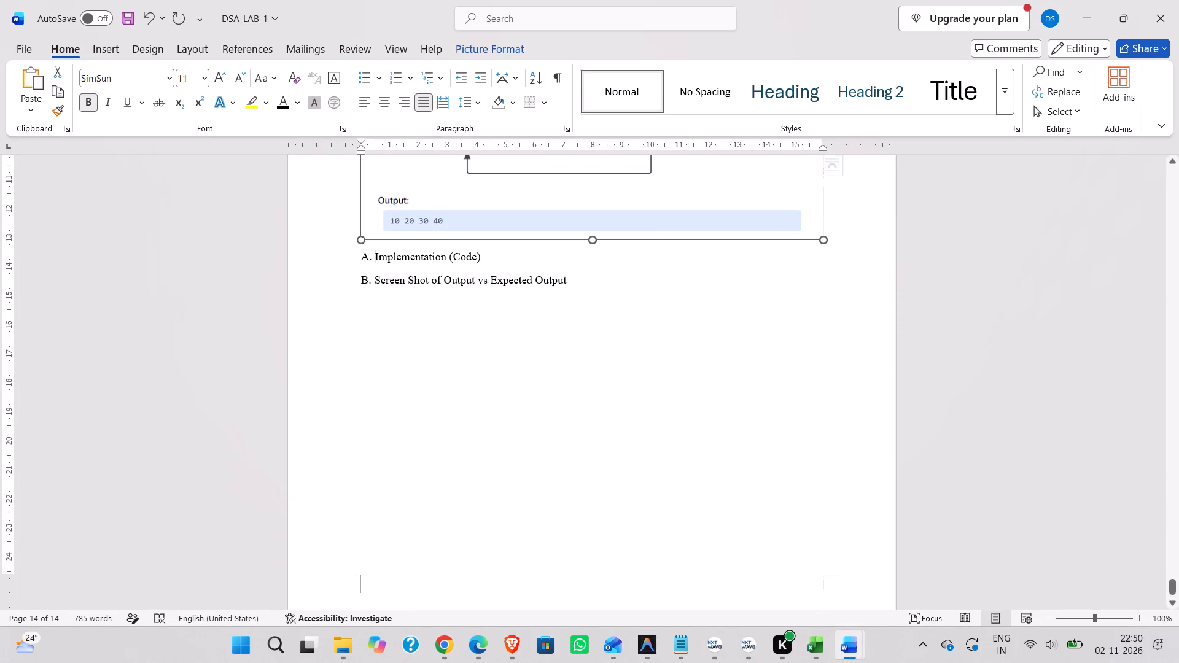
pyautogui.click(835, 228)
pyautogui.press('Return')
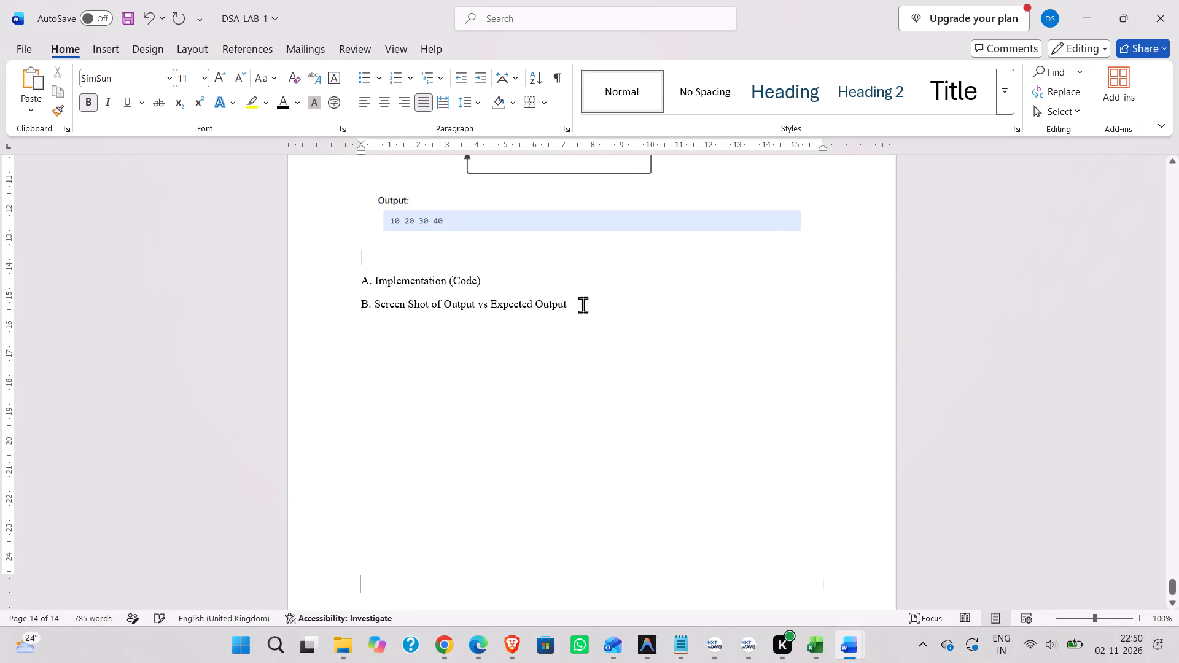
# Make item A 'Implementation (Code)' bold at size 12 and end it with a colon.
pyautogui.moveTo(505, 290); pyautogui.dragTo(332, 279)
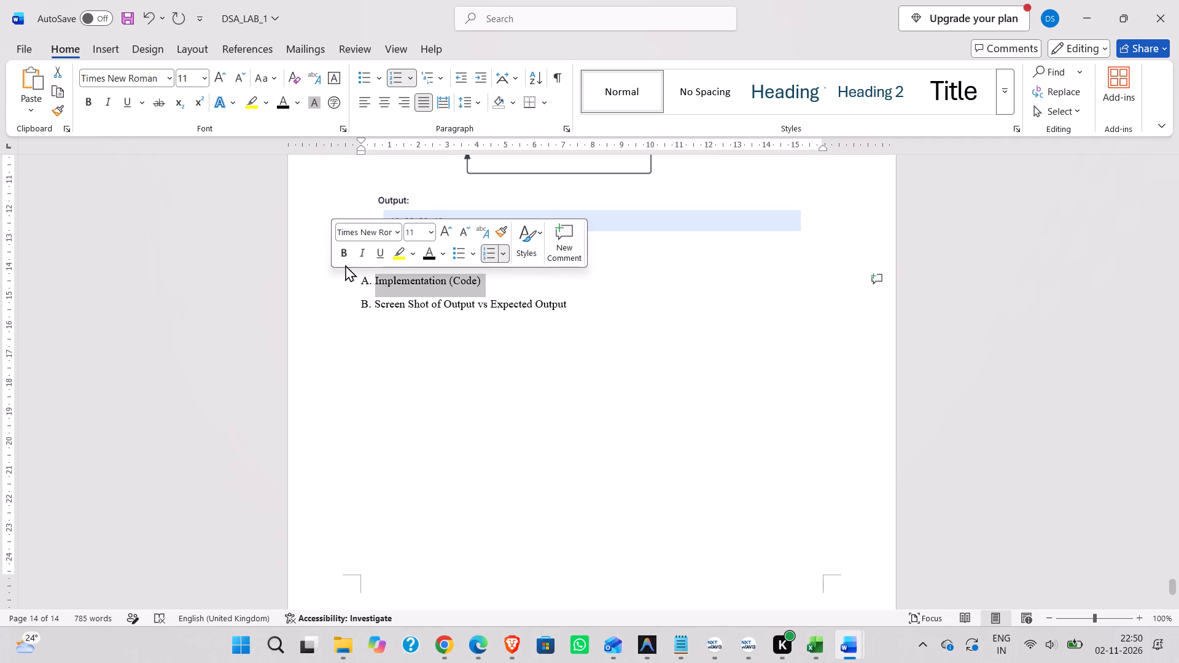
pyautogui.click(345, 265)
pyautogui.click(346, 259)
pyautogui.click(442, 239)
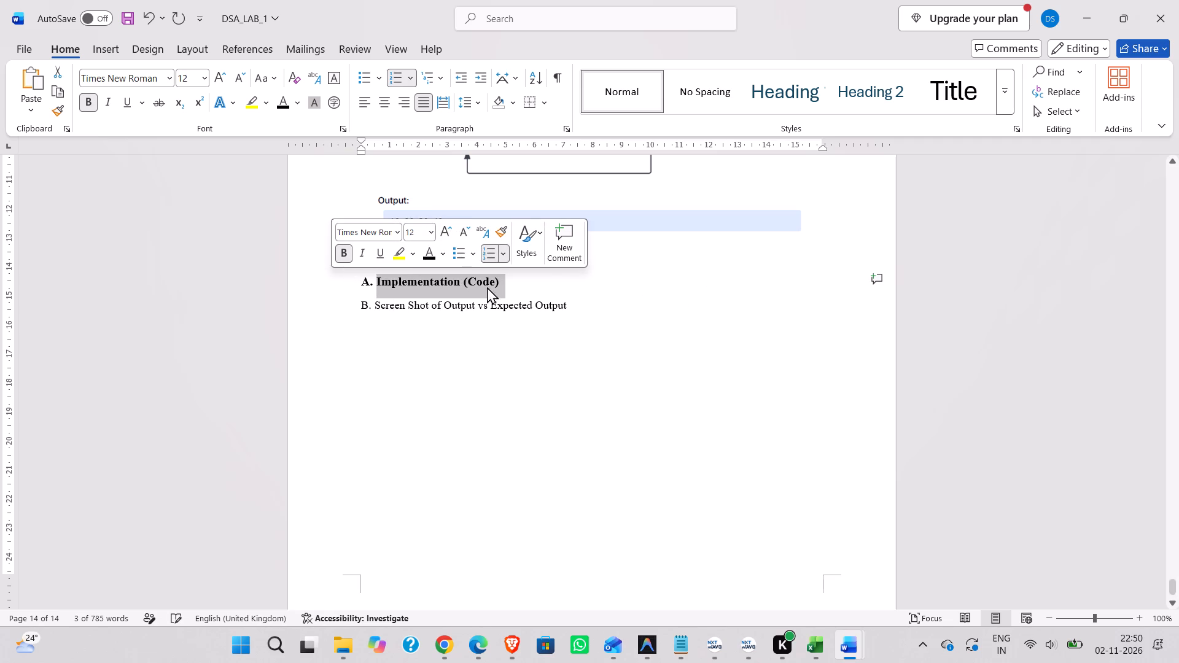
pyautogui.click(515, 293)
pyautogui.hotkey('shift', ':')
# Add an unnumbered line indented by four spaces below 'A. Implementation (Code):' and try to turn off bold for it.
pyautogui.press('Return')
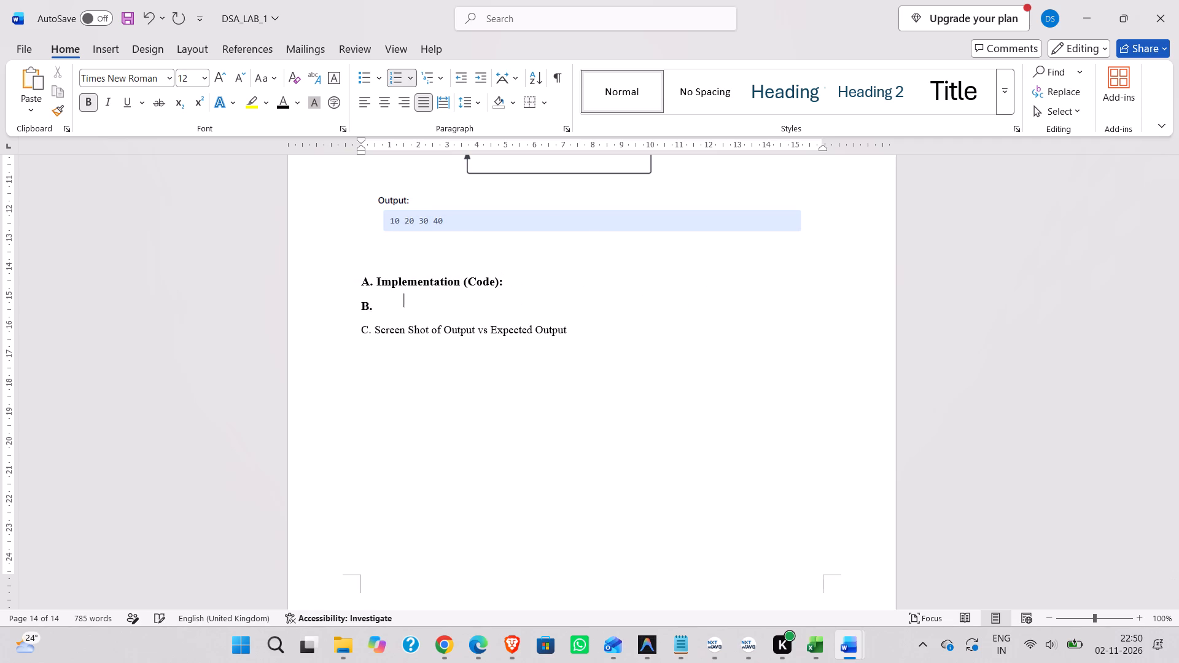
pyautogui.press('BackSpace')
pyautogui.press('space')
pyautogui.press('space')
pyautogui.press('space')
pyautogui.press('space')
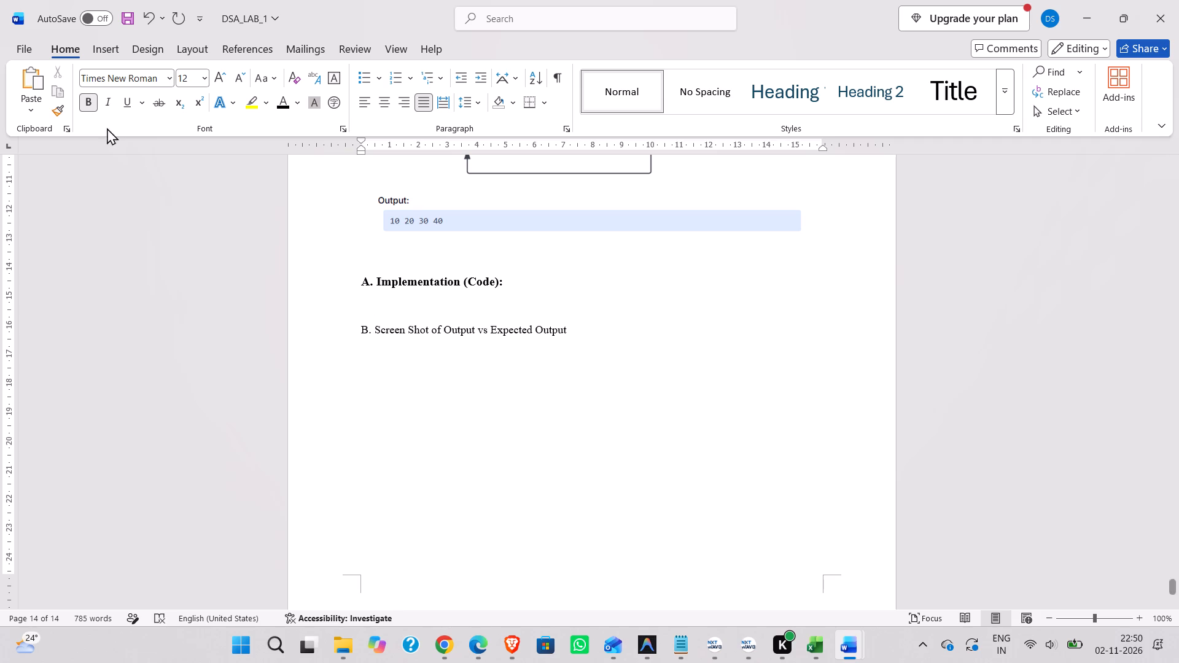
pyautogui.click(91, 110)
# Copy the full solution class with traverseCircularList from the Chrome editor and paste it under 'A. Implementation (Code):' in Word.
pyautogui.hotkey('alt', 'Tab')
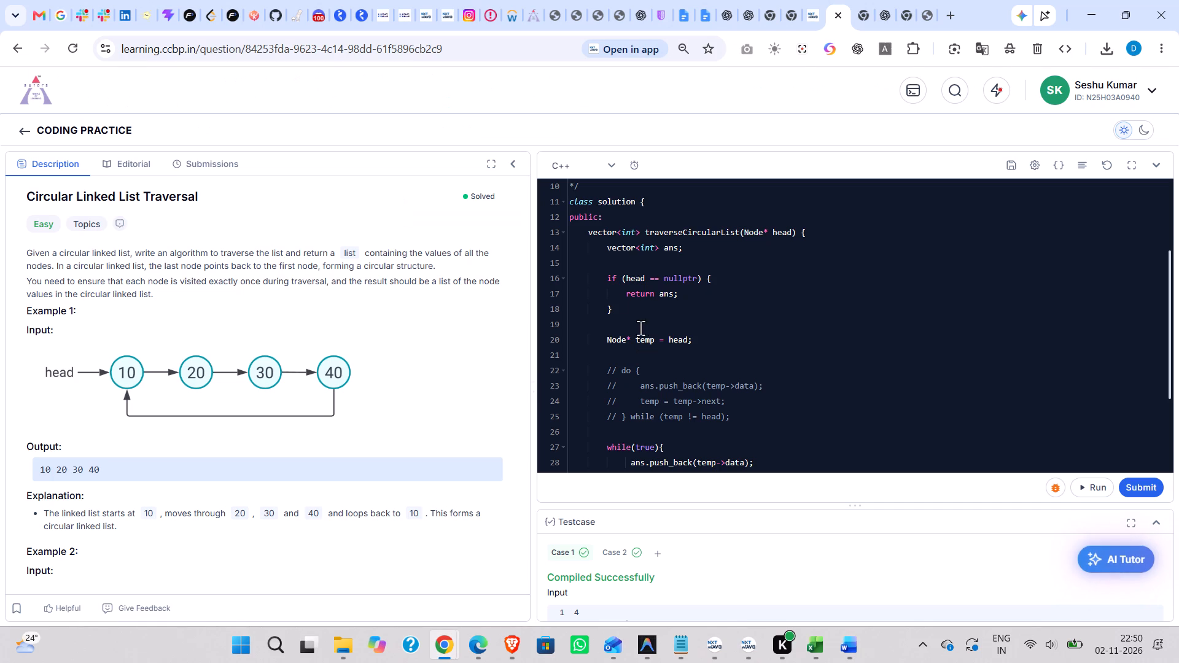
pyautogui.moveTo(568, 204); pyautogui.dragTo(623, 279)
pyautogui.scroll(-2, 623, 279)
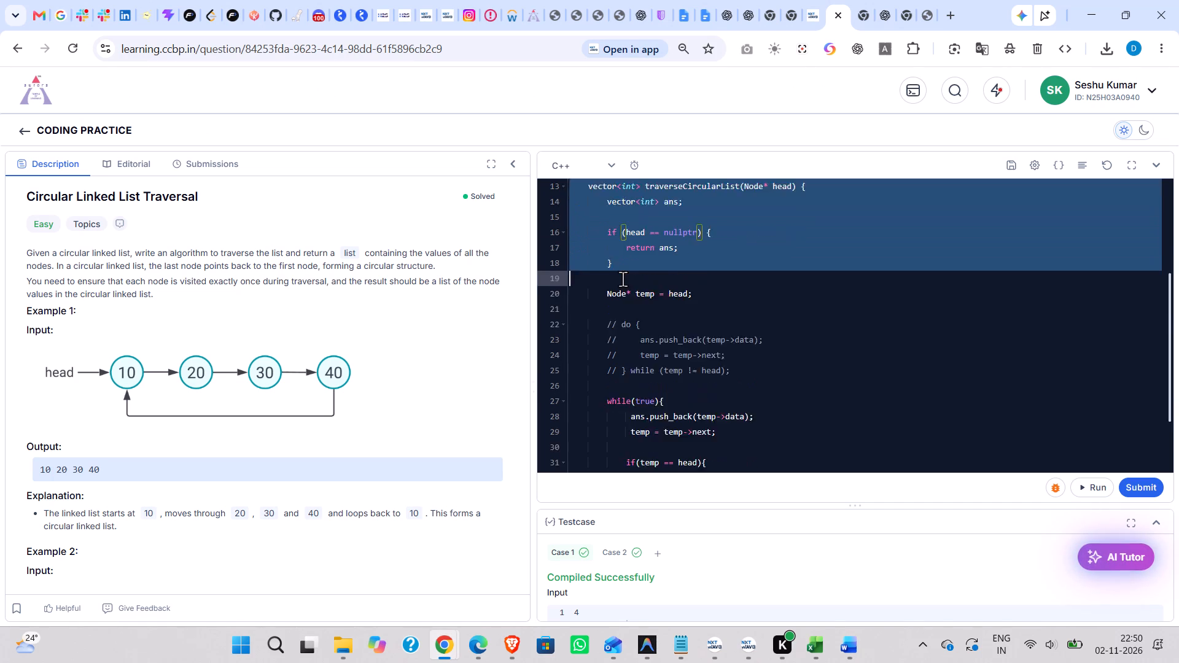
pyautogui.scroll(-3, 623, 279)
pyautogui.moveTo(623, 279); pyautogui.dragTo(617, 463)
pyautogui.scroll(-5, 623, 279)
pyautogui.hotkey('ctrl', 'c')
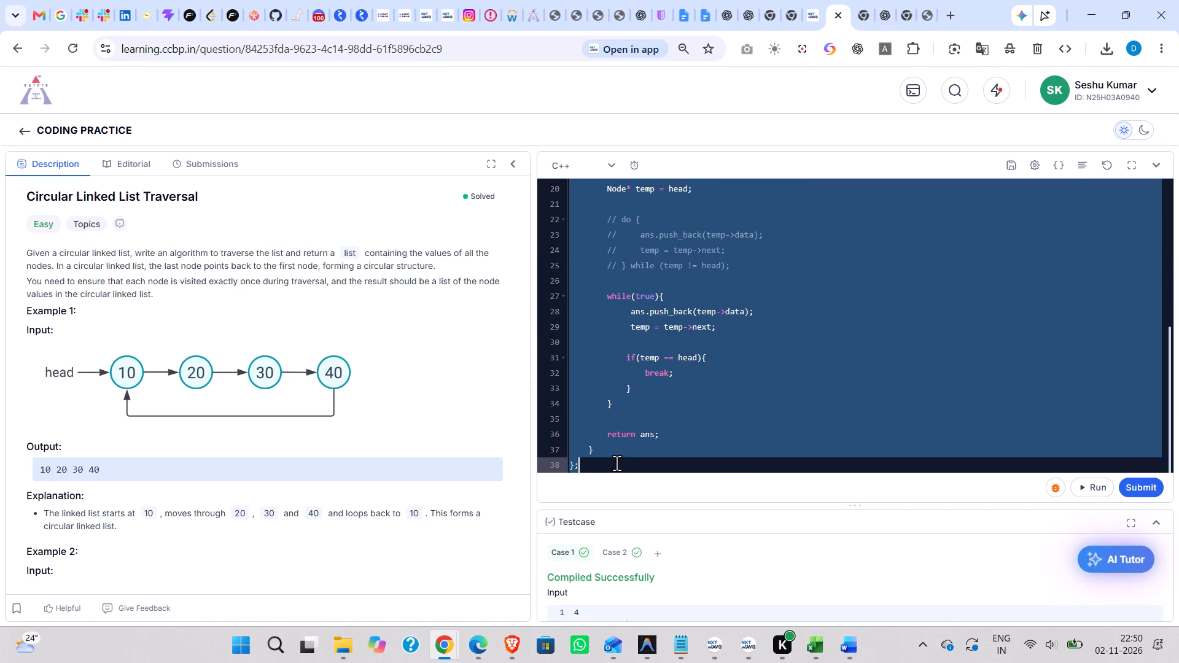
pyautogui.hotkey('alt', 'Tab')
pyautogui.hotkey('ctrl', 'v')
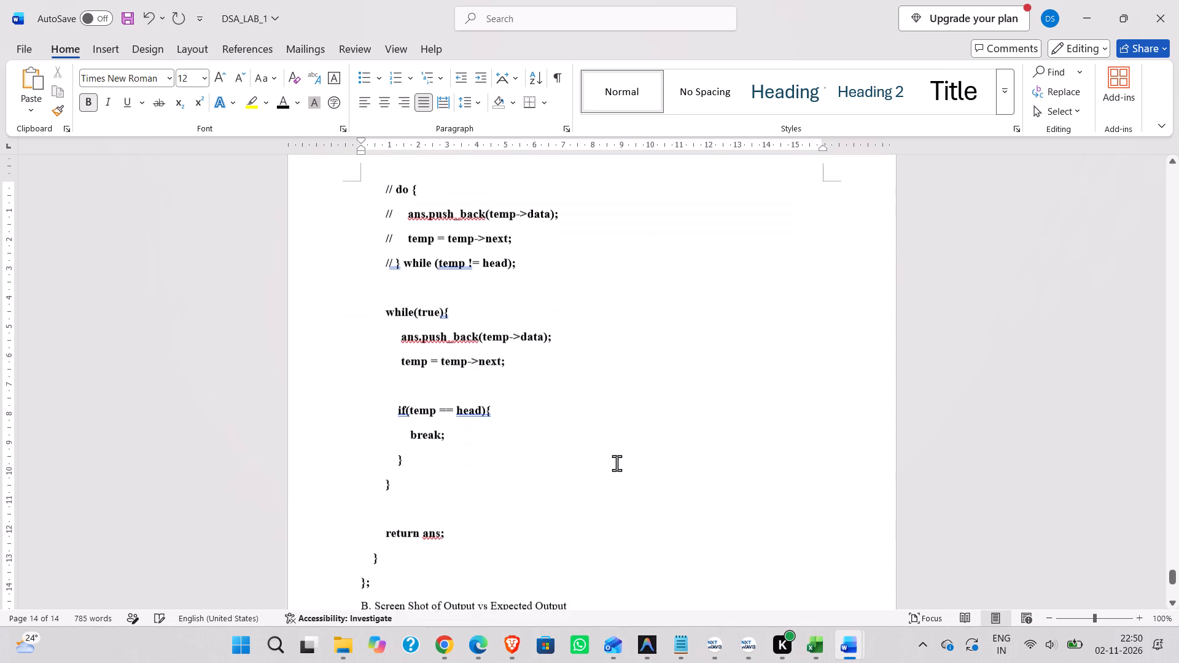
# Remove bold from the whole pasted solution class under 'A. Implementation (Code):', from 'class solution {' to the closing '};'.
pyautogui.scroll(13, 531, 456)
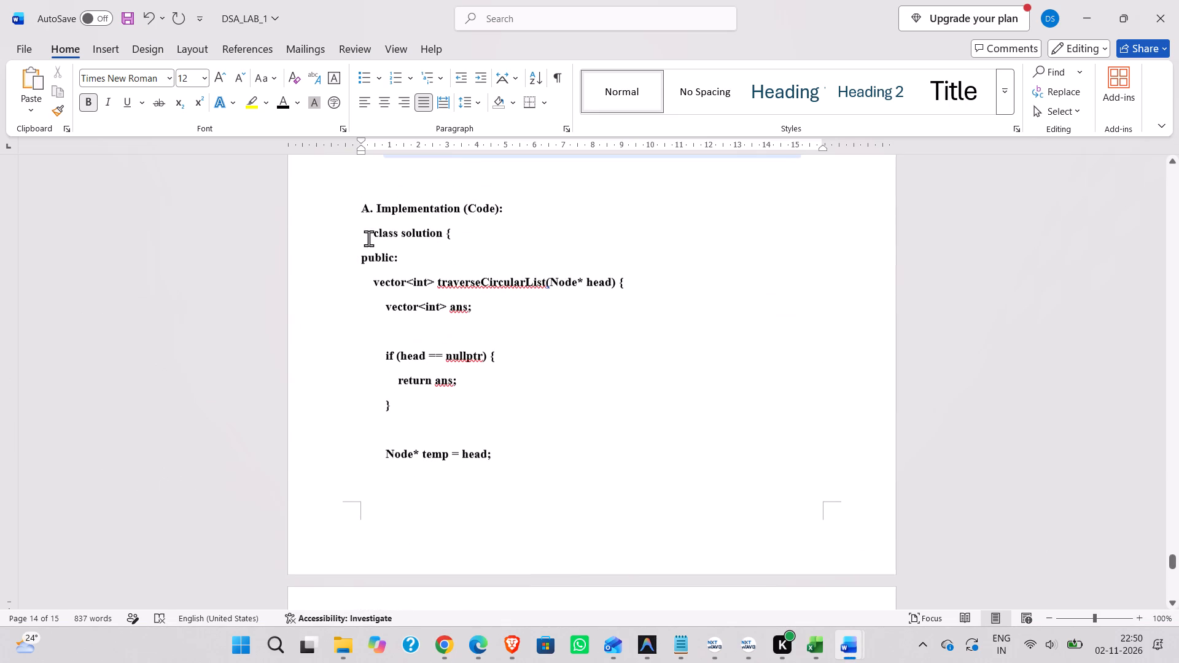
pyautogui.moveTo(372, 234); pyautogui.dragTo(472, 293)
pyautogui.scroll(-16, 451, 345)
pyautogui.scroll(-4, 449, 411)
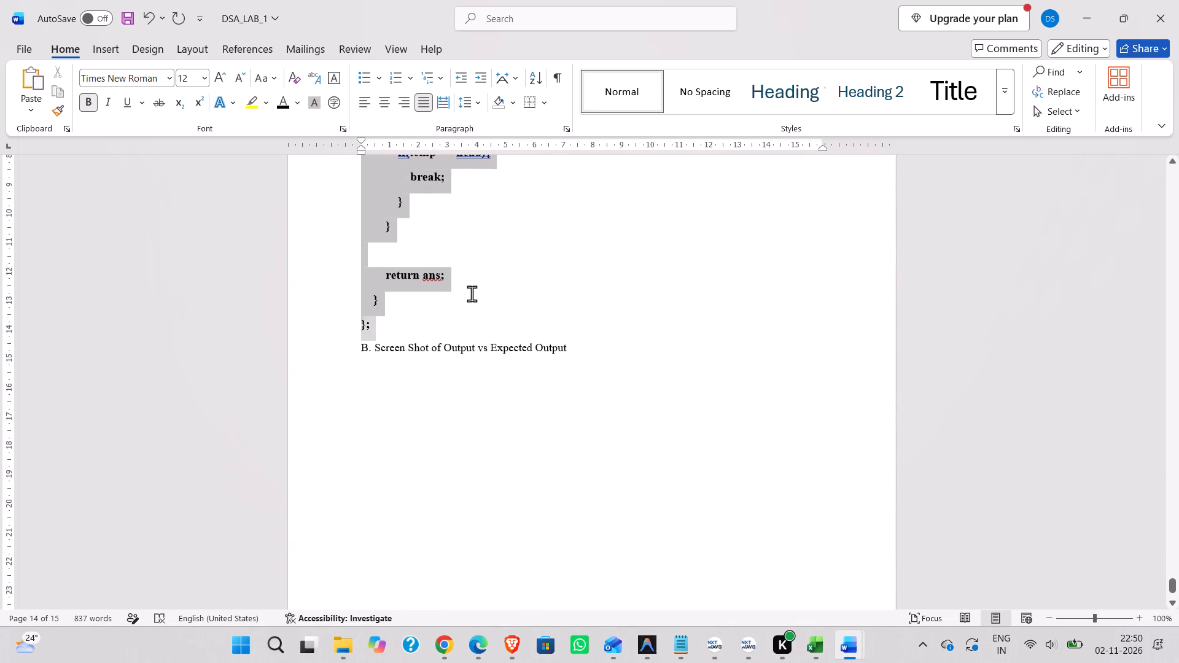
pyautogui.moveTo(472, 293); pyautogui.dragTo(461, 325)
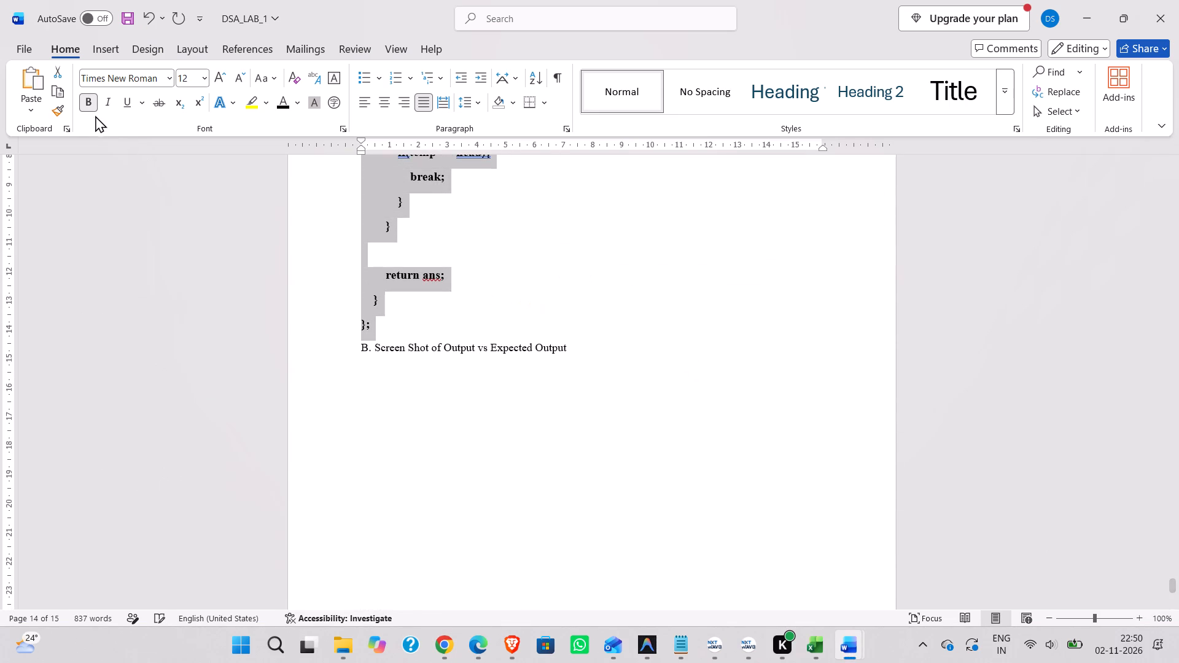
pyautogui.click(93, 105)
pyautogui.click(496, 331)
# Delete the commented-out do-while block above 'while(true){' in the traverseCircularList code.
pyautogui.scroll(11, 519, 379)
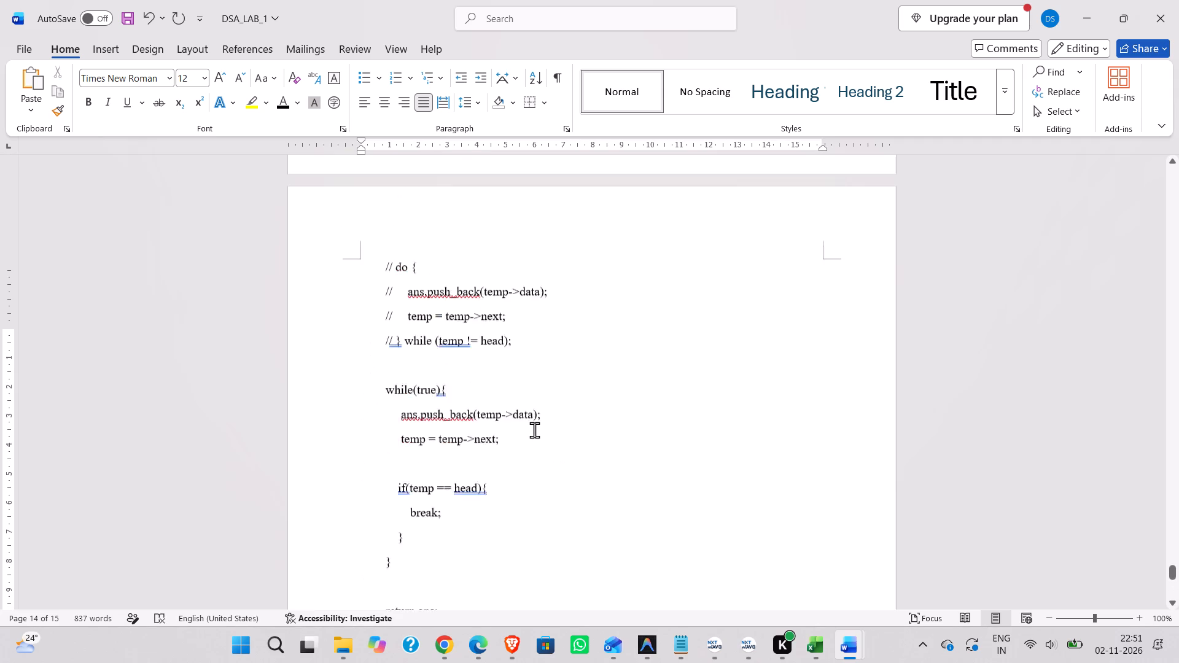
pyautogui.scroll(13, 524, 448)
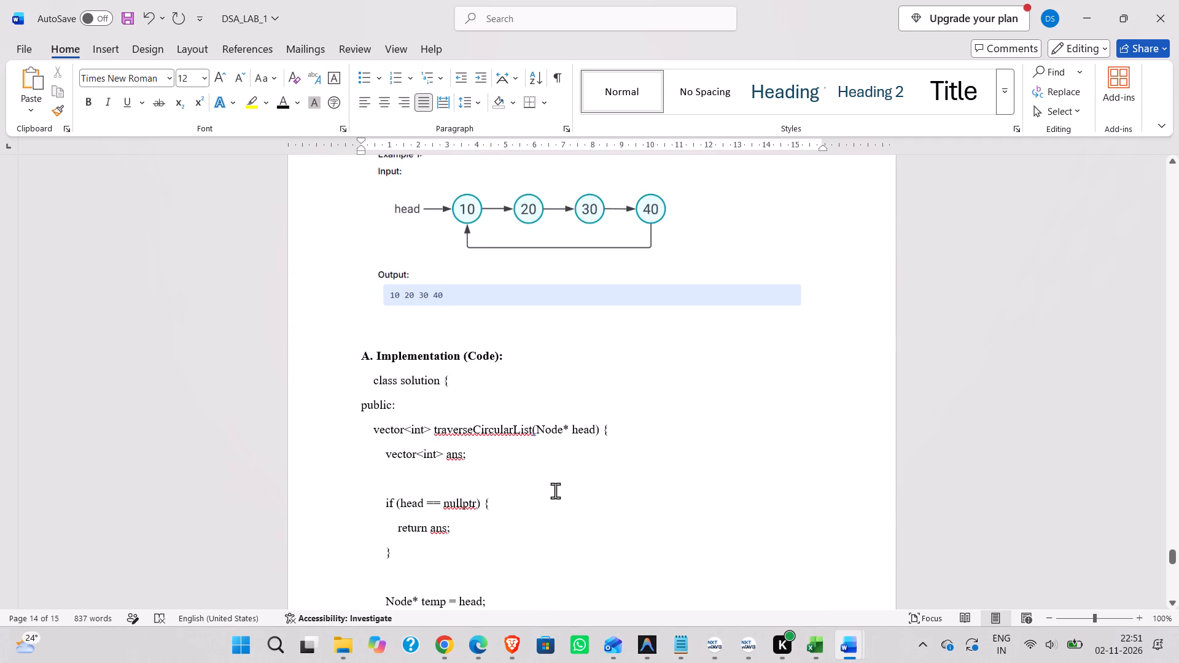
pyautogui.scroll(-8, 555, 490)
pyautogui.scroll(-6, 407, 456)
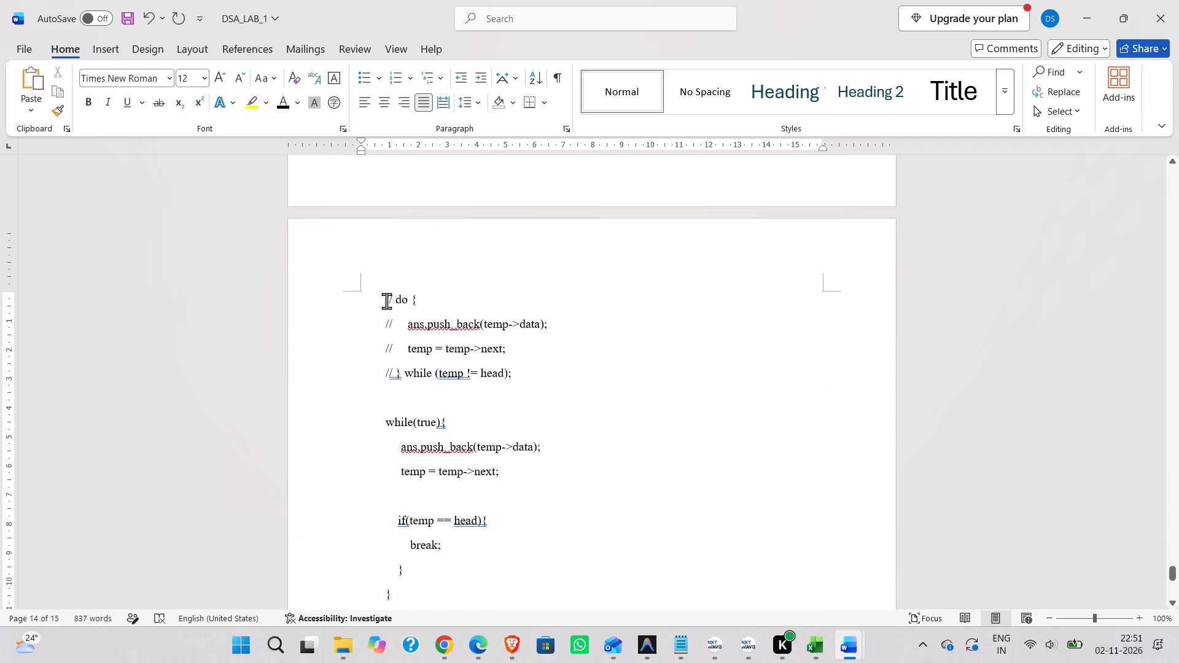
pyautogui.moveTo(386, 297); pyautogui.dragTo(511, 395)
pyautogui.press('BackSpace')
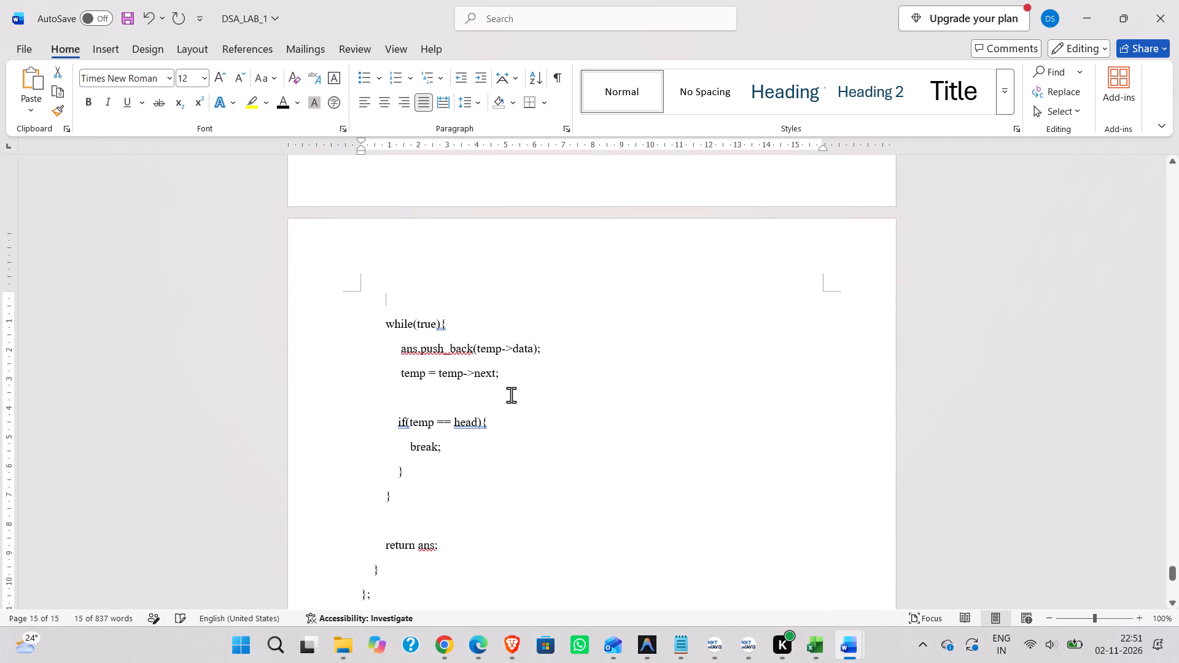
# Add a blank line between the code's closing '};' and item B 'Screen Shot of Output vs Expected Output'.
pyautogui.scroll(-5, 511, 395)
pyautogui.scroll(3, 511, 395)
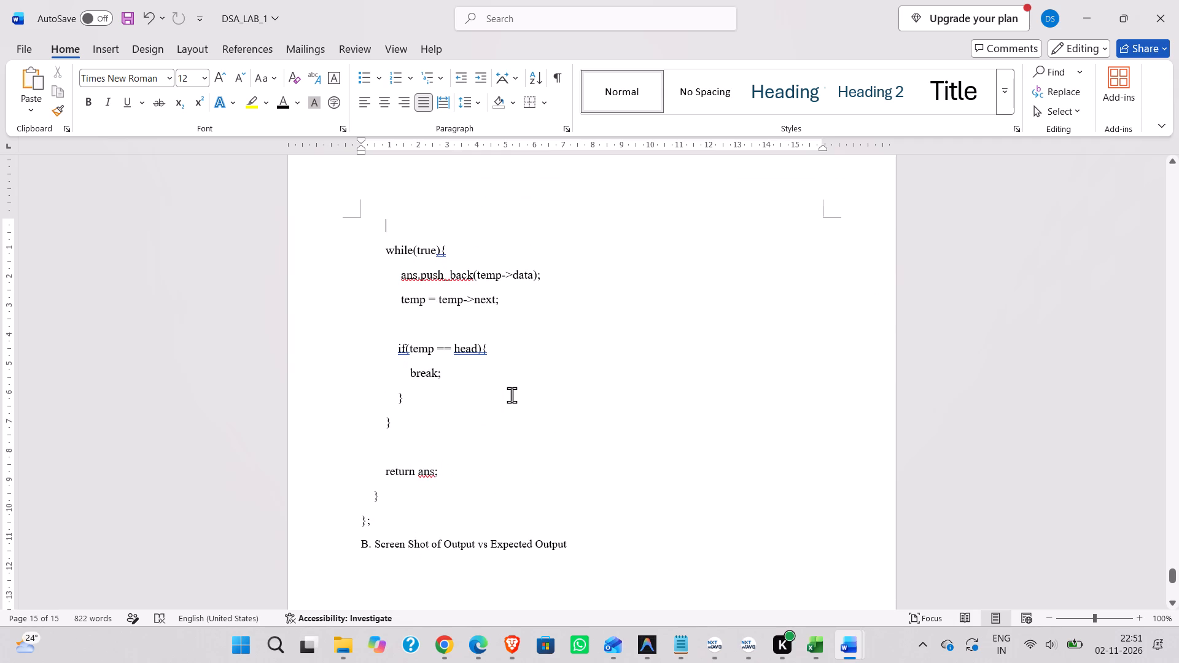
pyautogui.scroll(-3, 480, 316)
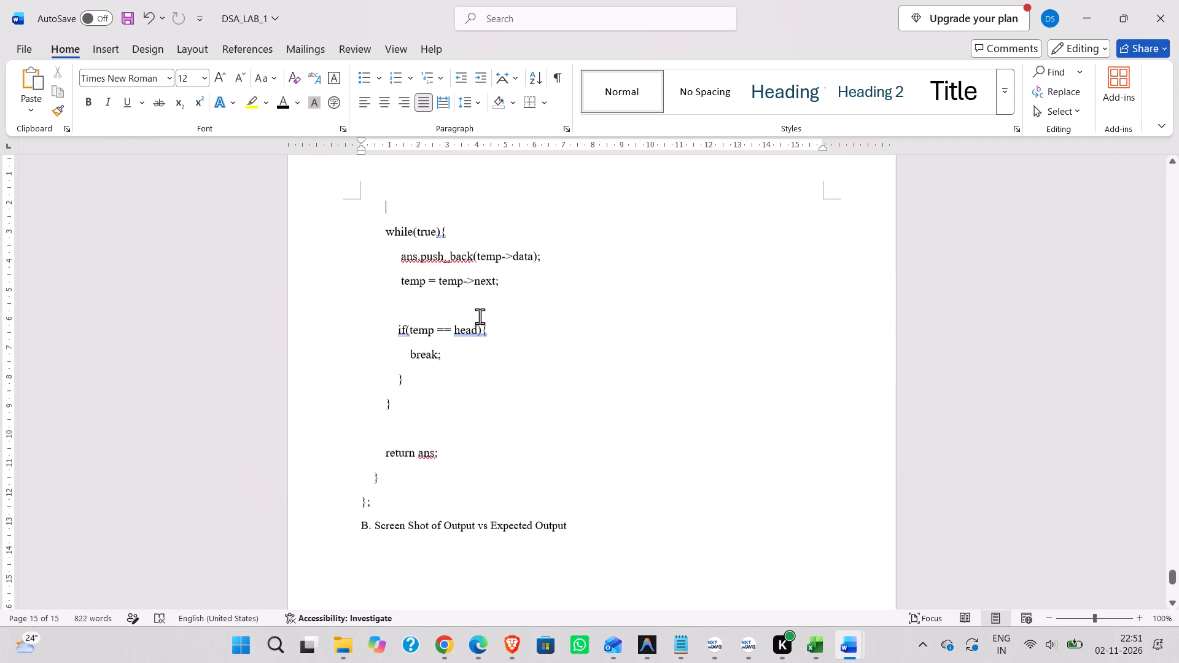
pyautogui.scroll(-2, 480, 316)
pyautogui.click(464, 335)
pyautogui.click(461, 339)
pyautogui.press('Return')
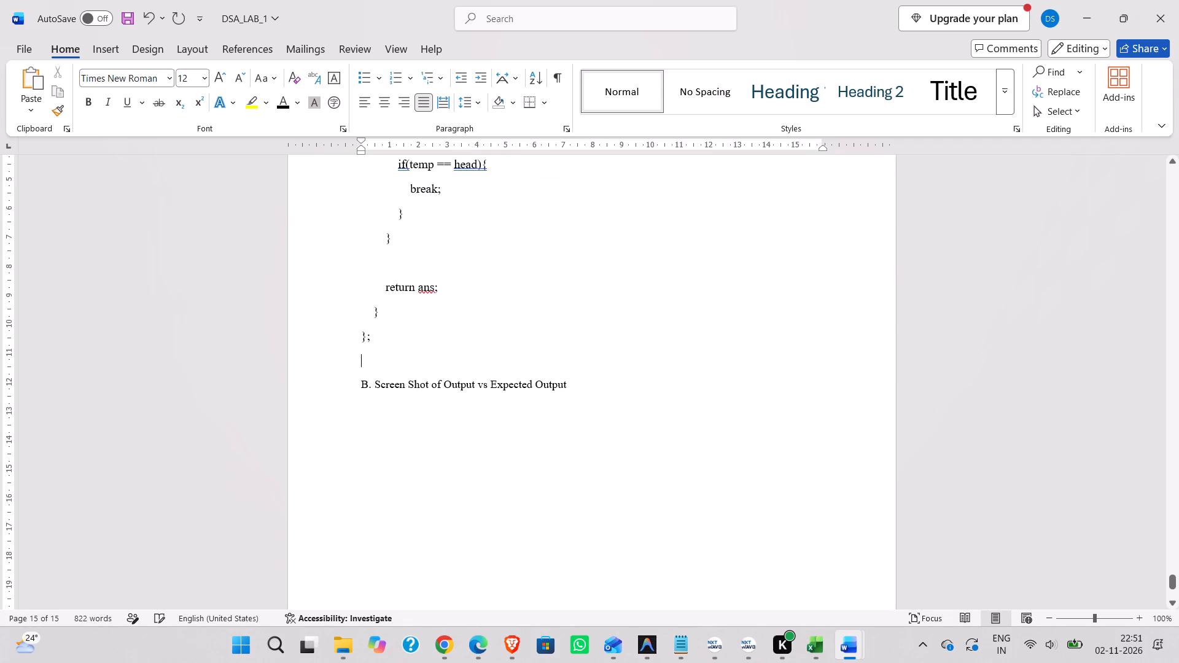
# Make item B 'Screen Shot of Output vs Expected Output' bold at size 12, end it with a colon, and add an unnumbered line below.
pyautogui.moveTo(574, 387); pyautogui.dragTo(357, 388)
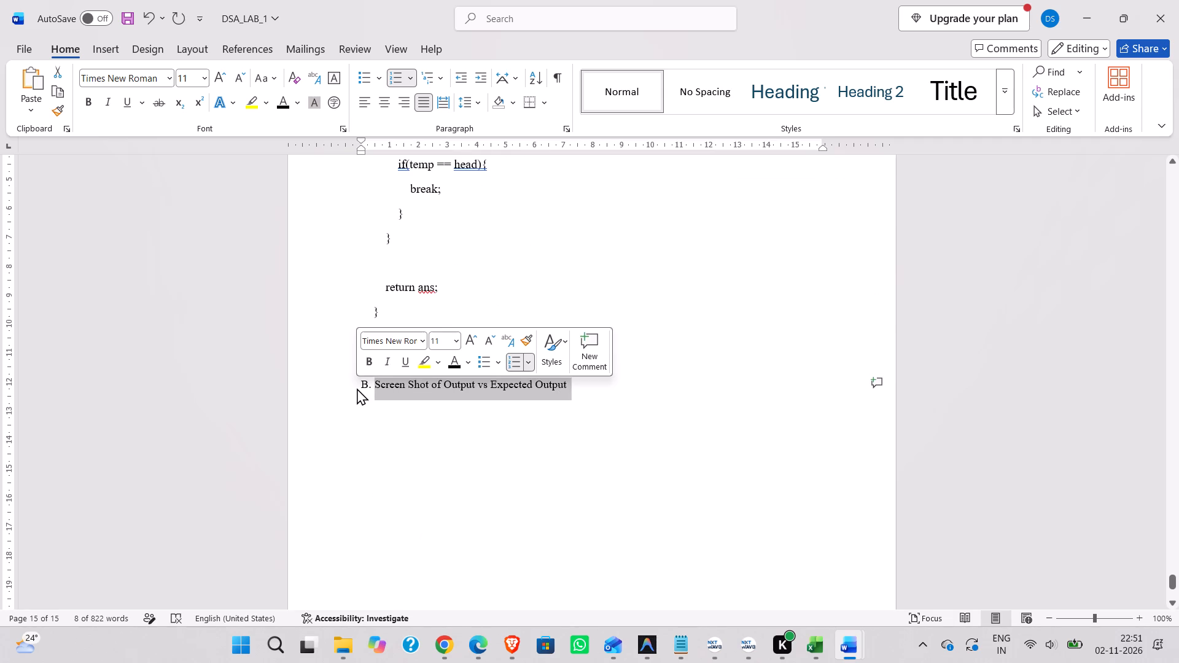
pyautogui.click(370, 364)
pyautogui.click(471, 341)
pyautogui.click(614, 407)
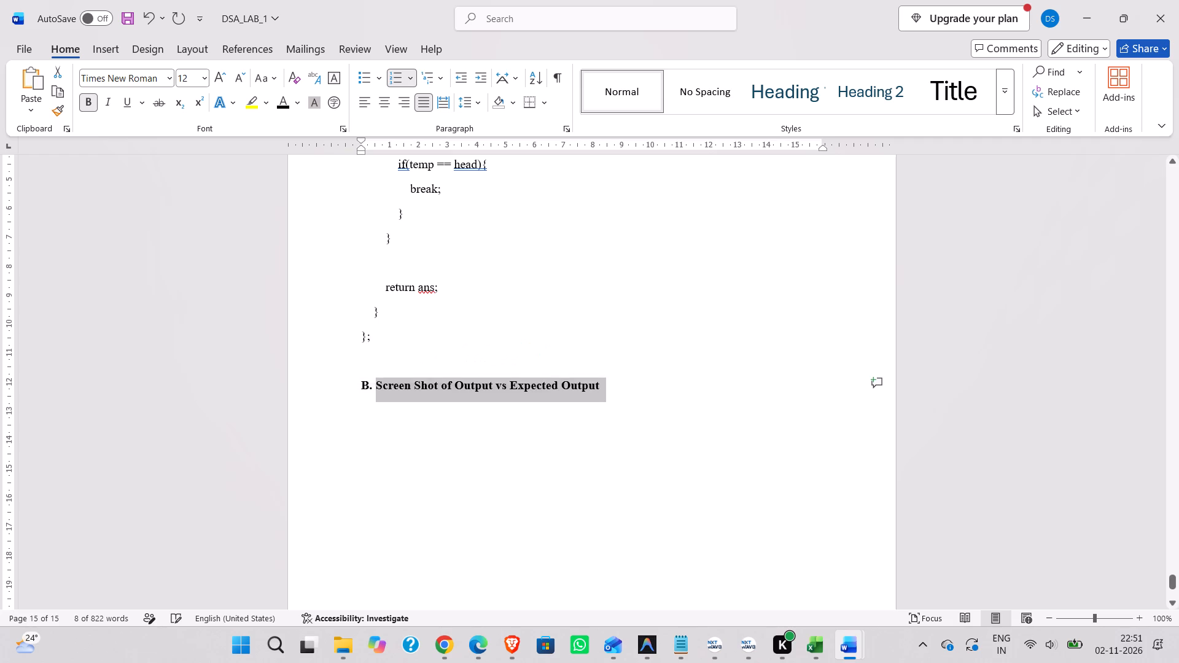
pyautogui.click(618, 395)
pyautogui.hotkey('shift', ':')
pyautogui.press('Return')
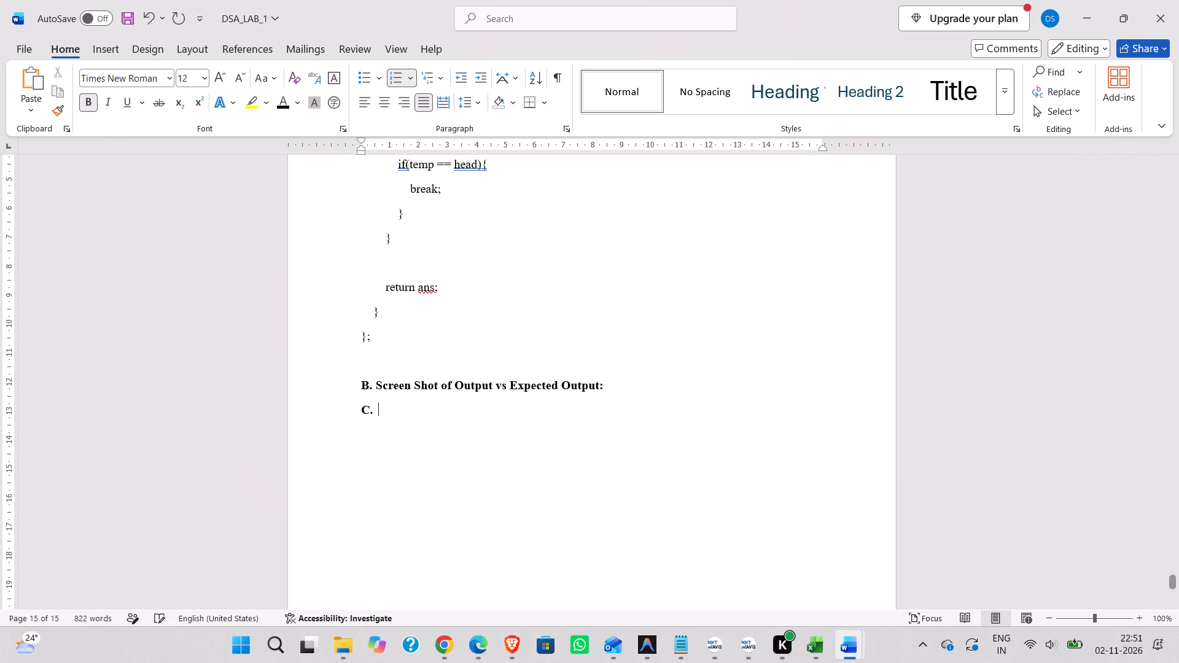
pyautogui.press('BackSpace')
# Snip the Case 1 test result with input, output and expected output from Chrome and paste it under item B in Word.
pyautogui.scroll(-7, 621, 386)
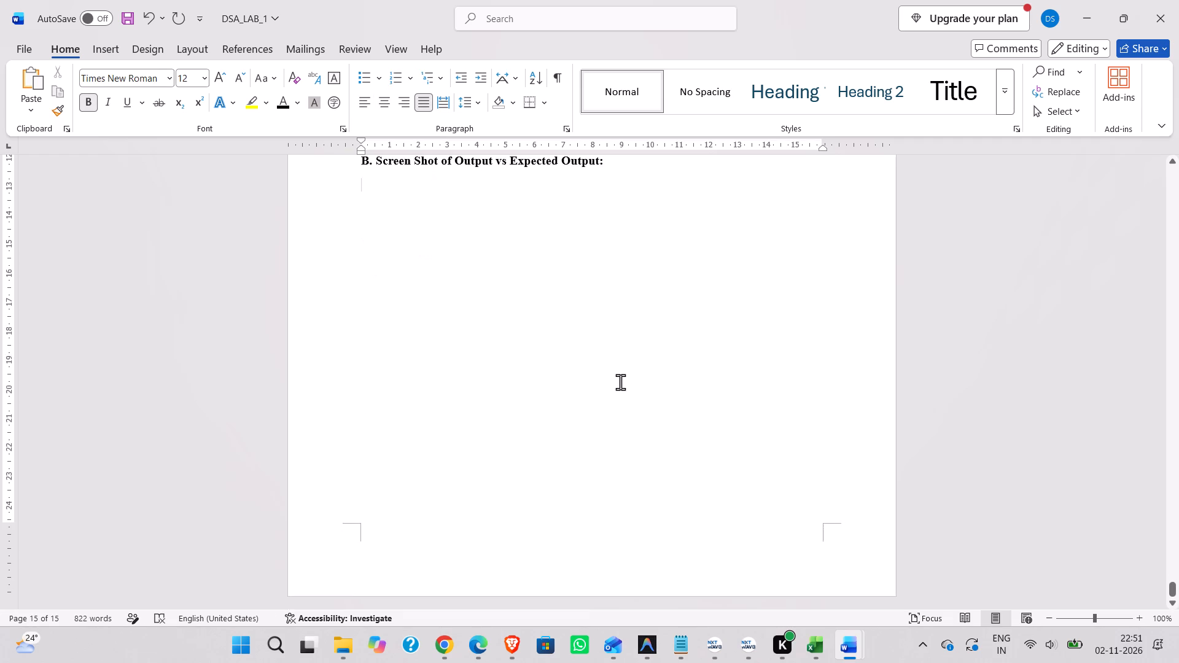
pyautogui.hotkey('alt', 'Tab')
pyautogui.click(1079, 477)
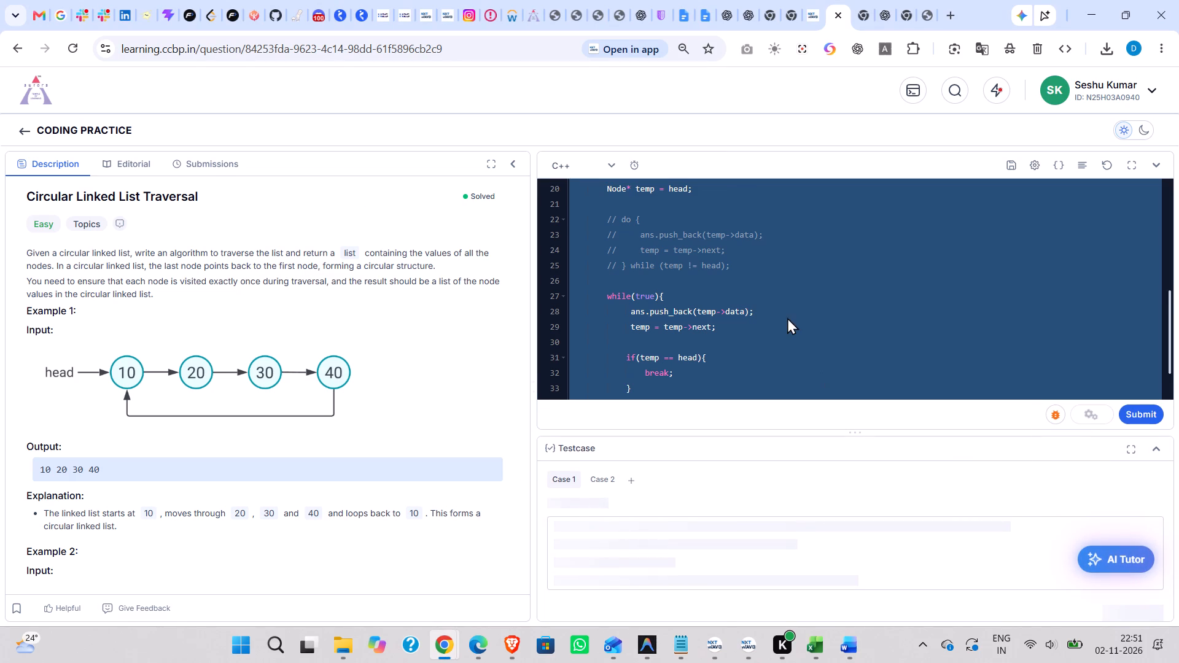
pyautogui.click(787, 317)
pyautogui.moveTo(847, 428); pyautogui.dragTo(852, 318)
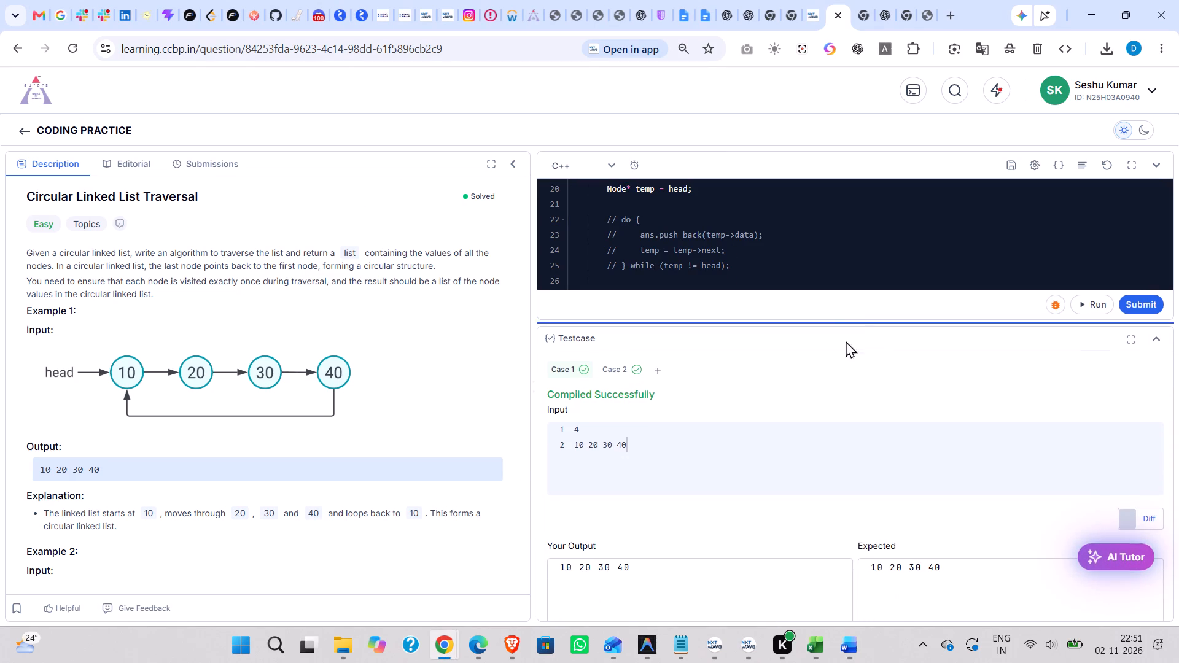
pyautogui.press('-')
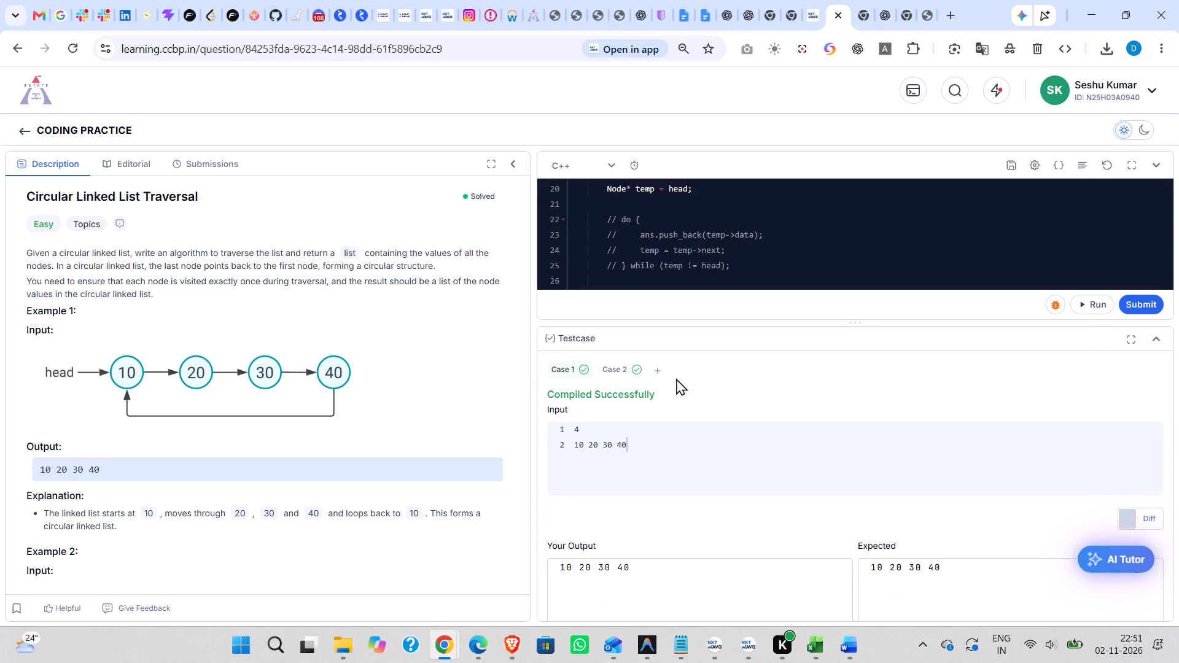
pyautogui.press('Print')
pyautogui.moveTo(542, 352); pyautogui.dragTo(569, 386)
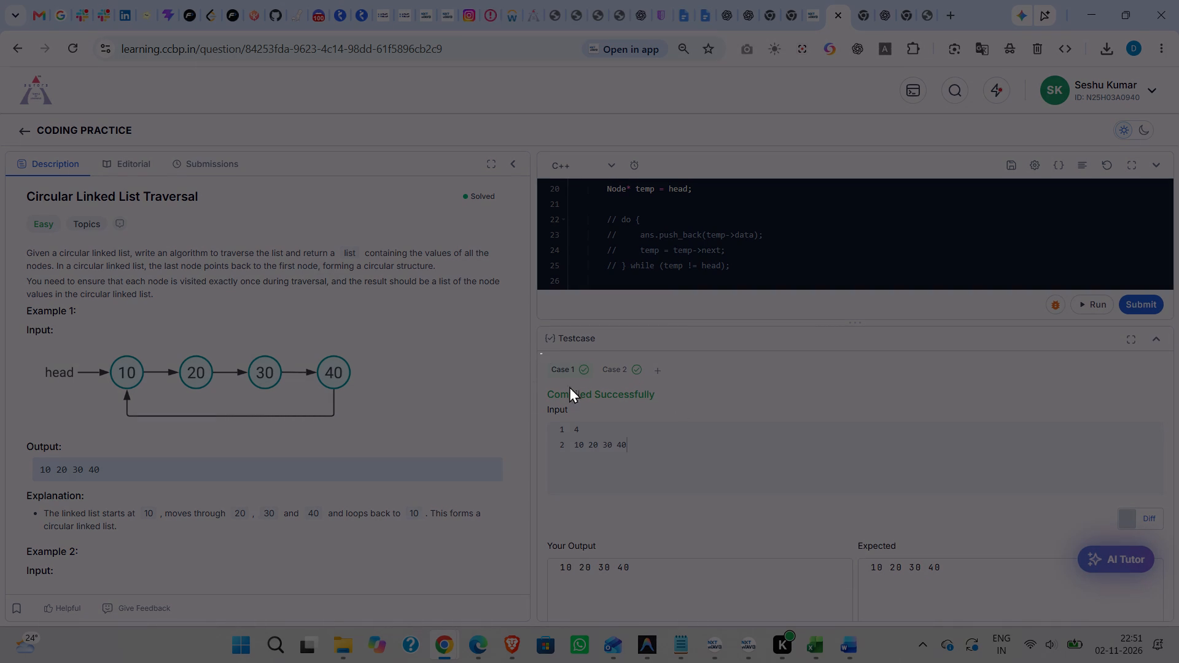
pyautogui.moveTo(569, 386); pyautogui.dragTo(1004, 623)
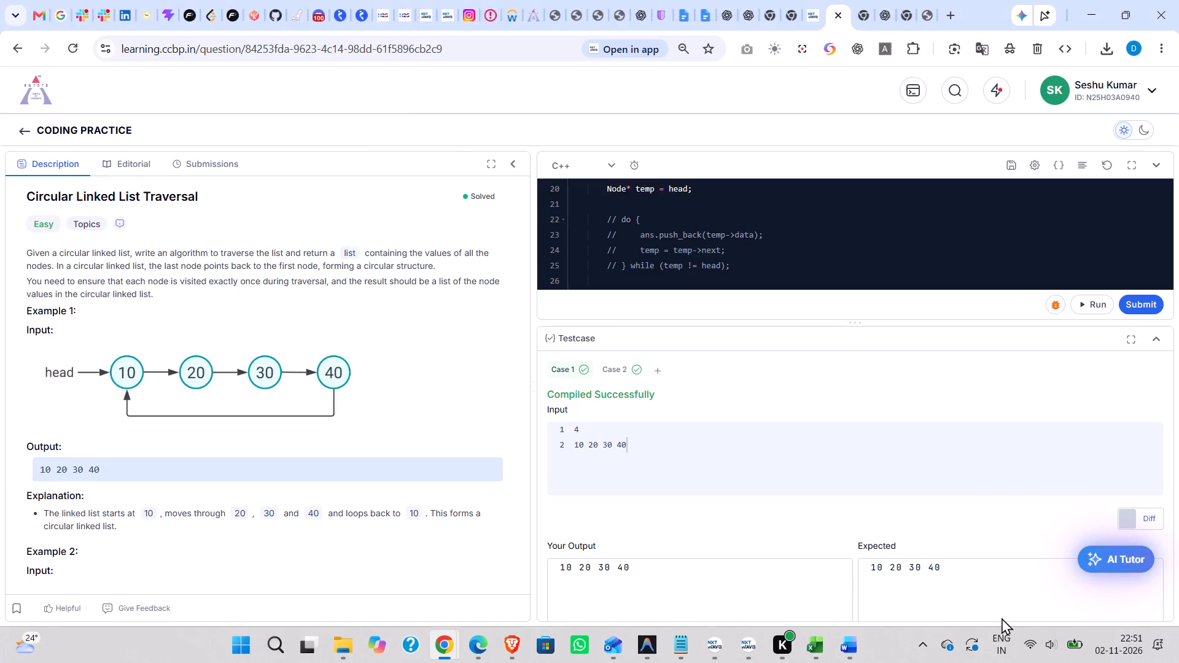
pyautogui.hotkey('alt', 'Tab')
pyautogui.hotkey('ctrl', 'v')
pyautogui.click(602, 381)
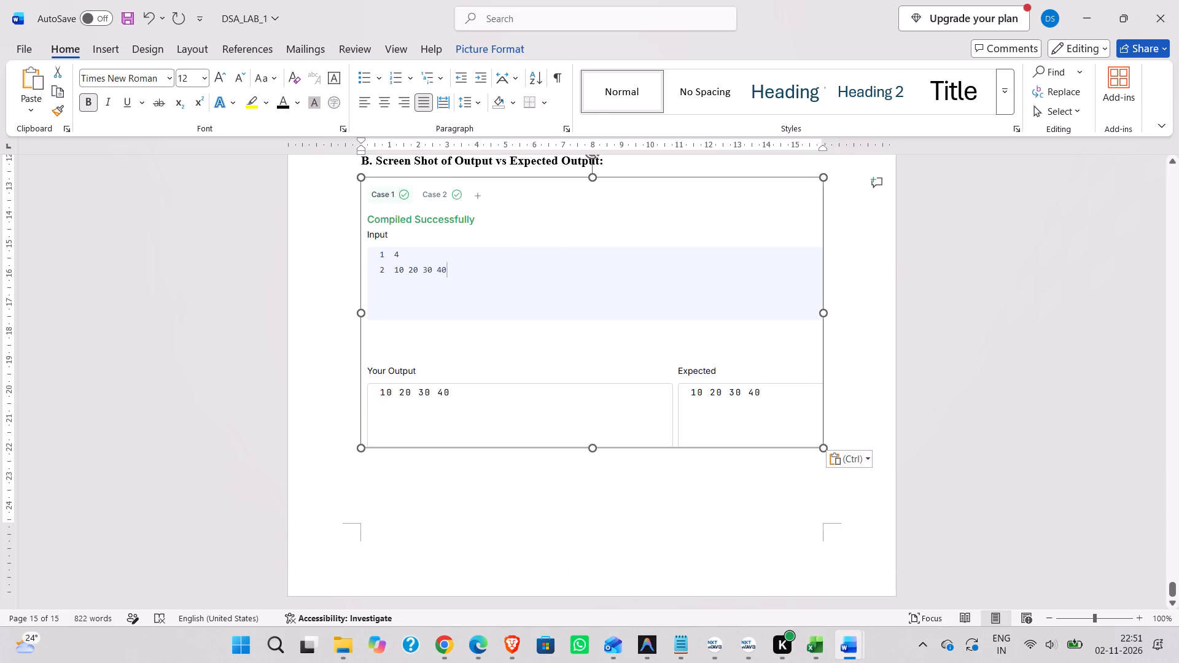
pyautogui.scroll(15, 653, 438)
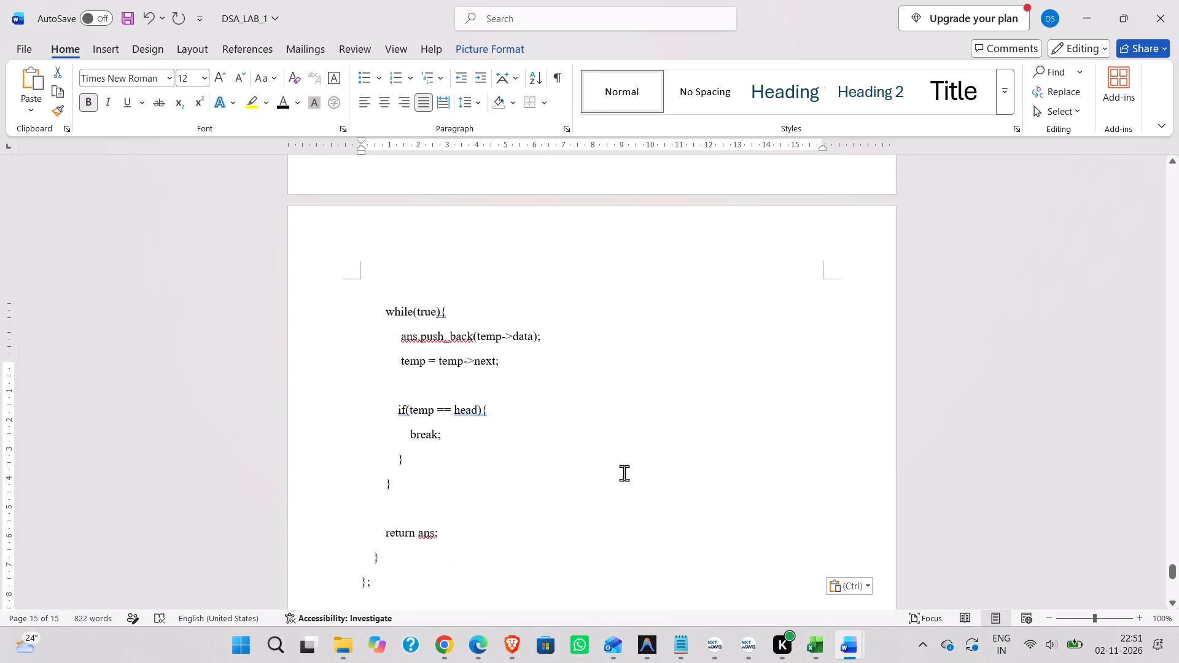
pyautogui.scroll(18, 624, 473)
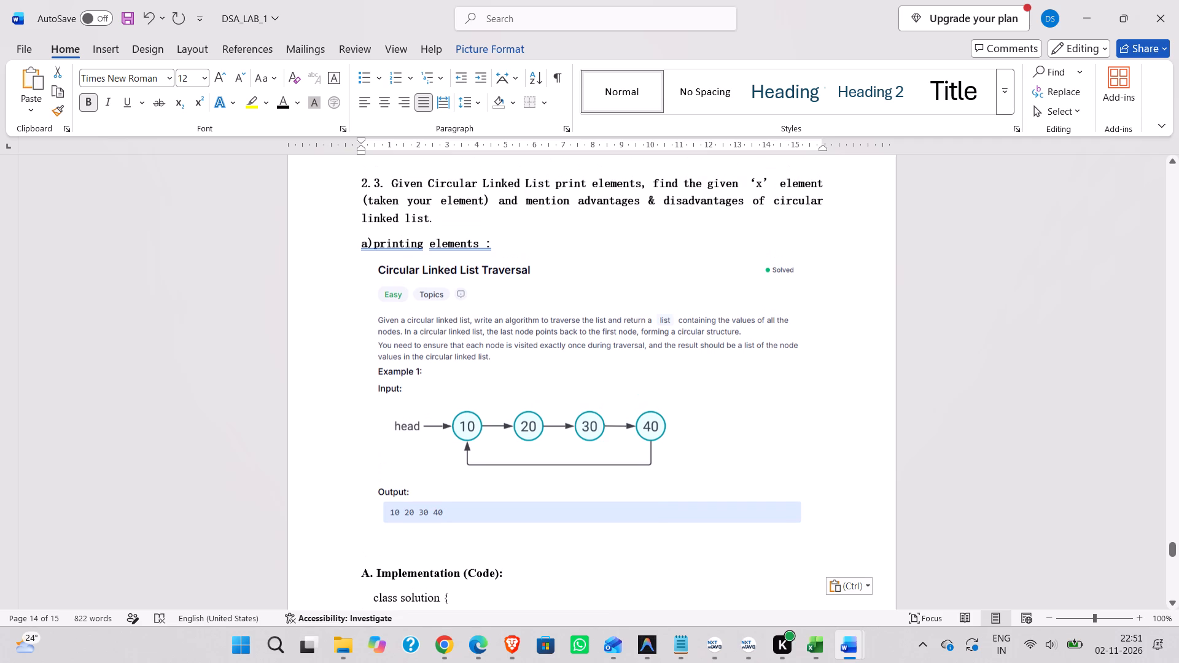
pyautogui.hotkey('alt', 'Tab')
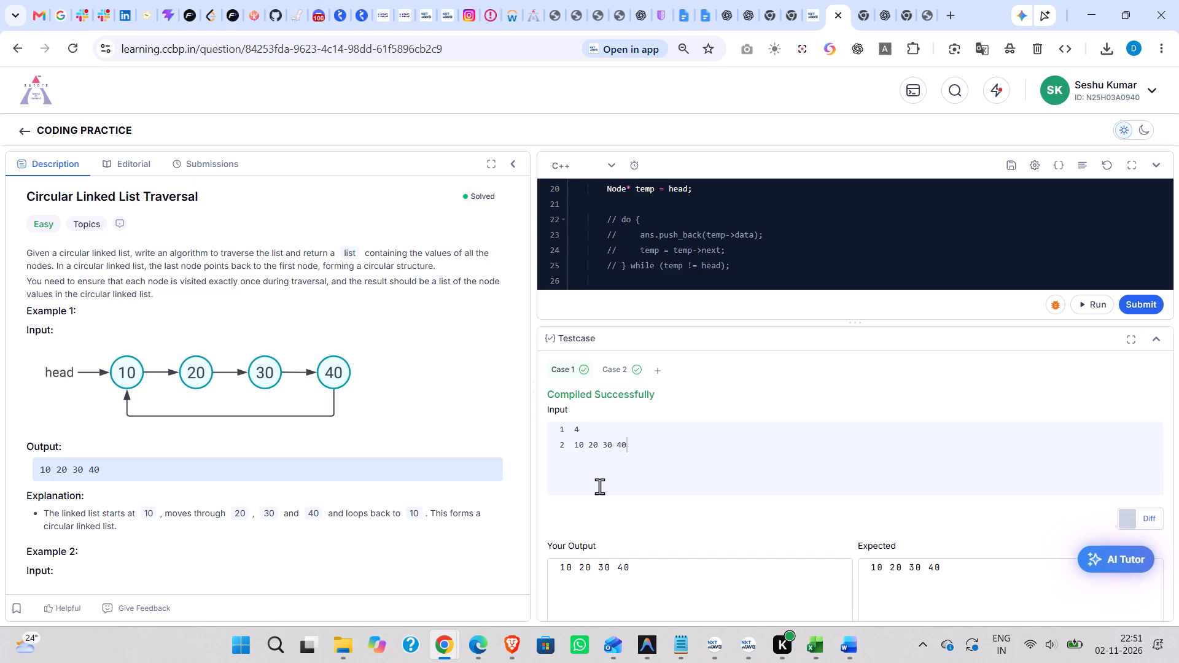
pyautogui.click(32, 145)
pyautogui.click(25, 140)
pyautogui.click(26, 139)
pyautogui.click(28, 130)
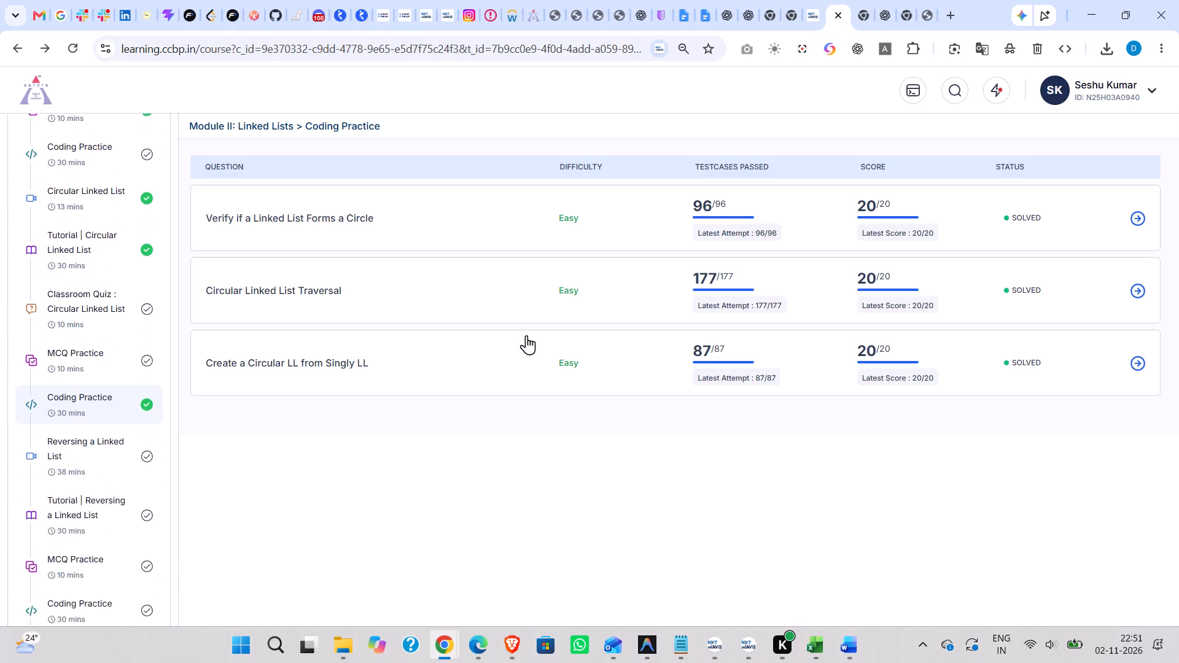
pyautogui.press('Print')
pyautogui.moveTo(183, 124); pyautogui.dragTo(1056, 430)
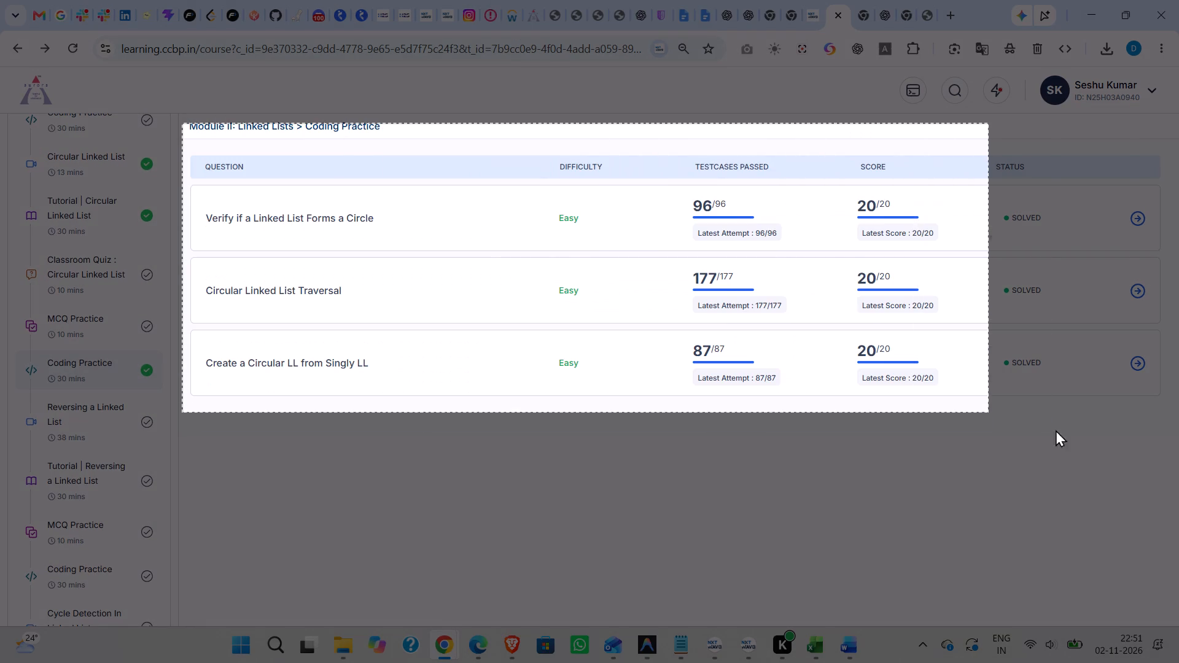
pyautogui.moveTo(1056, 430); pyautogui.dragTo(1166, 469)
pyautogui.click(890, 26)
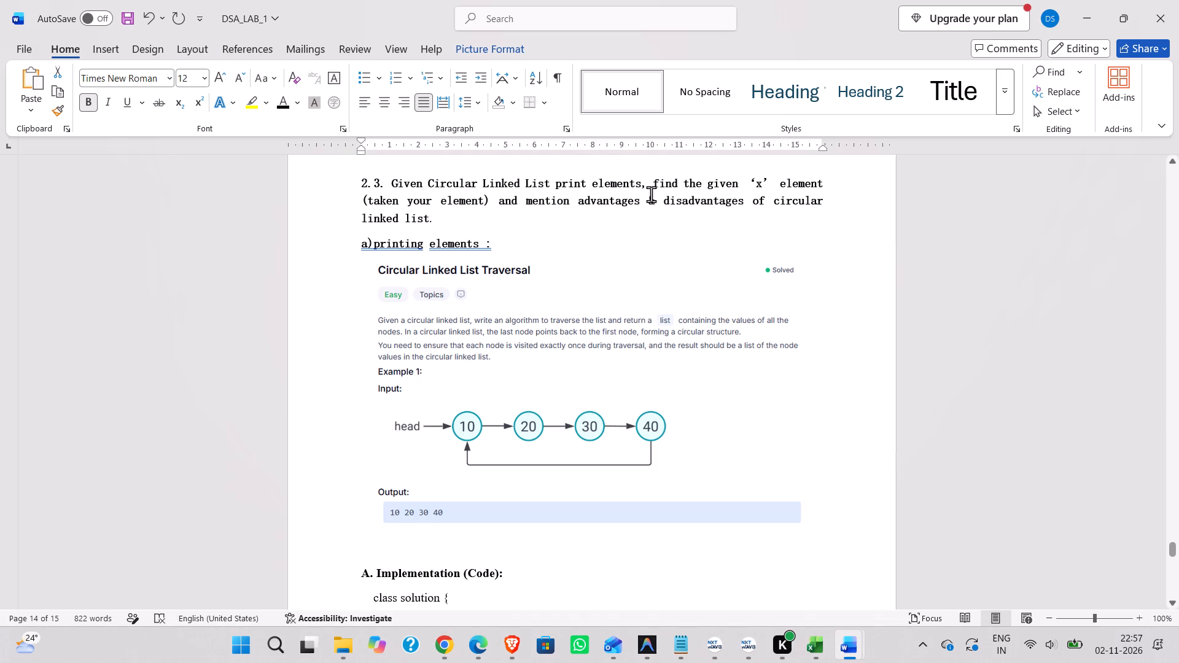
pyautogui.moveTo(653, 184); pyautogui.dragTo(492, 209)
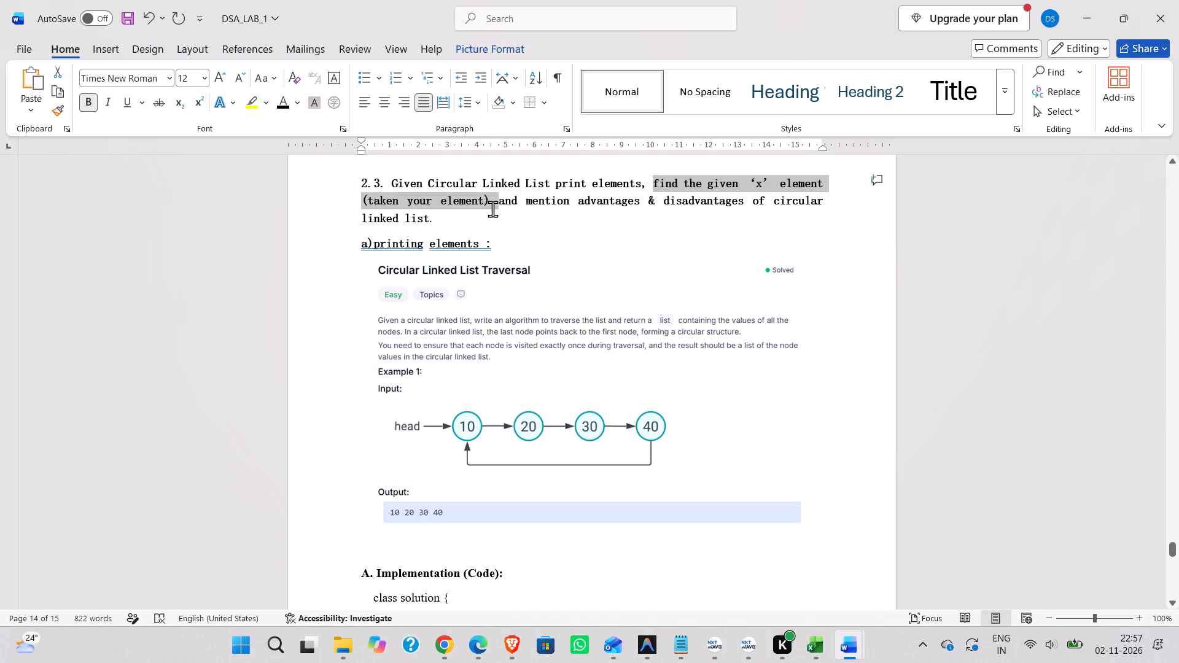
pyautogui.moveTo(492, 209); pyautogui.dragTo(488, 204)
pyautogui.hotkey('ctrl', 'c')
pyautogui.scroll(-8, 487, 205)
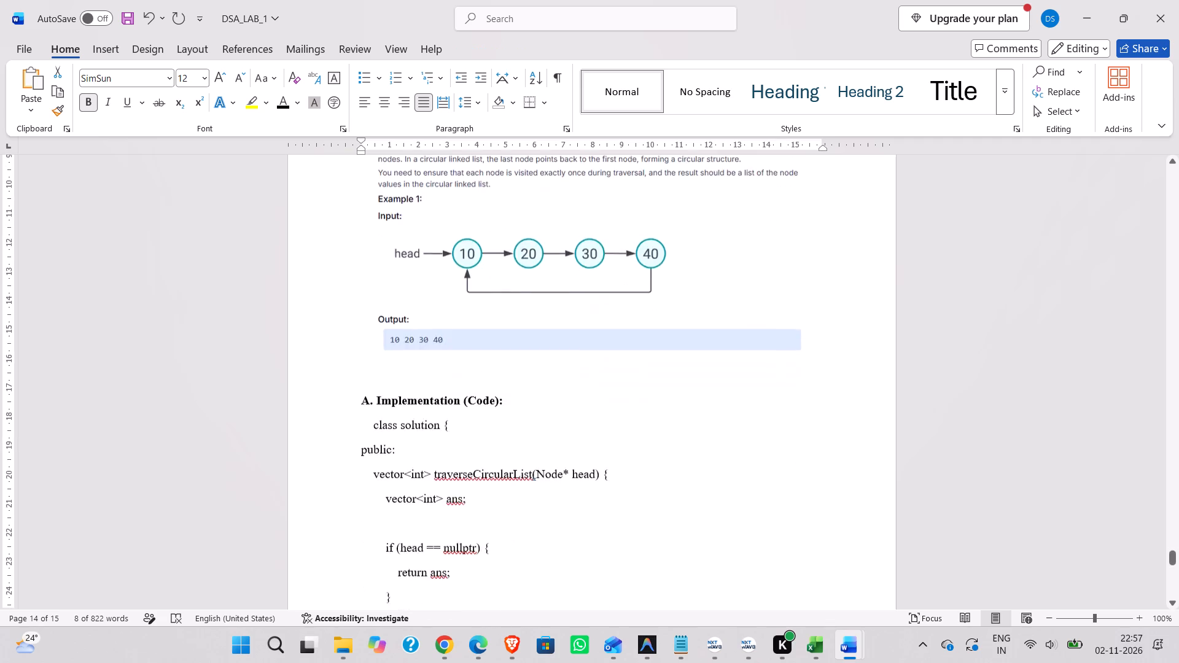
pyautogui.scroll(-20, 487, 206)
pyautogui.scroll(-17, 487, 206)
pyautogui.click(817, 433)
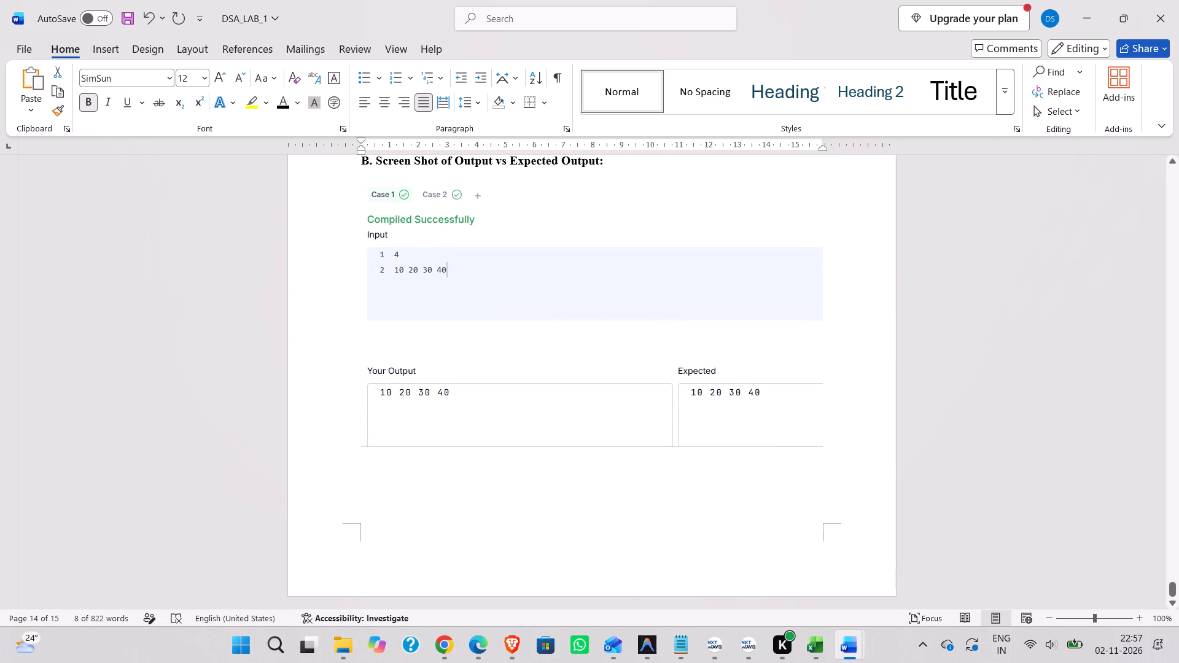
pyautogui.click(850, 435)
pyautogui.press('Return')
pyautogui.press('Return')
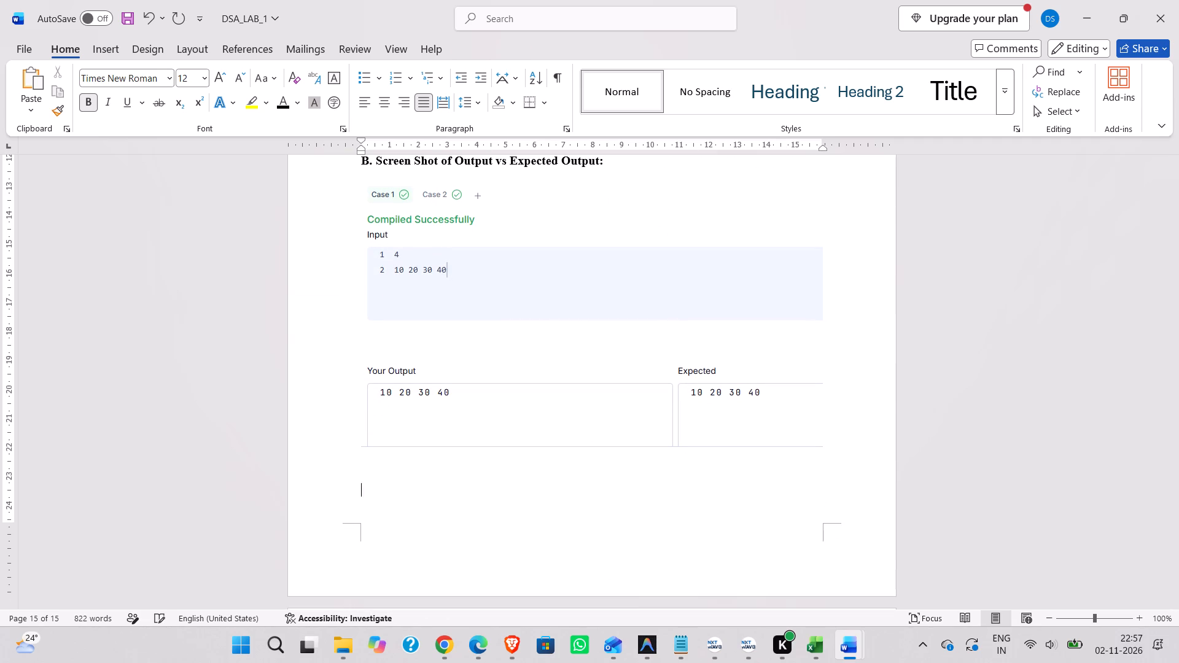
pyautogui.press('Return')
pyautogui.press('Return')
pyautogui.press('Return')
pyautogui.hotkey('ctrl', 'v')
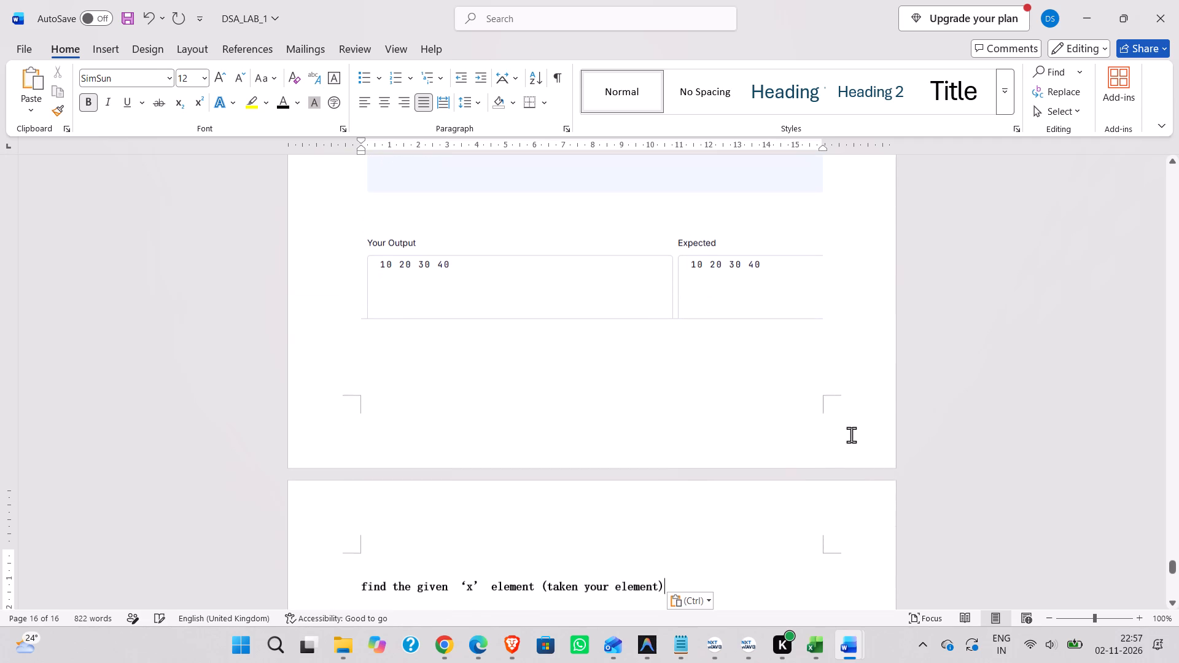
# Prefix the pasted 'find the given ‘x’ element' line with 'b) ' as plain text, without automatic list formatting.
pyautogui.scroll(-4, 835, 437)
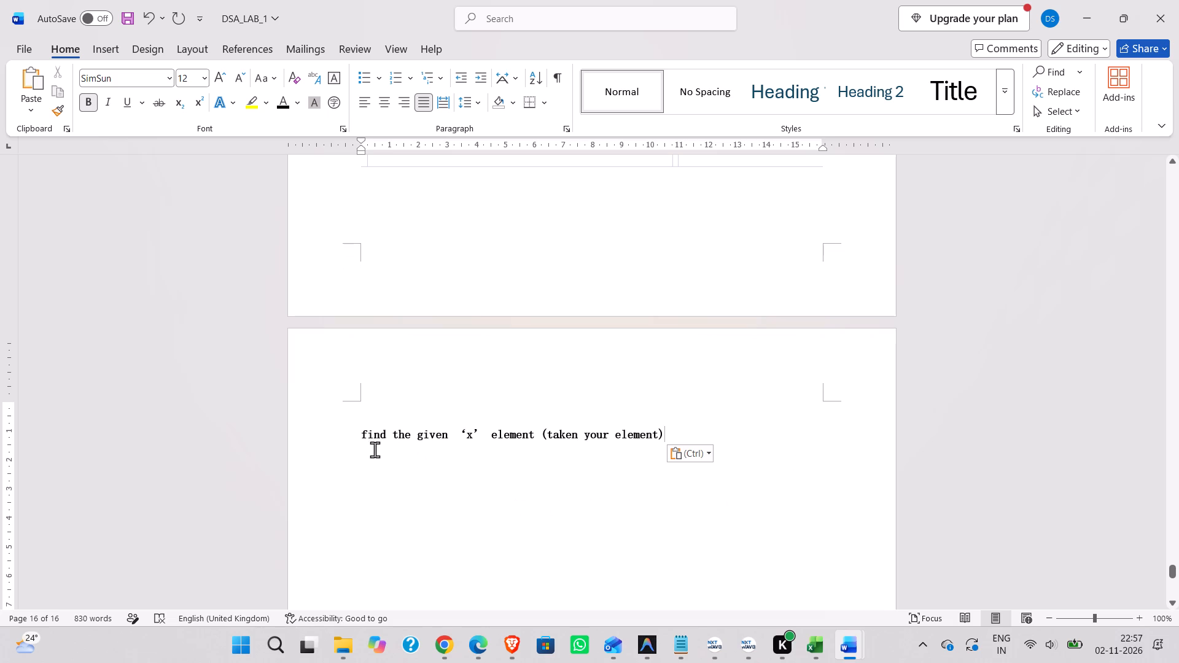
pyautogui.click(360, 439)
pyautogui.write('b)')
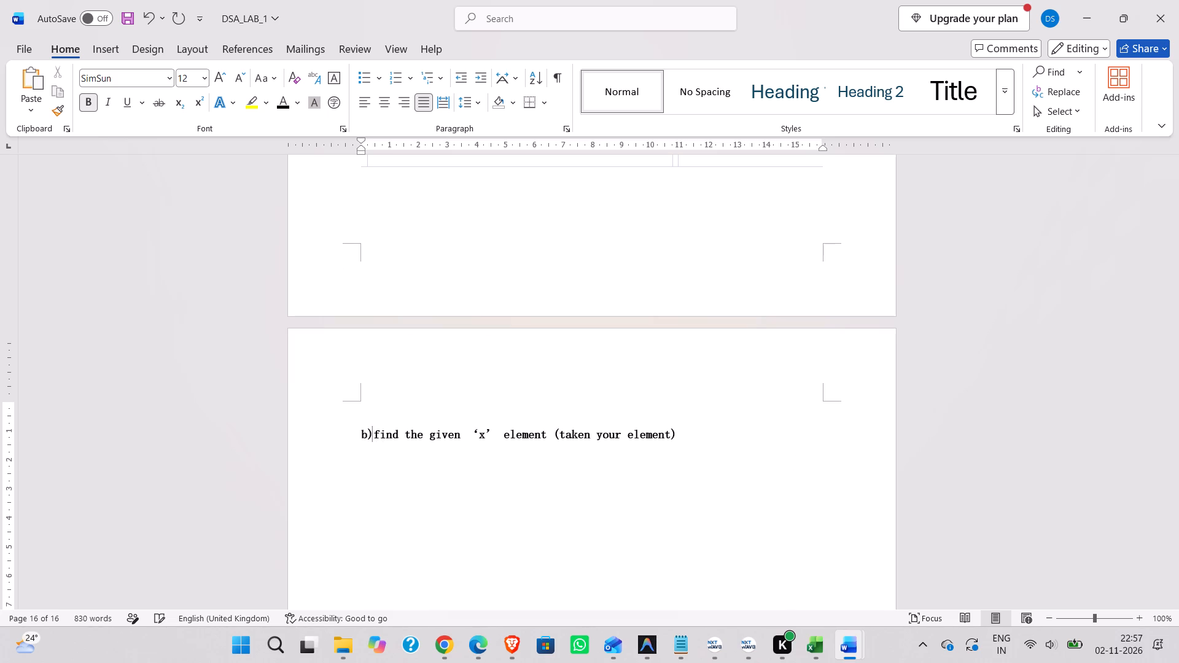
pyautogui.press('space')
pyautogui.hotkey('ctrl', 'z')
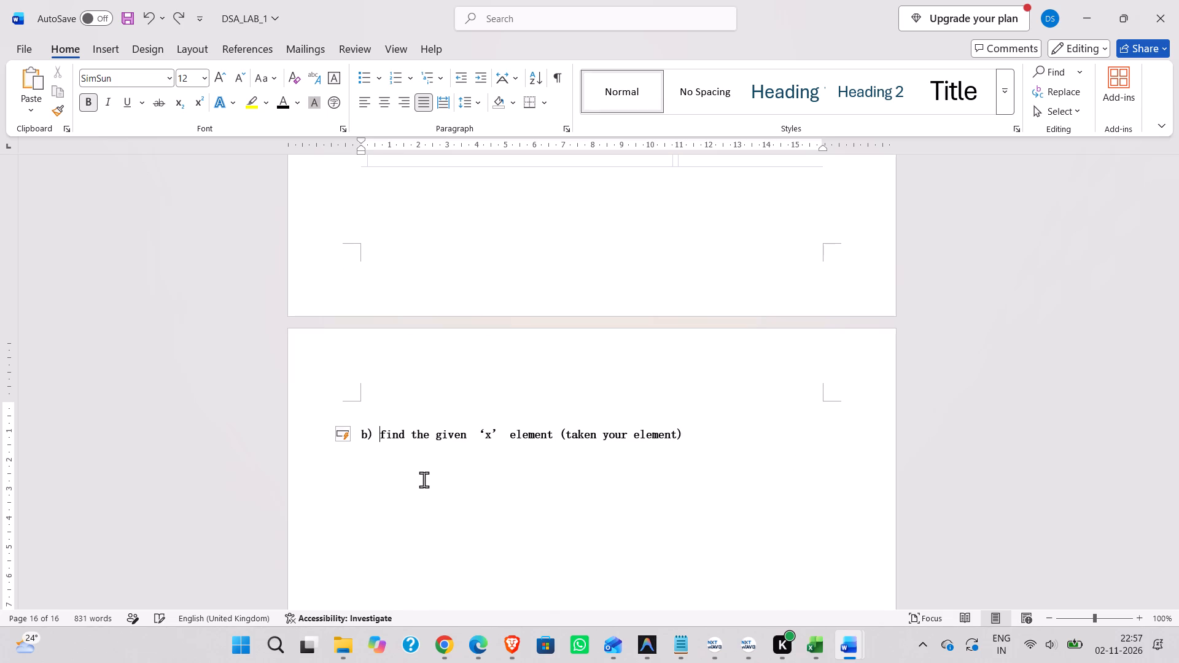
pyautogui.click(359, 440)
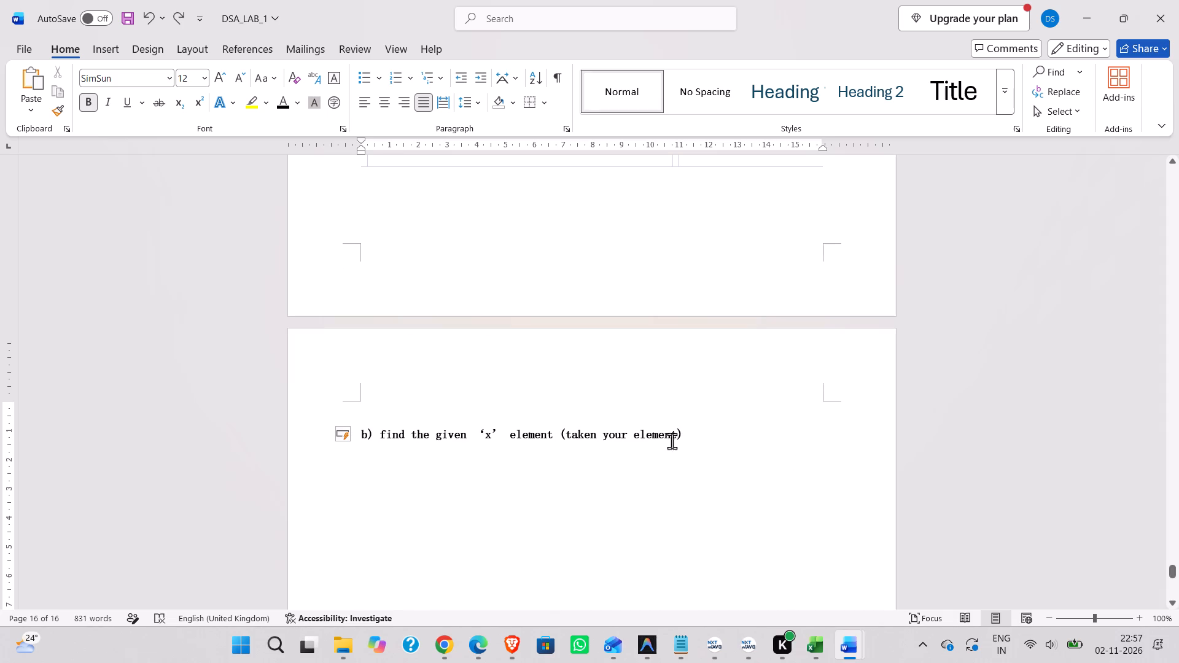
pyautogui.moveTo(690, 438); pyautogui.dragTo(427, 443)
pyautogui.click(677, 449)
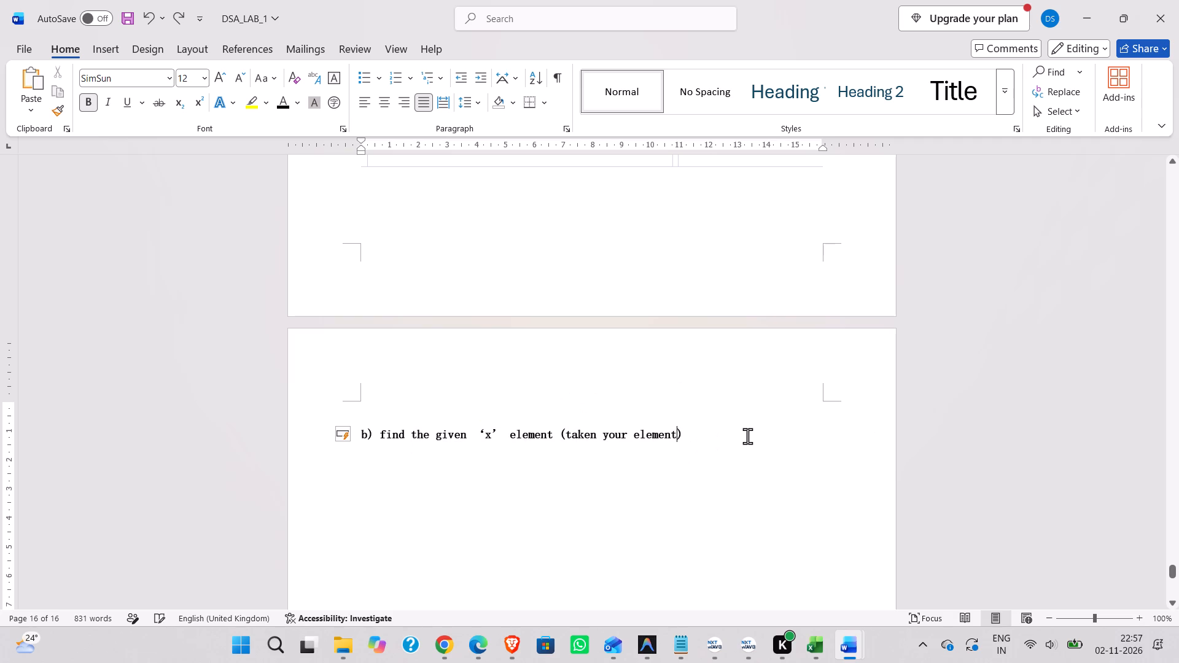
pyautogui.click(747, 433)
# Insert the pinned 'A. Implementation (Code):' heading from the clipboard history below the b) line, followed by a new line.
pyautogui.press('Return')
pyautogui.hotkey('alt', 'Tab')
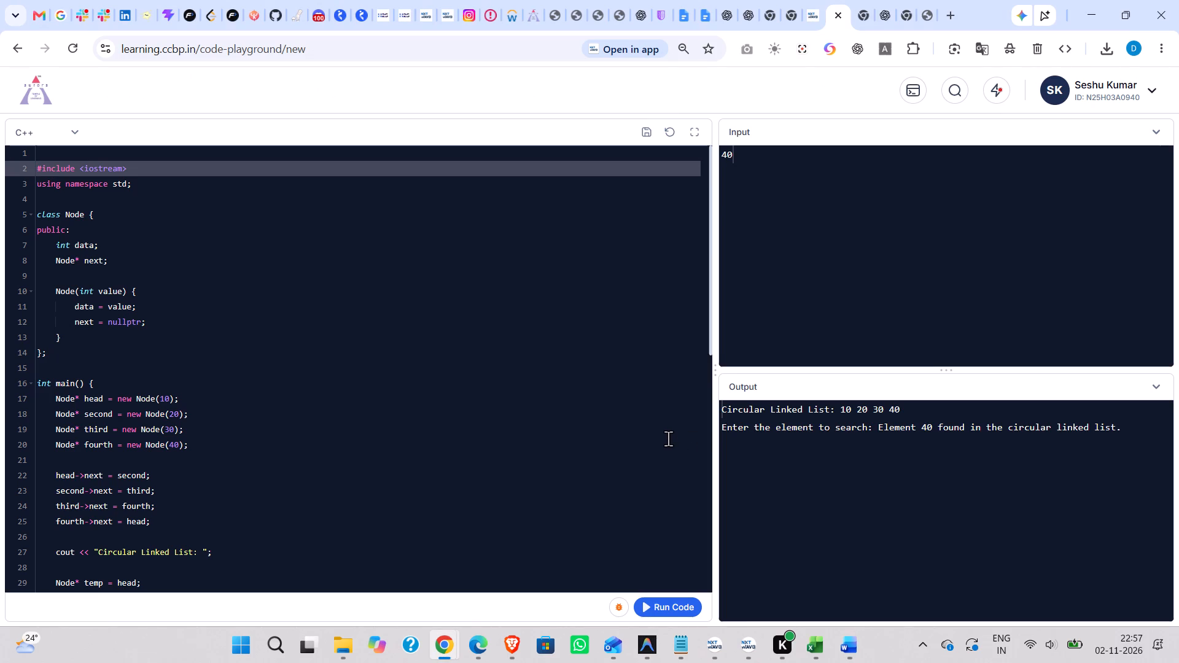
pyautogui.hotkey('alt', 'Tab')
pyautogui.press('super+v')
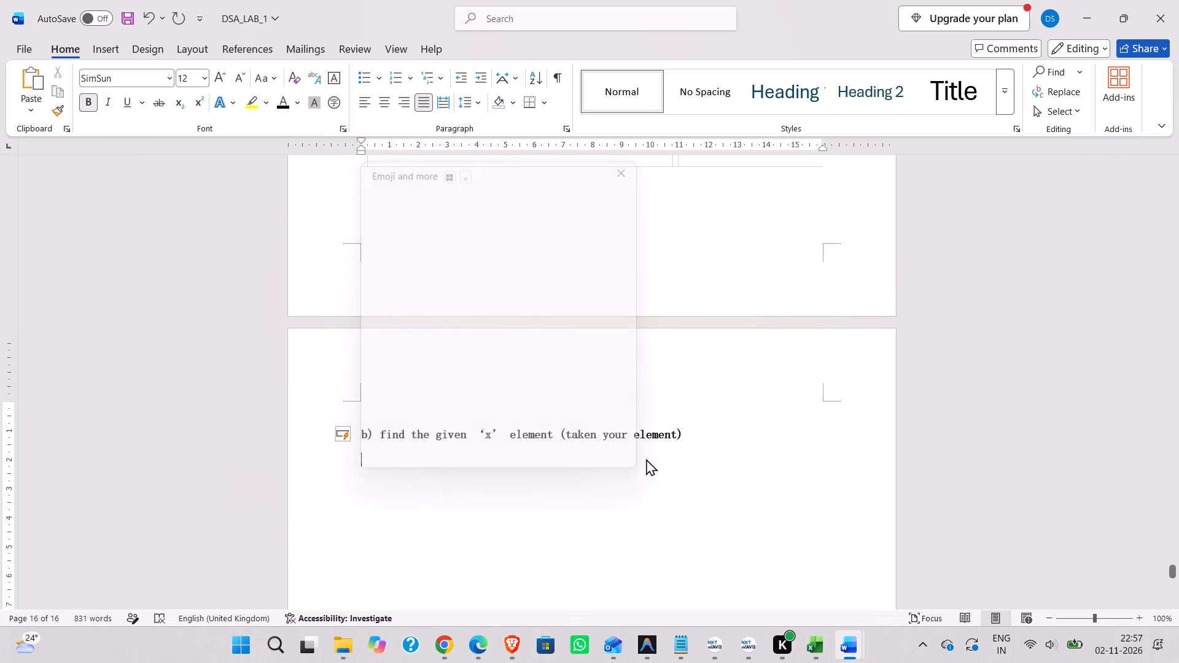
pyautogui.scroll(-18, 489, 382)
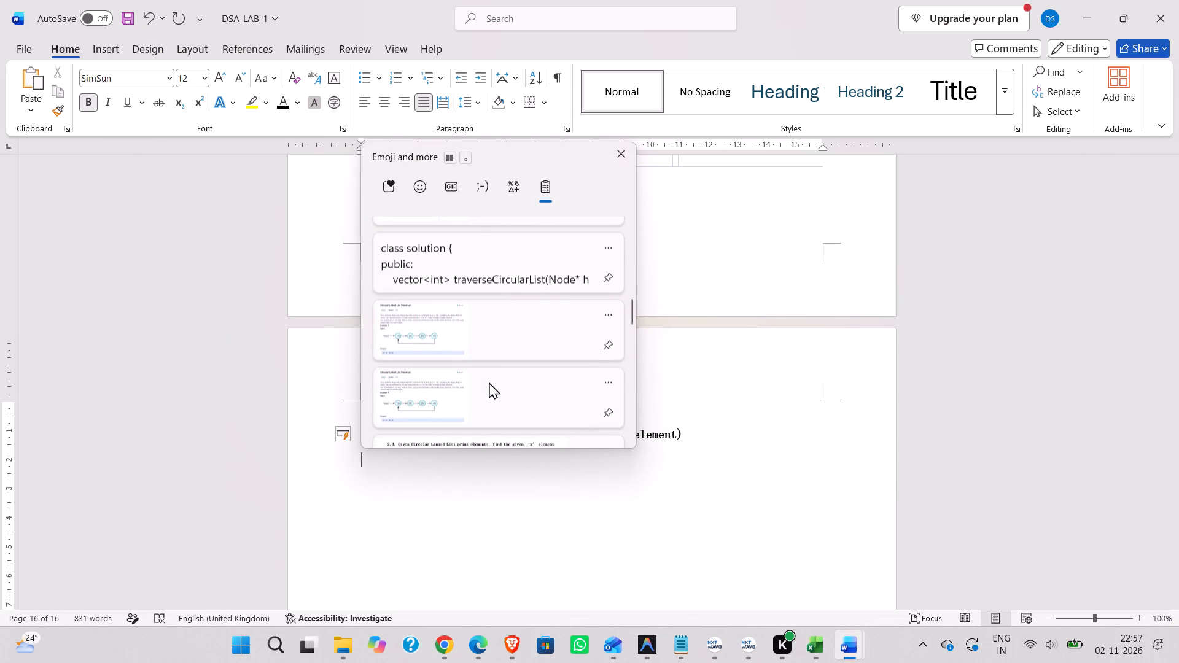
pyautogui.scroll(-18, 489, 382)
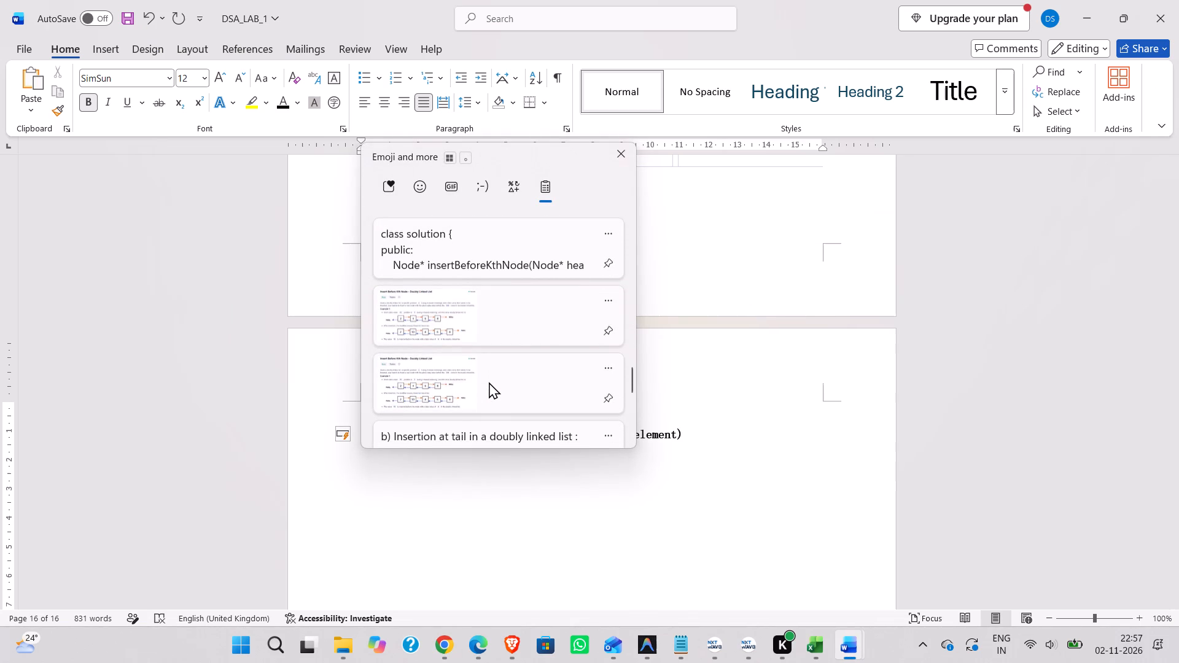
pyautogui.scroll(-15, 489, 382)
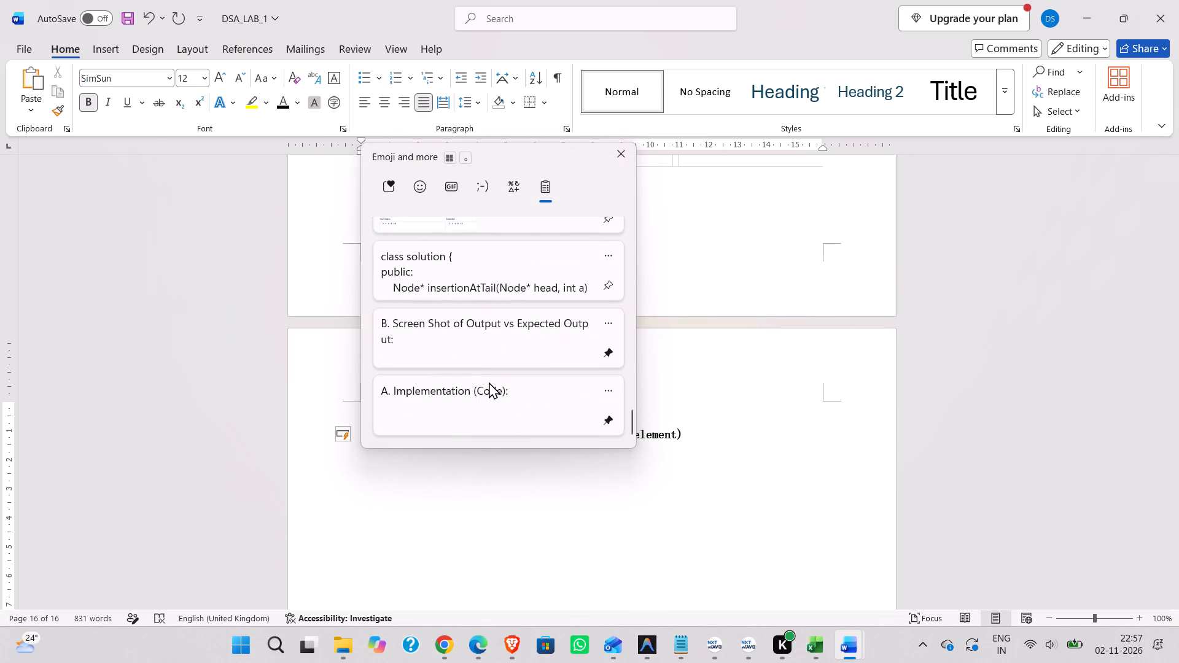
pyautogui.click(492, 400)
pyautogui.hotkey('ctrl', 'v')
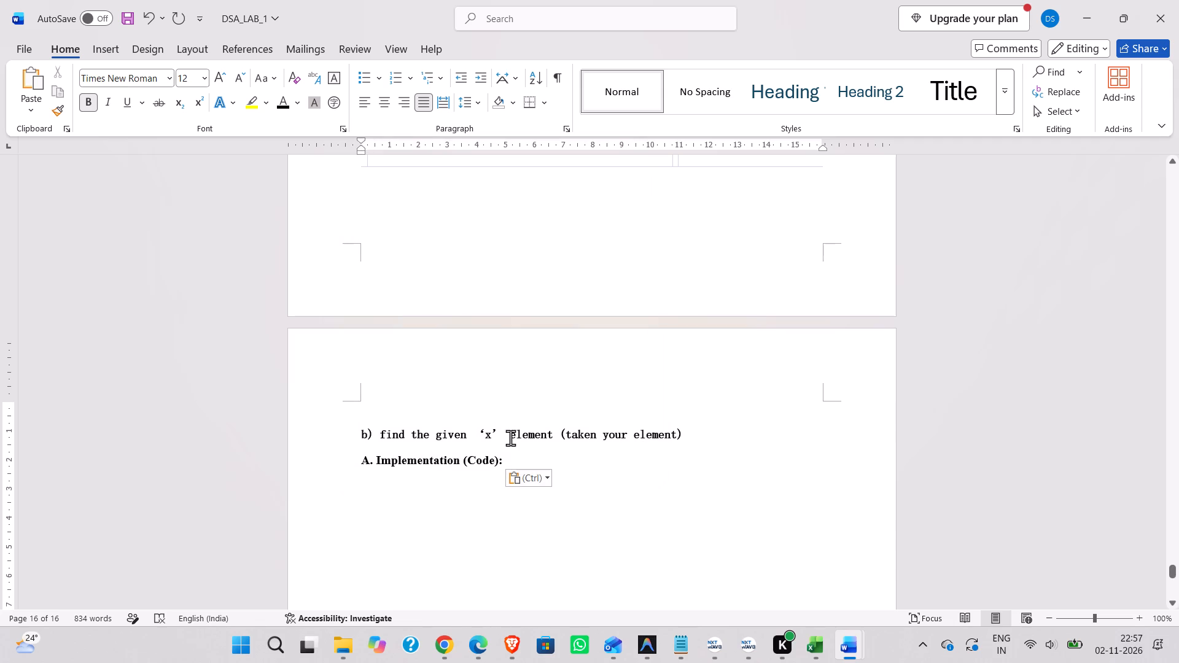
pyautogui.hotkey('shift', 'Return')
pyautogui.hotkey('ctrl', 'z')
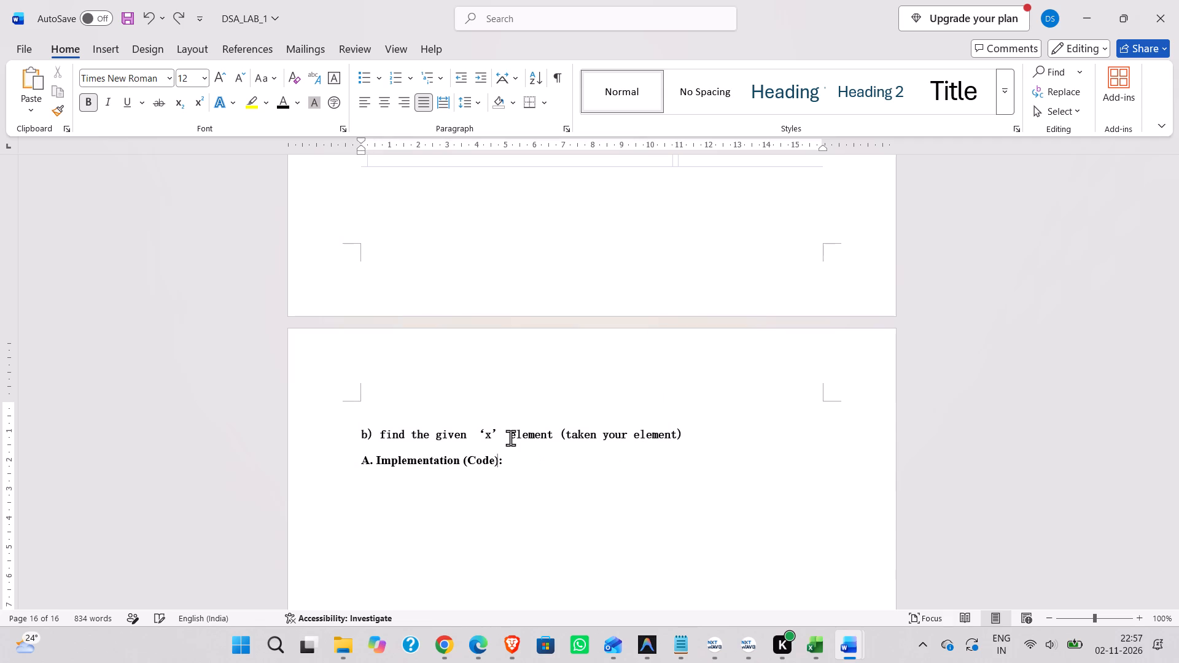
pyautogui.press('Return')
# Copy all the circular list search code from the C++ playground and paste it in non-bold text under 'A. Implementation (Code):' in DSA_LAB_1.
pyautogui.hotkey('alt', 'Tab')
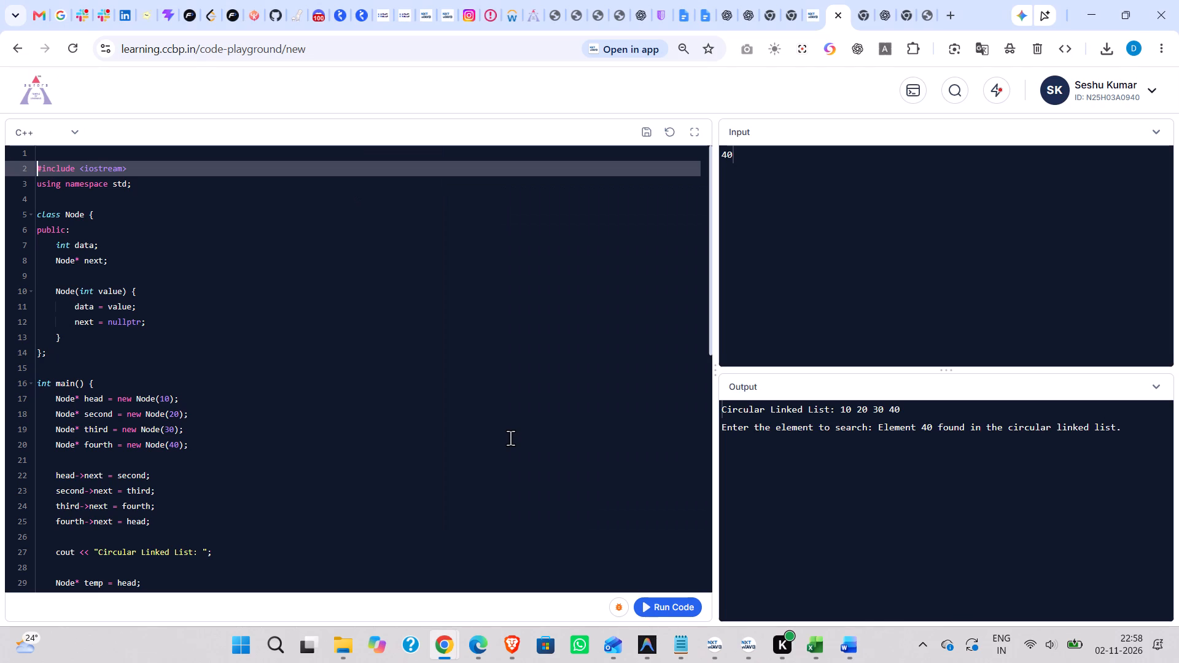
pyautogui.click(239, 344)
pyautogui.hotkey('ctrl', 'a')
pyautogui.hotkey('ctrl', 'c')
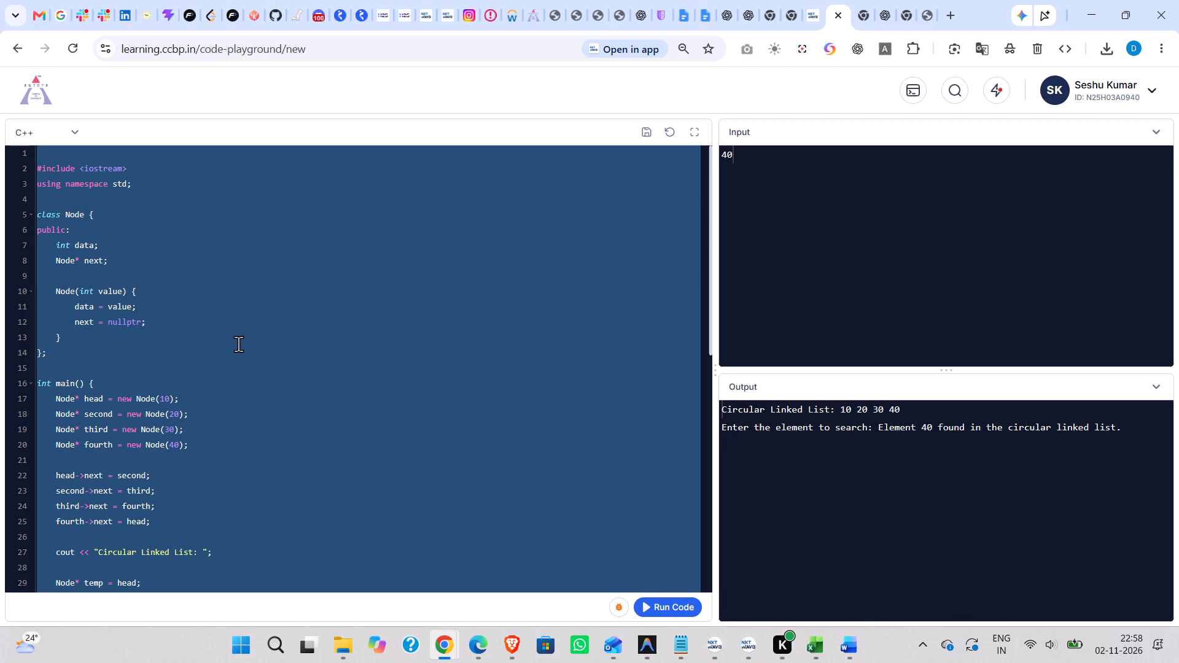
pyautogui.hotkey('alt', 'Tab')
pyautogui.click(89, 107)
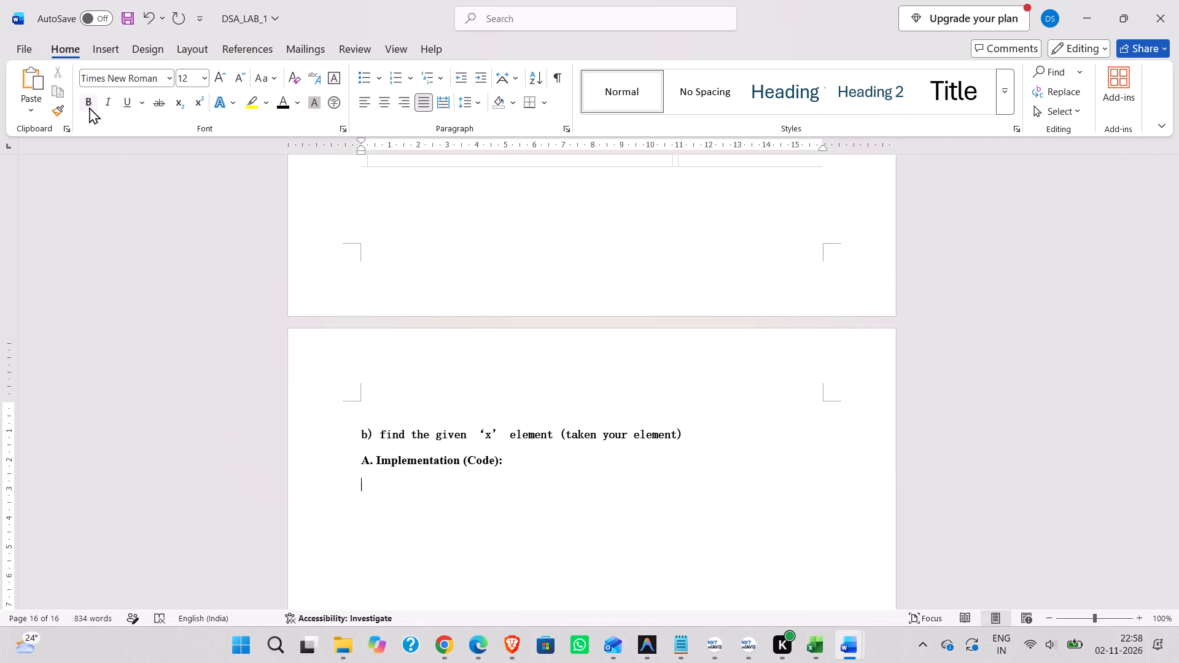
pyautogui.press('space')
pyautogui.press('space')
pyautogui.press('space')
pyautogui.press('space')
pyautogui.press('space')
pyautogui.press('space')
pyautogui.hotkey('ctrl', 'v')
# Check through the pasted code and add the line 'B) Screenshot:' below its end, followed by a new line.
pyautogui.scroll(14, 492, 464)
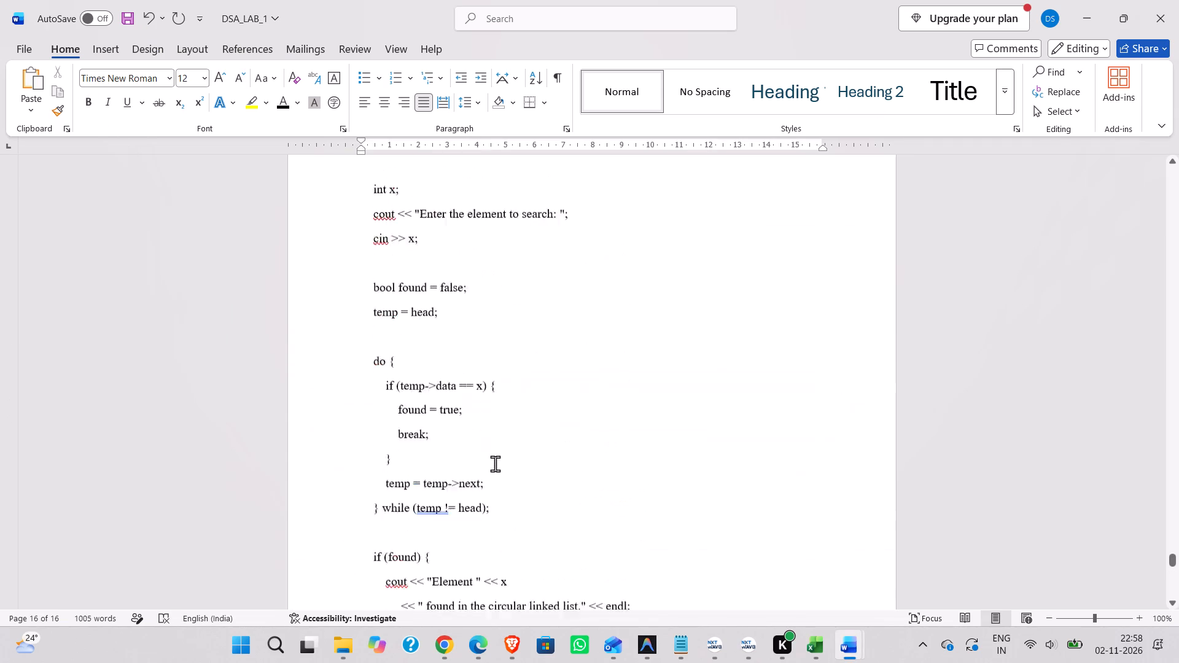
pyautogui.scroll(7, 495, 463)
pyautogui.scroll(19, 495, 463)
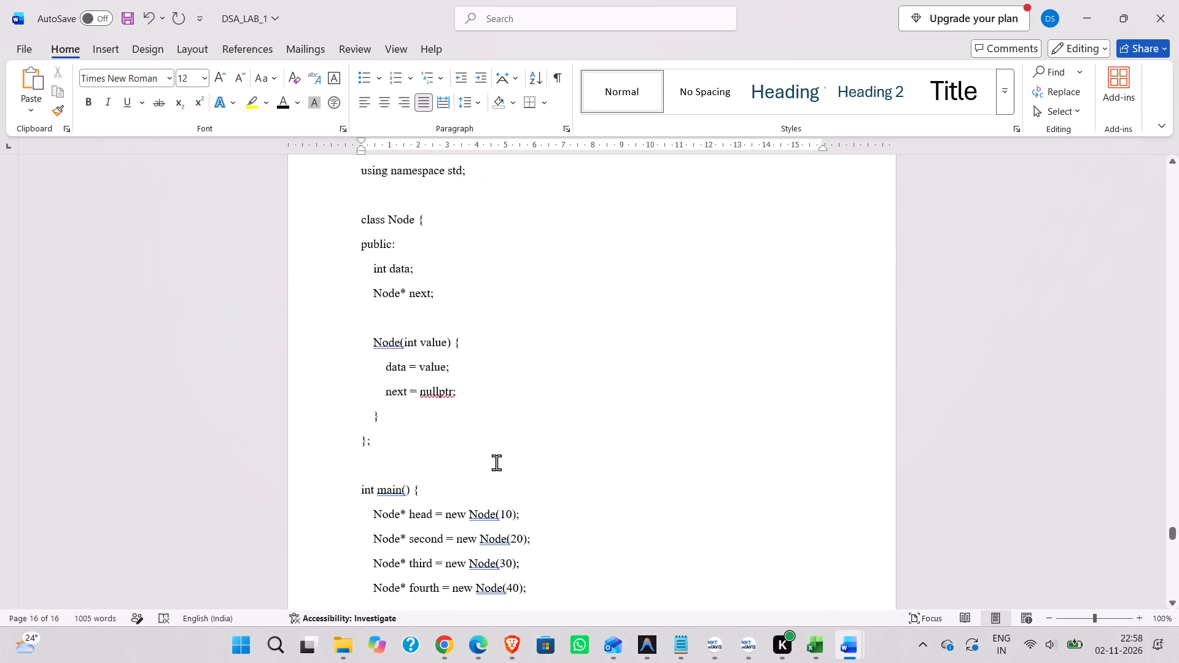
pyautogui.scroll(2, 496, 462)
pyautogui.scroll(-20, 496, 461)
pyautogui.scroll(-4, 496, 461)
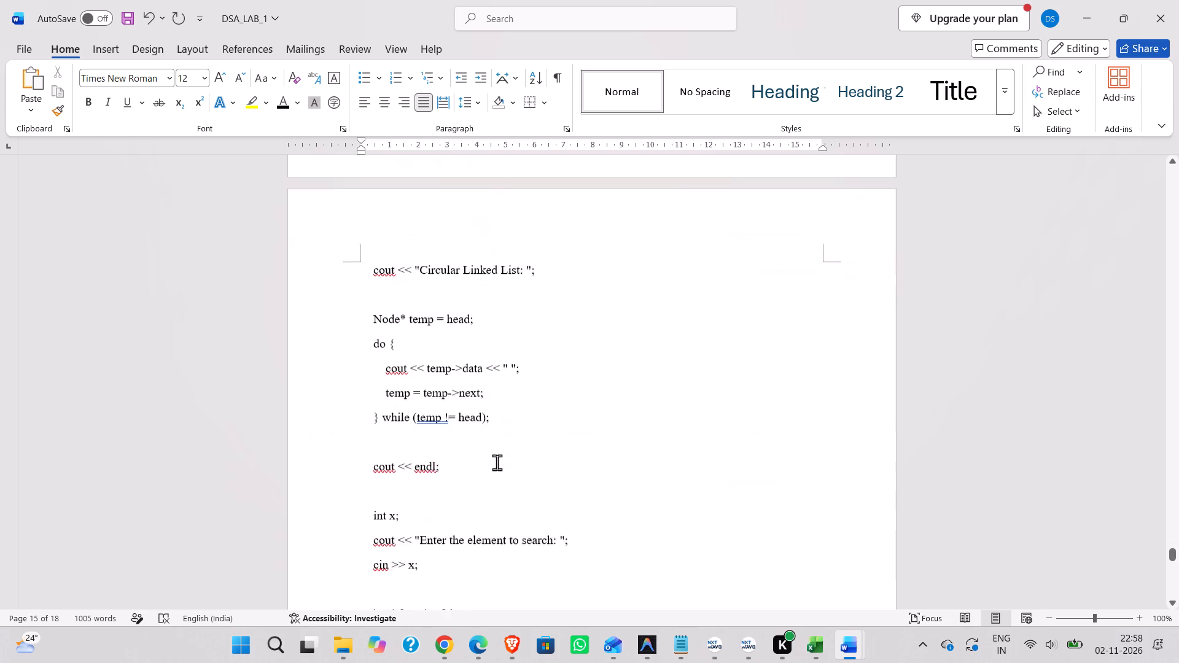
pyautogui.scroll(-17, 497, 461)
pyautogui.scroll(-6, 495, 460)
pyautogui.click(489, 442)
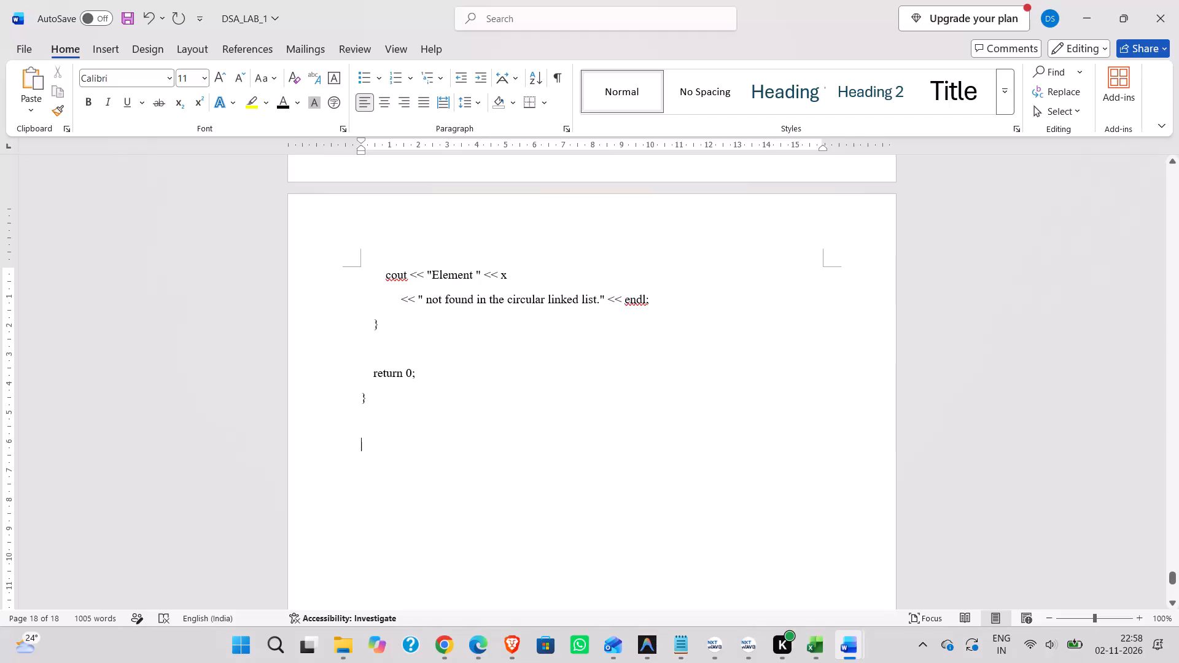
pyautogui.hotkey('shift', 'b')
pyautogui.write(')')
pyautogui.press('space')
pyautogui.write('Screenshit')
pyautogui.press('BackSpace')
pyautogui.press('BackSpace')
pyautogui.write('ot:')
pyautogui.press('Return')
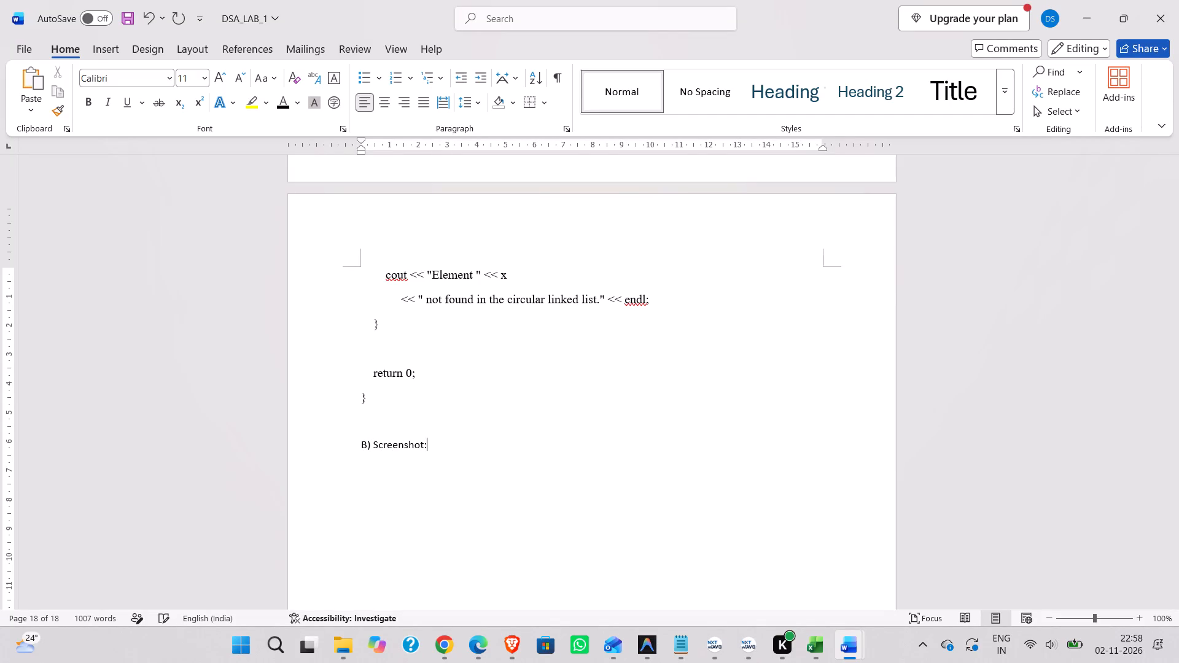
# Format the 'B) Screenshot:' line as bold Times New Roman and enlarge its font by one step.
pyautogui.scroll(-4, 400, 440)
pyautogui.moveTo(437, 309); pyautogui.dragTo(400, 303)
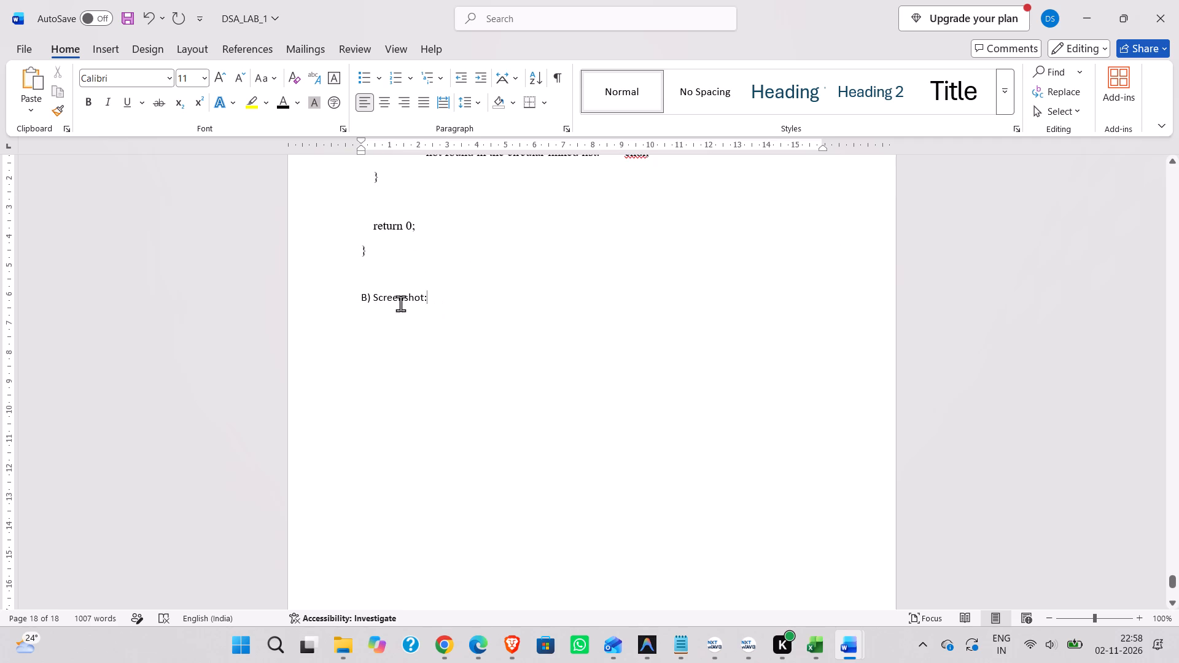
pyautogui.moveTo(400, 303); pyautogui.dragTo(361, 303)
pyautogui.click(374, 282)
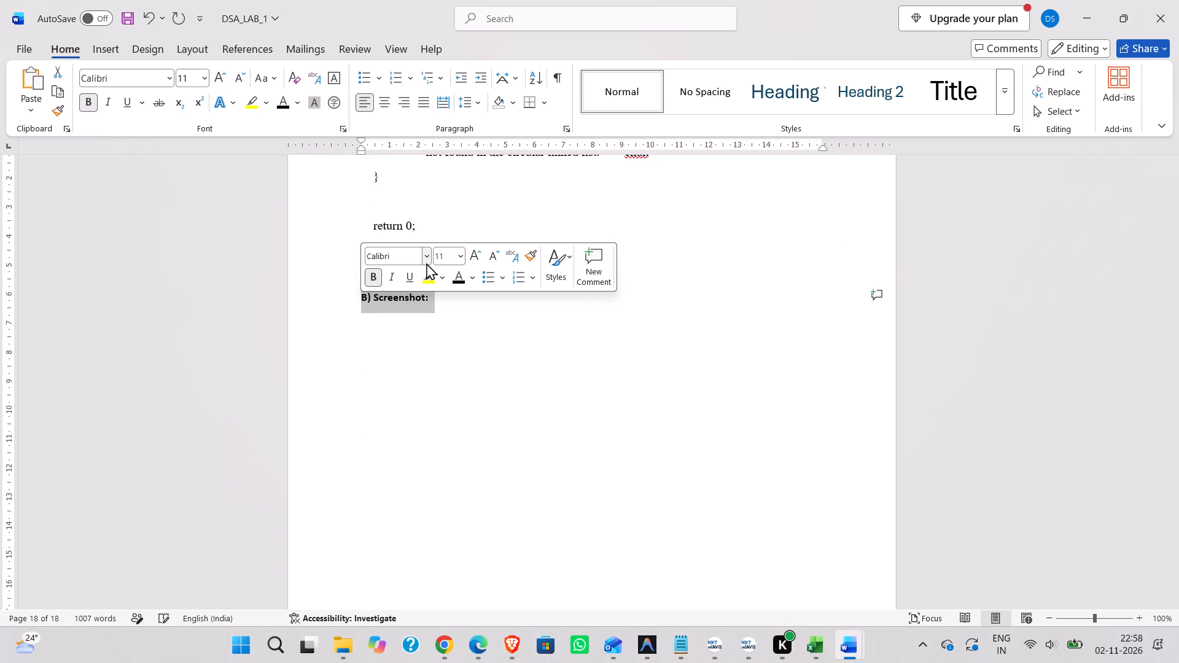
pyautogui.click(426, 263)
pyautogui.click(425, 419)
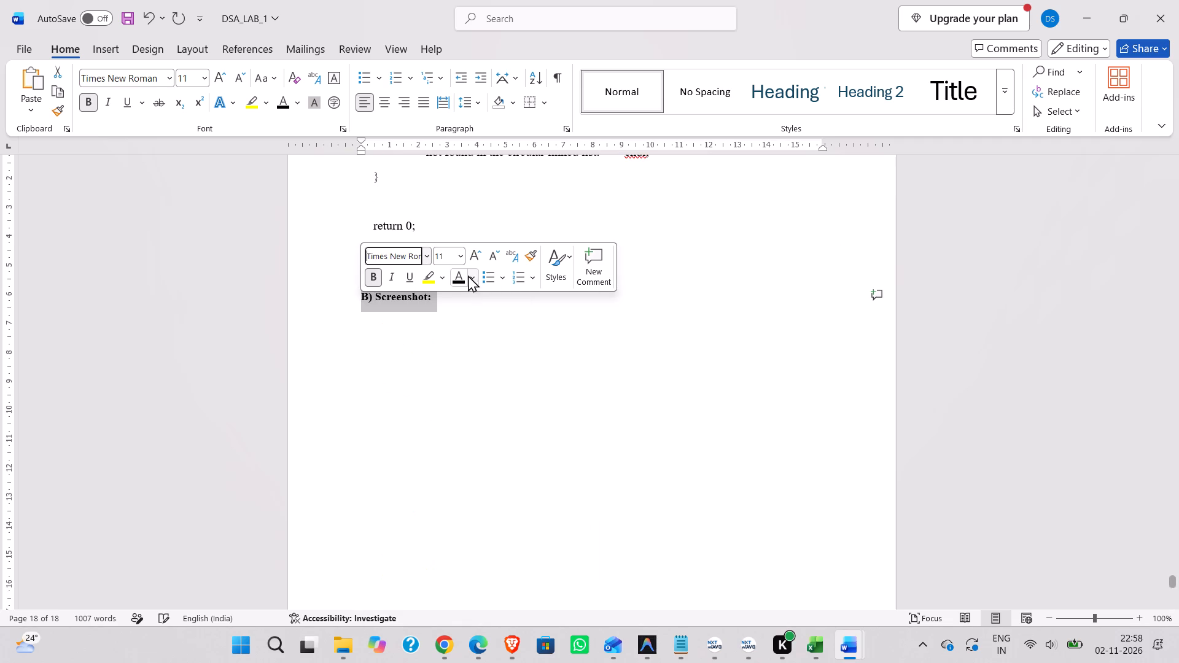
pyautogui.click(473, 257)
pyautogui.click(489, 416)
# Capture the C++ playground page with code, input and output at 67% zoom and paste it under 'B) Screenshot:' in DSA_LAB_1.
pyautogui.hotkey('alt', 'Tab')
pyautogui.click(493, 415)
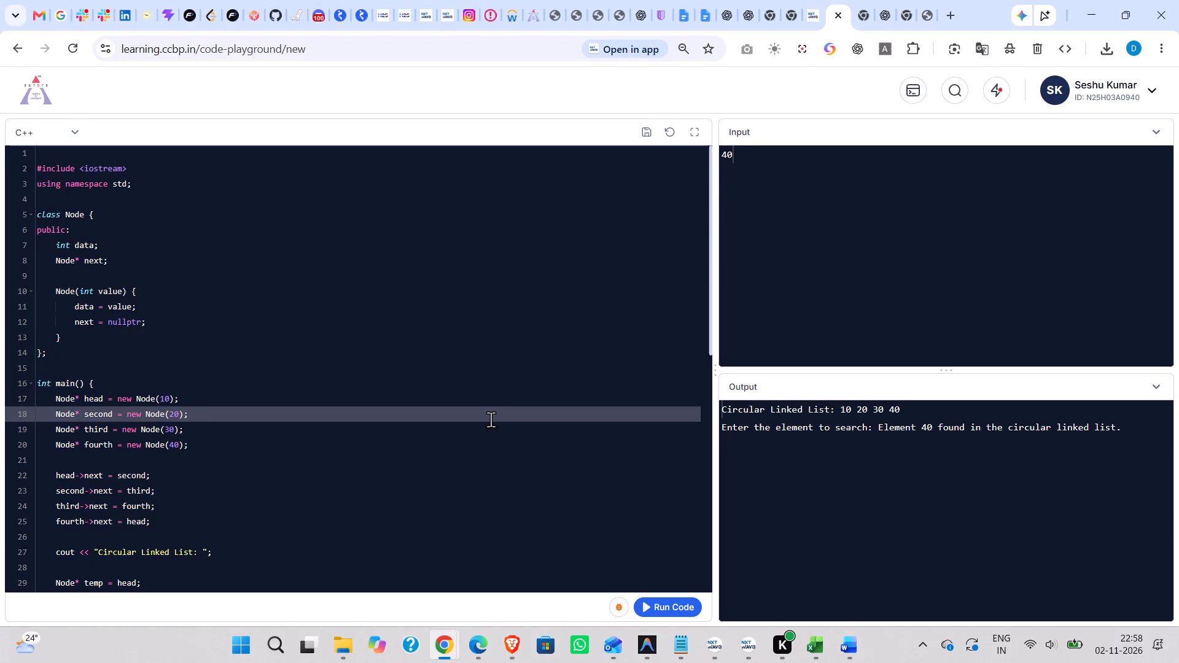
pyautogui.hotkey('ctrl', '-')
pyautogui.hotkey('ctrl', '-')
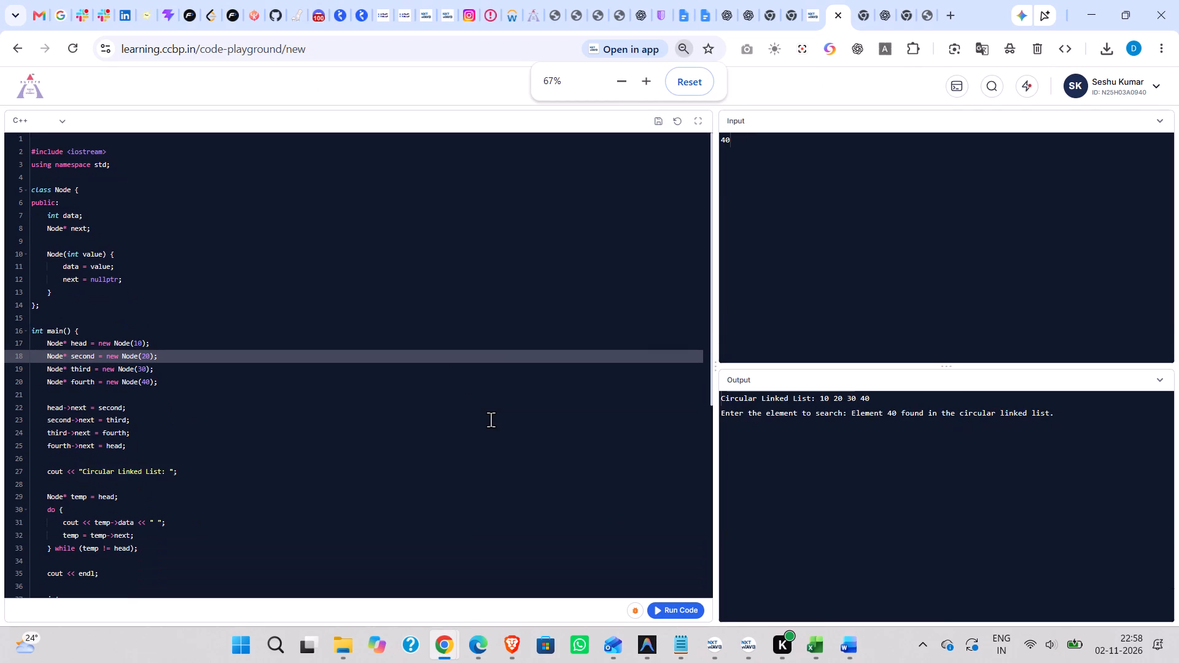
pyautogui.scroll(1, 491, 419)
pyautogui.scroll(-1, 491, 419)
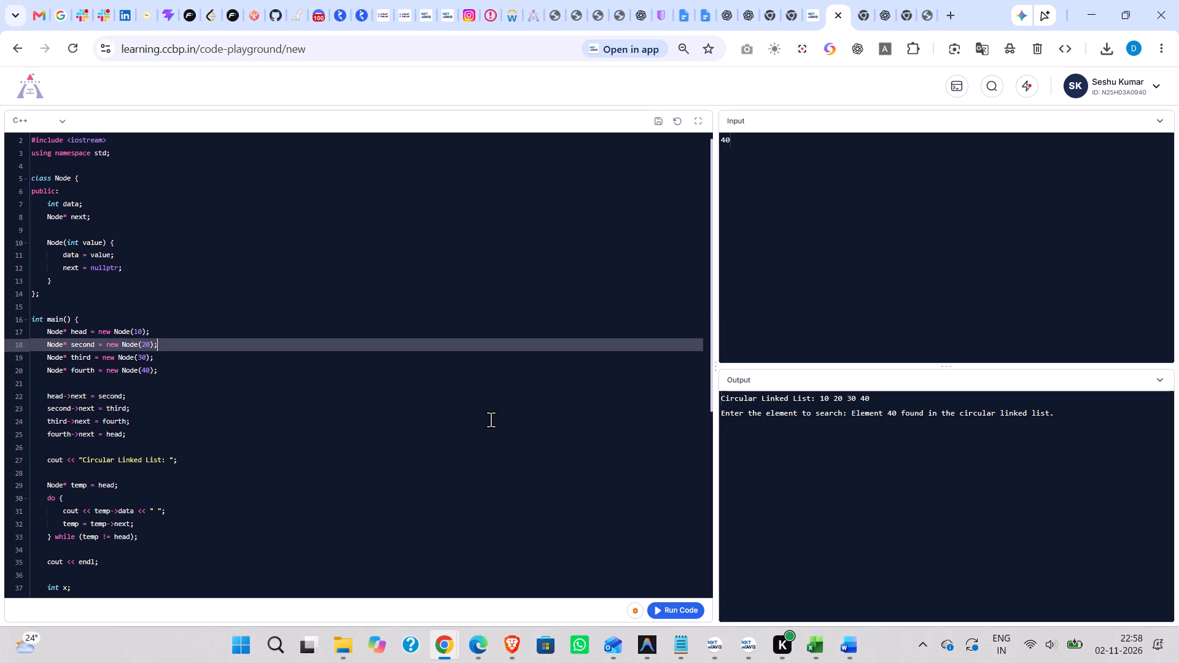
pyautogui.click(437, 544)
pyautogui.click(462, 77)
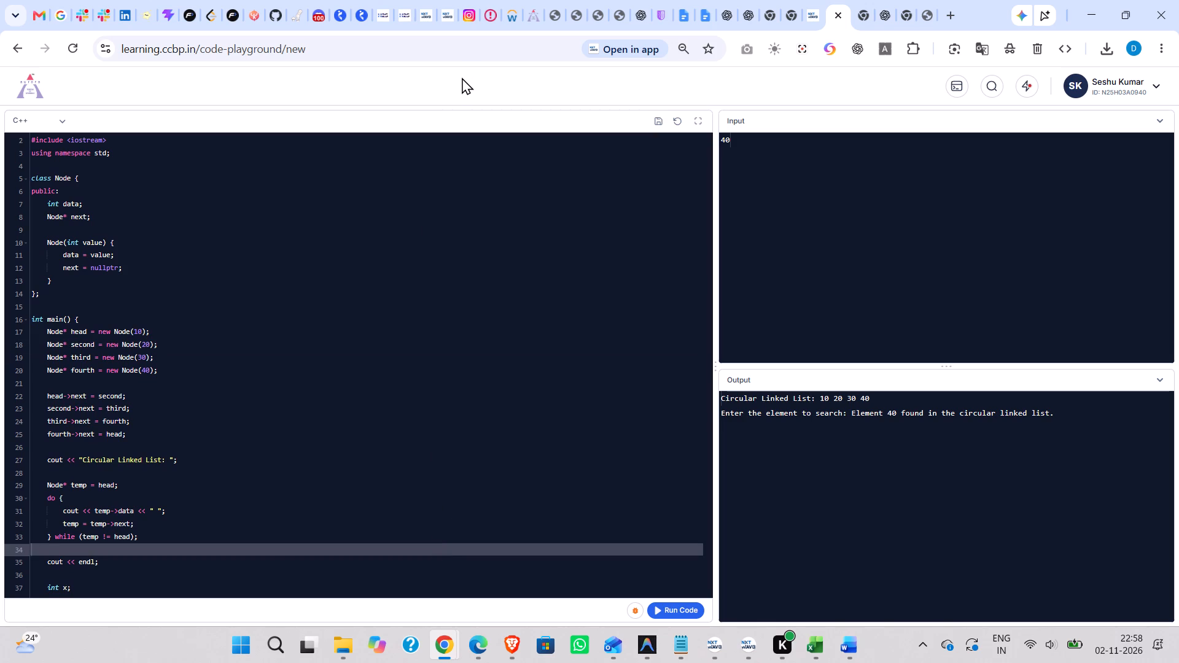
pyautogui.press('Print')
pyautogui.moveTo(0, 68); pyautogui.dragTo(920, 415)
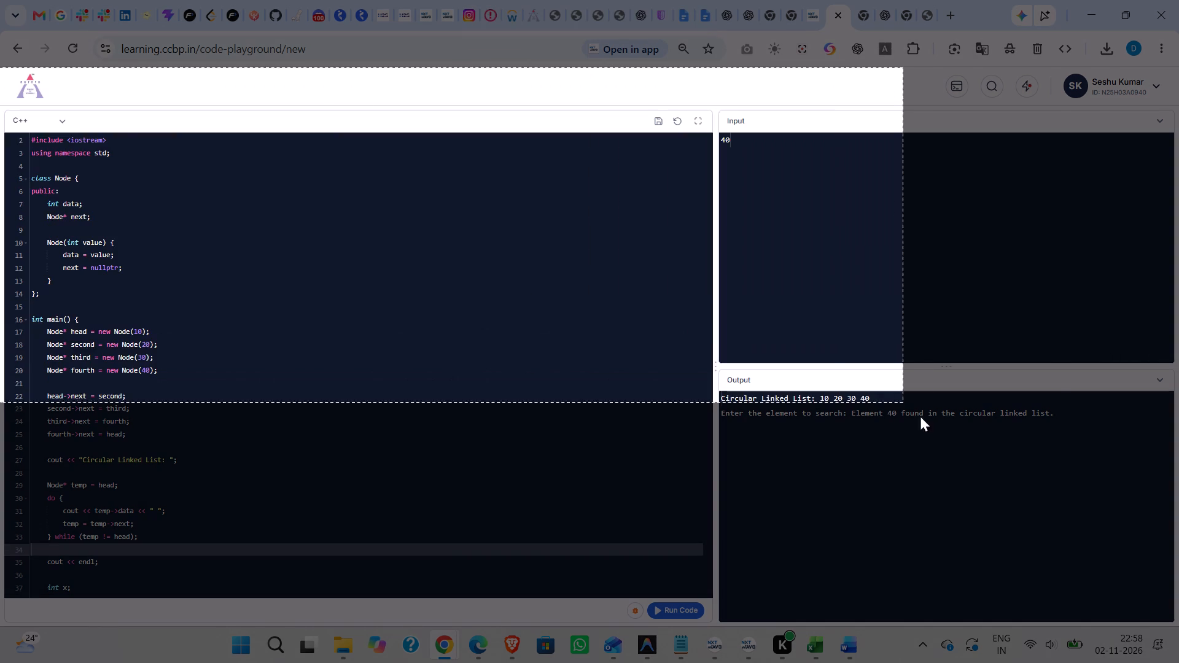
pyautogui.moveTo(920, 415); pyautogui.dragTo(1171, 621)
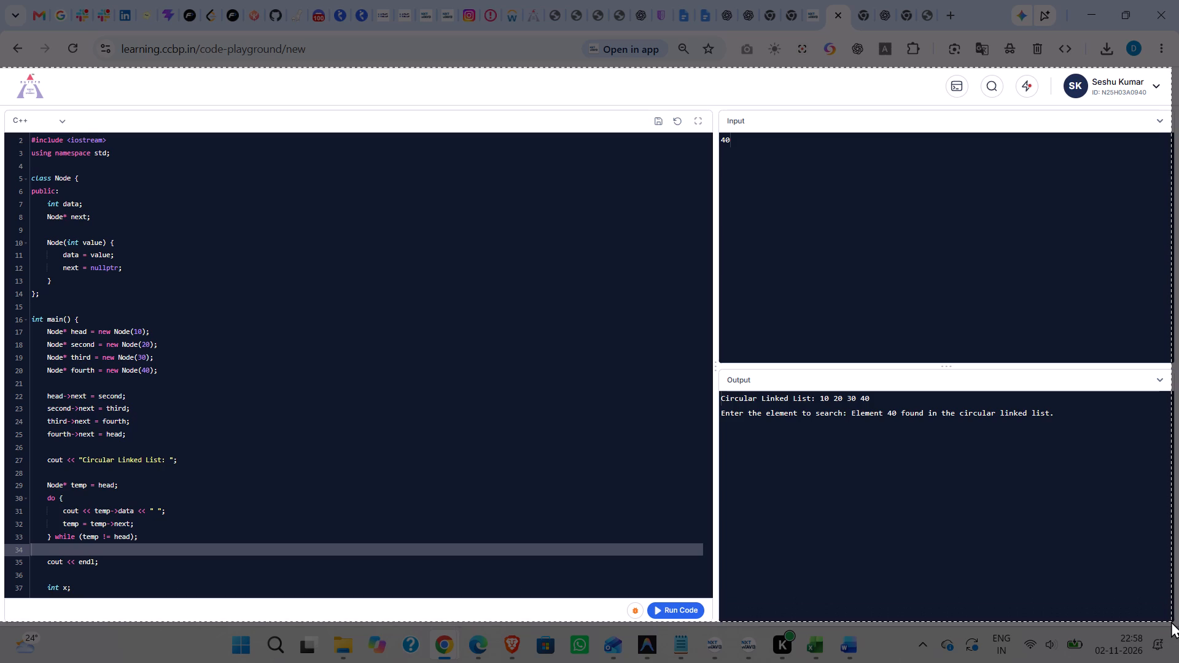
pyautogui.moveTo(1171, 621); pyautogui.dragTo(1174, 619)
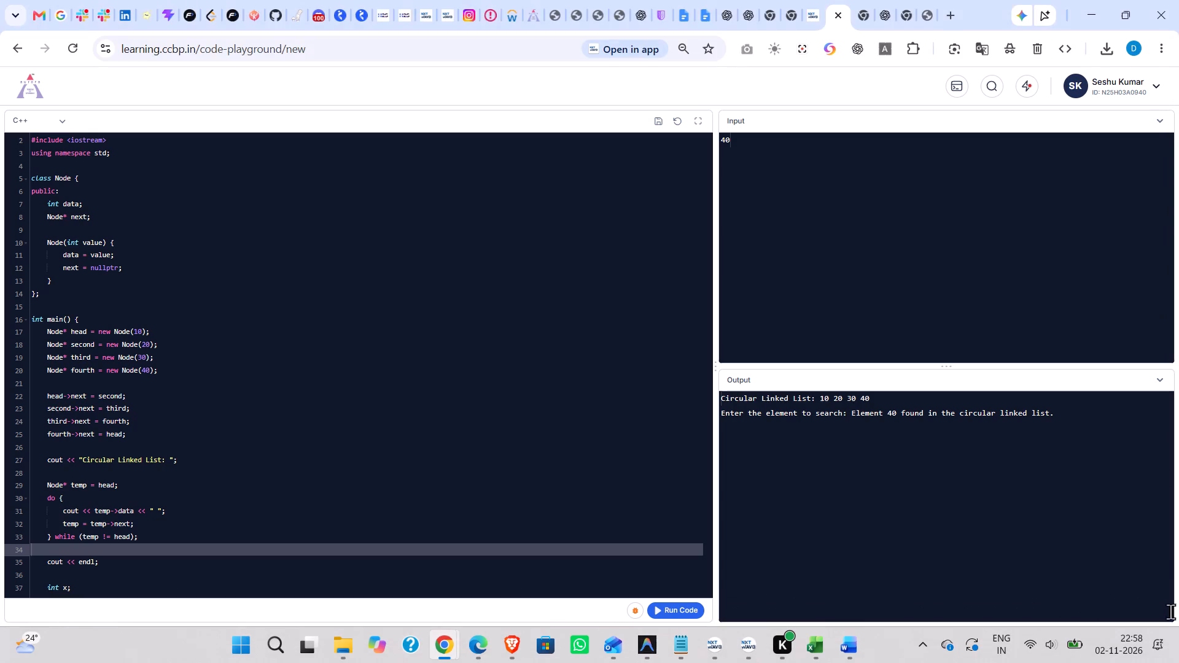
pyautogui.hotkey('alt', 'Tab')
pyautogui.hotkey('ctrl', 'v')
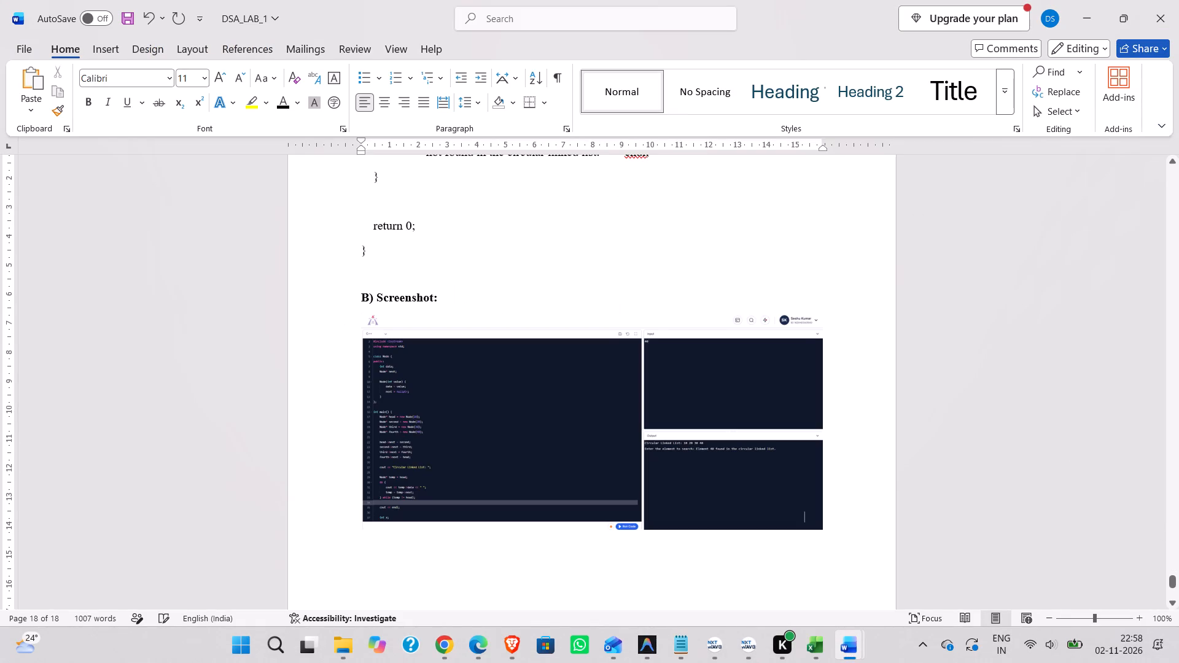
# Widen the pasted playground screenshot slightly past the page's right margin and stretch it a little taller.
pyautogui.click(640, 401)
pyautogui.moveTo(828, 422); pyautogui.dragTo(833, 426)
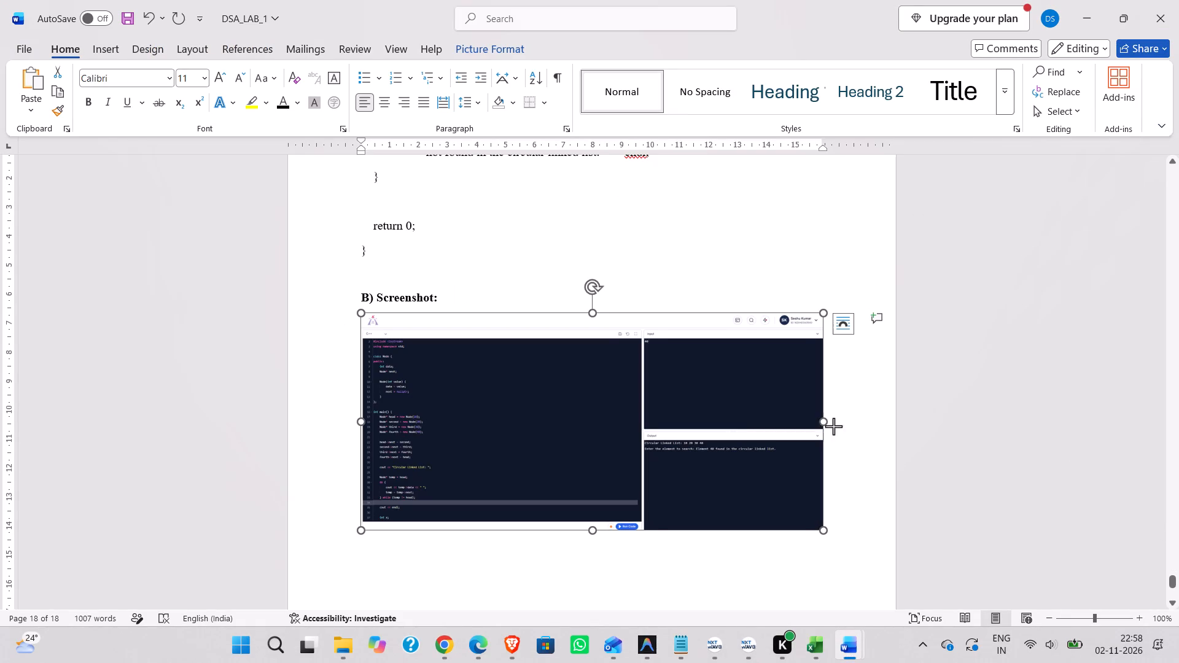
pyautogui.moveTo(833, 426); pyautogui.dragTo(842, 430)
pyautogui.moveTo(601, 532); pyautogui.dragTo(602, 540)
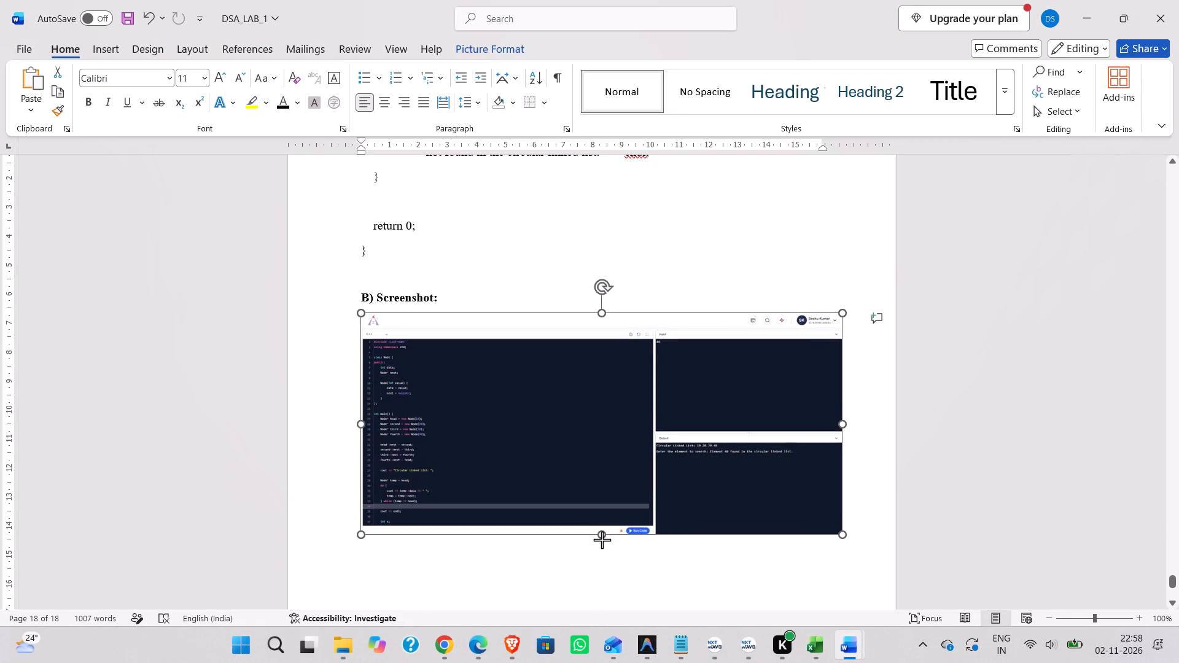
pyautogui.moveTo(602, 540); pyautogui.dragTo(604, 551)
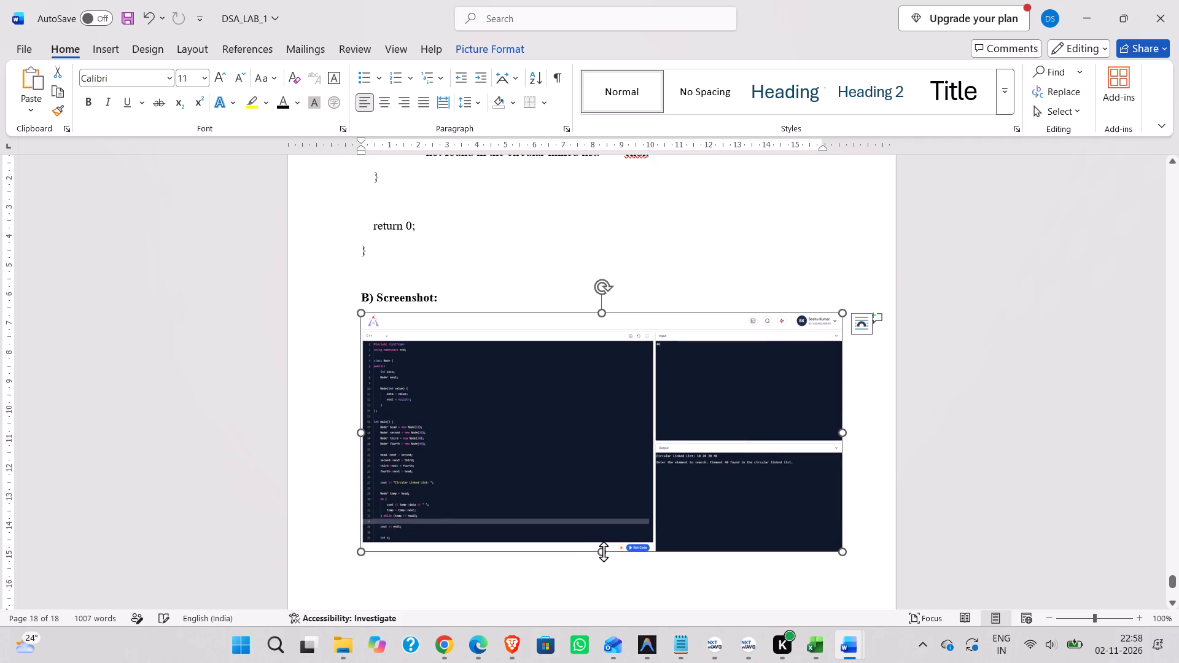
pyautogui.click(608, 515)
# Recapture the C++ playground page at 80% zoom and replace the image under 'B) Screenshot:' in DSA_LAB_1 with it.
pyautogui.hotkey('alt', 'Tab')
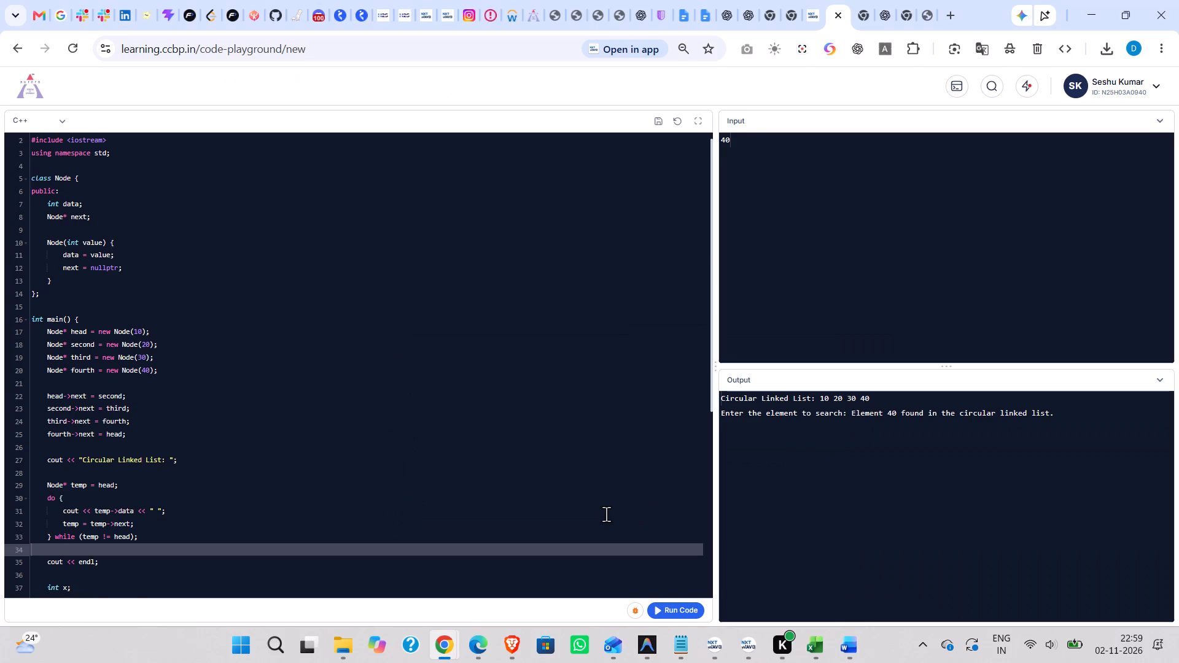
pyautogui.keyDown('ctrl'); pyautogui.scroll(2, 606, 514); pyautogui.keyUp('ctrl')
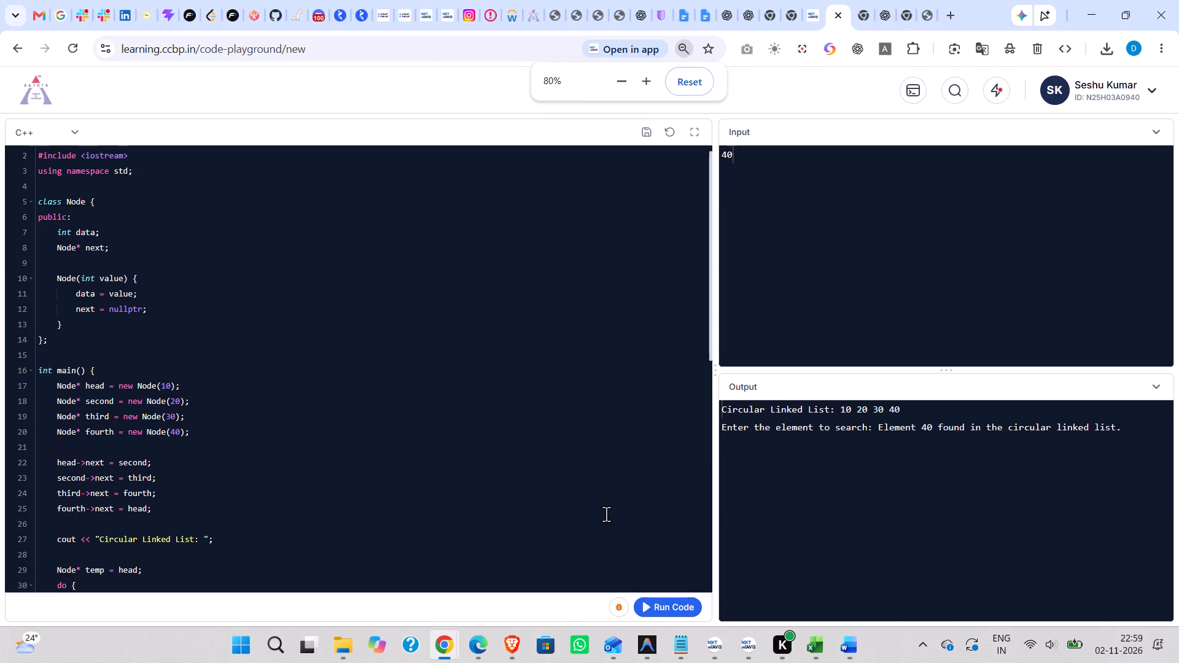
pyautogui.press('Print')
pyautogui.click(691, 26)
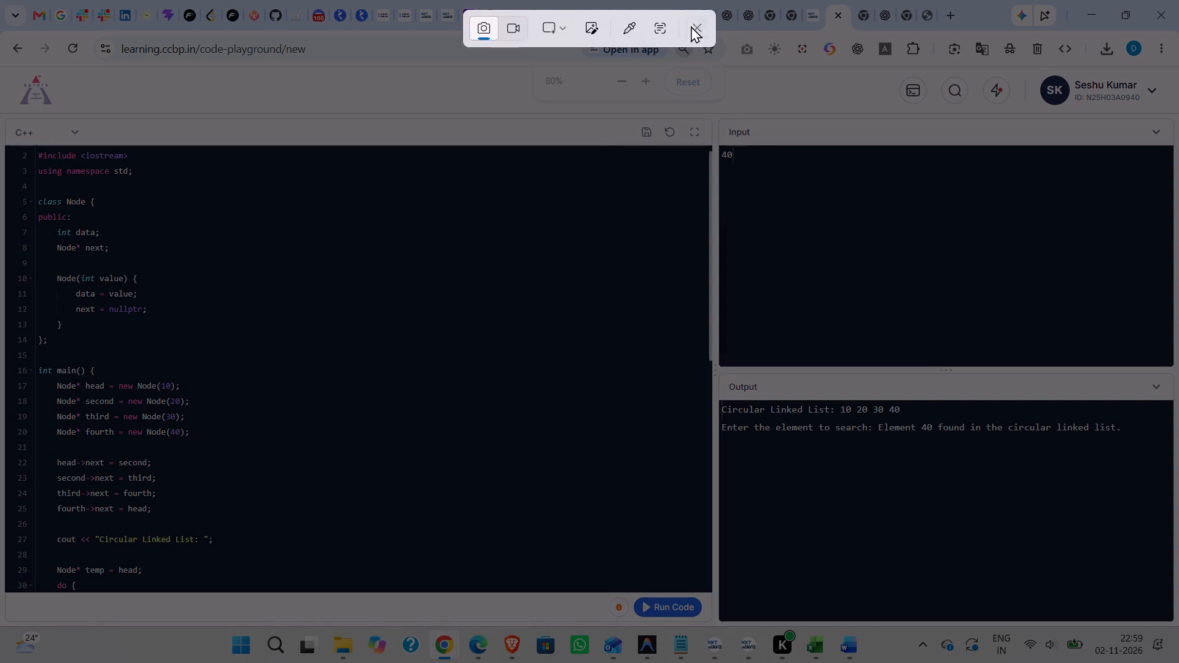
pyautogui.press('Print')
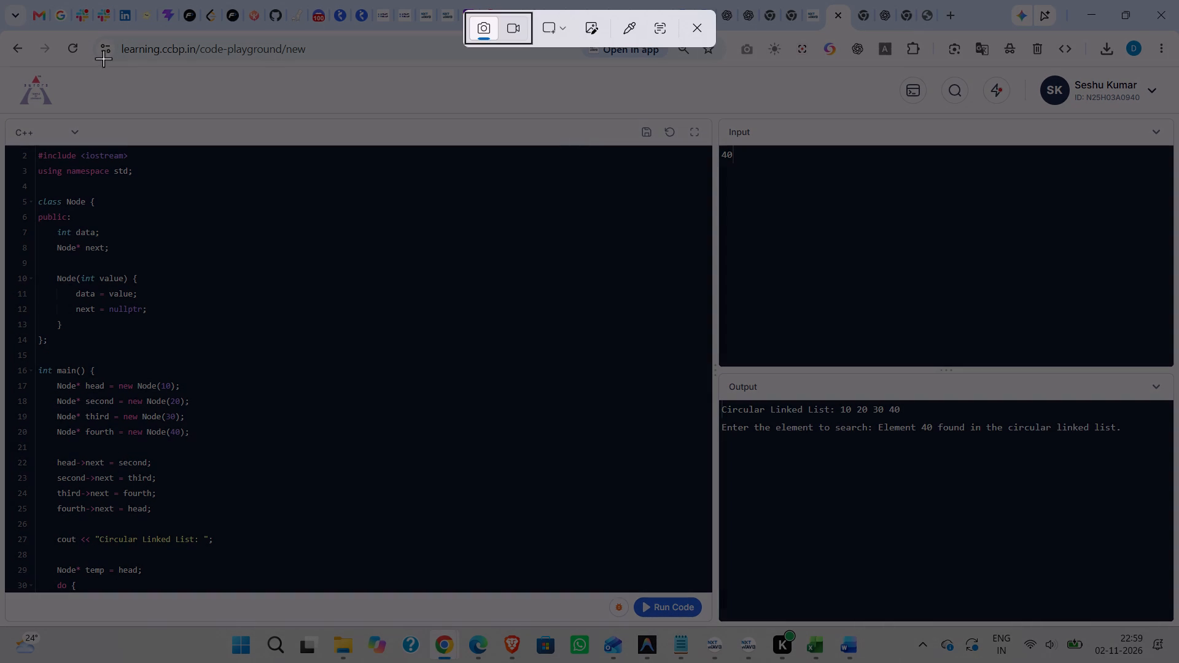
pyautogui.moveTo(0, 66); pyautogui.dragTo(1170, 649)
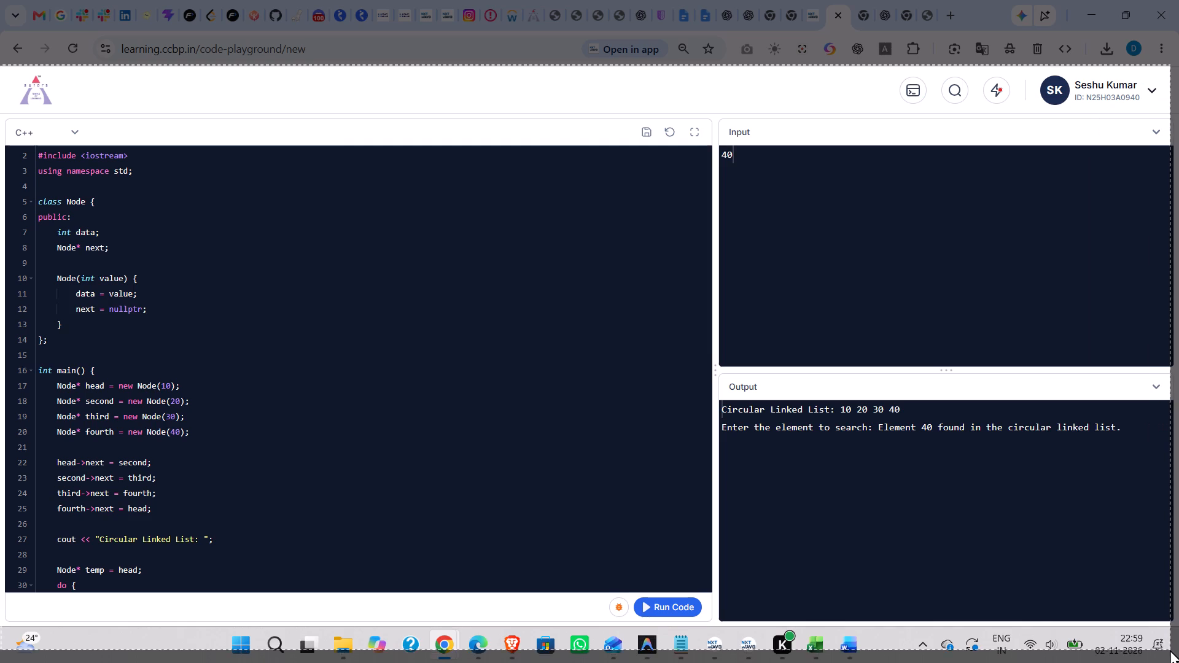
pyautogui.moveTo(1170, 649); pyautogui.dragTo(1178, 630)
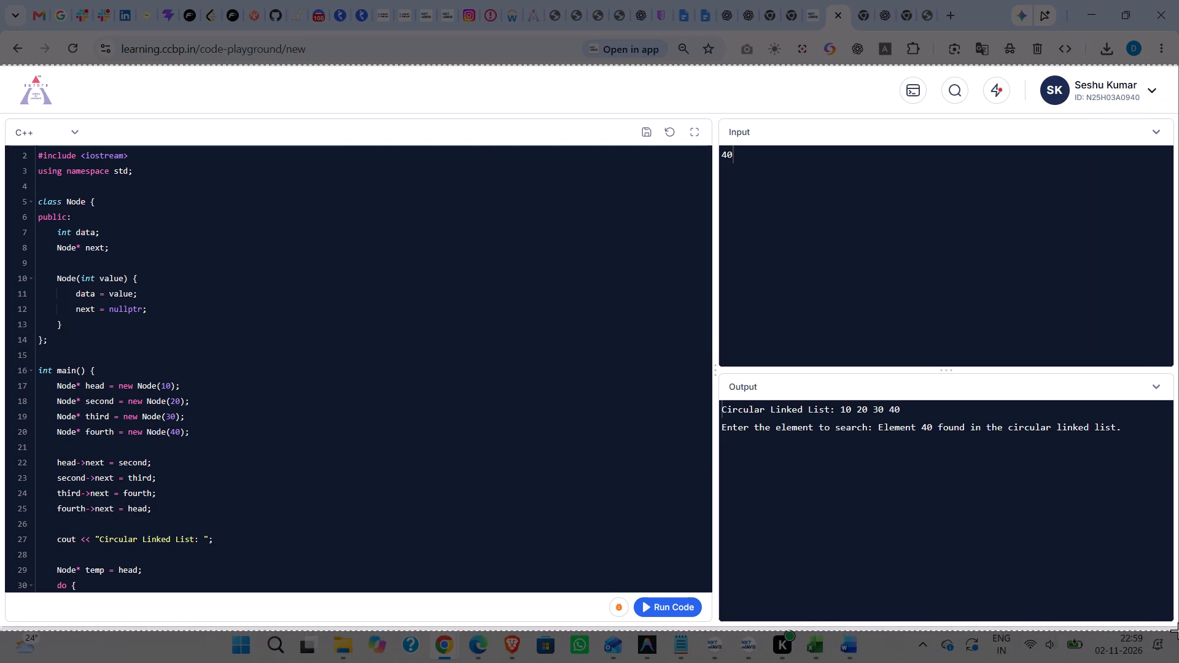
pyautogui.moveTo(1178, 630); pyautogui.dragTo(1176, 626)
pyautogui.hotkey('alt', 'Tab')
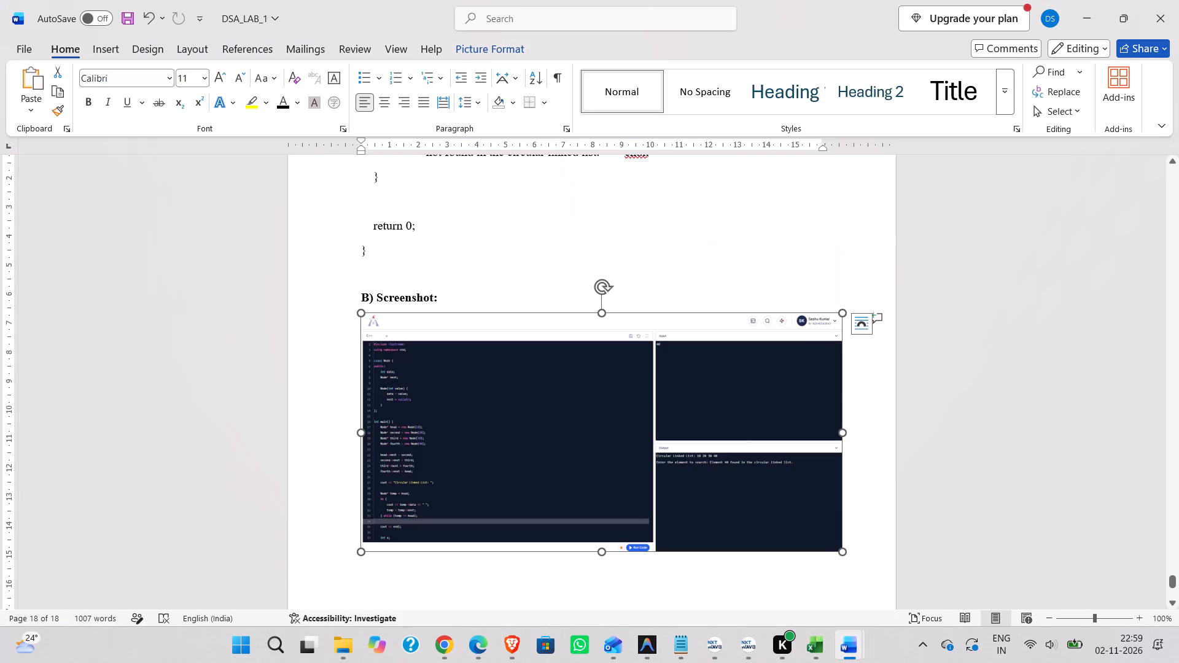
pyautogui.click(696, 481)
pyautogui.press('BackSpace')
pyautogui.hotkey('ctrl', 'v')
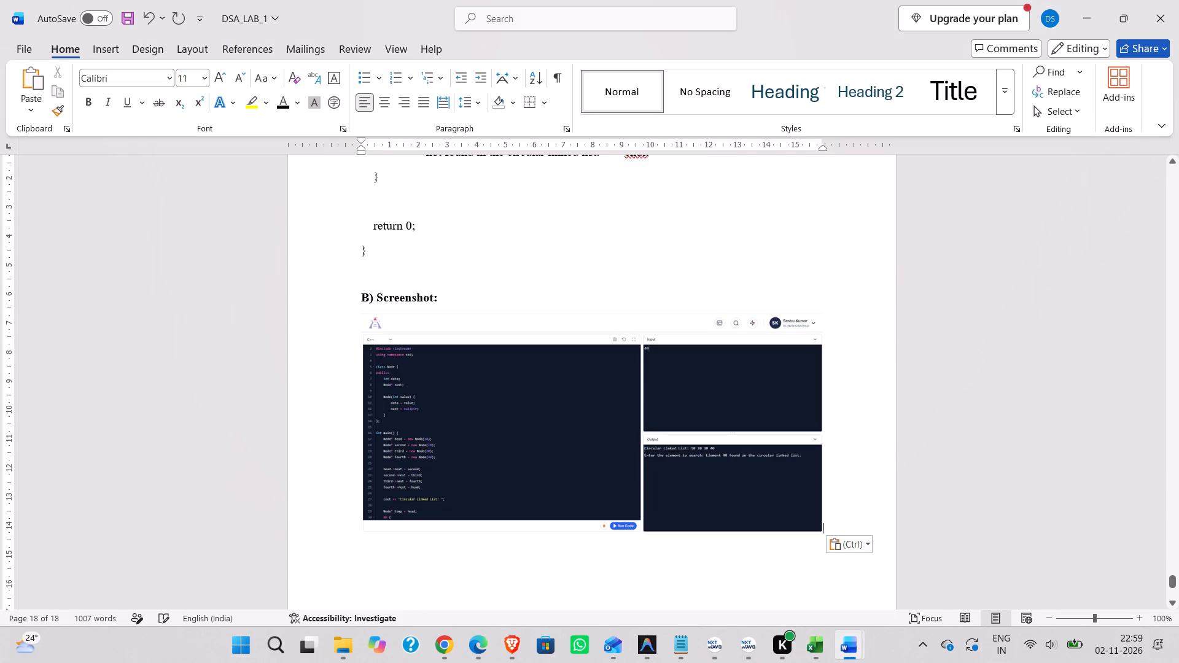
# Stretch the new playground screenshot slightly past the page's right margin and make it a little taller.
pyautogui.click(660, 470)
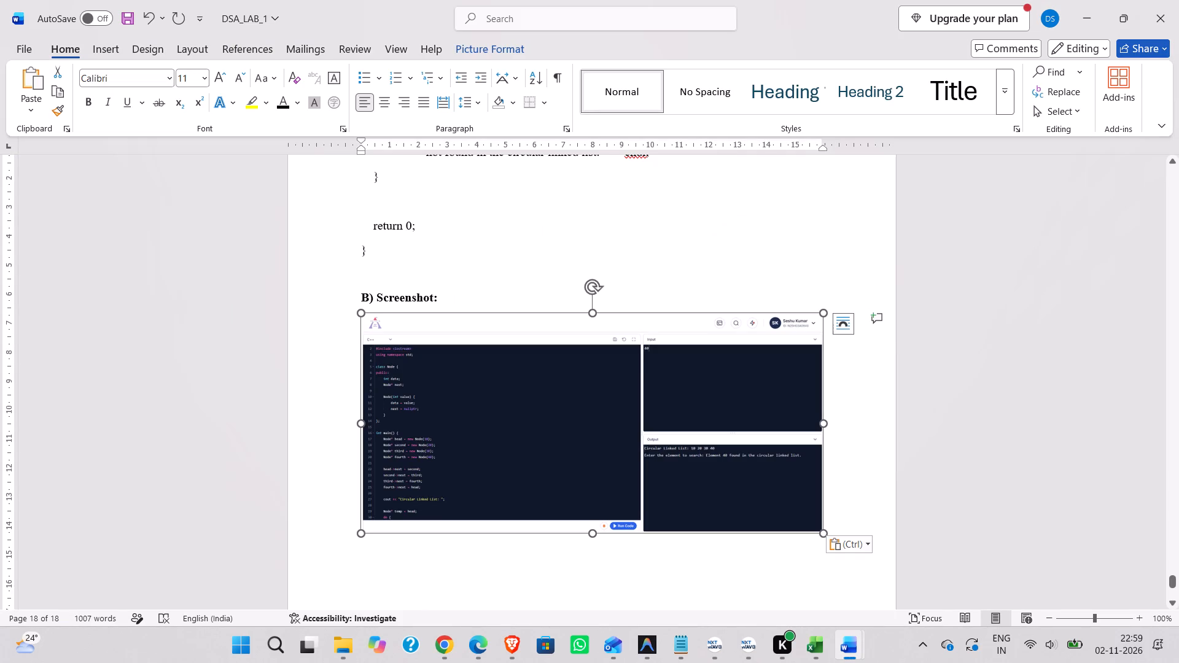
pyautogui.moveTo(824, 422); pyautogui.dragTo(843, 427)
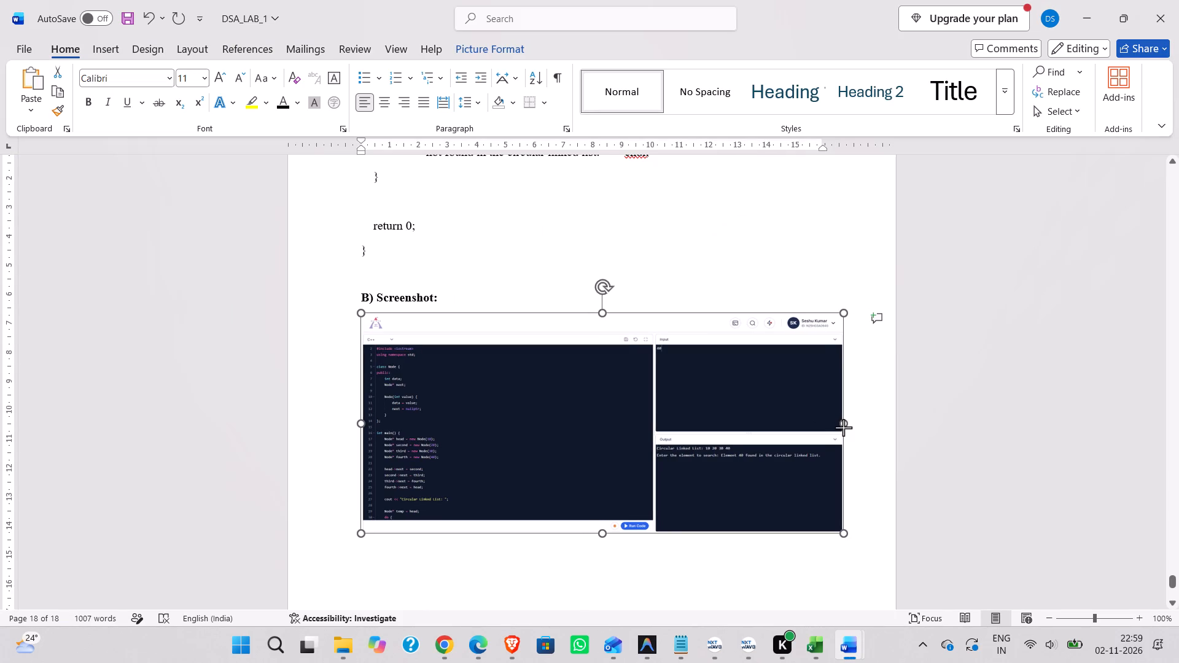
pyautogui.moveTo(843, 427); pyautogui.dragTo(842, 427)
pyautogui.click(862, 496)
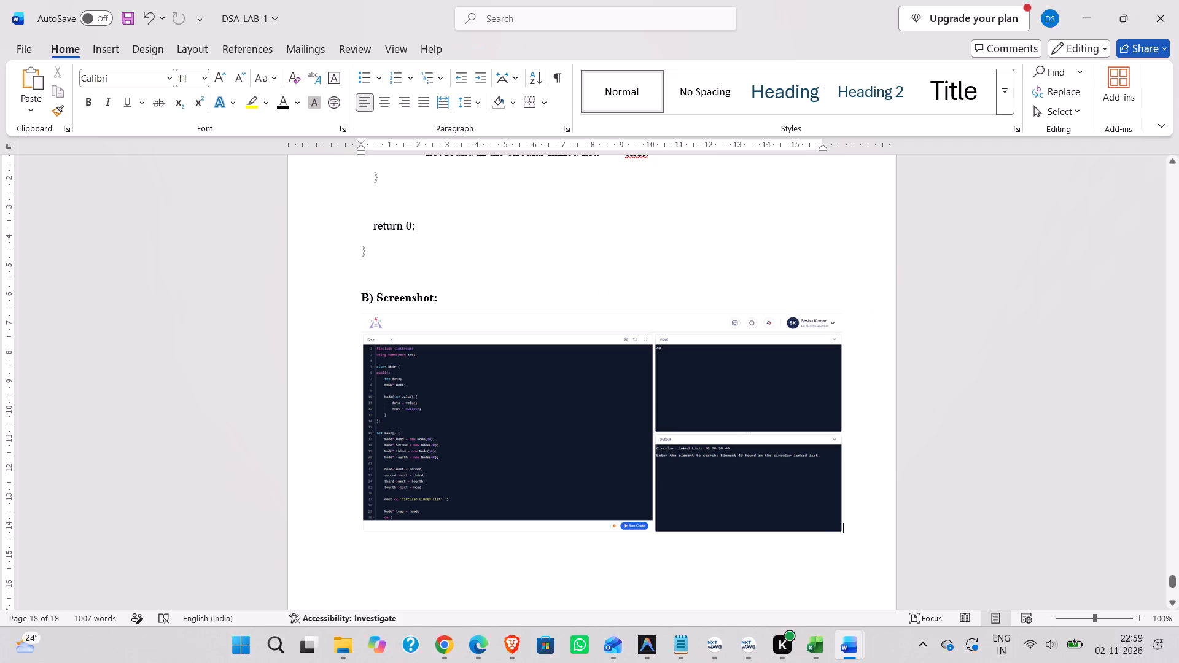
pyautogui.click(623, 532)
pyautogui.moveTo(604, 532); pyautogui.dragTo(604, 542)
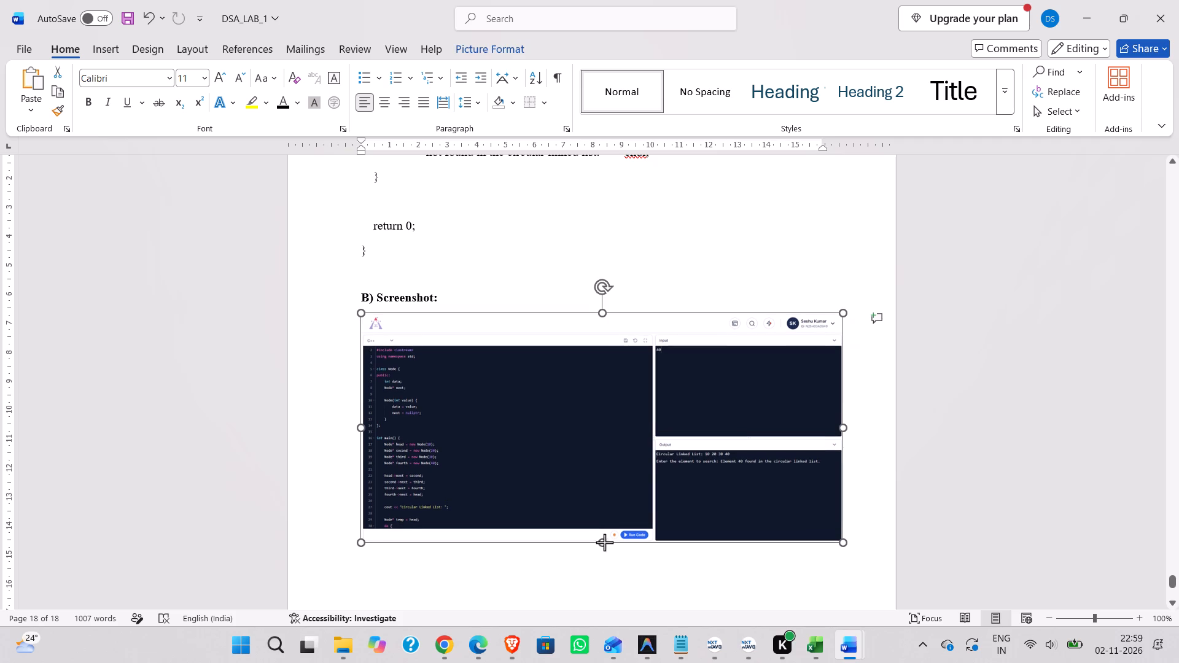
pyautogui.moveTo(604, 542); pyautogui.dragTo(605, 558)
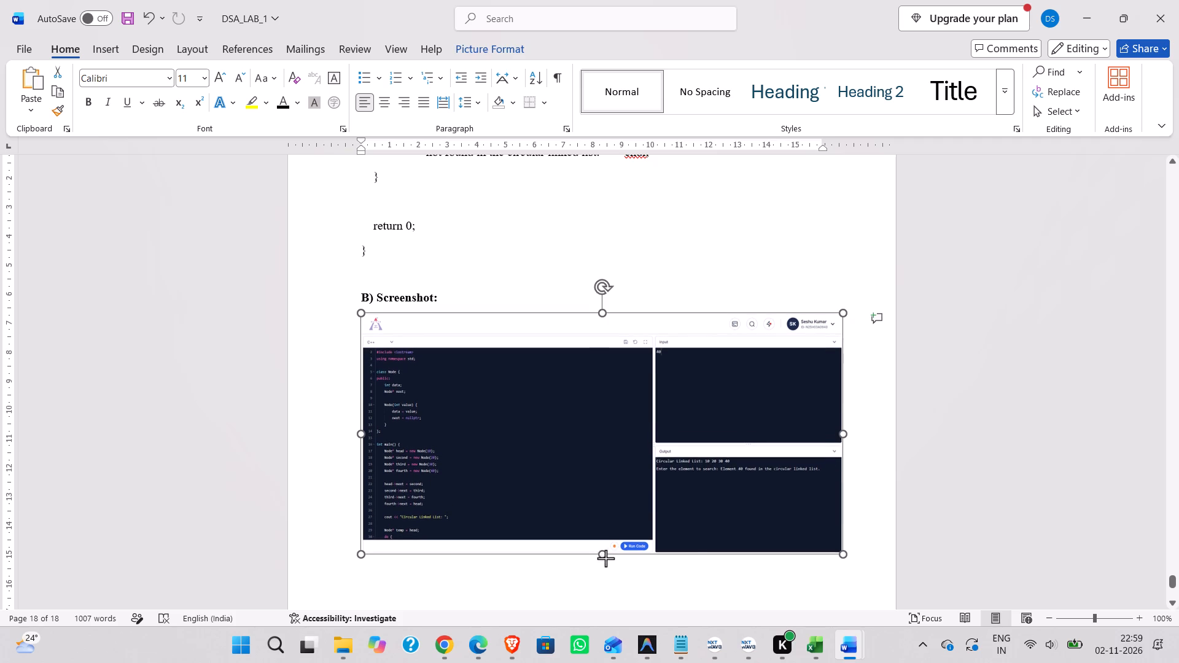
pyautogui.moveTo(605, 558); pyautogui.dragTo(615, 527)
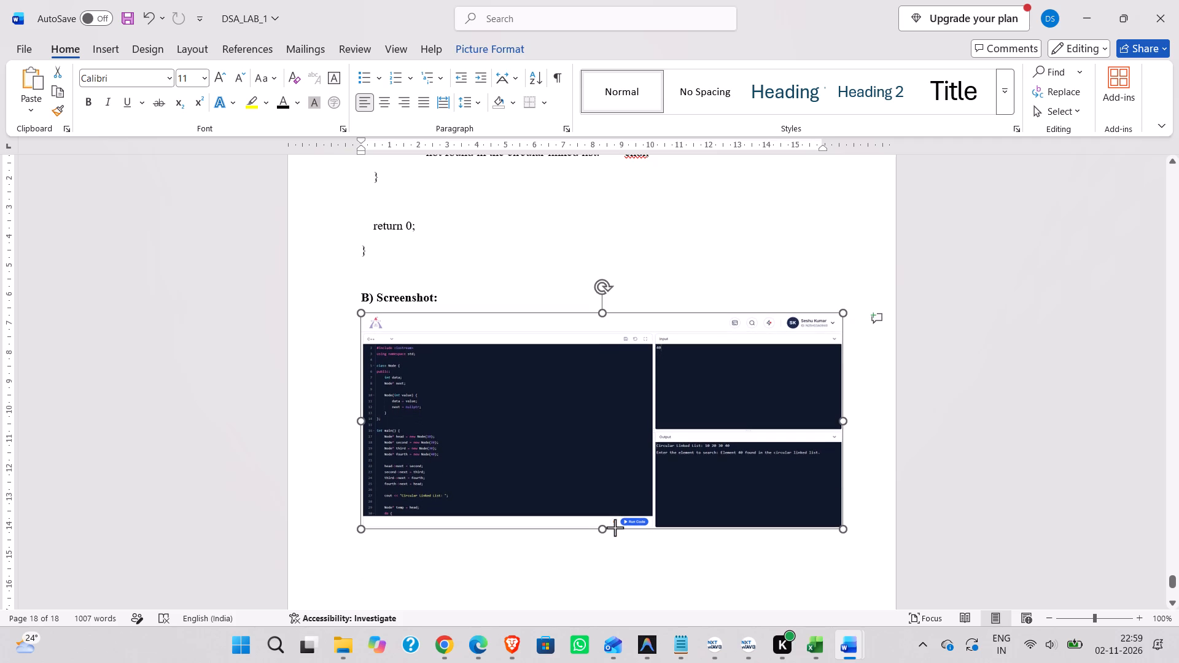
pyautogui.moveTo(615, 527); pyautogui.dragTo(614, 540)
pyautogui.click(640, 575)
# Review section 2.3 from the new screenshot back to its question text and part a) output, and glance at the C++ playground.
pyautogui.scroll(-6, 640, 575)
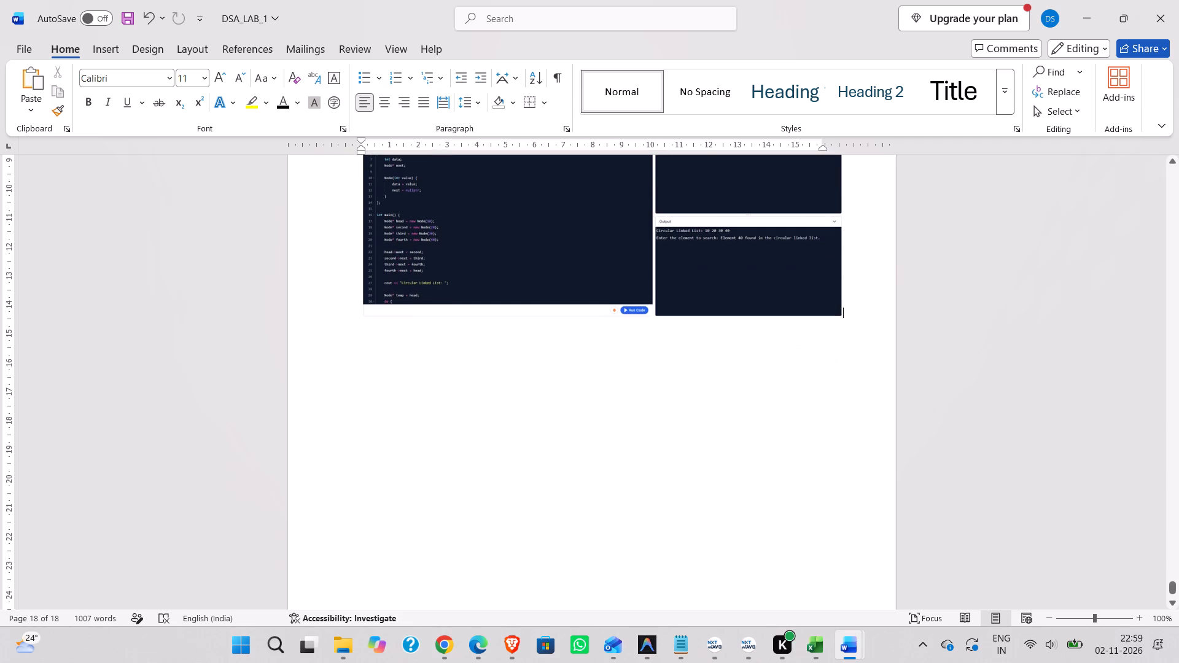
pyautogui.scroll(7, 646, 567)
pyautogui.scroll(20, 646, 567)
pyautogui.scroll(3, 646, 567)
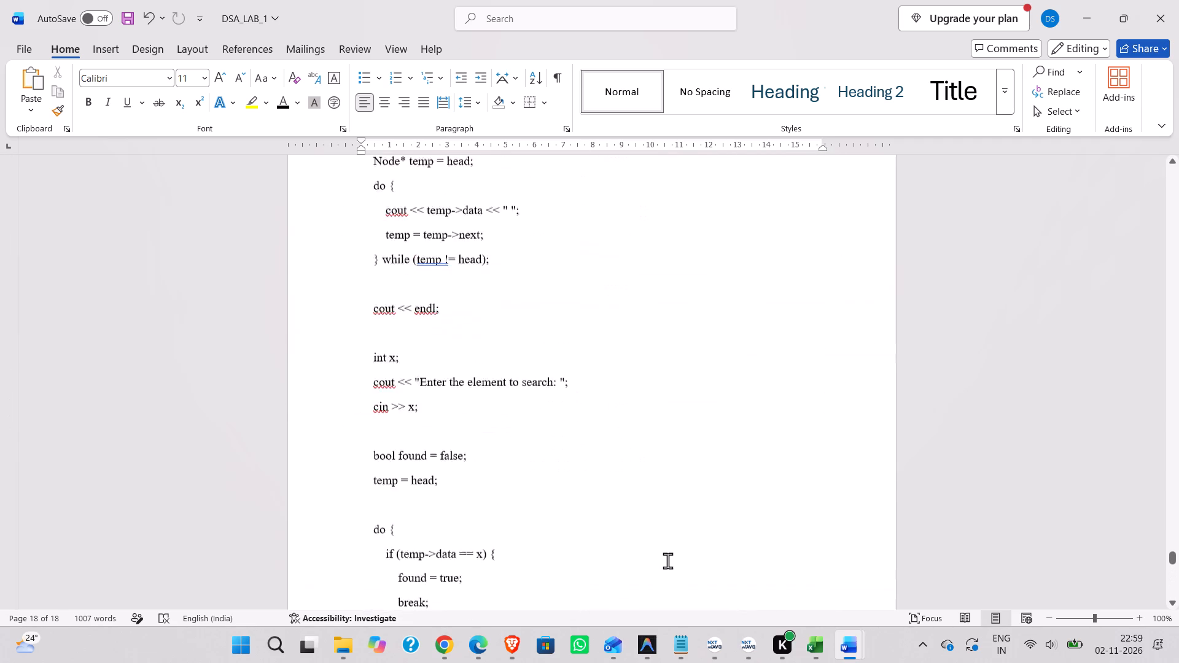
pyautogui.scroll(20, 667, 560)
pyautogui.scroll(9, 667, 560)
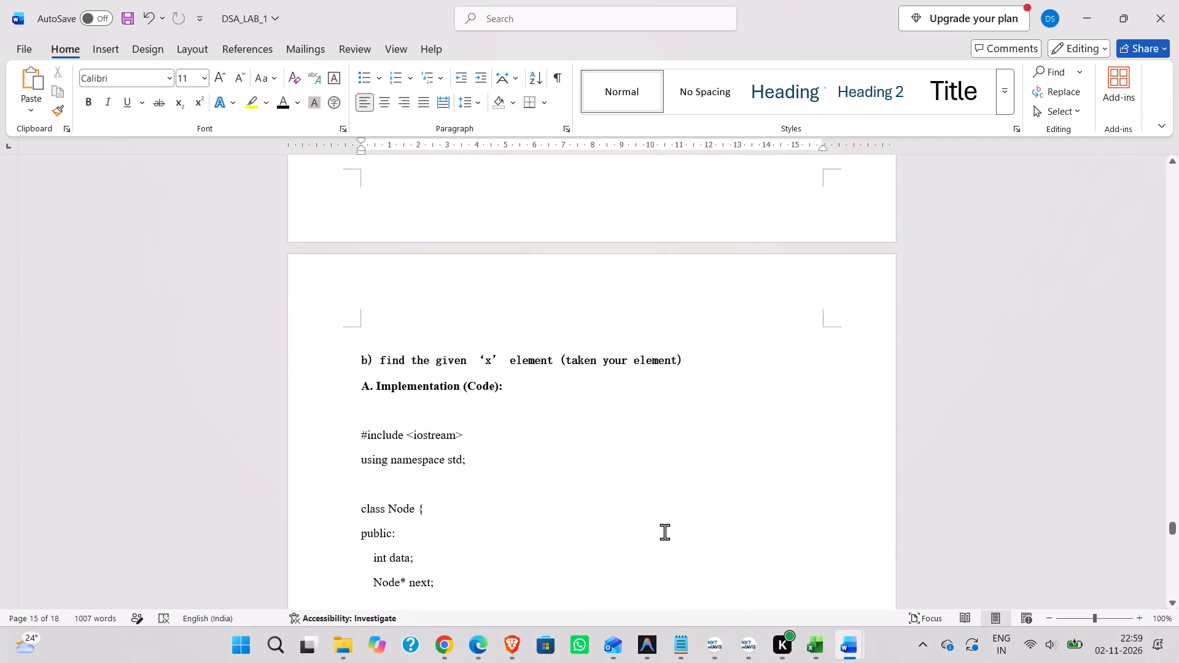
pyautogui.scroll(7, 663, 532)
pyautogui.scroll(15, 664, 532)
pyautogui.scroll(20, 669, 533)
pyautogui.scroll(1, 669, 533)
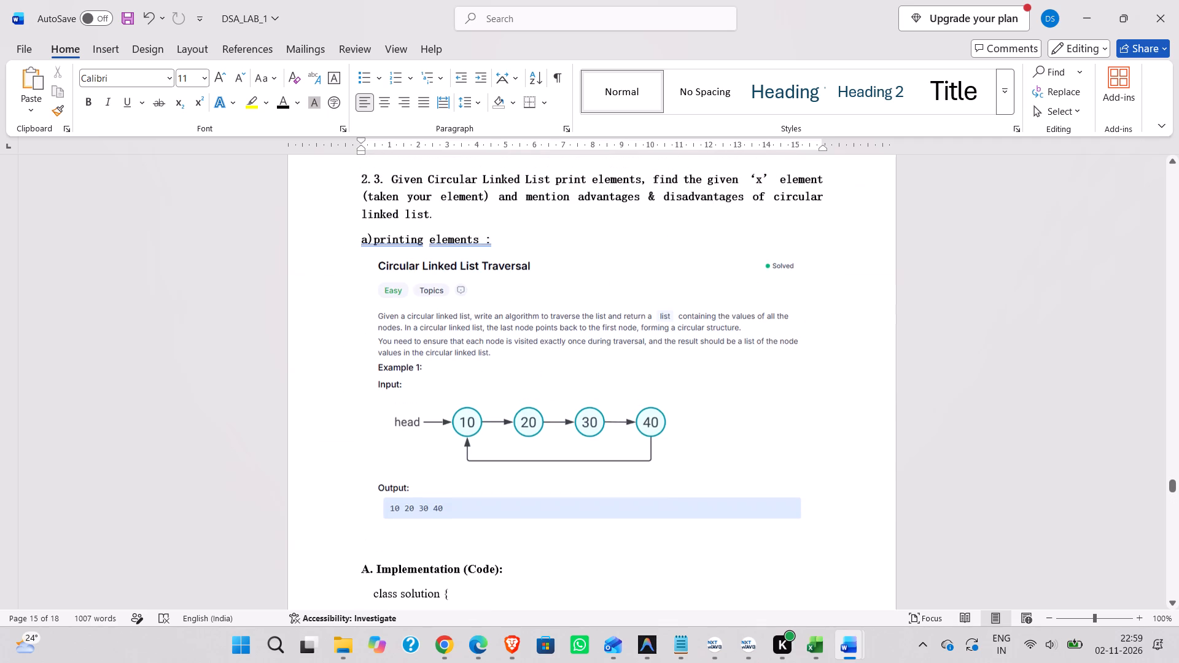
pyautogui.scroll(1, 669, 533)
pyautogui.scroll(-3, 669, 533)
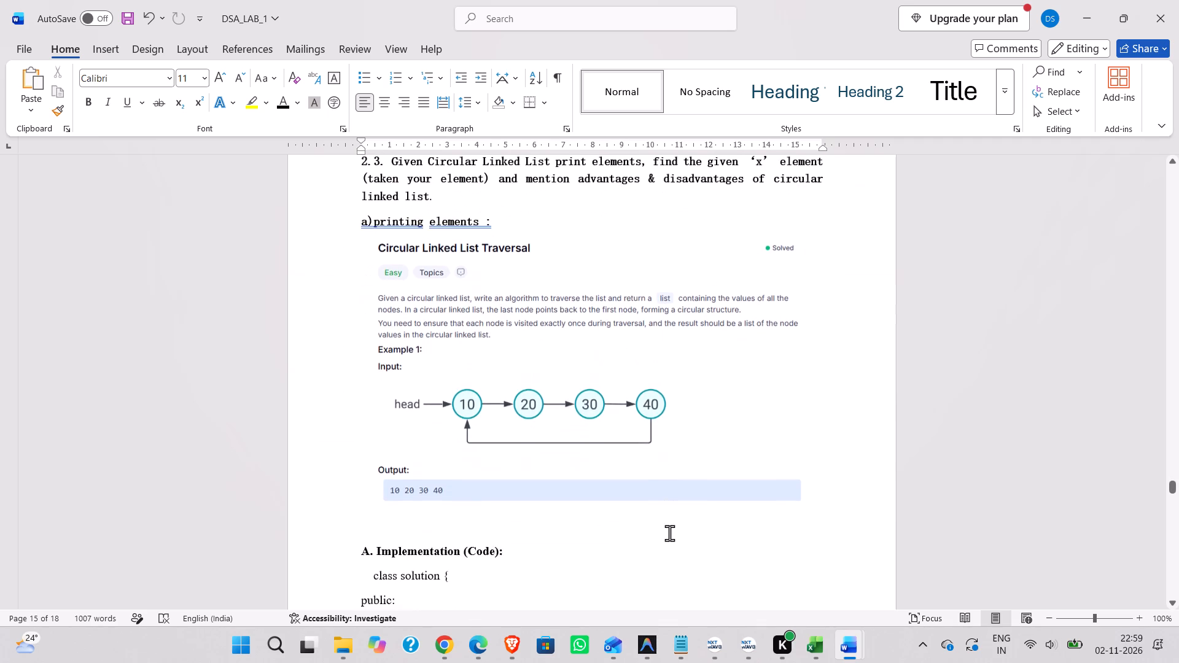
pyautogui.scroll(-20, 669, 533)
pyautogui.scroll(-11, 669, 533)
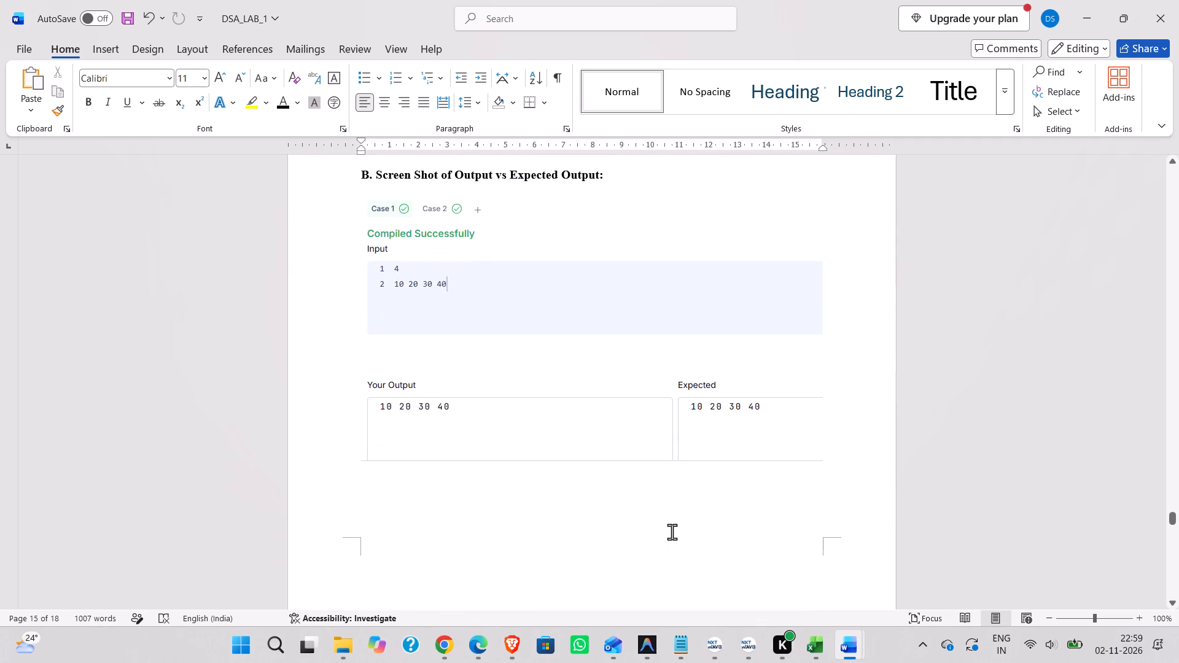
pyautogui.hotkey('alt', 'Tab')
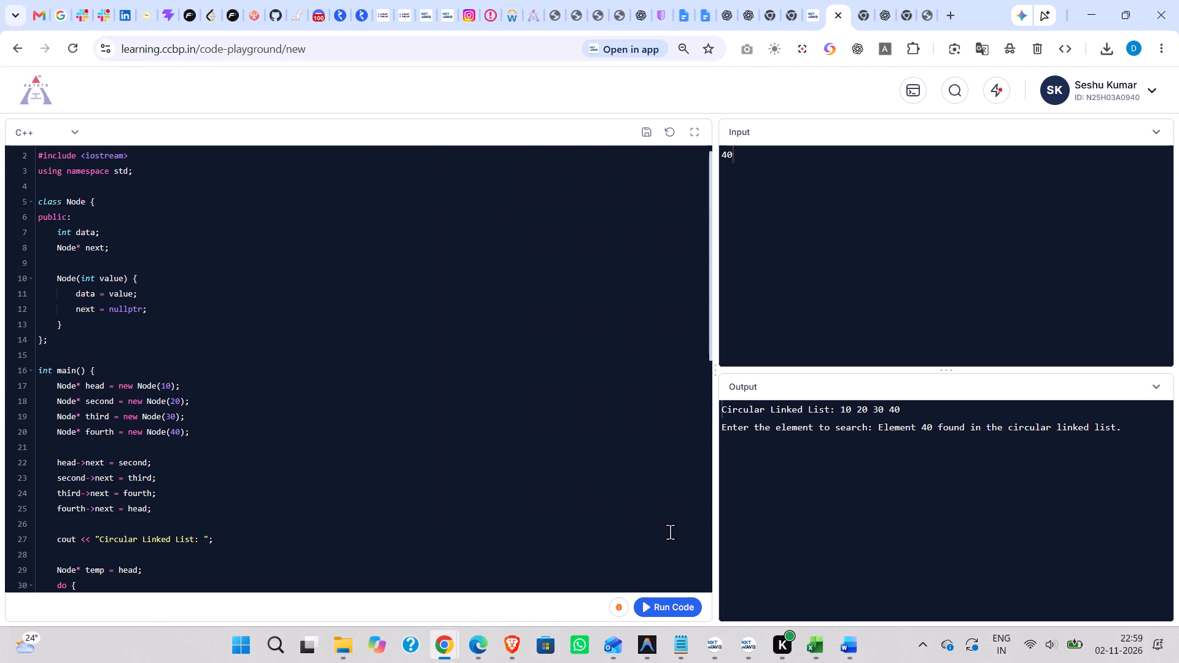
pyautogui.hotkey('alt', 'Tab')
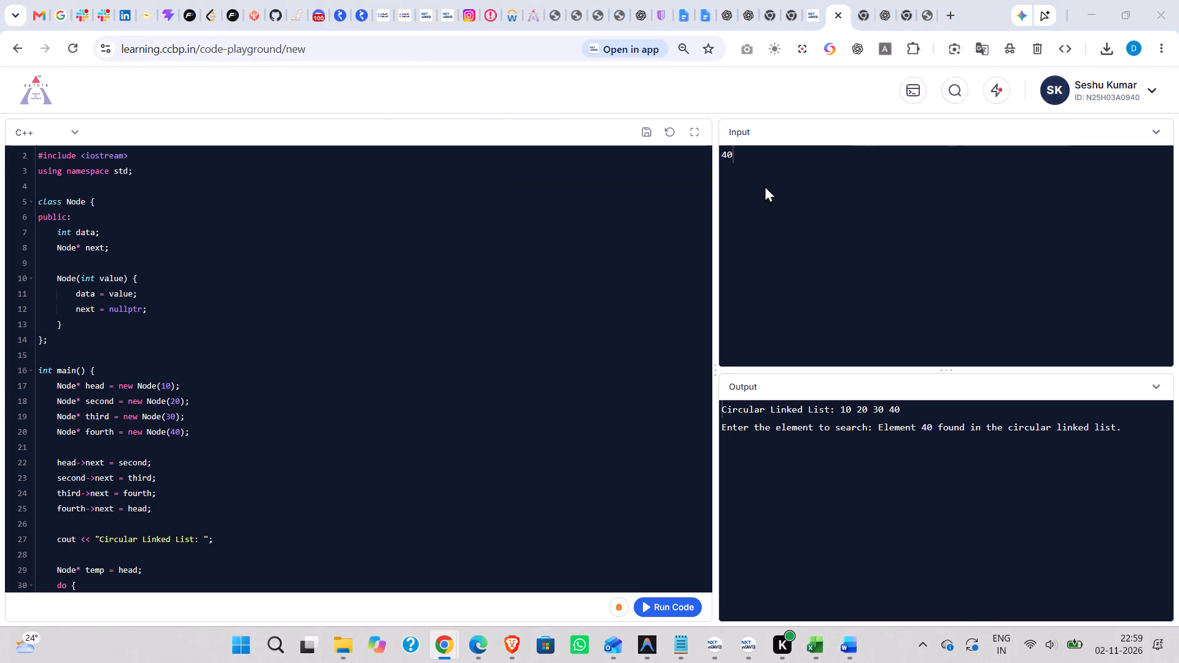
# Switch to the ChatGPT conversation about circular lists and begin a message with "after that they".
pyautogui.hotkey('alt', 'Tab')
pyautogui.click(883, 20)
pyautogui.scroll(-5, 675, 411)
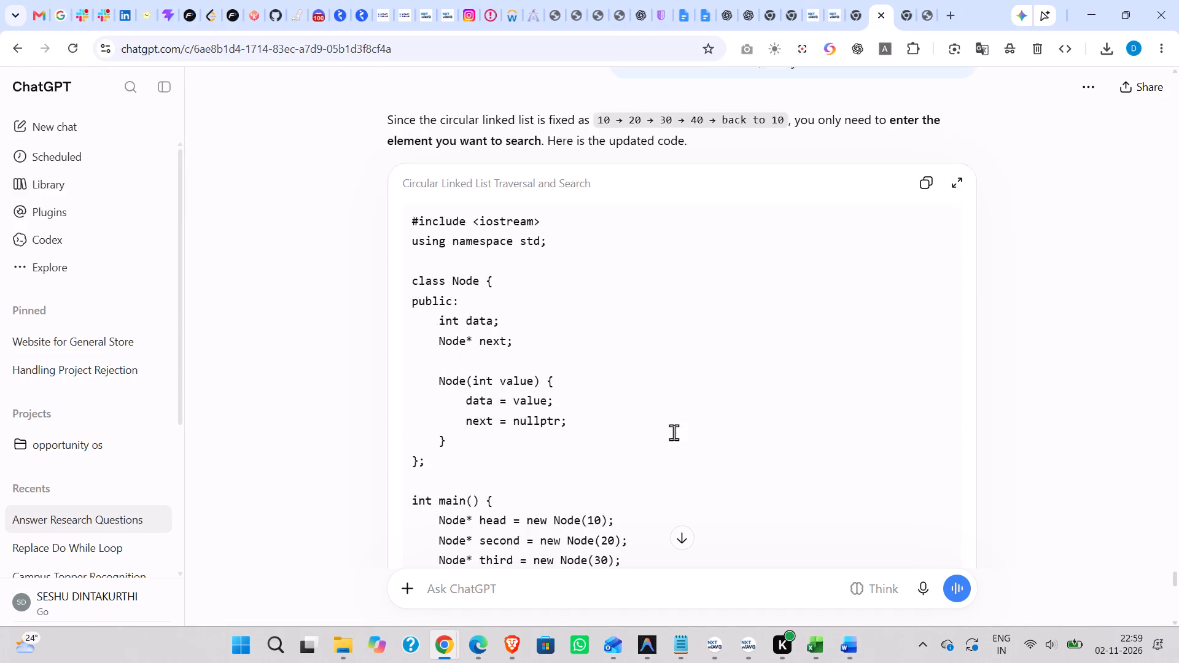
pyautogui.scroll(-20, 674, 432)
pyautogui.scroll(-3, 674, 432)
pyautogui.click(745, 597)
pyautogui.write('aftre')
pyautogui.press('BackSpace')
pyautogui.press('BackSpace')
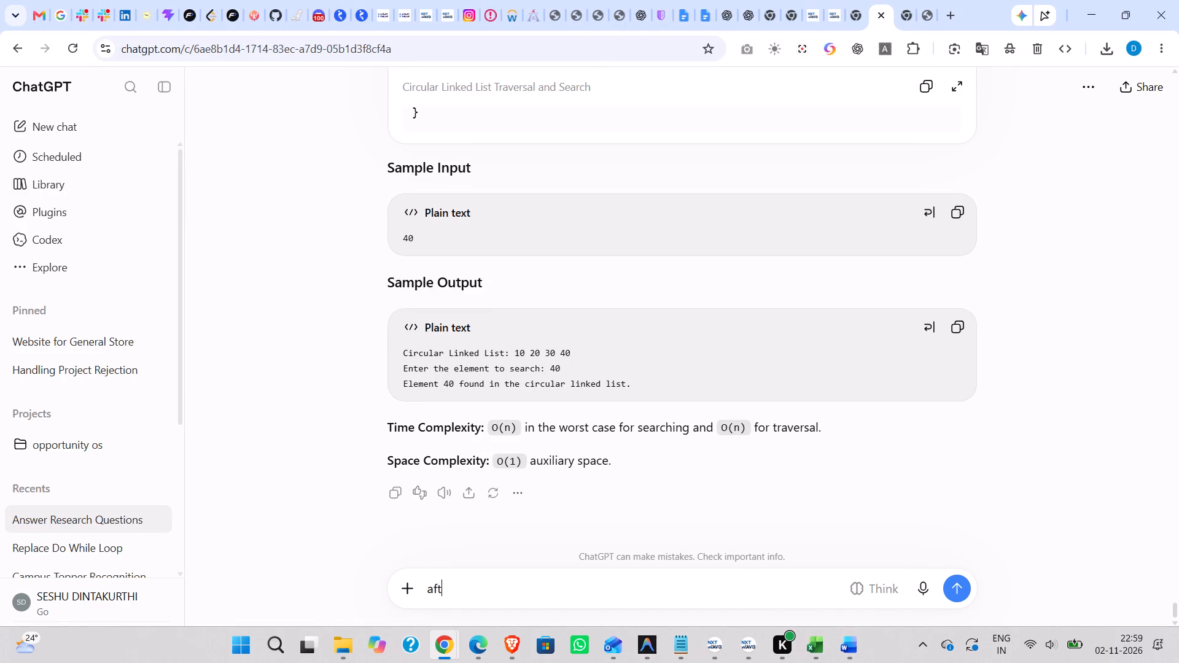
pyautogui.write('er that they')
pyautogui.press('space')
pyautogui.hotkey('alt', 'Tab')
pyautogui.scroll(7, 698, 427)
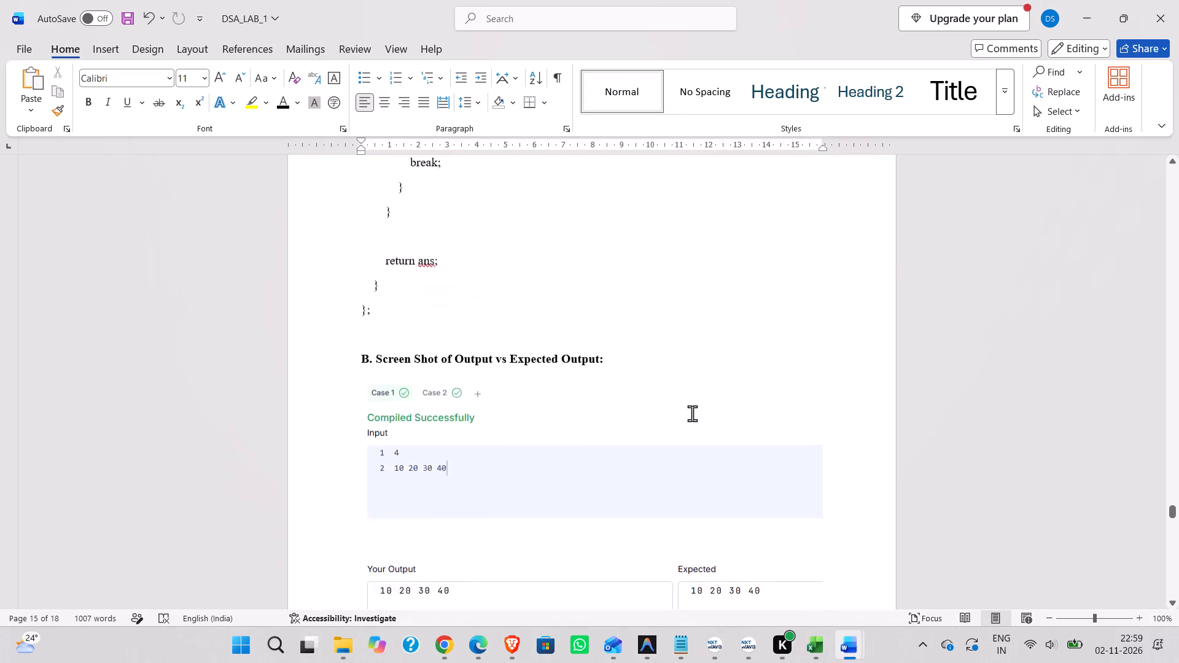
pyautogui.scroll(-17, 692, 413)
pyautogui.scroll(3, 752, 450)
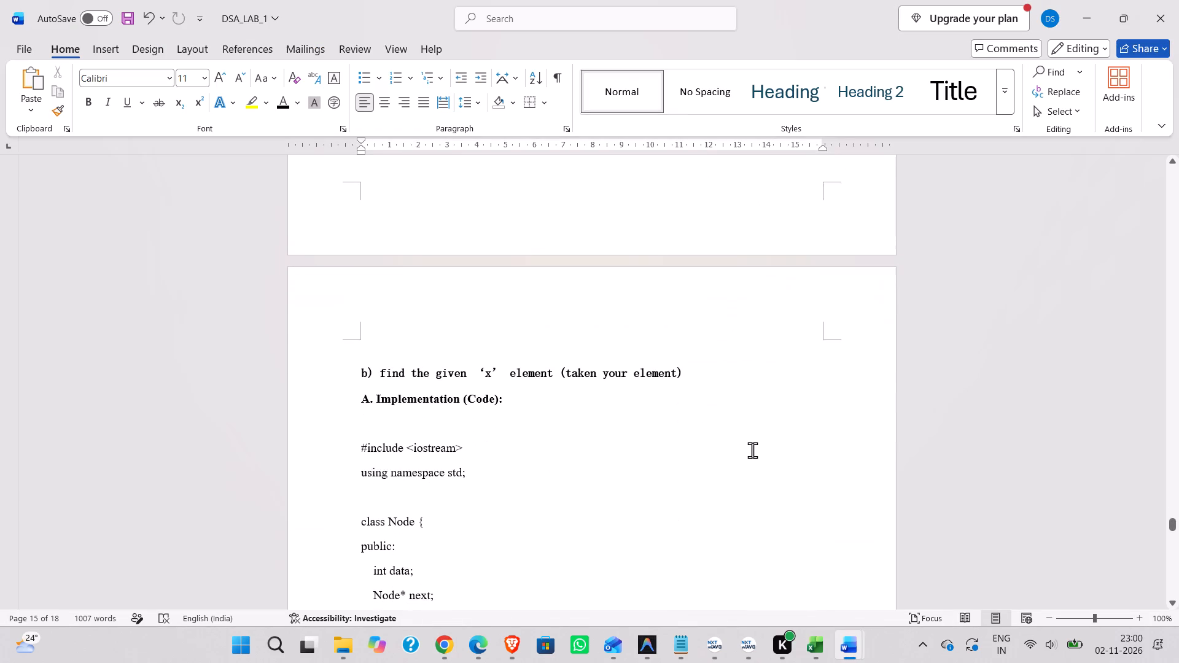
pyautogui.scroll(20, 752, 450)
pyautogui.scroll(20, 752, 450)
pyautogui.scroll(8, 752, 450)
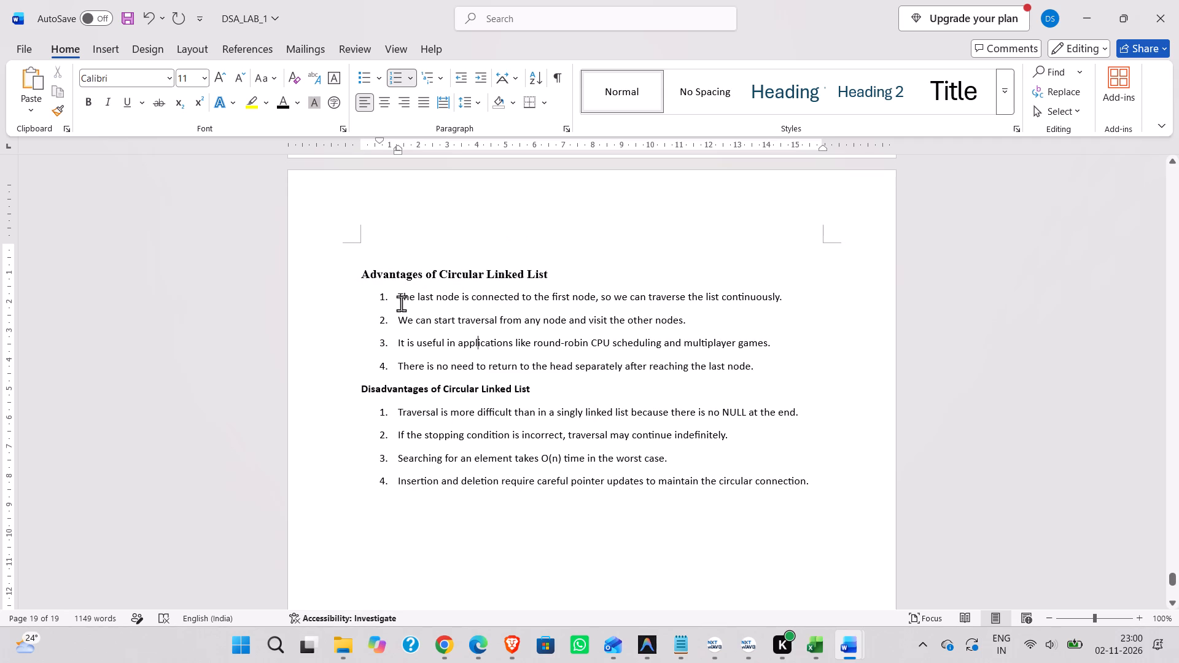
pyautogui.click(559, 275)
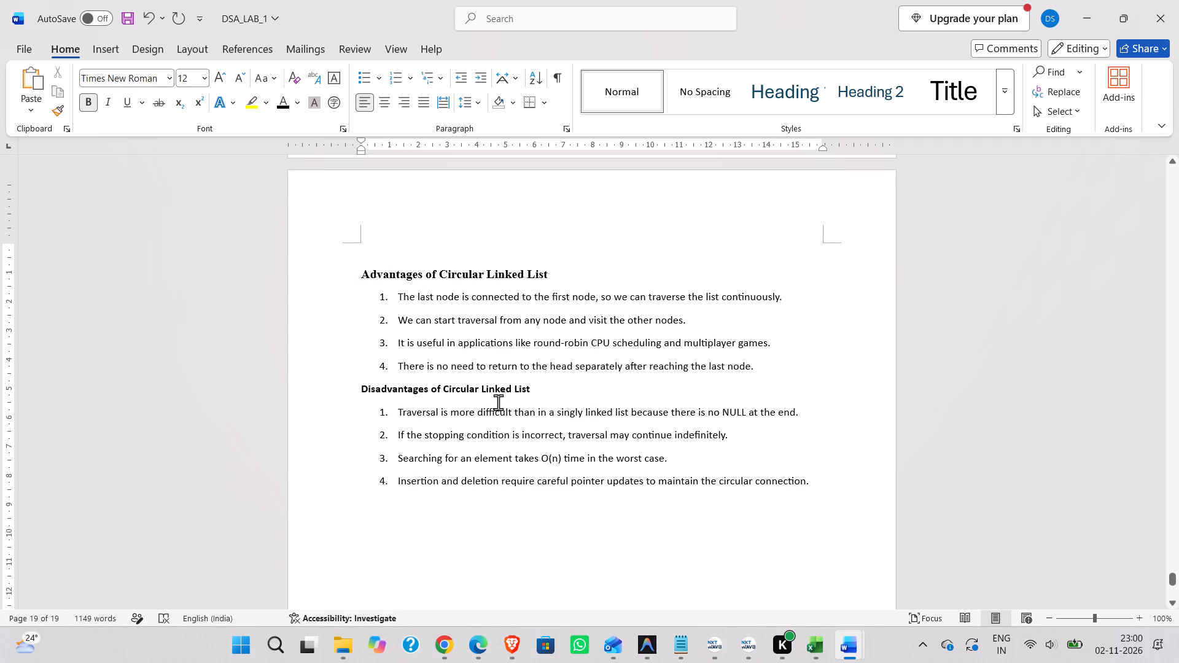
# Format the "Disadvantages of Circular Linked List" heading in Times New Roman, one font size larger, to match the Advantages heading.
pyautogui.click(355, 392)
pyautogui.moveTo(356, 391); pyautogui.dragTo(524, 391)
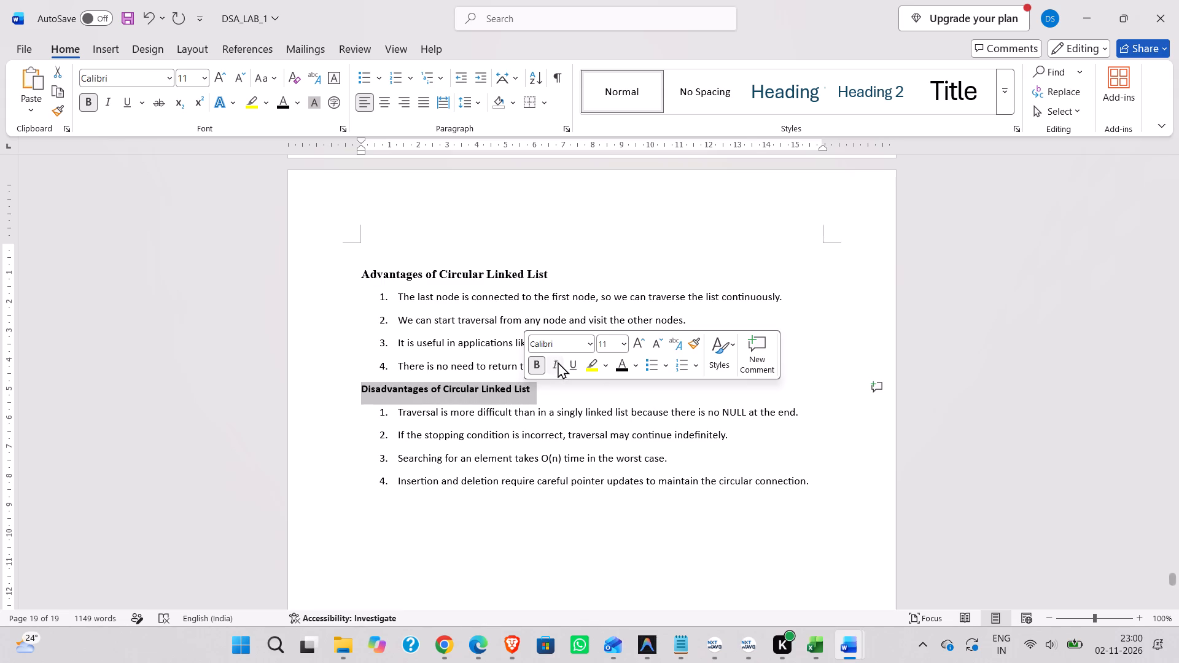
pyautogui.click(586, 347)
pyautogui.click(578, 148)
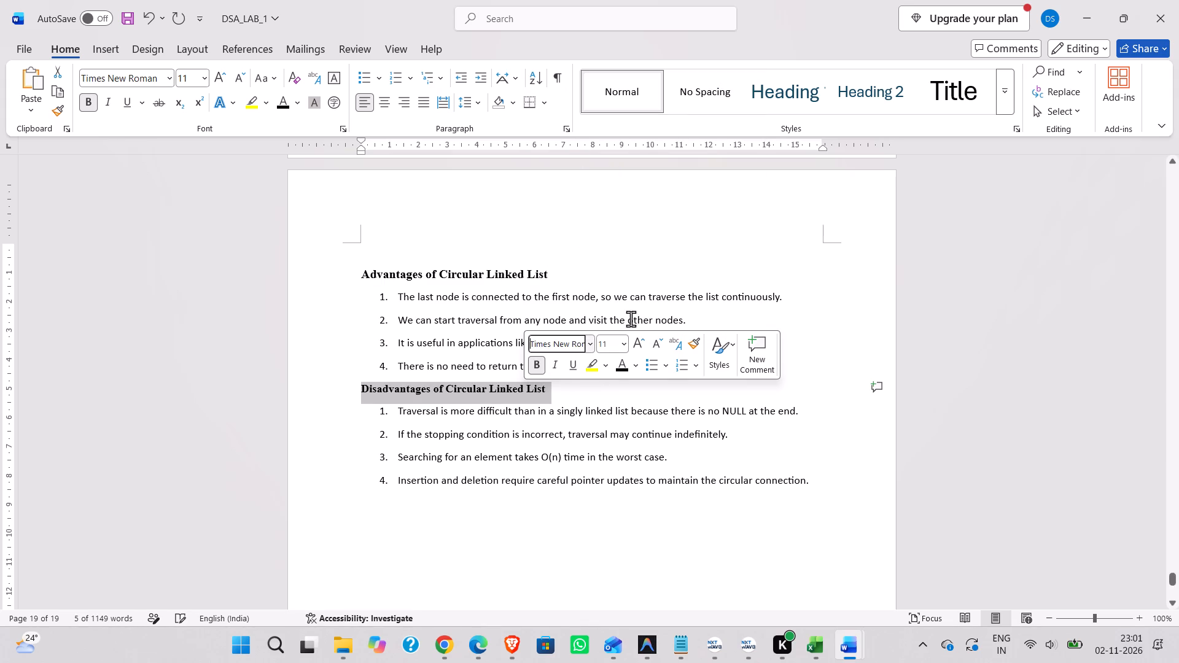
pyautogui.click(642, 344)
pyautogui.click(586, 432)
# Format the four numbered items under "Advantages of Circular Linked List" in Times New Roman, size 12.
pyautogui.moveTo(394, 297); pyautogui.dragTo(442, 306)
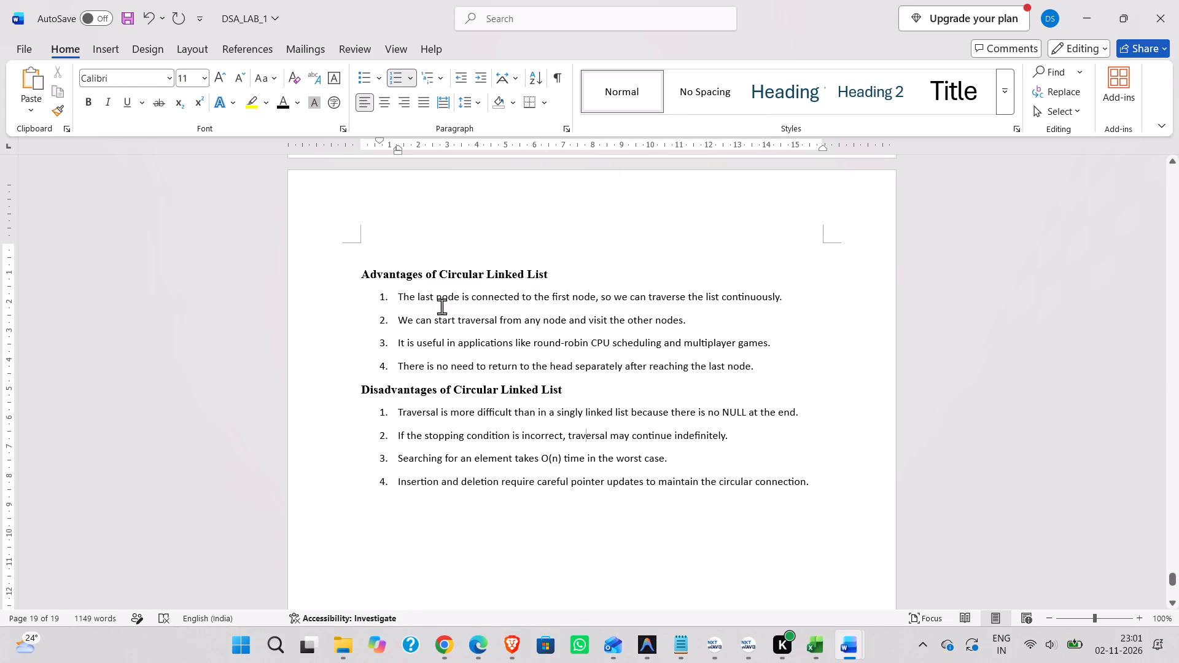
pyautogui.moveTo(442, 306); pyautogui.dragTo(737, 372)
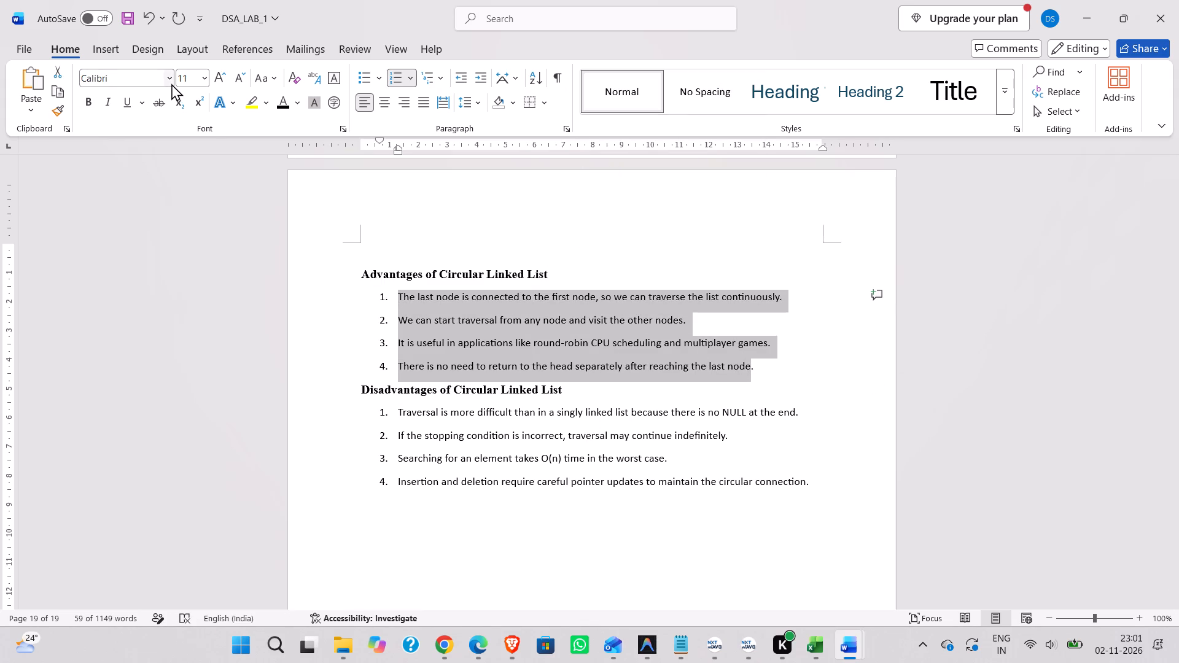
pyautogui.click(171, 83)
pyautogui.click(187, 234)
pyautogui.click(219, 83)
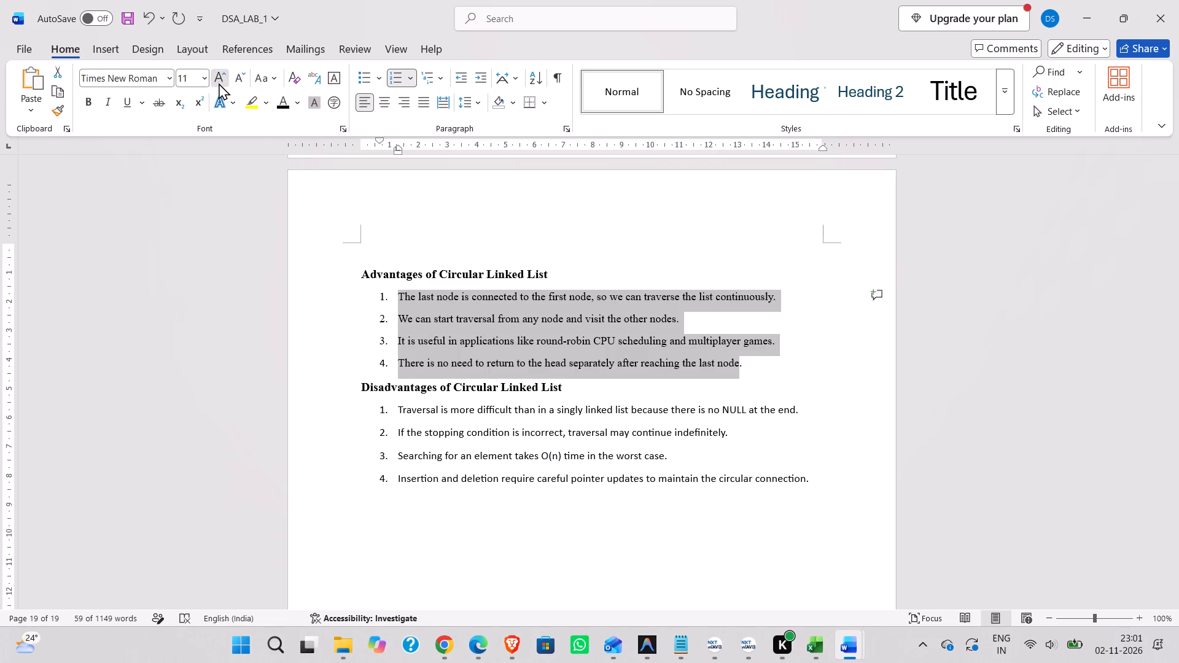
pyautogui.click(491, 354)
# Format the four numbered items under "Disadvantages of Circular Linked List" in Times New Roman, size 12.
pyautogui.moveTo(397, 409); pyautogui.dragTo(721, 467)
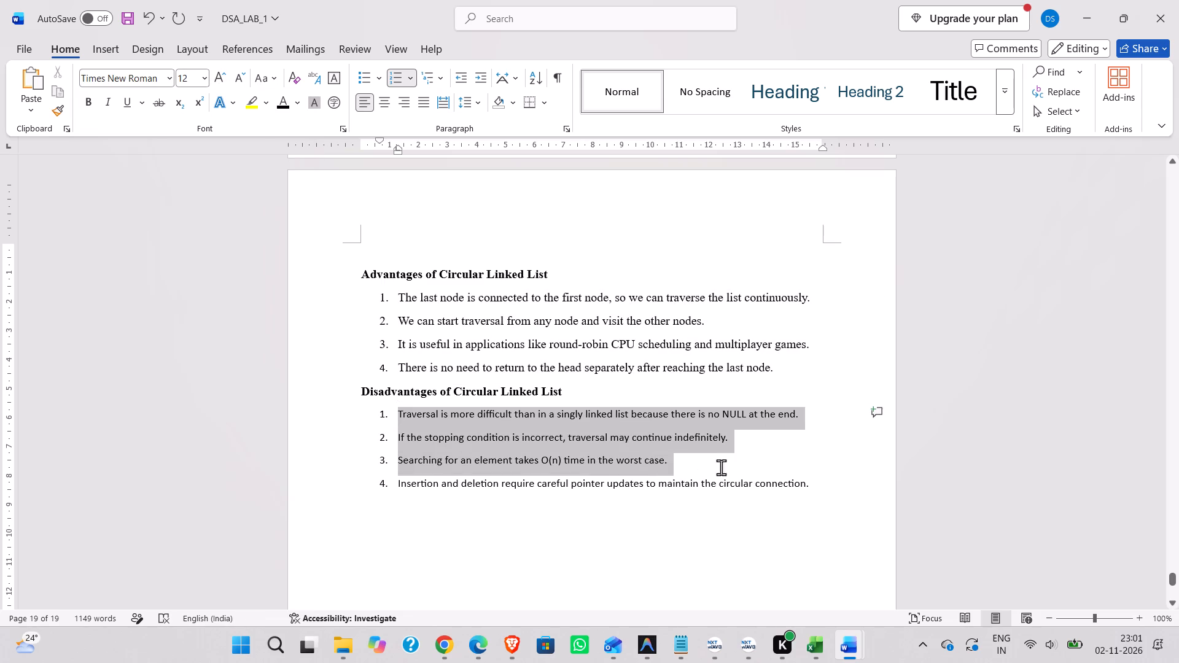
pyautogui.moveTo(721, 467); pyautogui.dragTo(808, 488)
pyautogui.click(172, 83)
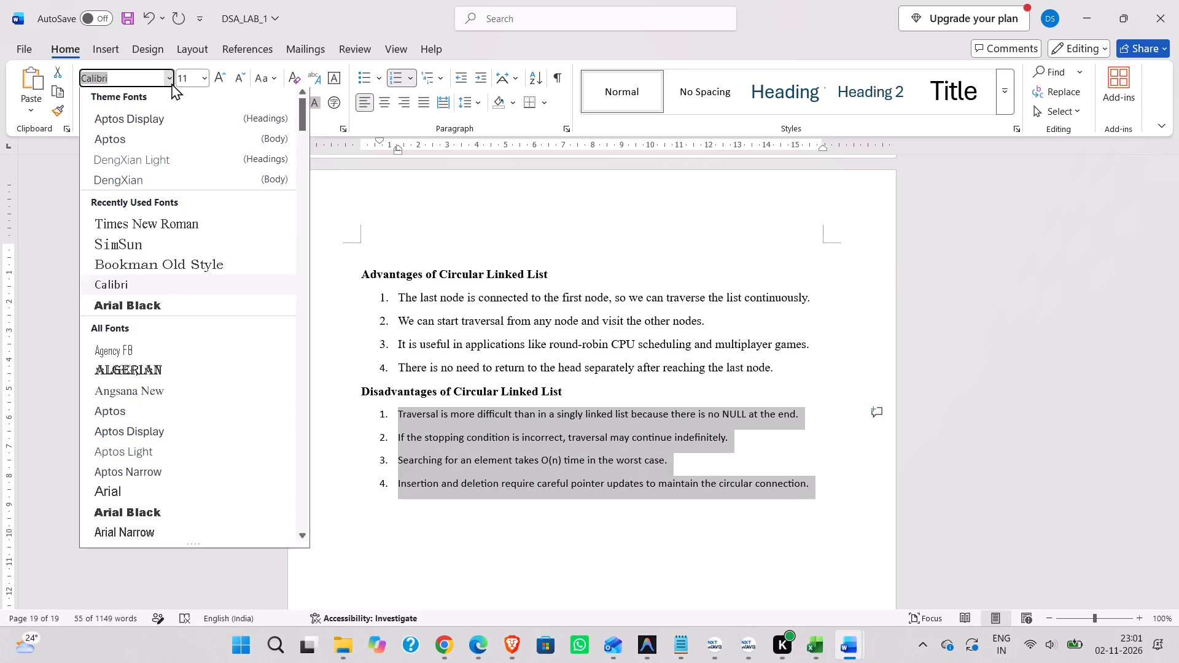
pyautogui.click(187, 219)
pyautogui.click(229, 79)
pyautogui.doubleClick(229, 77)
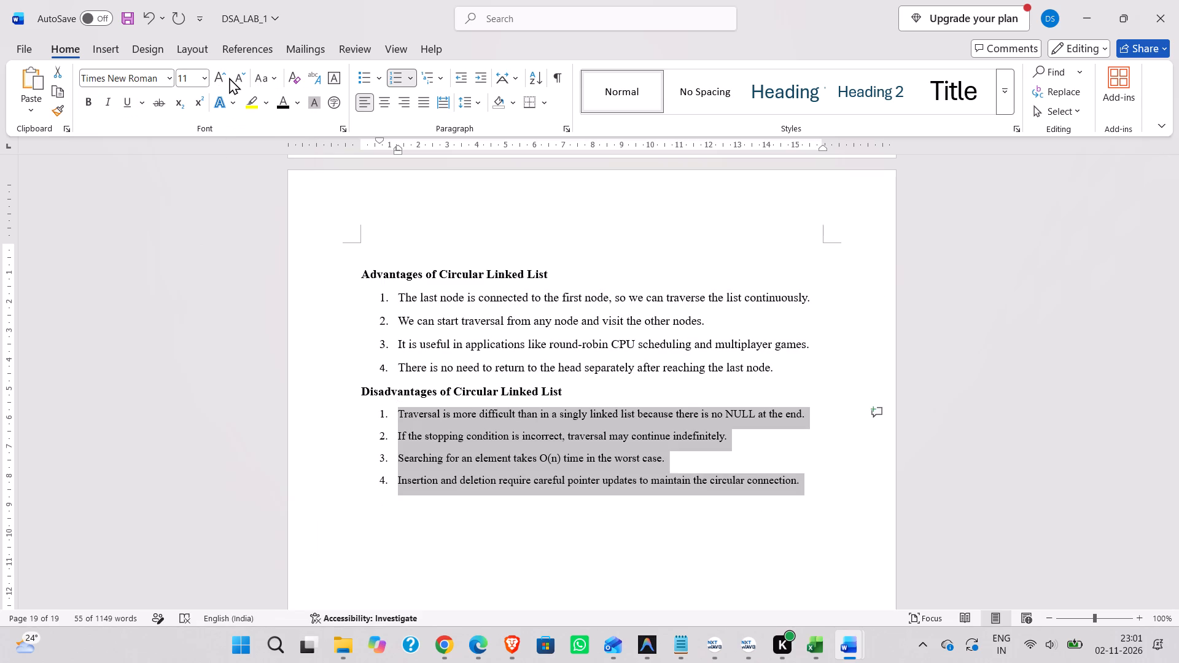
pyautogui.click(217, 77)
pyautogui.click(531, 354)
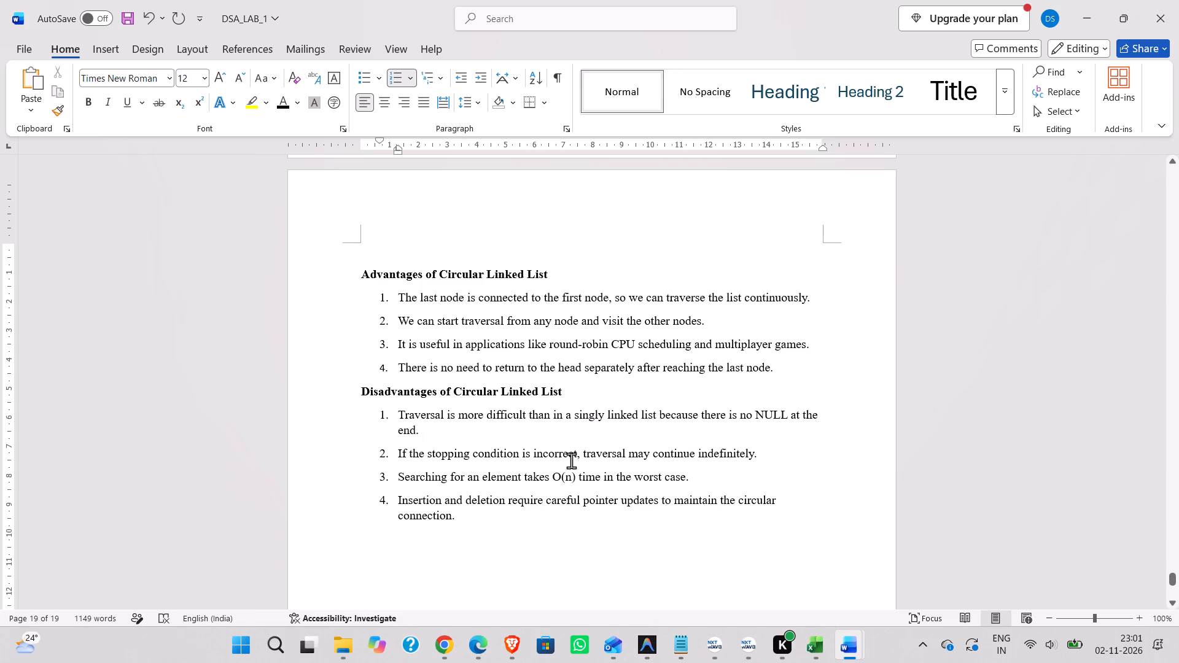
# Review DSA_LAB_1 from the cover page through the certificate, objective and section 2.1 code, screenshots and complexities.
pyautogui.scroll(4, 585, 432)
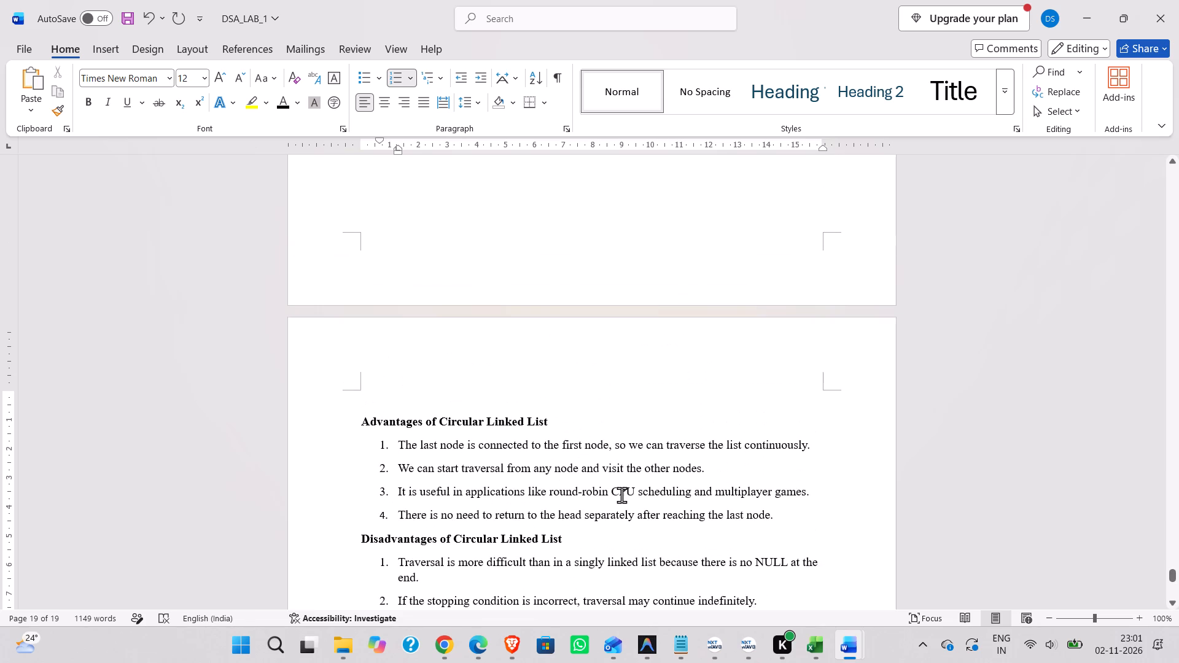
pyautogui.scroll(15, 621, 495)
pyautogui.moveTo(1178, 563); pyautogui.dragTo(1175, 553)
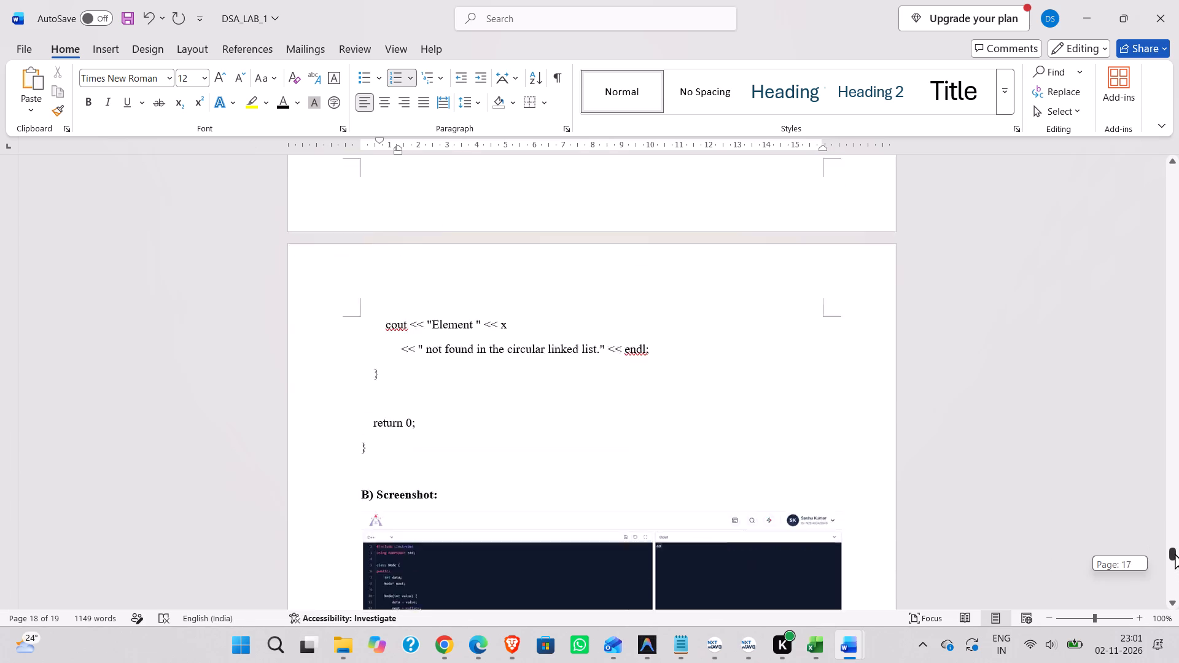
pyautogui.moveTo(1175, 553); pyautogui.dragTo(1177, 151)
pyautogui.scroll(-7, 688, 376)
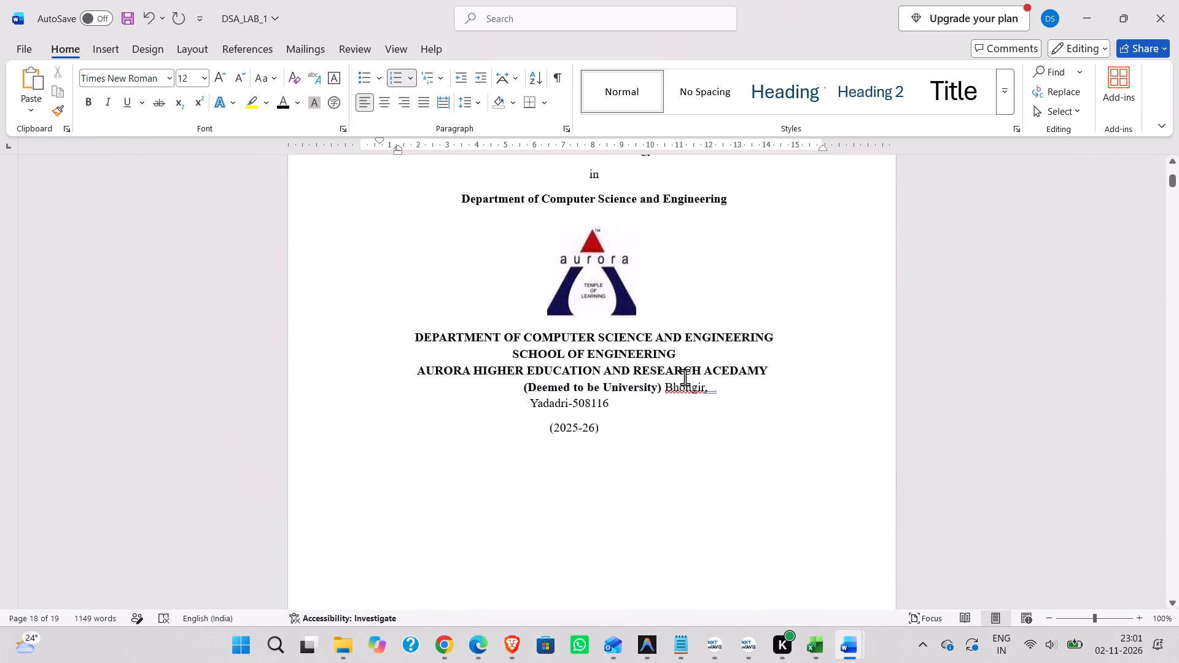
pyautogui.scroll(-20, 685, 378)
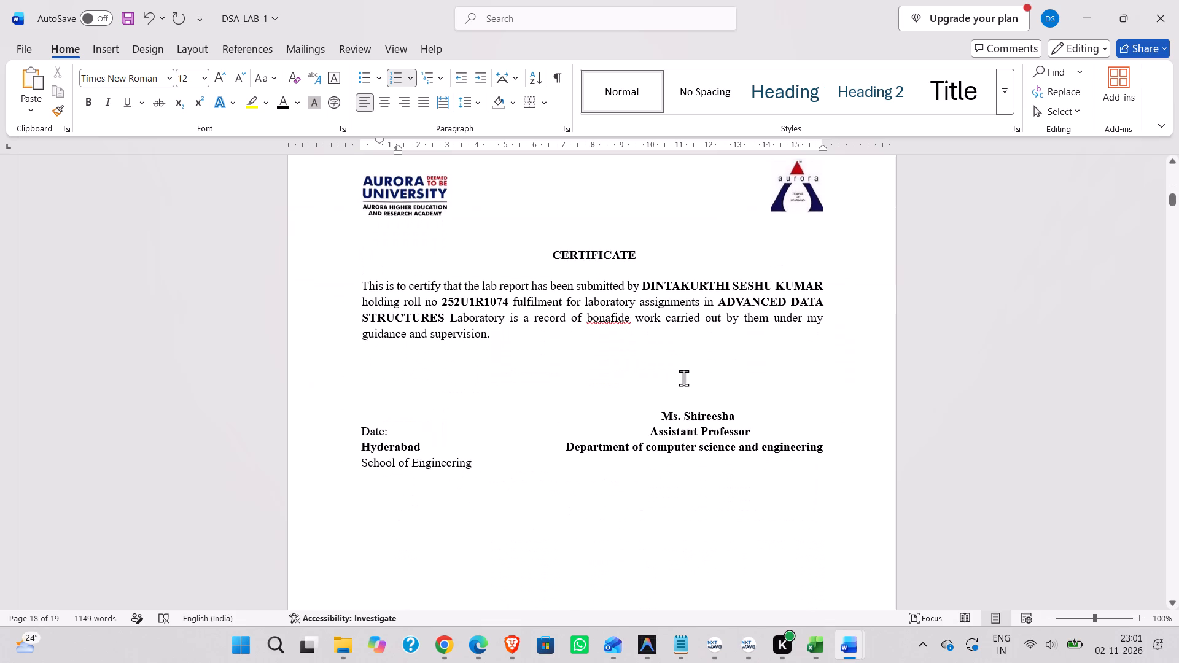
pyautogui.scroll(-3, 682, 384)
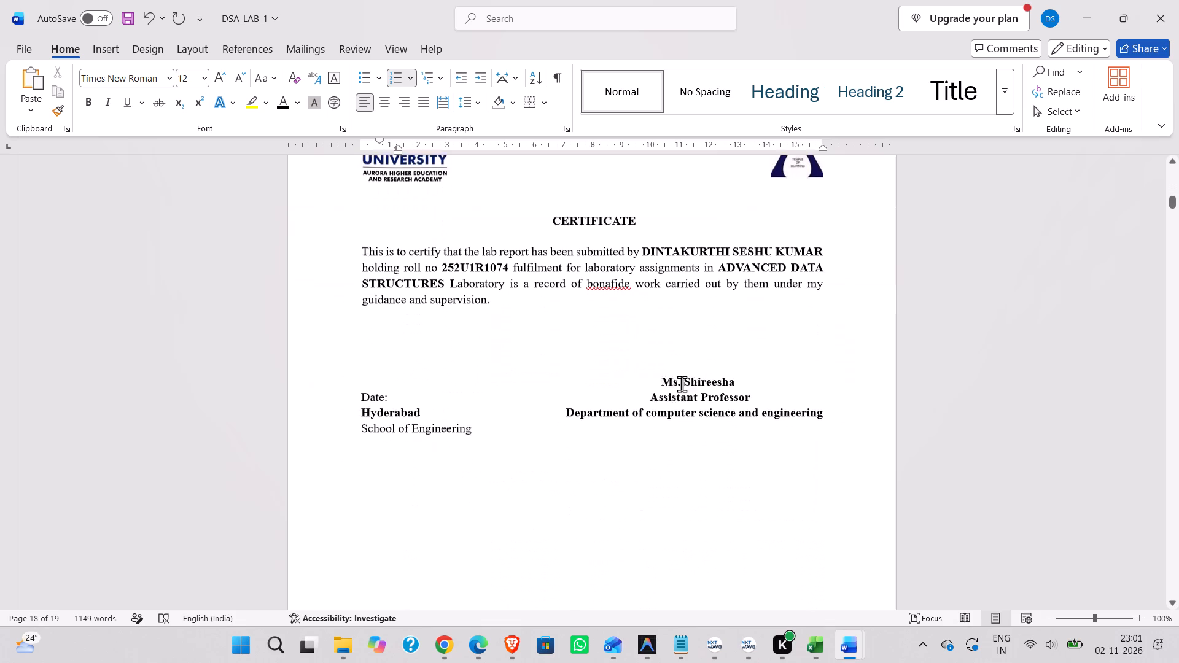
pyautogui.scroll(-16, 682, 384)
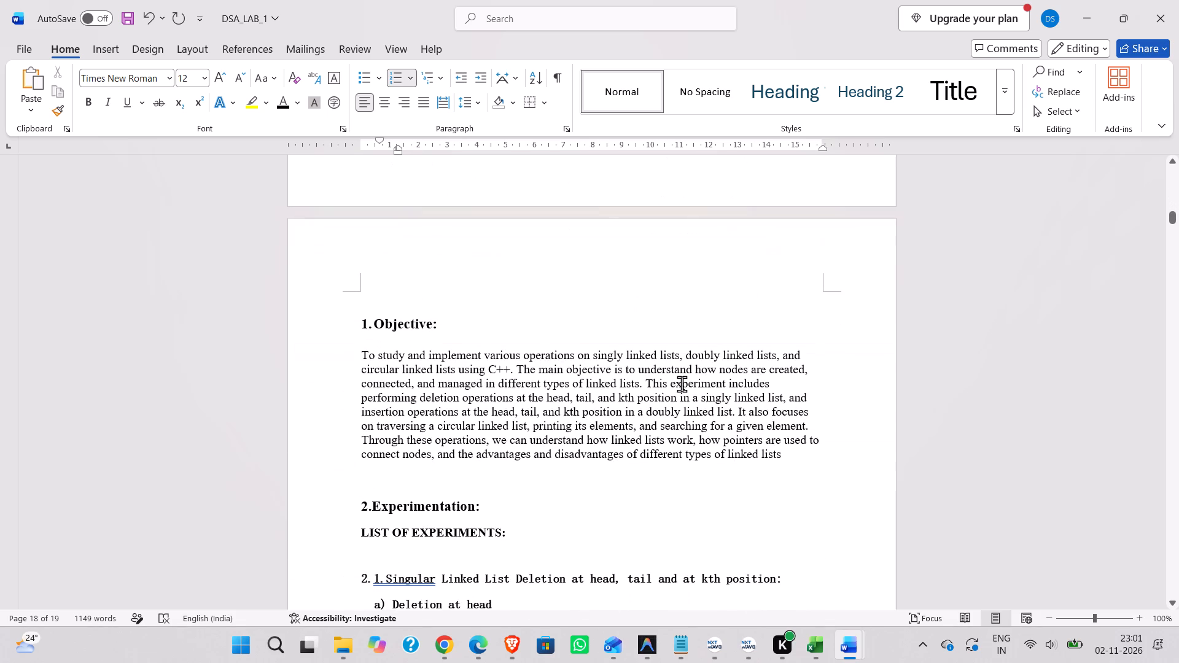
pyautogui.scroll(-20, 682, 384)
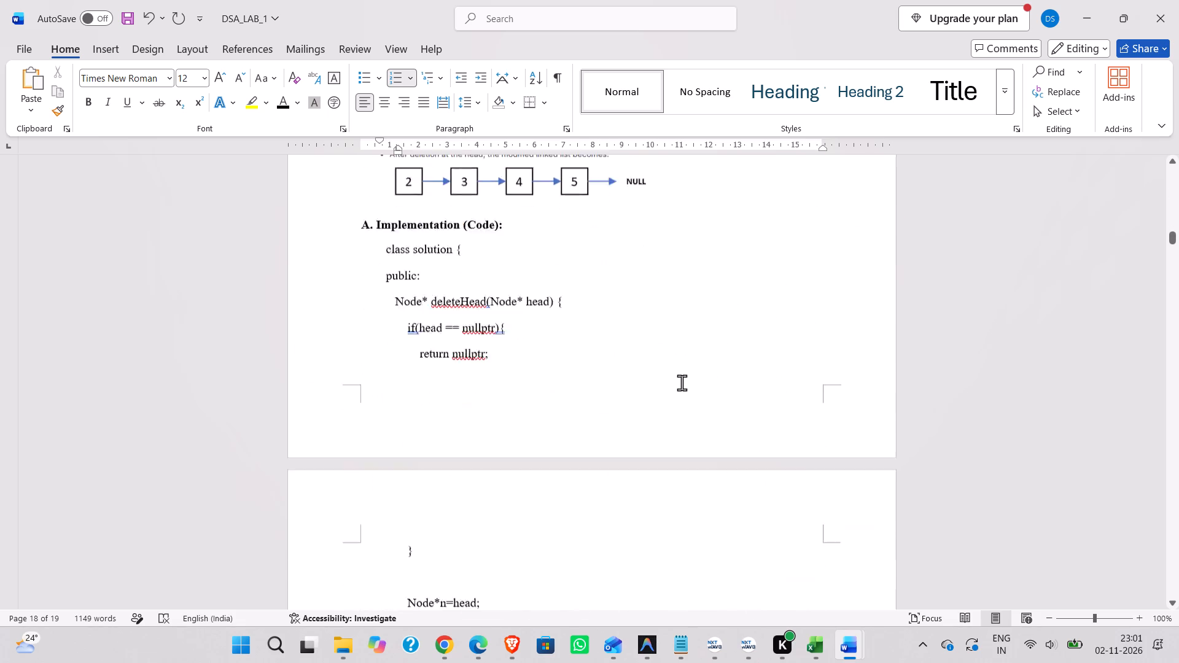
pyautogui.scroll(-17, 682, 382)
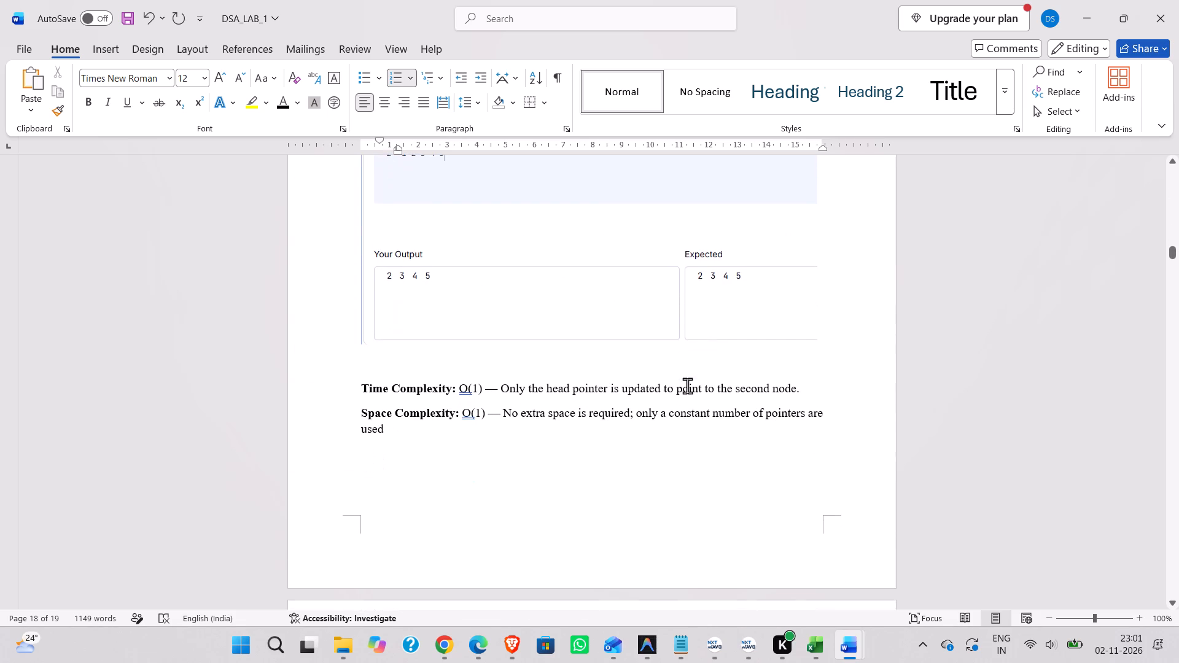
pyautogui.scroll(5, 687, 386)
pyautogui.scroll(16, 687, 384)
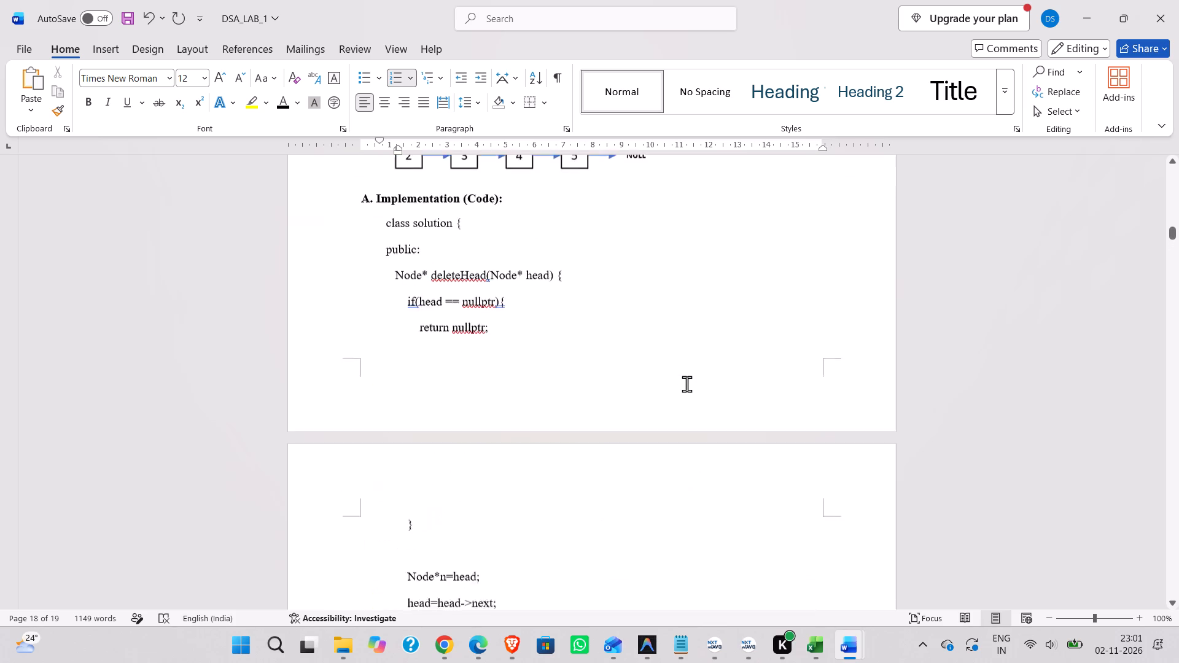
pyautogui.scroll(7, 687, 384)
pyautogui.scroll(-12, 685, 384)
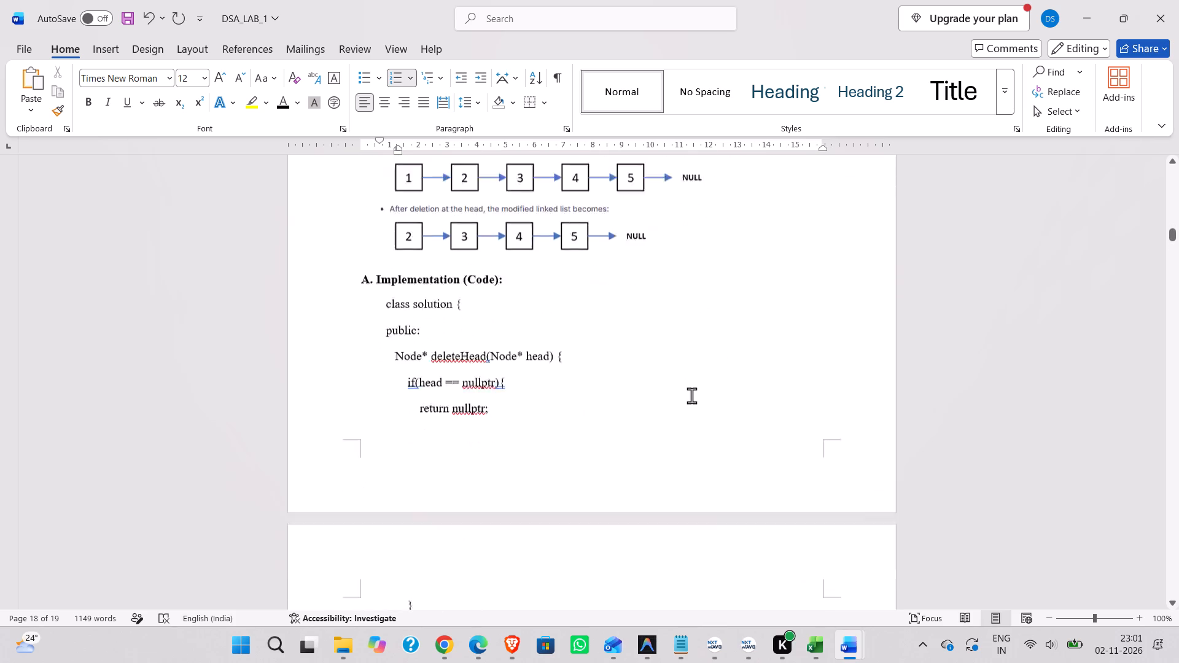
pyautogui.scroll(-20, 691, 395)
pyautogui.scroll(-11, 691, 395)
pyautogui.scroll(-16, 699, 417)
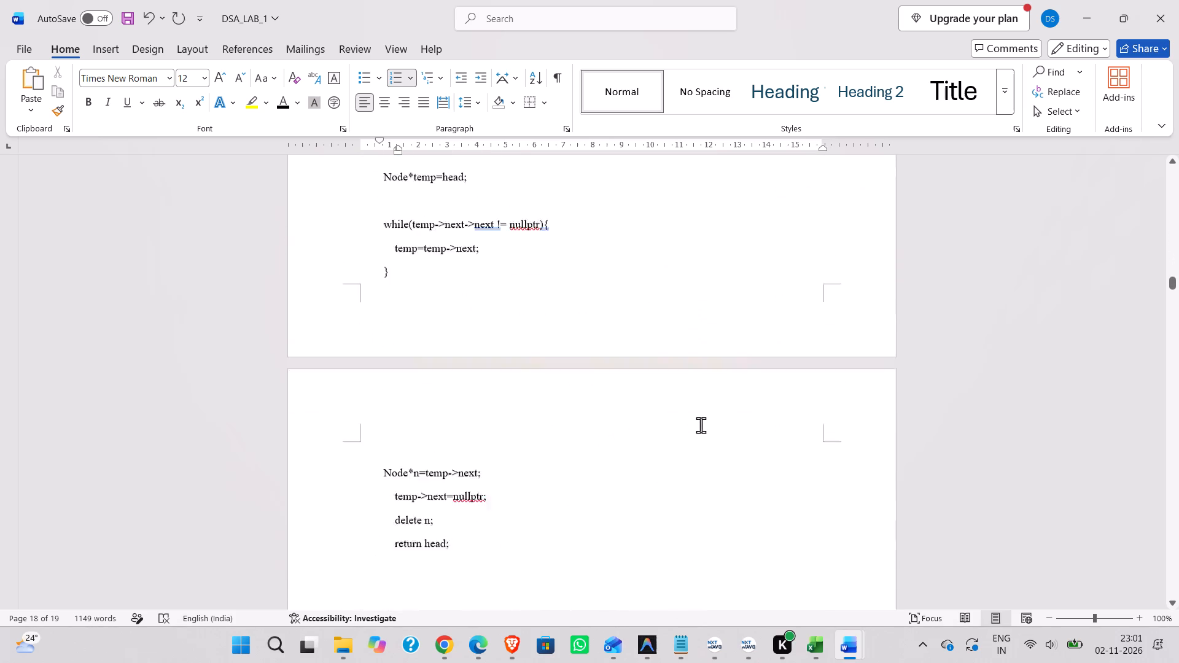
pyautogui.scroll(-20, 701, 425)
pyautogui.scroll(-19, 701, 425)
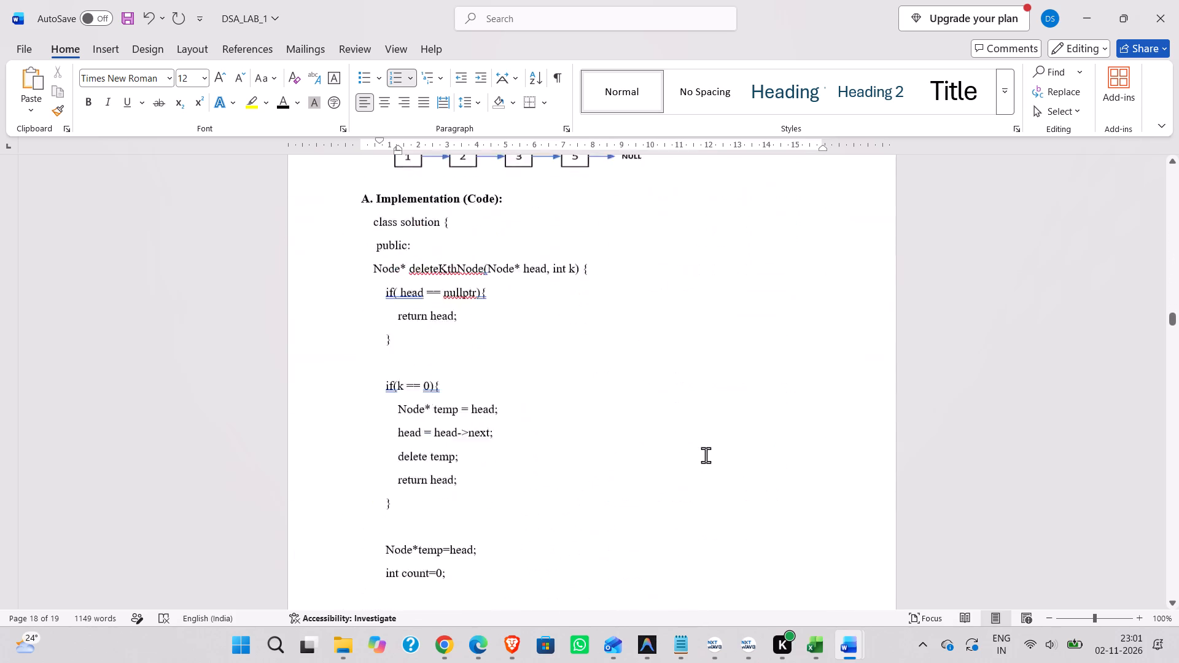
pyautogui.scroll(-6, 695, 468)
pyautogui.scroll(-12, 718, 542)
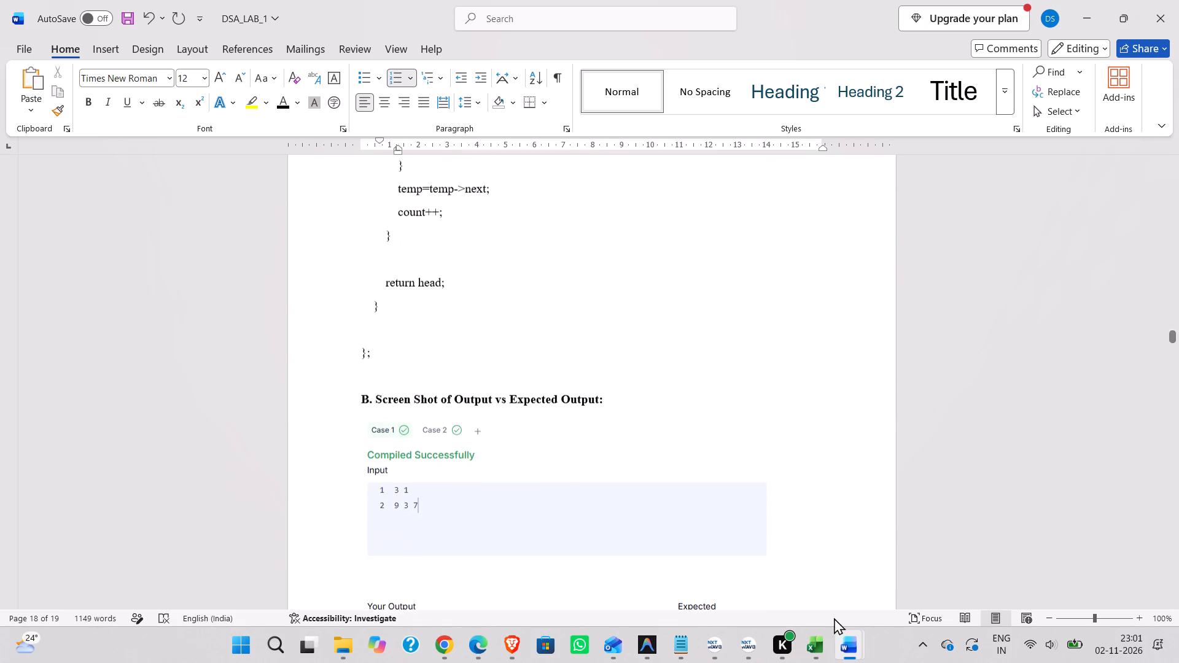
# Check sections 2.2 and 2.3 of DSA_LAB_1 against the list of experiments in lab Report 2.
pyautogui.click(1064, 578)
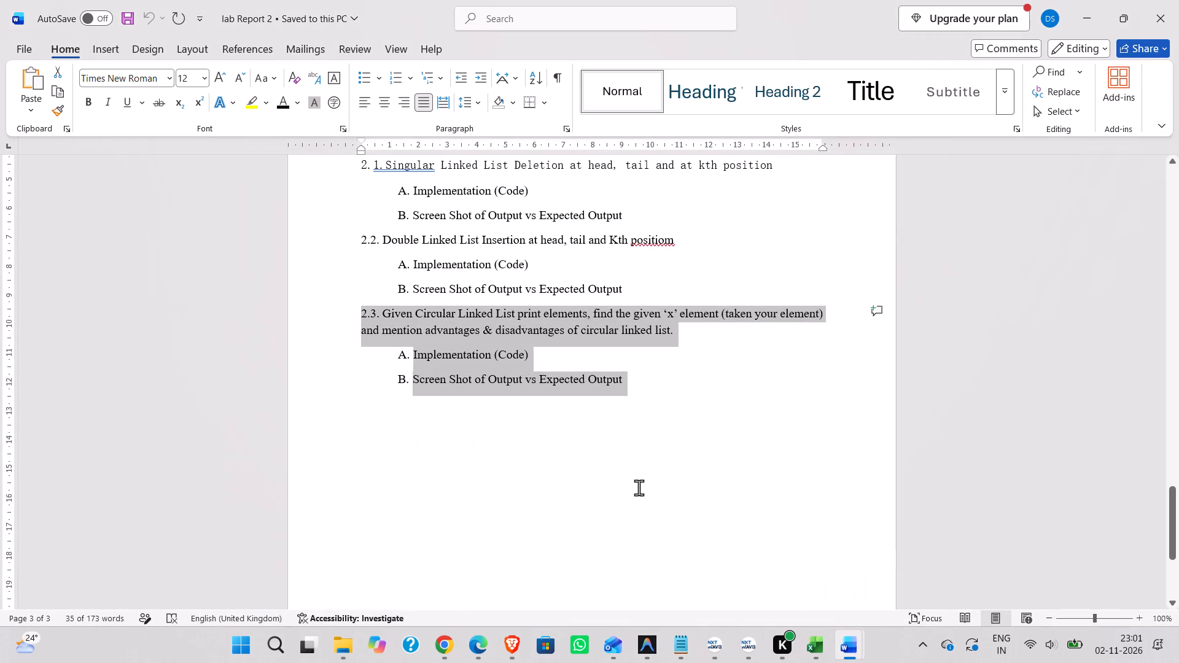
pyautogui.scroll(1, 625, 484)
pyautogui.hotkey('alt', 'Tab')
pyautogui.scroll(-15, 625, 484)
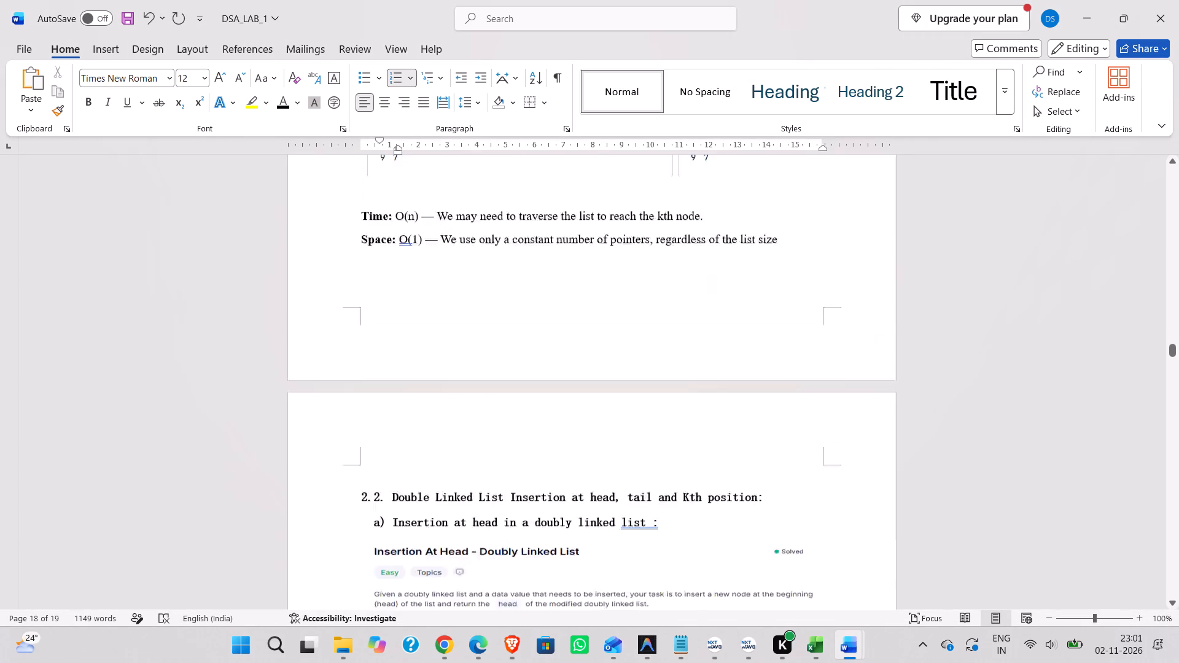
pyautogui.scroll(-17, 629, 477)
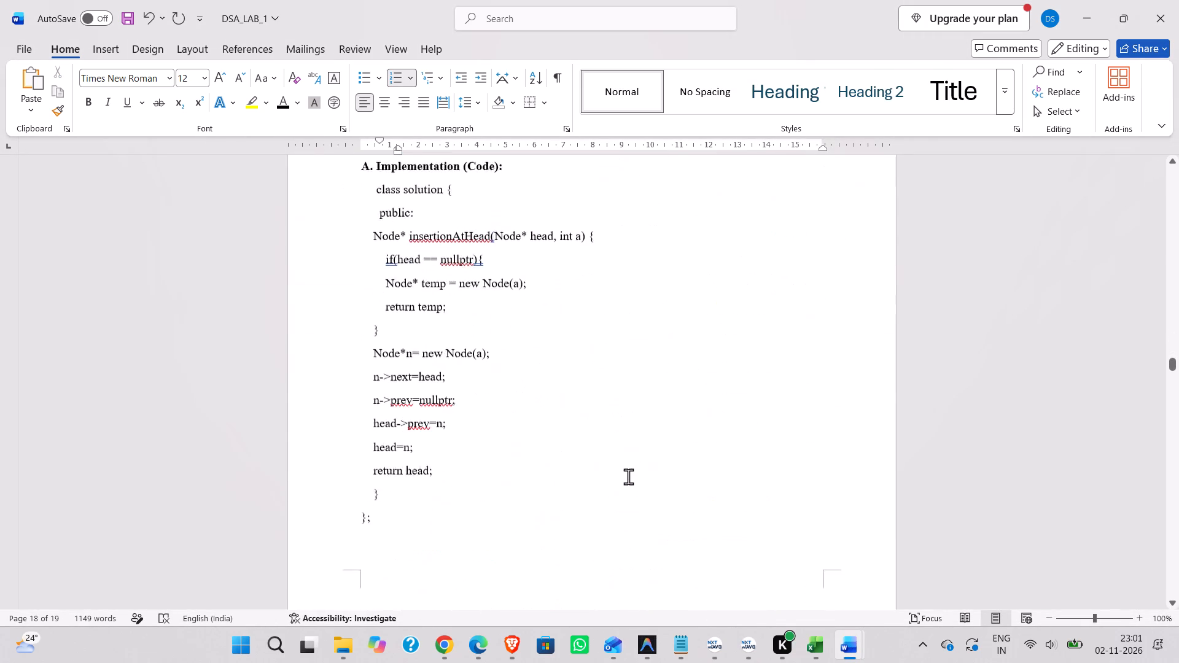
pyautogui.scroll(-5, 628, 476)
pyautogui.scroll(10, 629, 476)
pyautogui.scroll(-6, 629, 476)
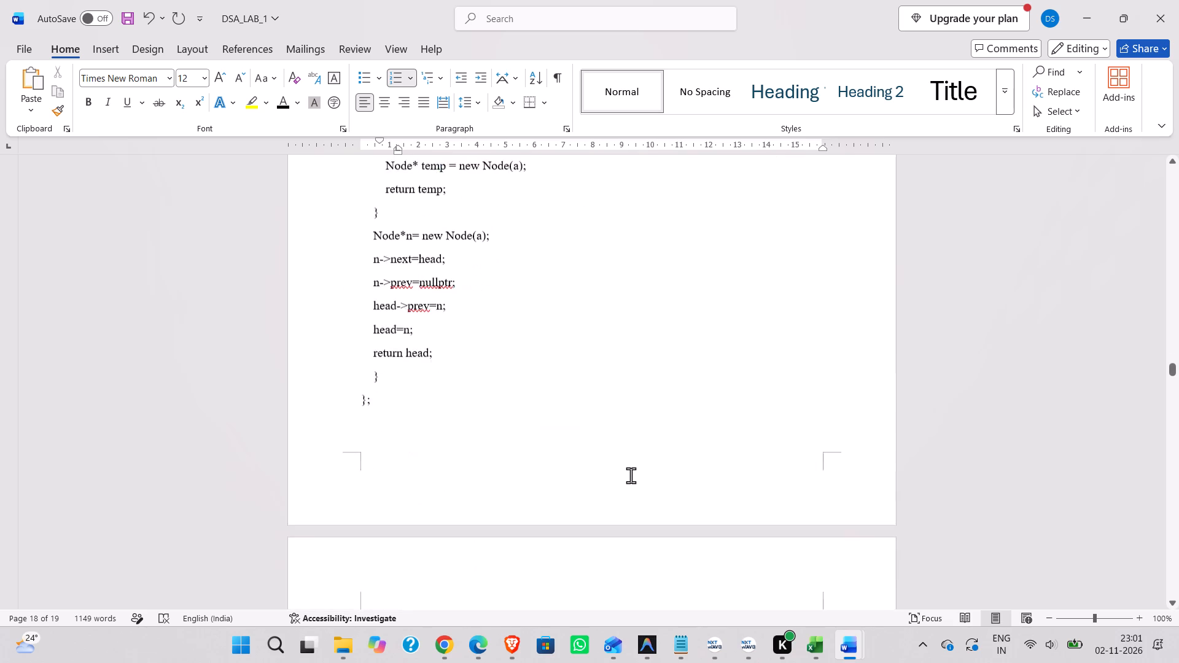
pyautogui.scroll(-18, 631, 475)
pyautogui.scroll(-9, 631, 478)
pyautogui.scroll(-20, 631, 479)
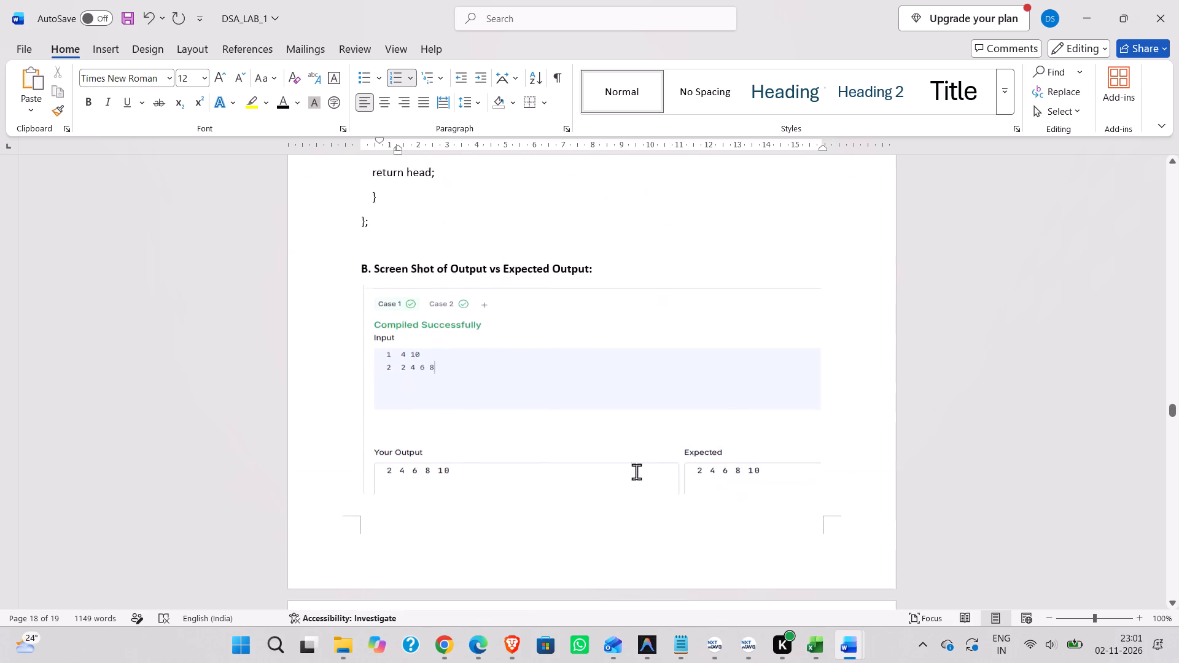
pyautogui.scroll(-20, 636, 471)
pyautogui.scroll(-20, 636, 471)
pyautogui.scroll(-7, 636, 471)
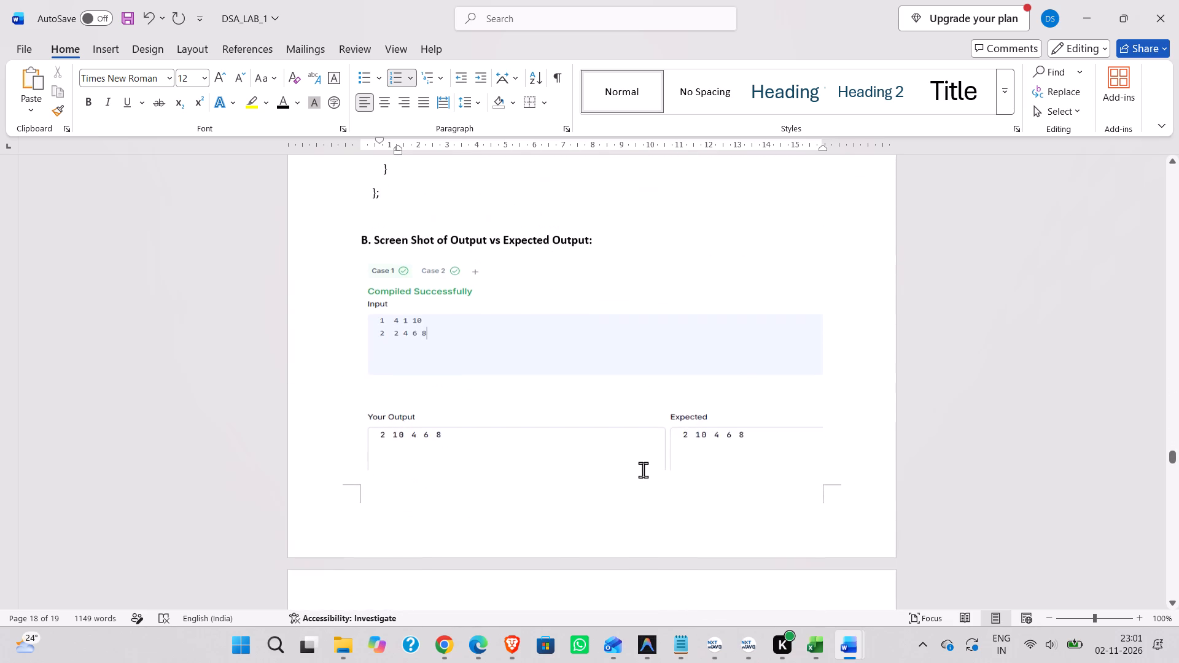
pyautogui.scroll(-11, 643, 469)
pyautogui.hotkey('alt', 'Tab')
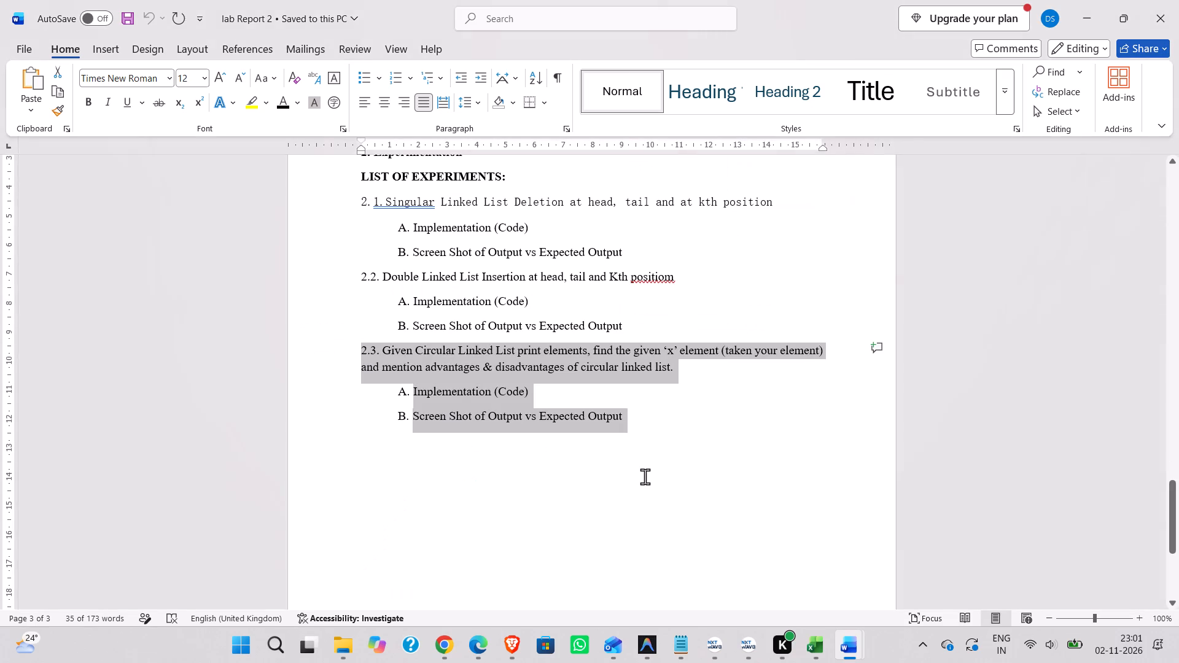
pyautogui.hotkey('alt', 'Tab')
# Review section 2.3 of DSA_LAB_1, from printing elements and finding 'x' to the advantages of circular linked list.
pyautogui.scroll(-20, 645, 476)
pyautogui.scroll(-20, 645, 476)
pyautogui.scroll(-5, 645, 476)
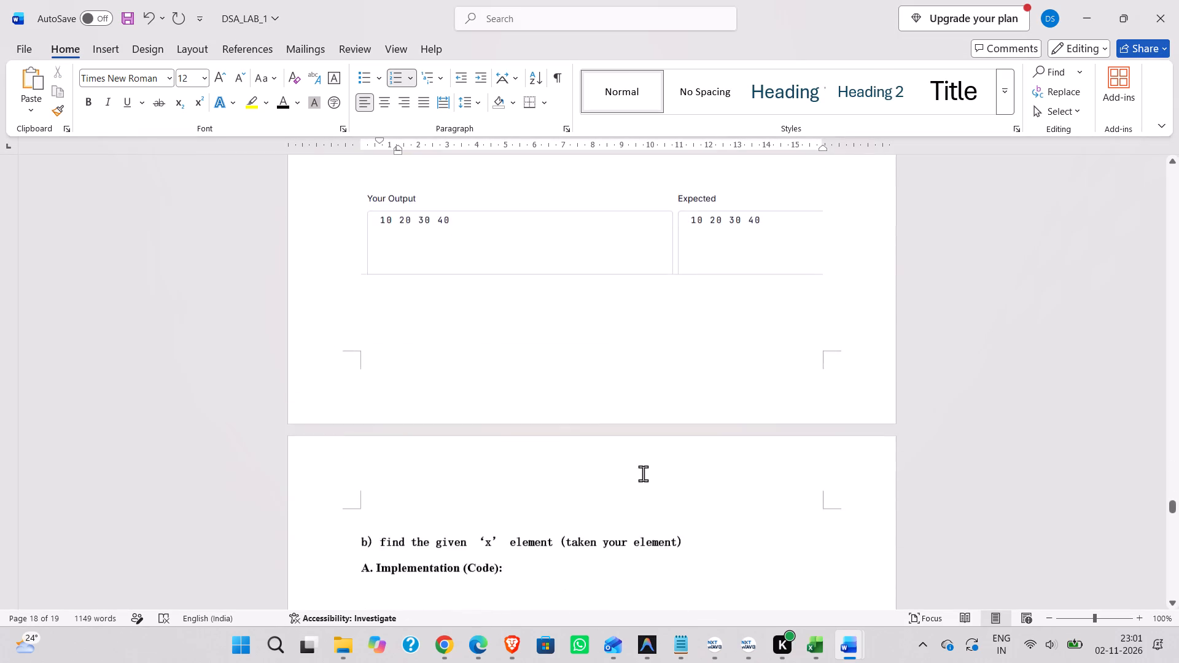
pyautogui.scroll(-20, 643, 473)
pyautogui.scroll(-15, 641, 478)
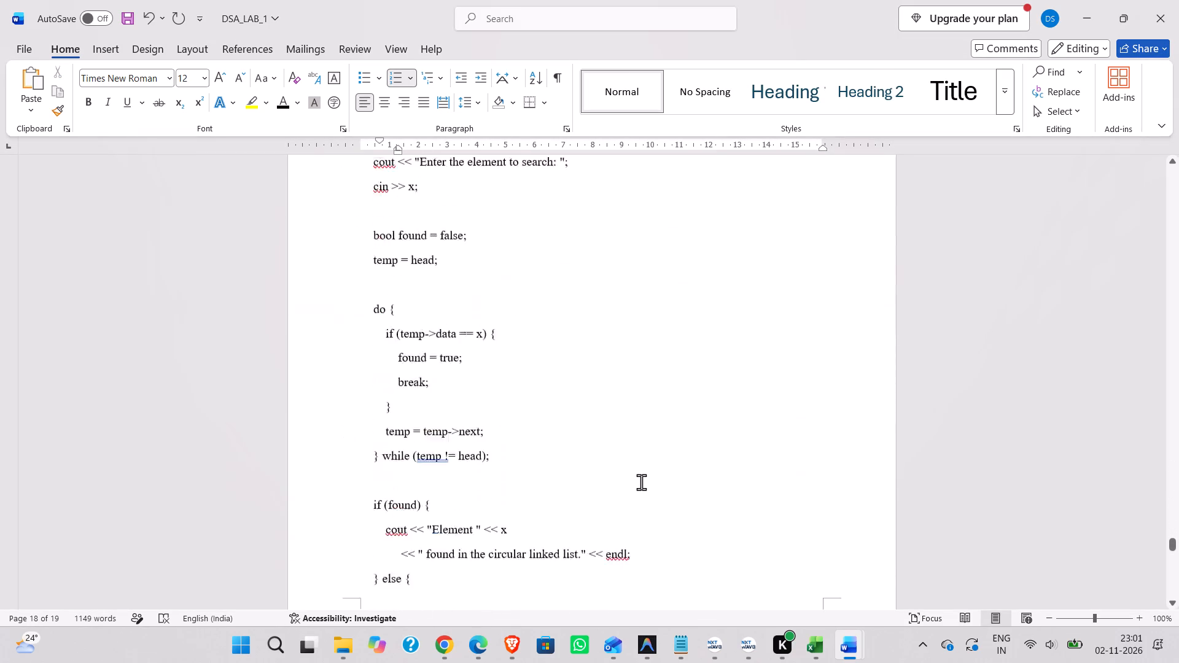
pyautogui.scroll(-20, 641, 482)
pyautogui.scroll(-11, 641, 482)
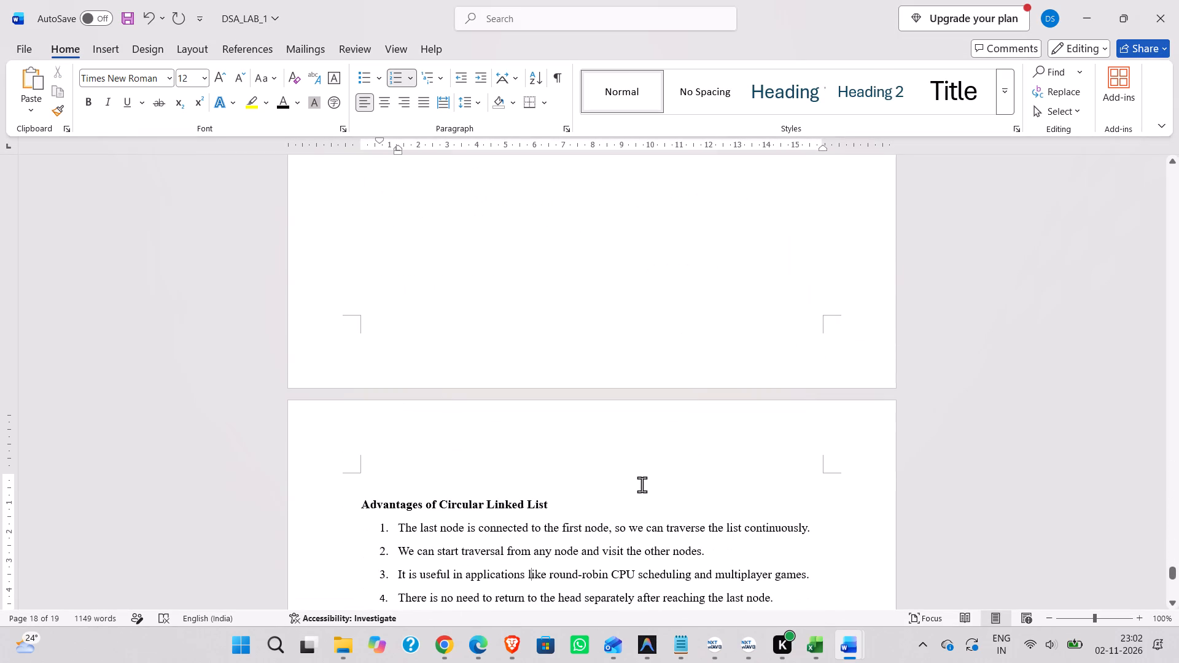
pyautogui.scroll(20, 641, 484)
pyautogui.scroll(20, 641, 484)
pyautogui.scroll(1, 641, 484)
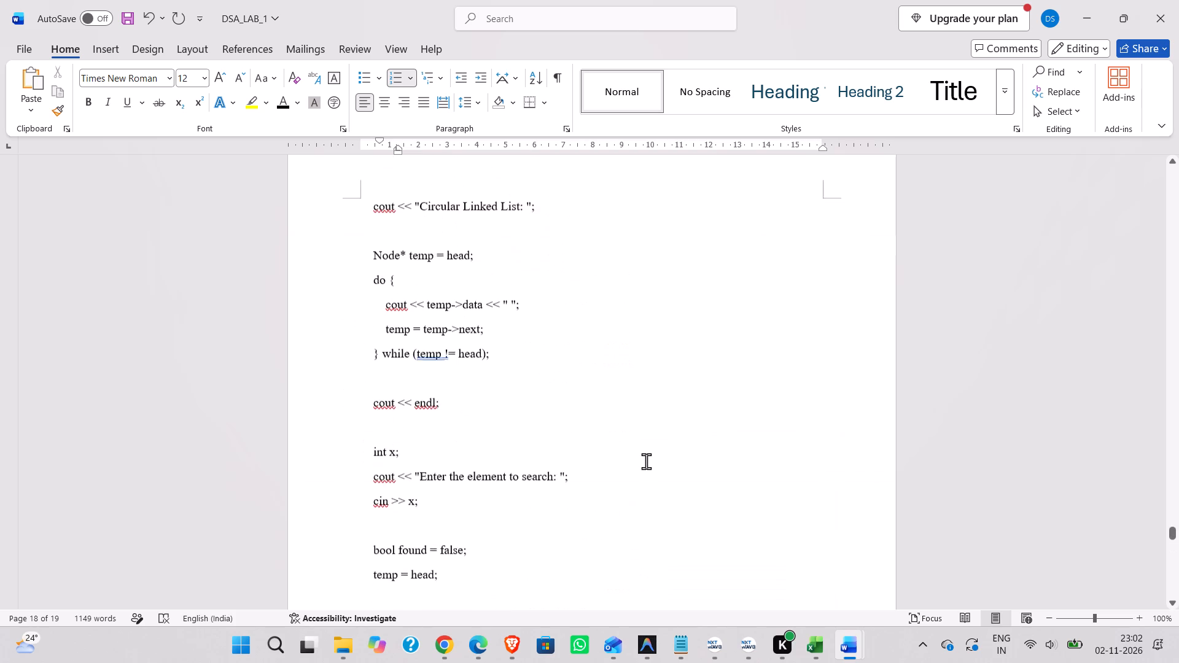
pyautogui.scroll(20, 646, 461)
pyautogui.scroll(10, 646, 461)
pyautogui.scroll(18, 646, 461)
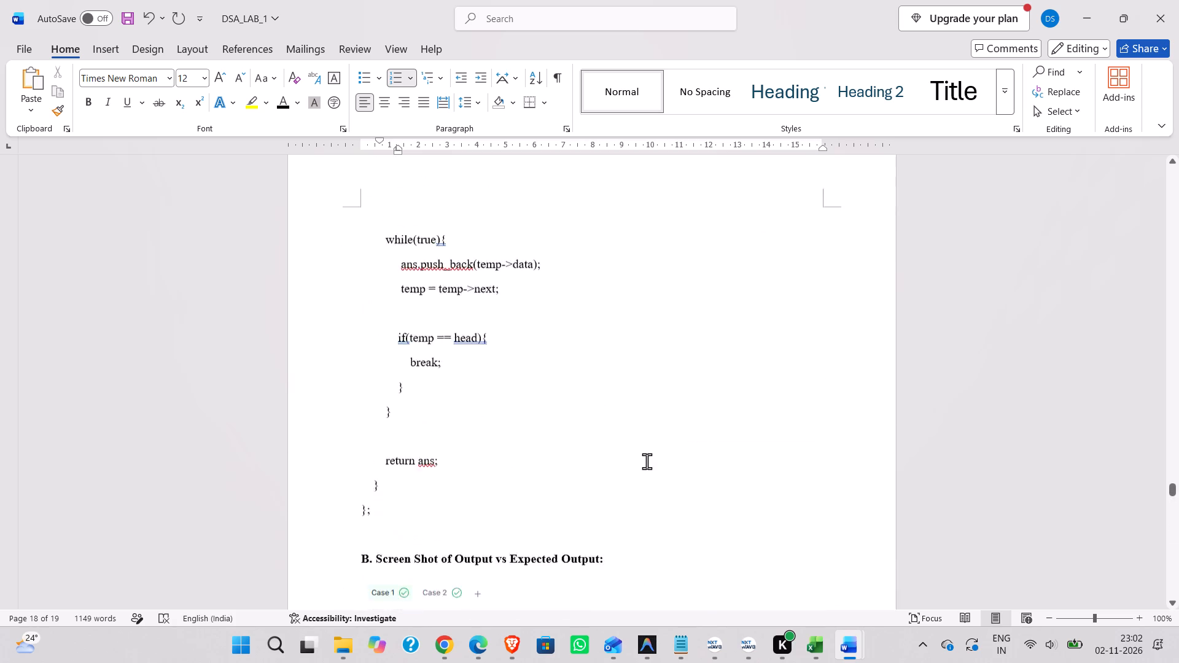
pyautogui.scroll(20, 647, 461)
pyautogui.scroll(2, 645, 451)
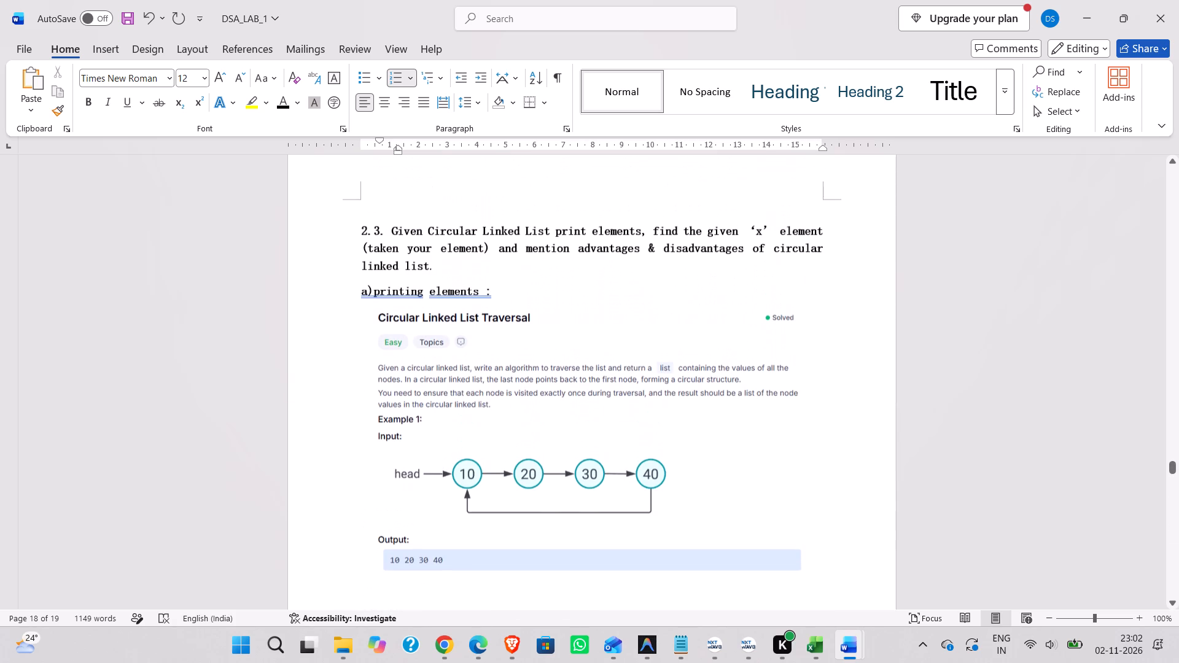
# Save a copy of the report as DSA_LAB_2 in the DSA word folder.
pyautogui.click(33, 55)
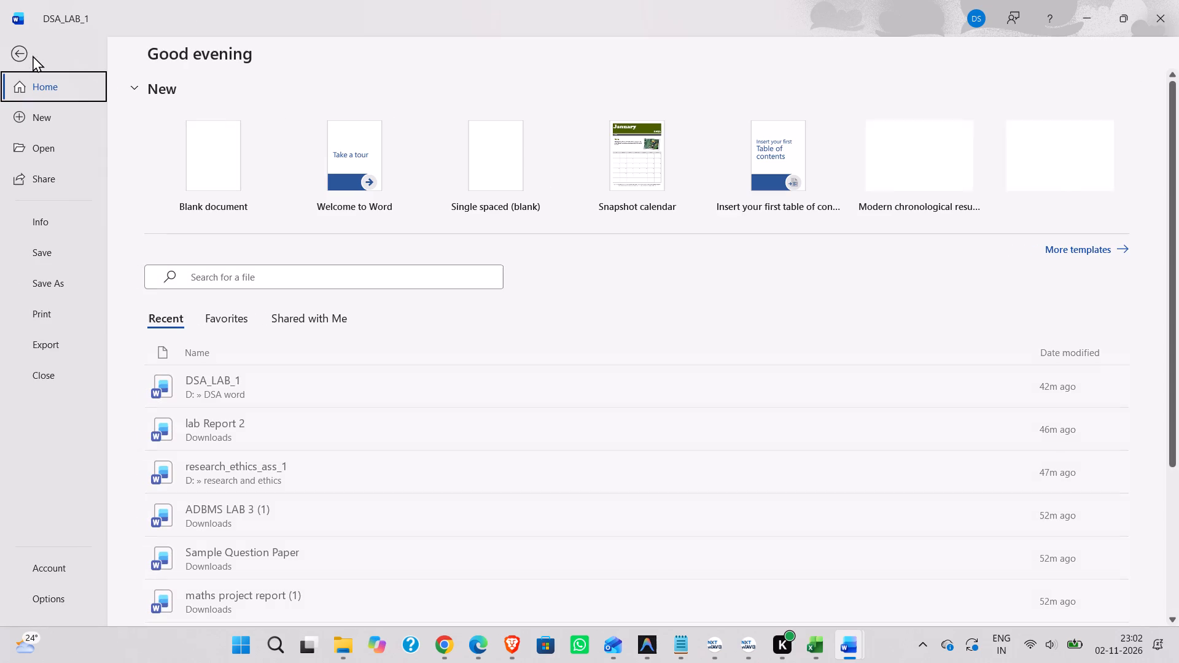
pyautogui.click(72, 278)
pyautogui.click(202, 394)
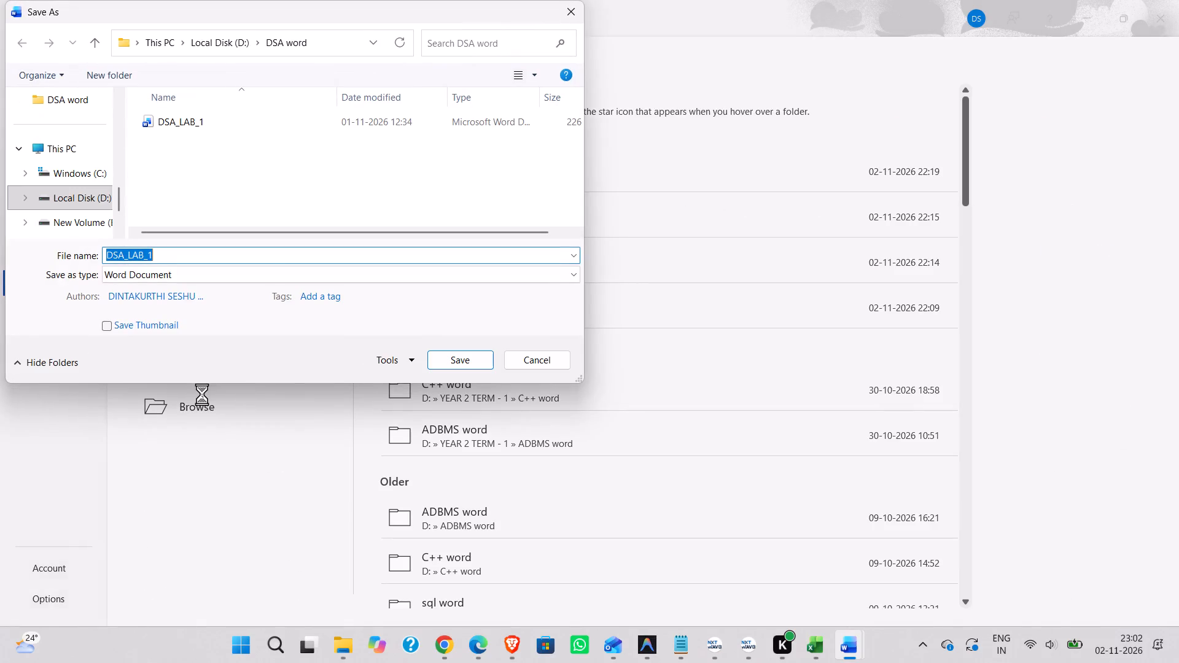
pyautogui.click(209, 257)
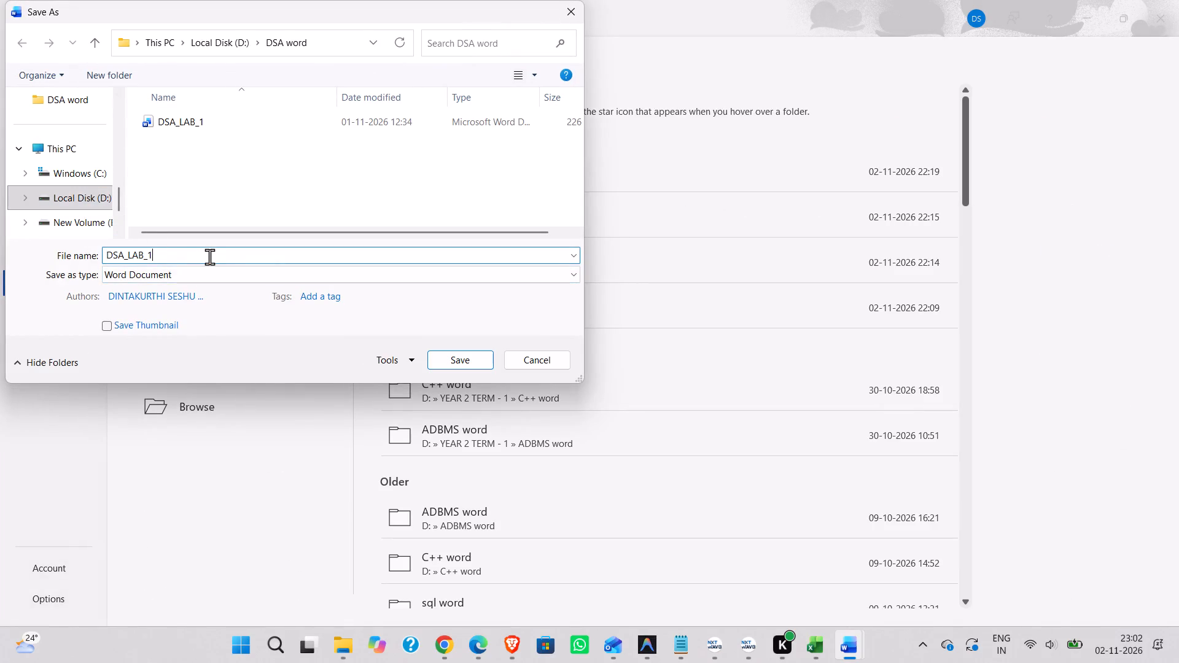
pyautogui.press('BackSpace')
pyautogui.press('2')
pyautogui.press('Return')
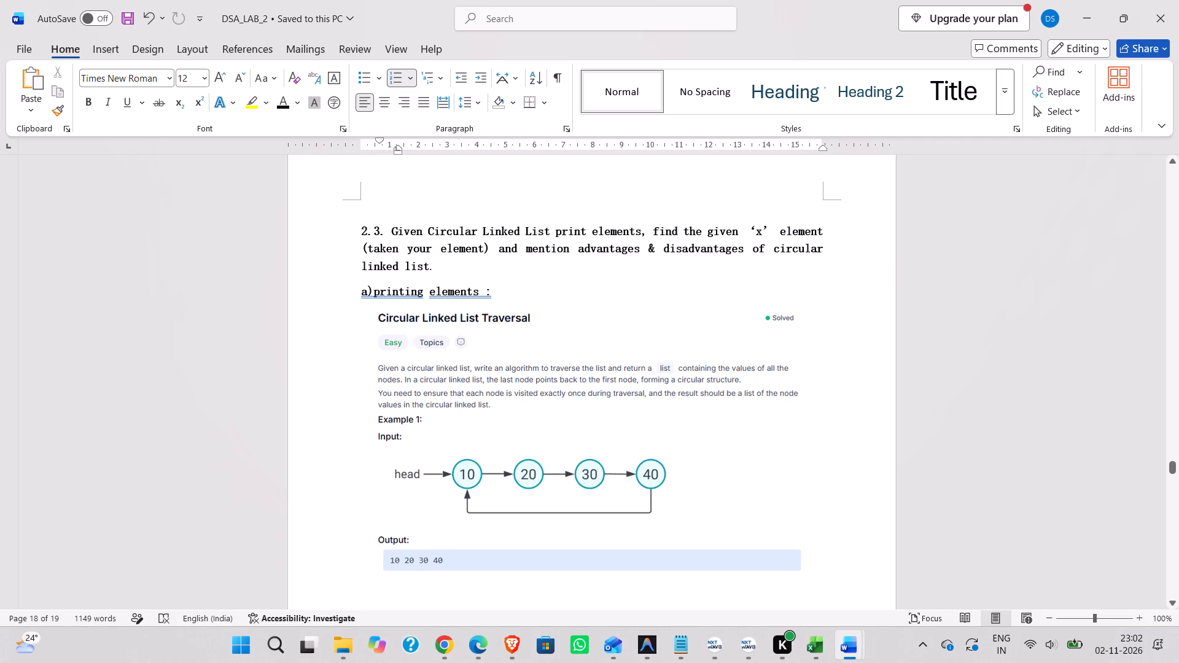
# Export the report as the PDF DSA_LAB_2 into the DSA pdf folder on Local Disk (D:).
pyautogui.click(25, 53)
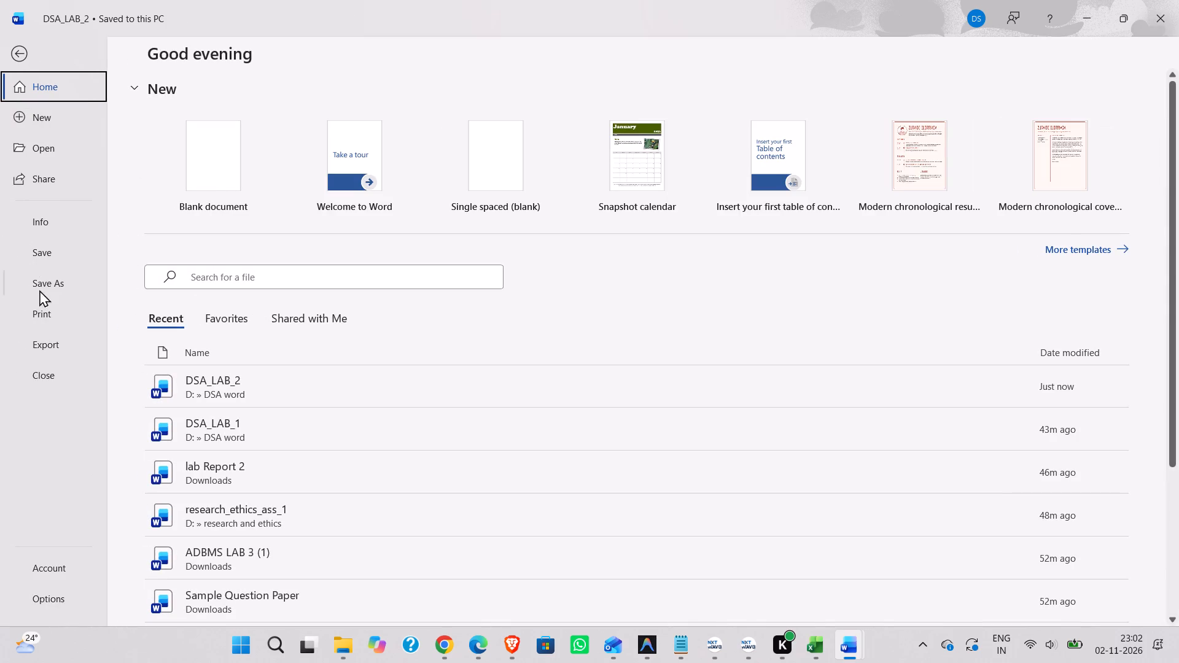
pyautogui.click(63, 333)
pyautogui.click(454, 207)
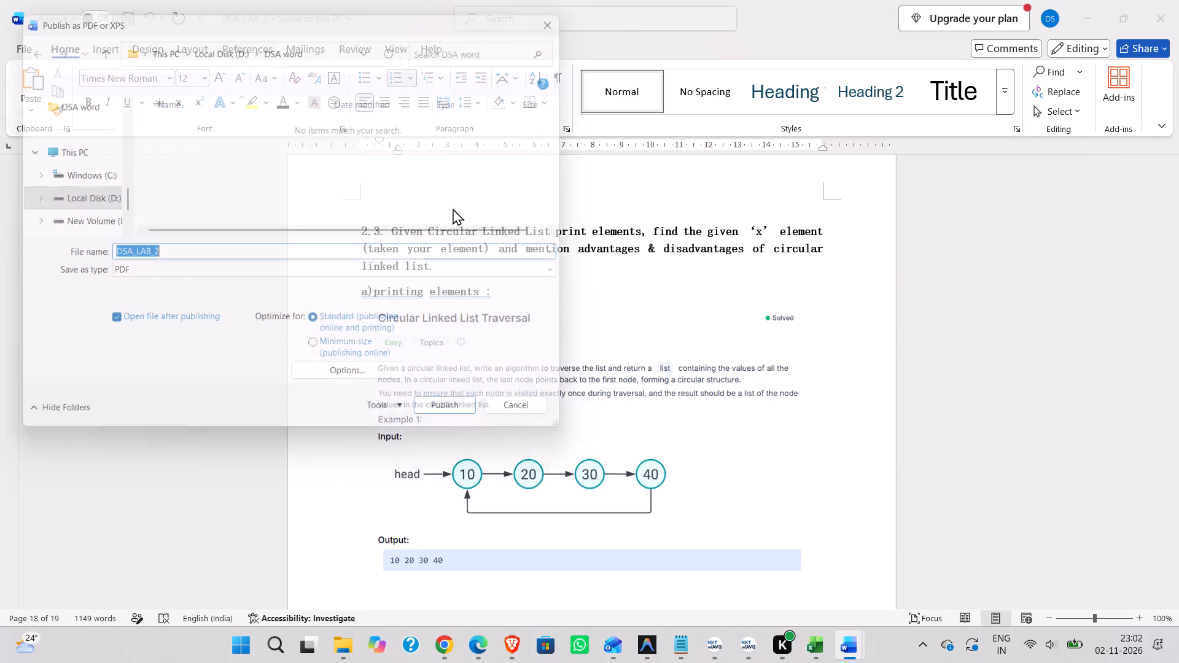
pyautogui.click(101, 196)
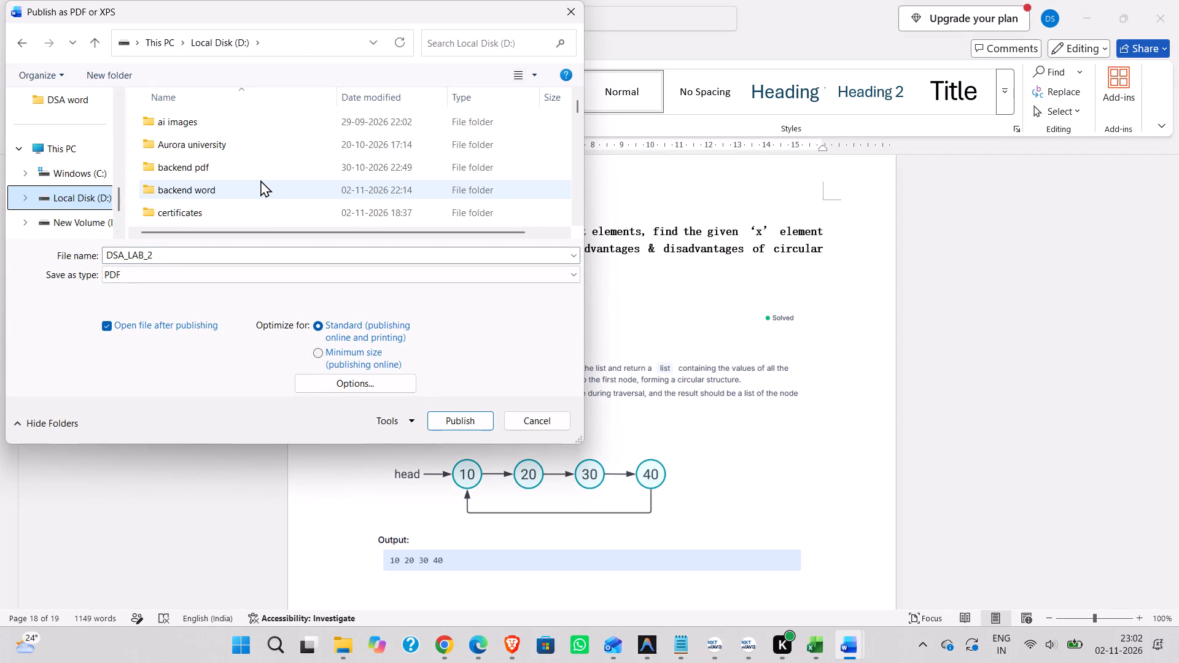
pyautogui.scroll(-2, 260, 179)
pyautogui.doubleClick(247, 171)
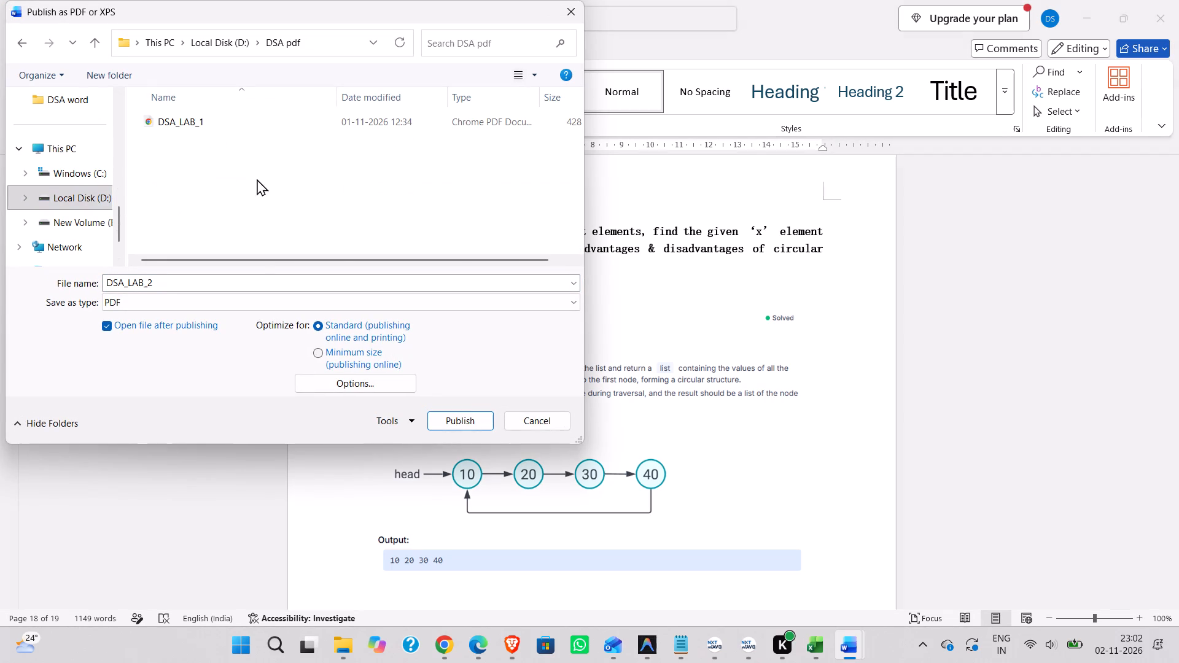
pyautogui.click(469, 422)
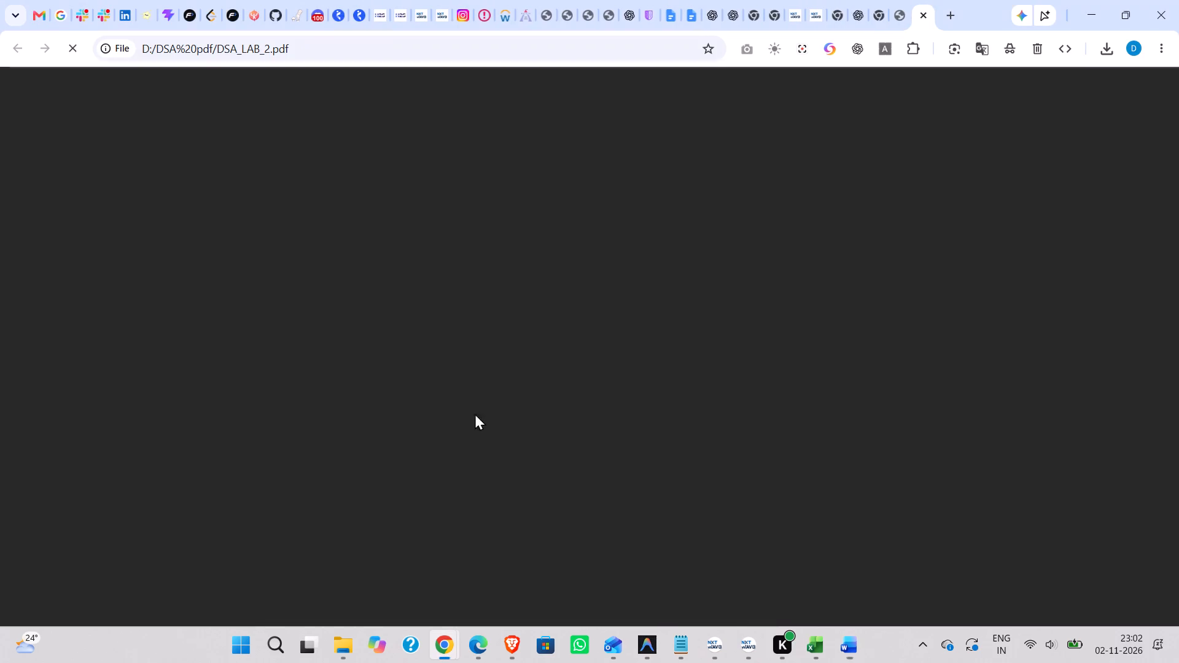
# Review the exported DSA_LAB_2 PDF from the certificate and objective through the section 2.1 deletion-at-head code and output.
pyautogui.scroll(-11, 706, 285)
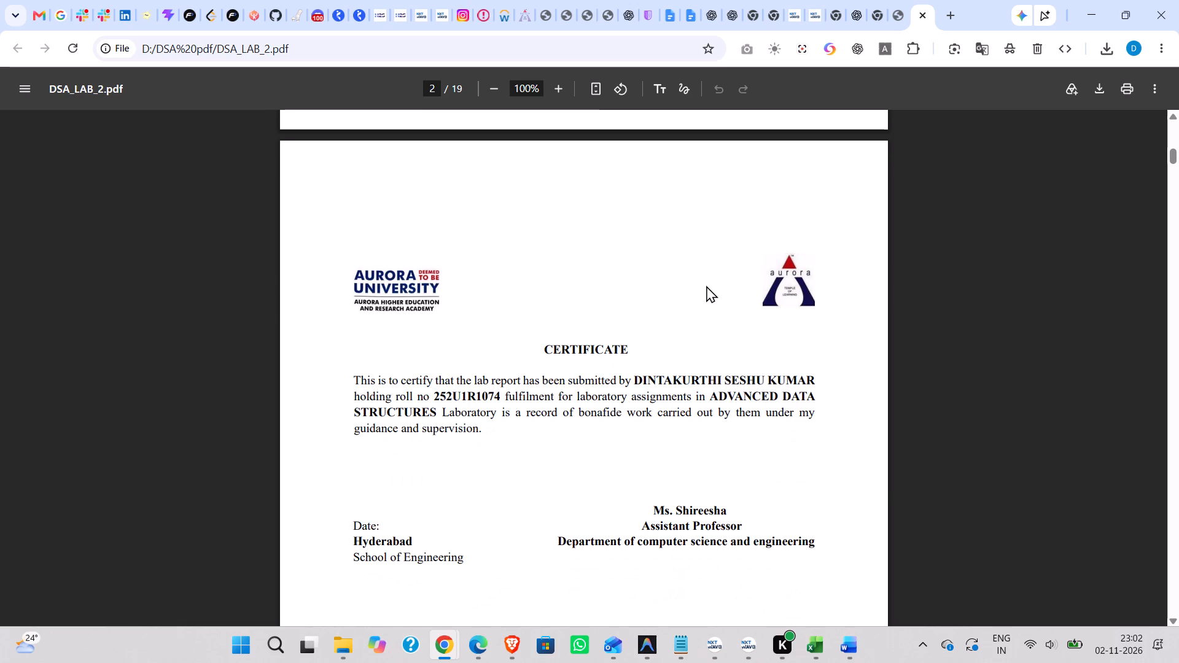
pyautogui.scroll(-12, 706, 285)
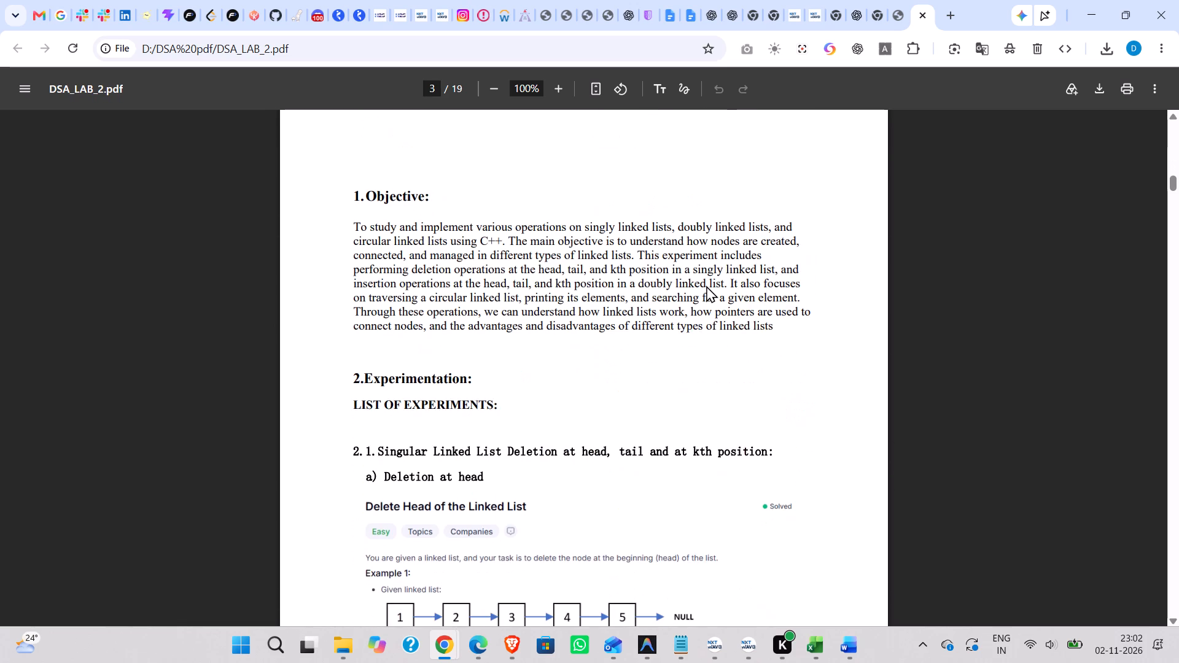
pyautogui.scroll(-5, 706, 285)
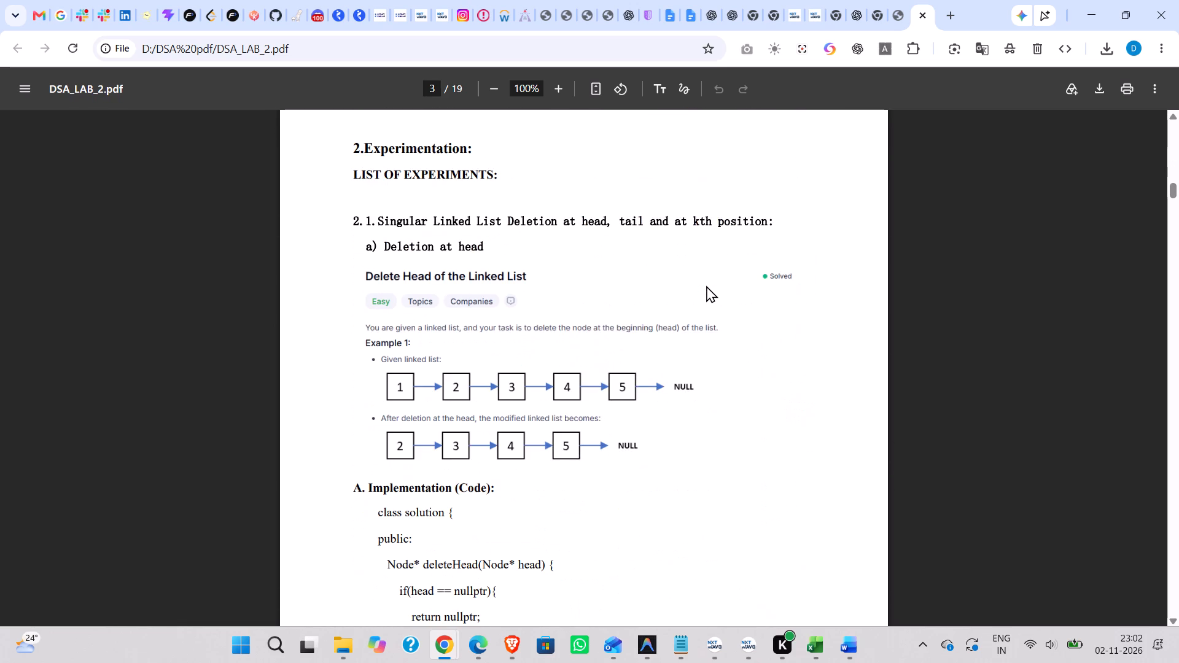
pyautogui.scroll(-10, 706, 285)
pyautogui.scroll(2, 706, 285)
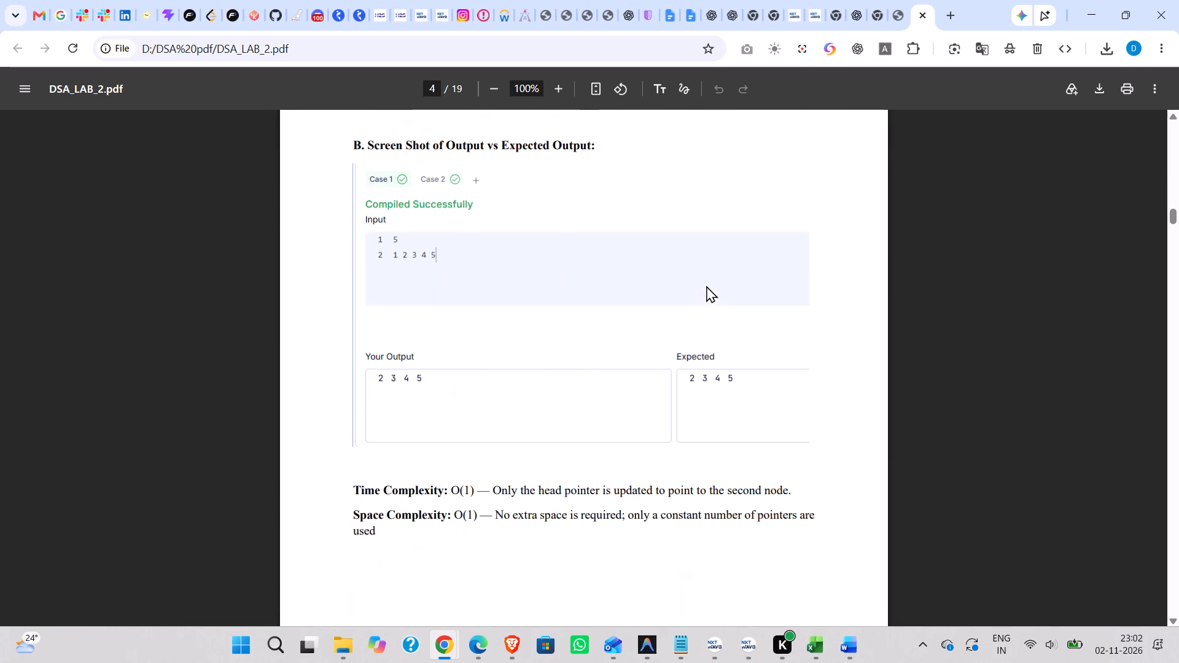
pyautogui.scroll(1, 706, 285)
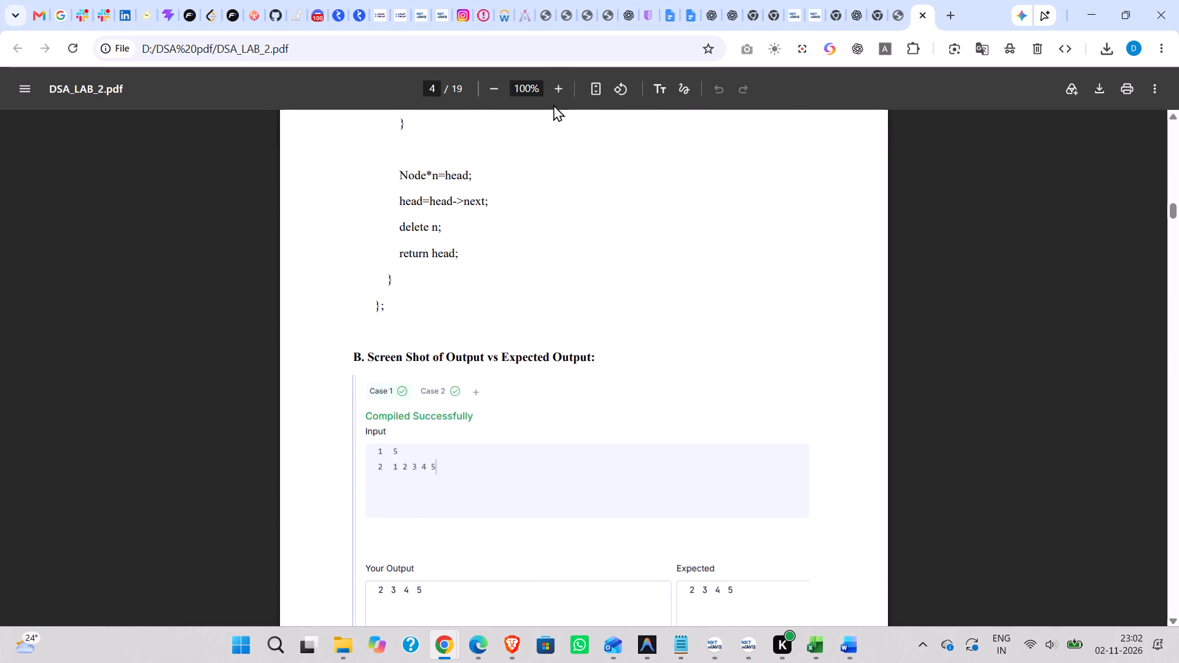
# On the Aurora assessments page, read the submitted Reflective Journal 2 for Computer organization and Architecture, and close its details.
pyautogui.click(524, 18)
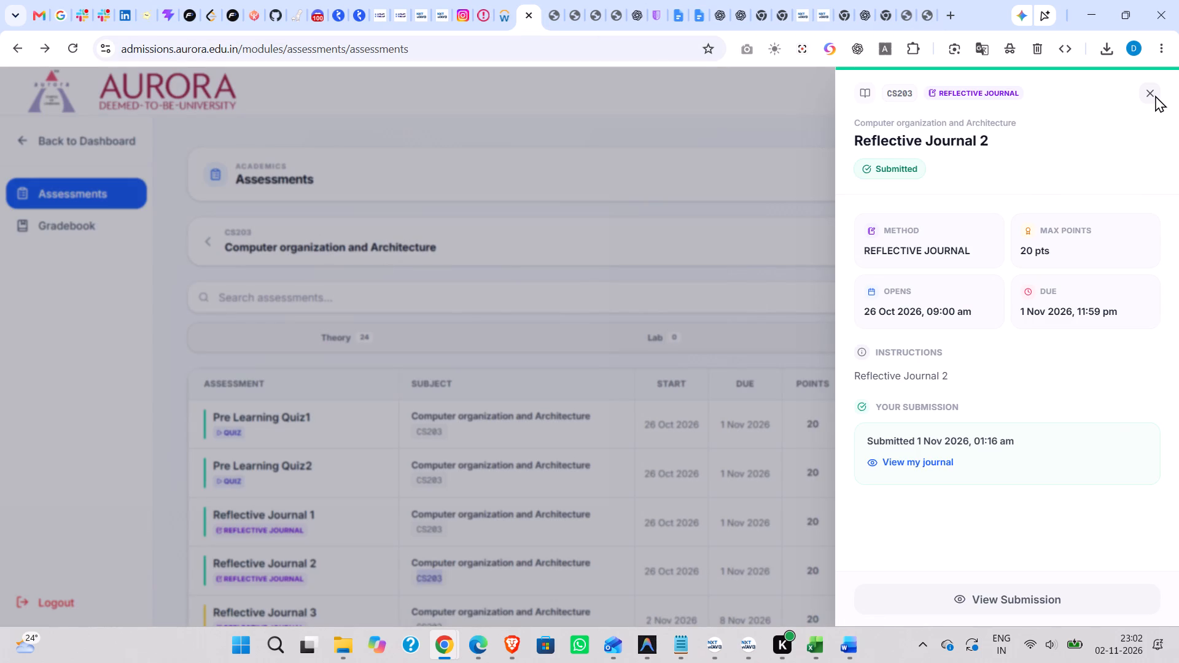
pyautogui.click(940, 462)
pyautogui.scroll(-5, 523, 370)
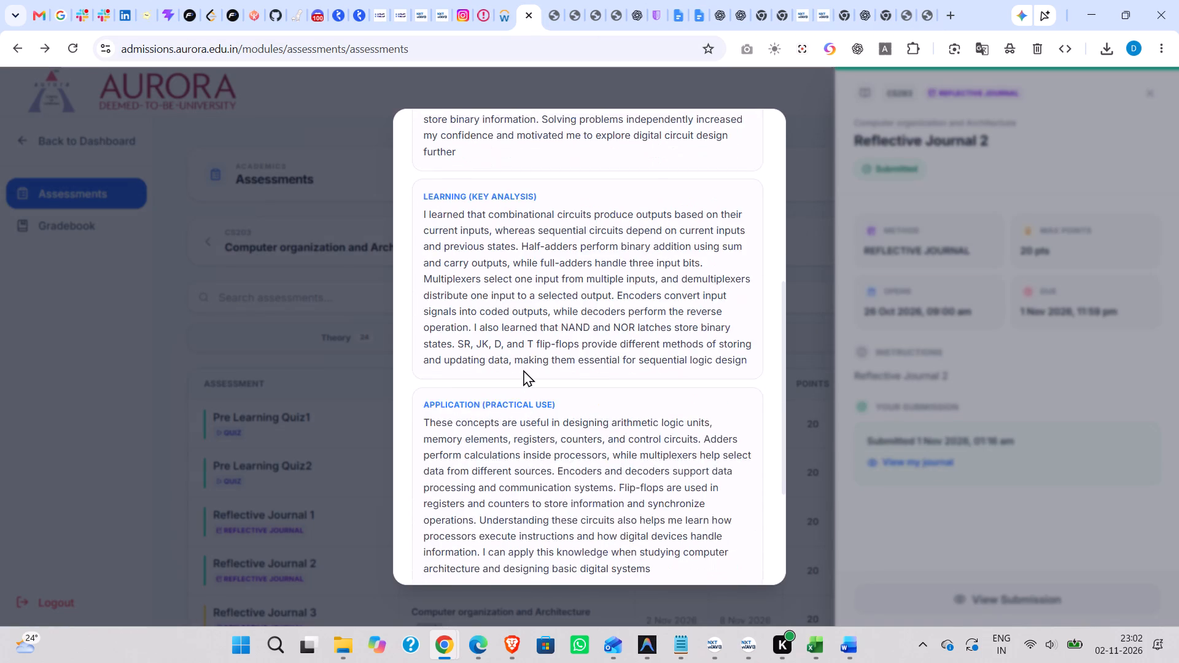
pyautogui.scroll(-11, 523, 370)
pyautogui.scroll(8, 747, 260)
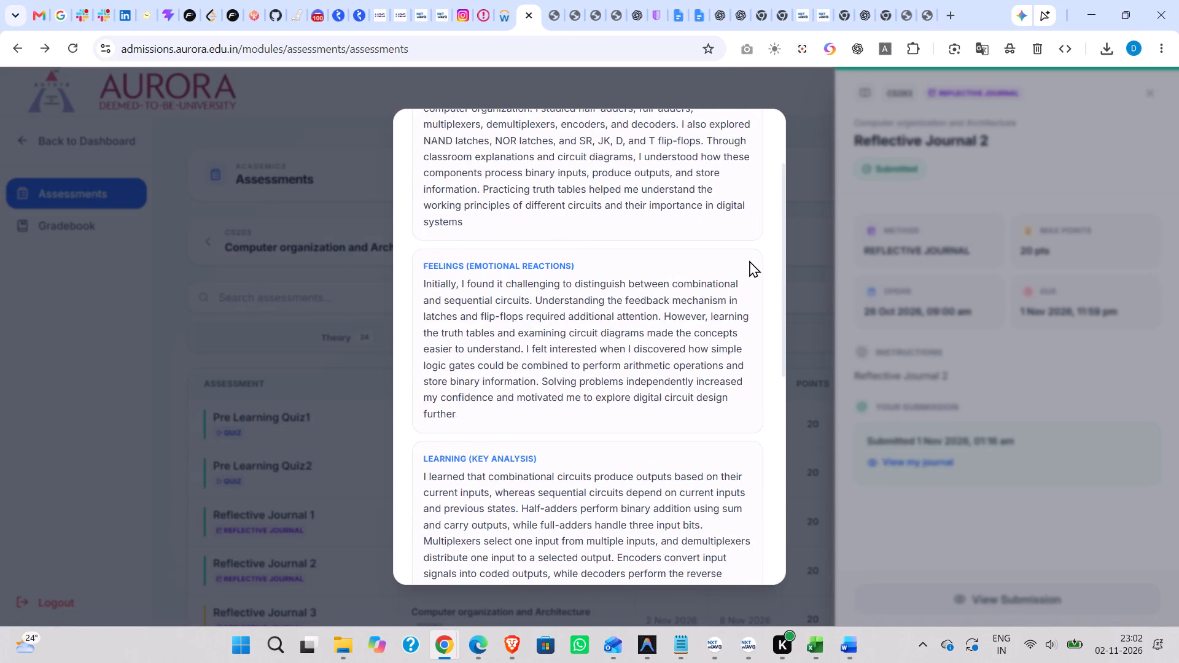
pyautogui.scroll(9, 749, 260)
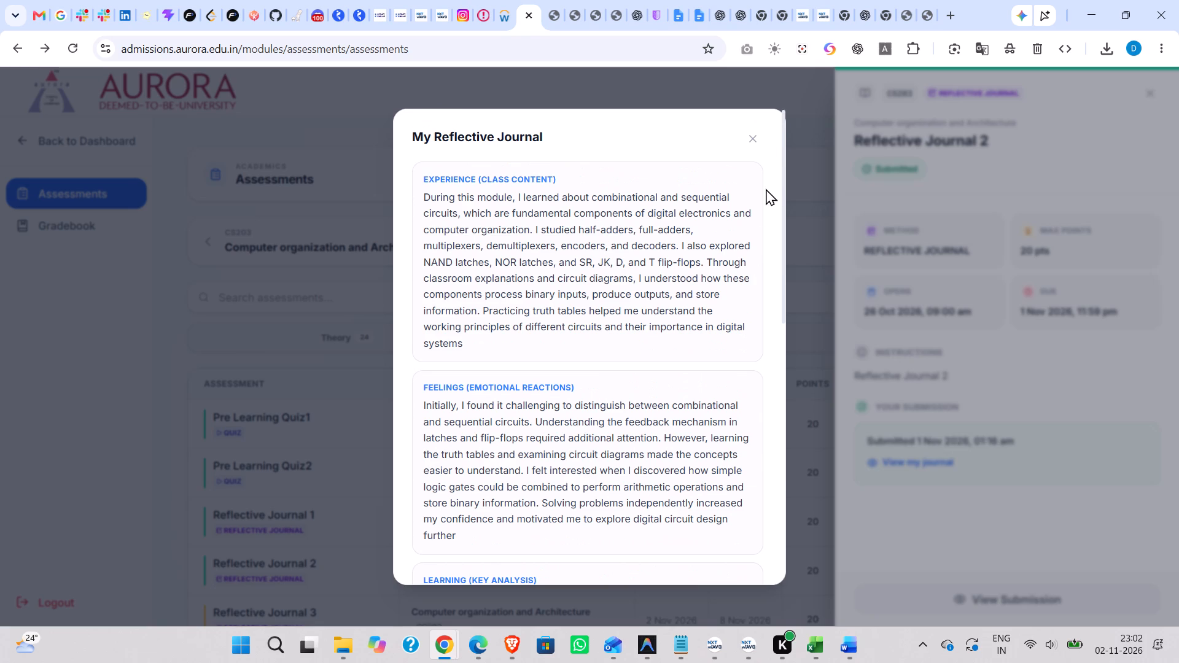
pyautogui.click(755, 138)
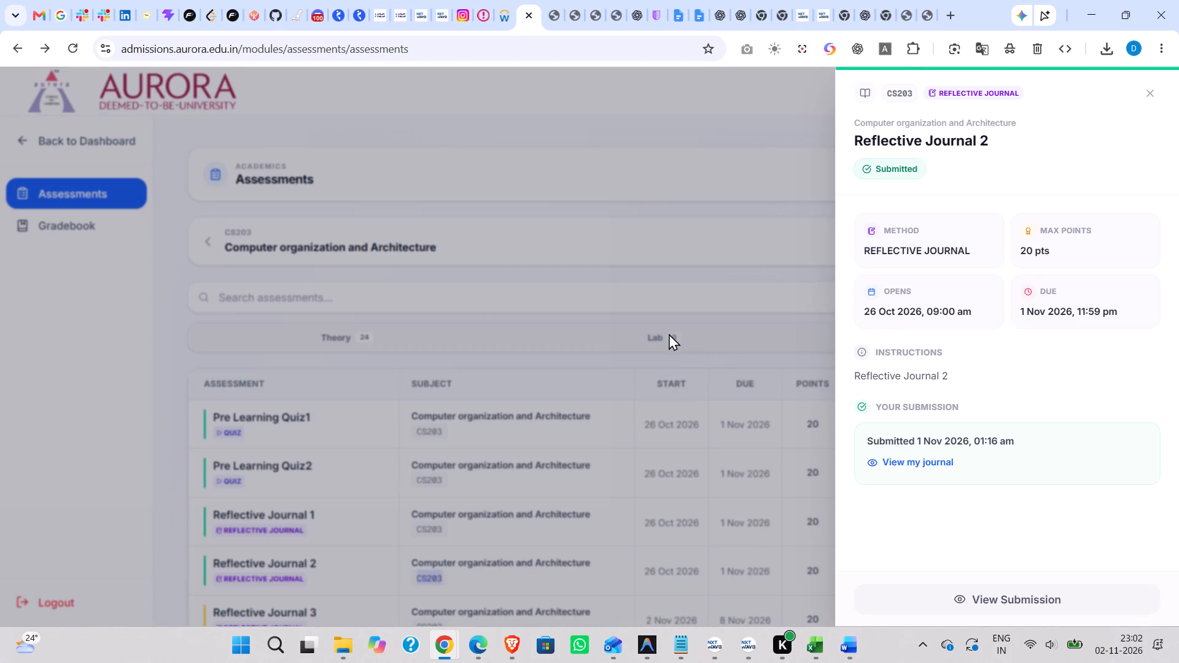
pyautogui.click(669, 333)
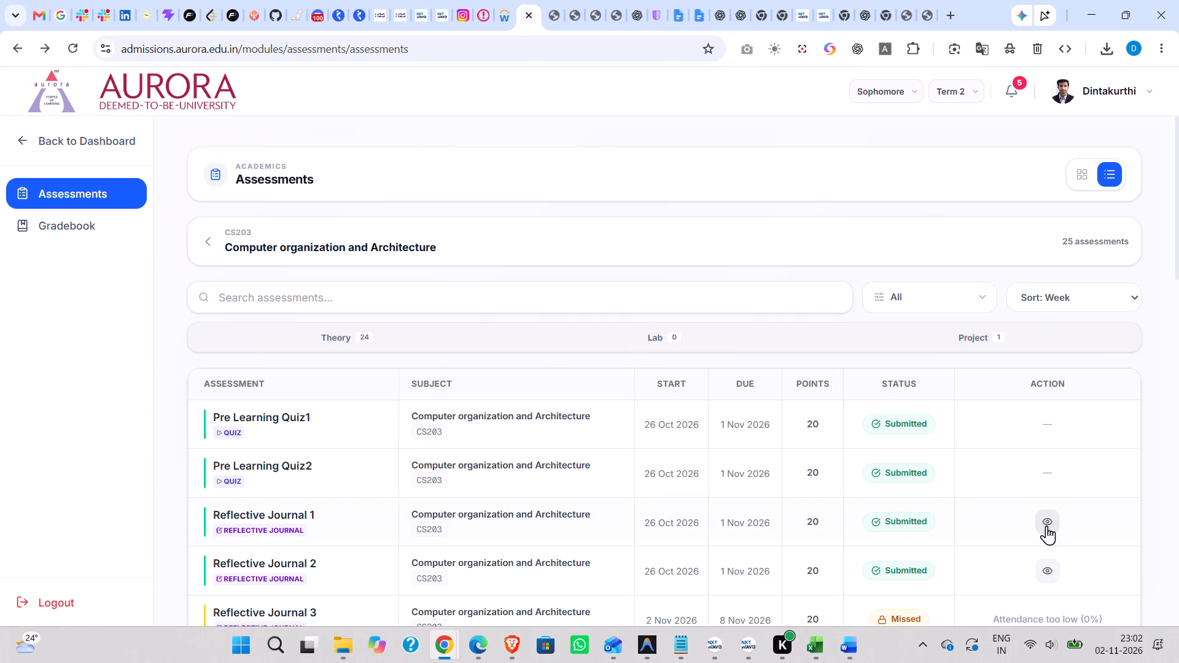
# View the Reflective Journal 1 submission for Computer organization and Architecture, including its journal text, and close its details.
pyautogui.click(1046, 525)
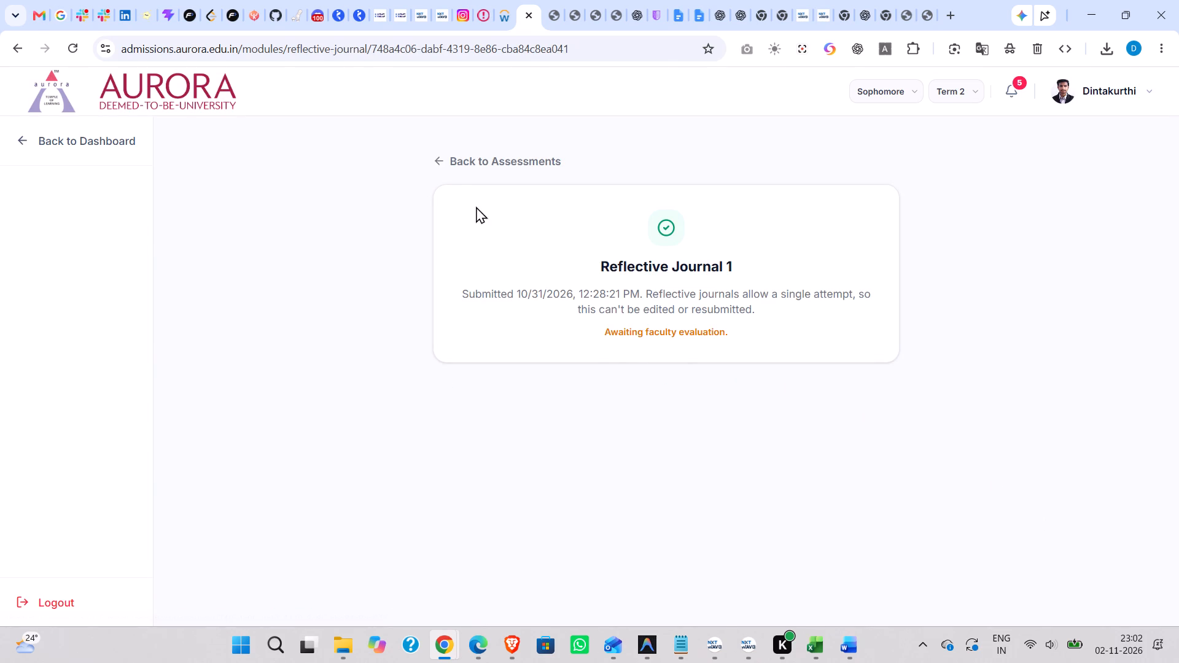
pyautogui.click(446, 168)
pyautogui.click(334, 537)
pyautogui.click(905, 457)
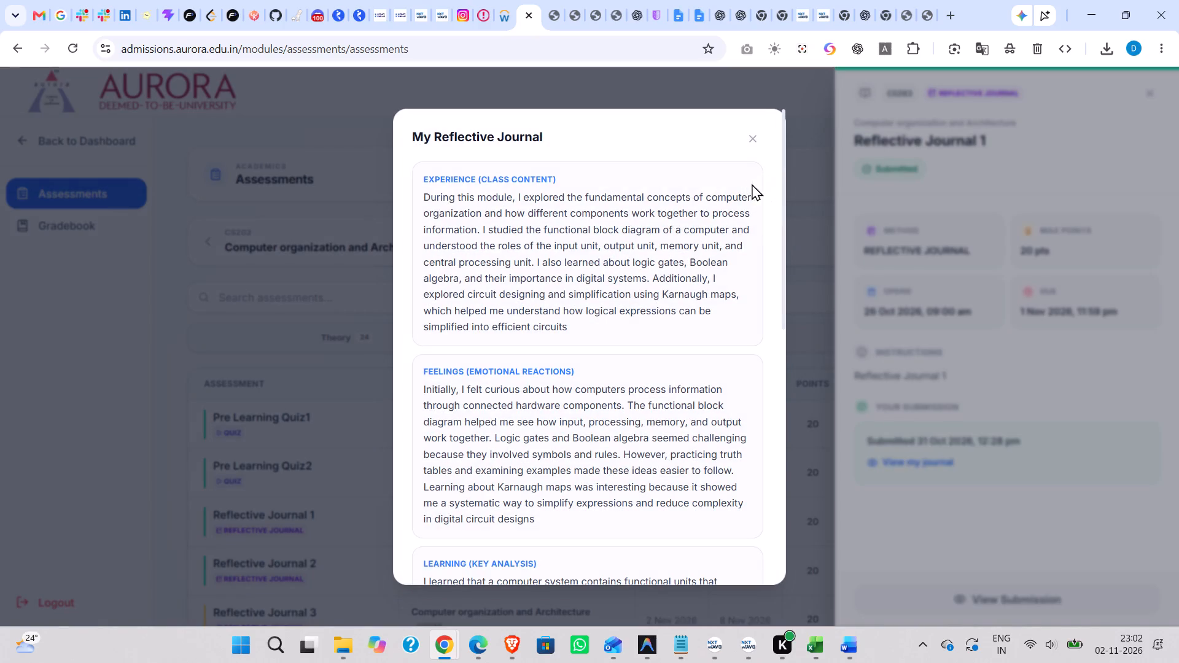
pyautogui.click(762, 146)
pyautogui.click(752, 142)
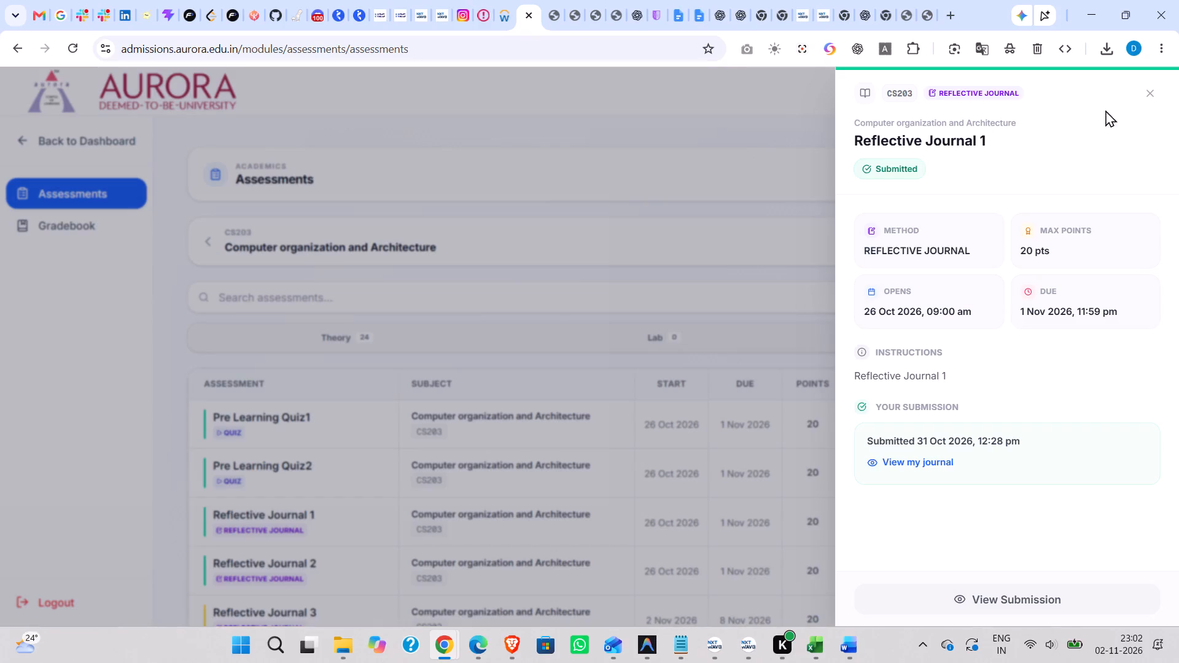
pyautogui.click(1145, 93)
# Switch from Computer organization and Architecture to the Advanced Data Structures assessments, refresh the list and check the lab report entries.
pyautogui.scroll(-2, 600, 276)
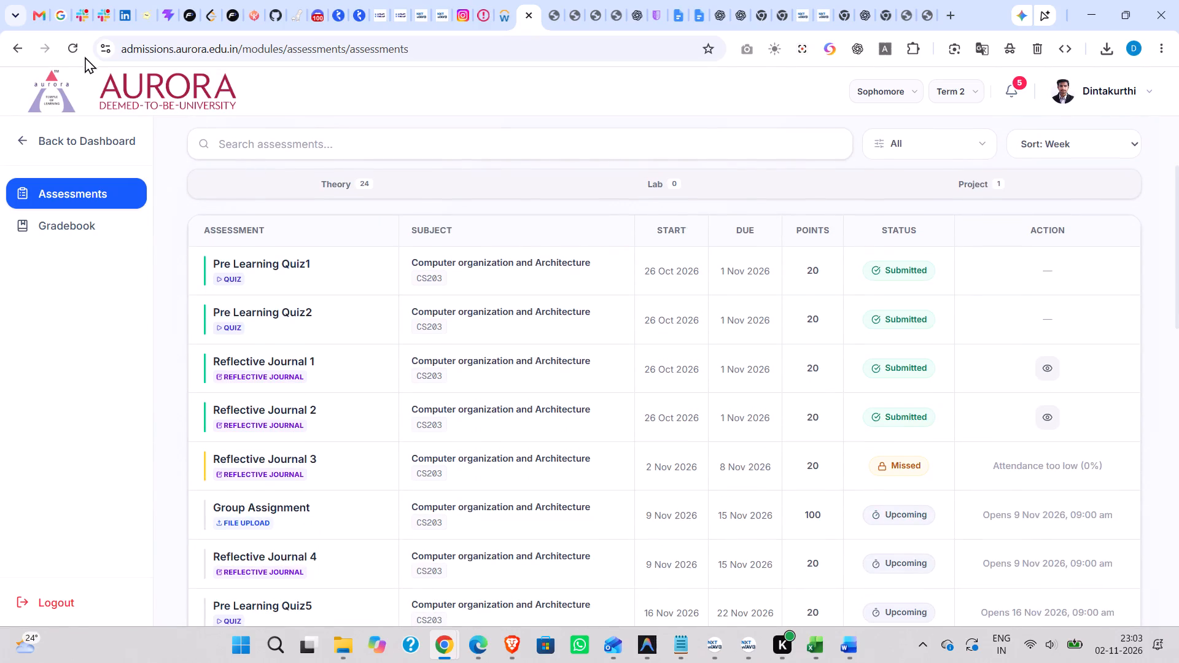
pyautogui.click(82, 55)
pyautogui.click(206, 249)
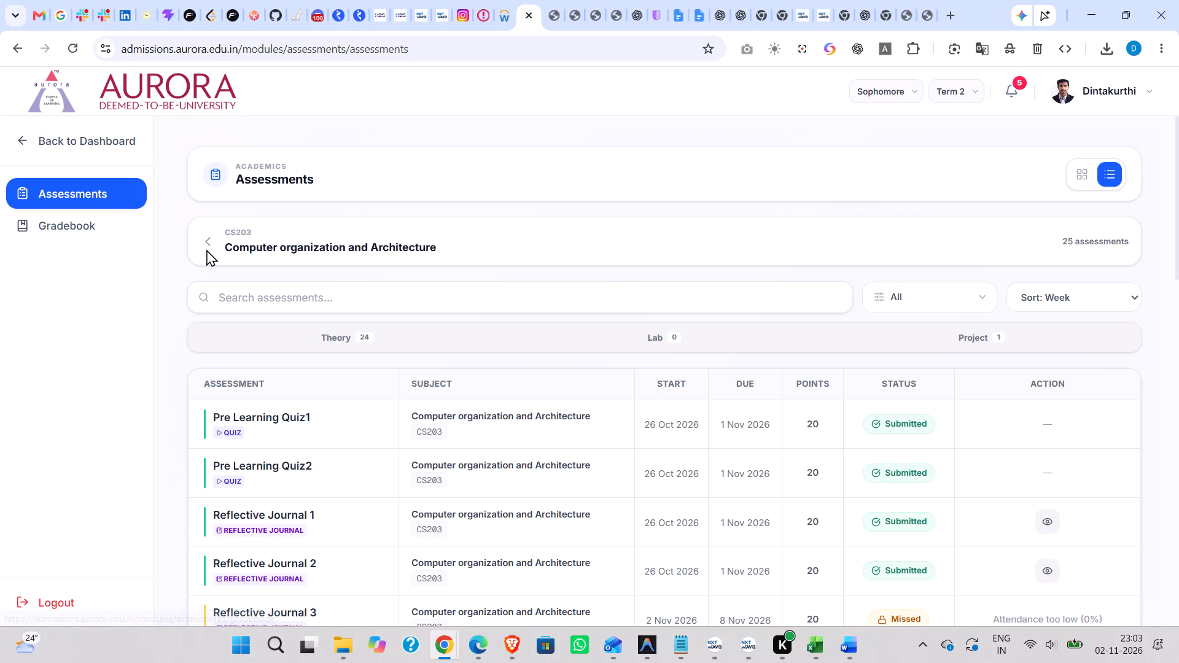
pyautogui.click(206, 249)
pyautogui.click(222, 238)
pyautogui.click(214, 241)
pyautogui.click(332, 343)
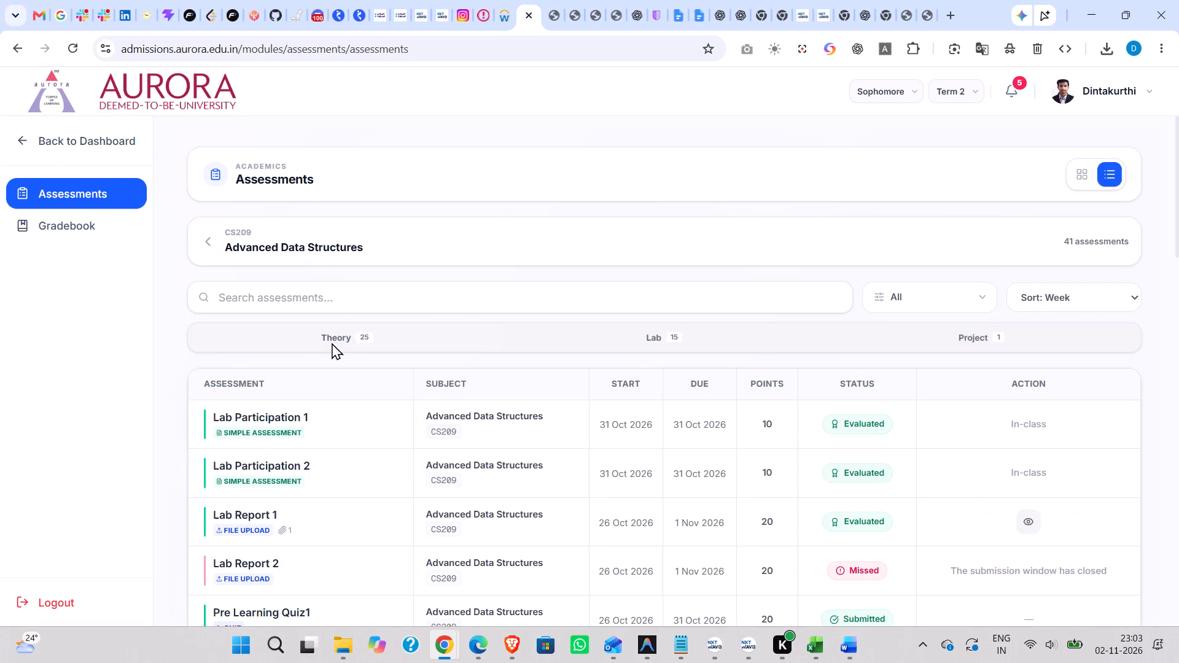
pyautogui.scroll(-2, 332, 344)
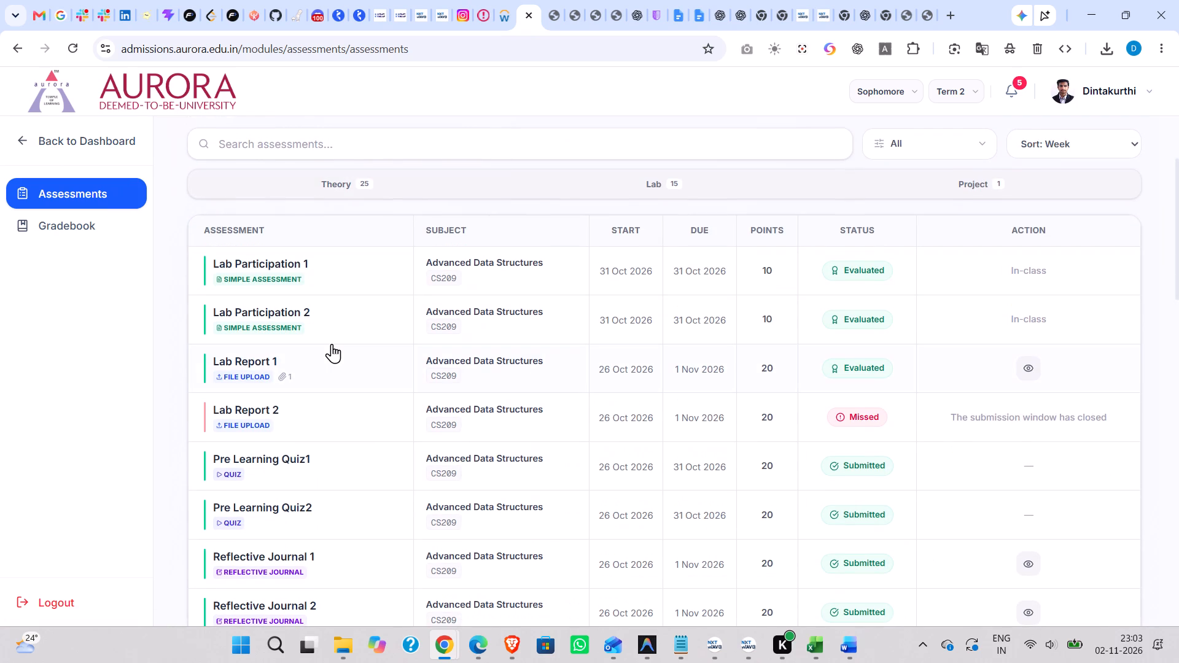
pyautogui.click(77, 49)
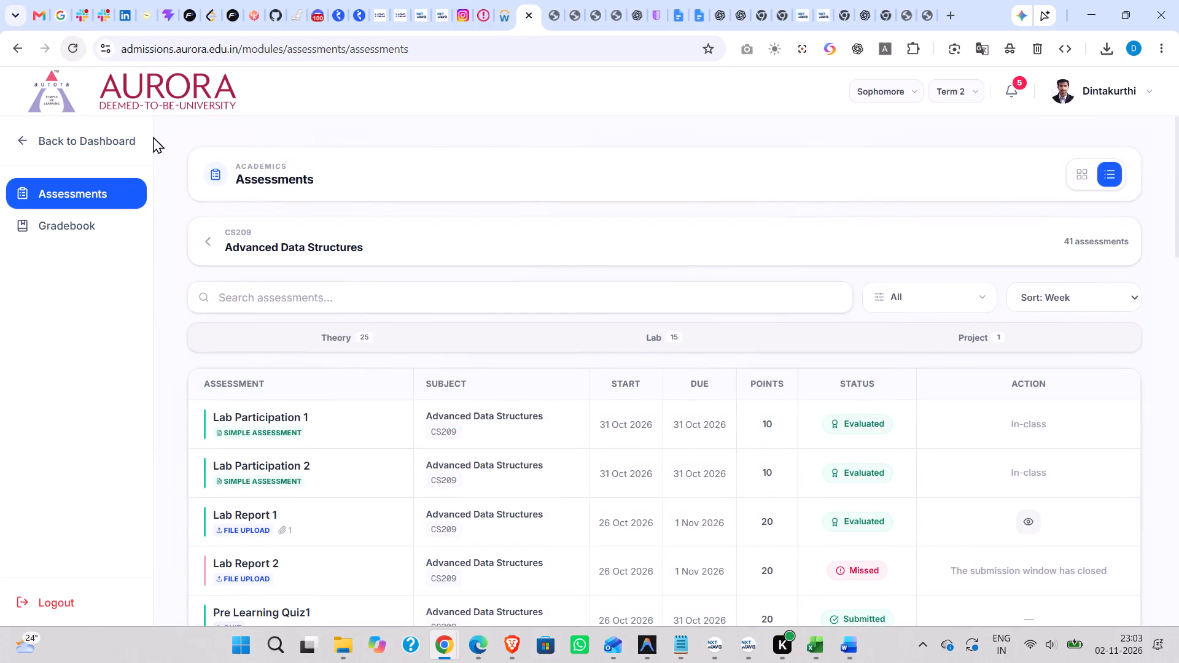
pyautogui.scroll(-2, 446, 338)
# Open the details of Lab Report 1 in Advanced Data Structures and examine its reference materials and submission.
pyautogui.click(854, 358)
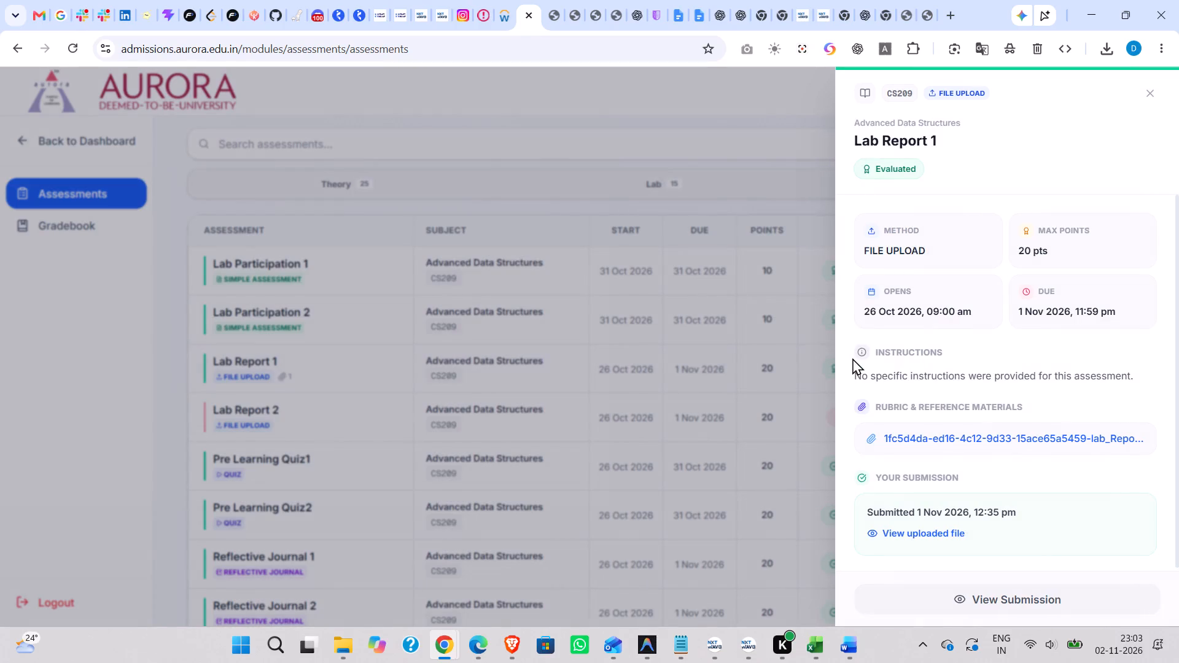
pyautogui.scroll(-2, 852, 357)
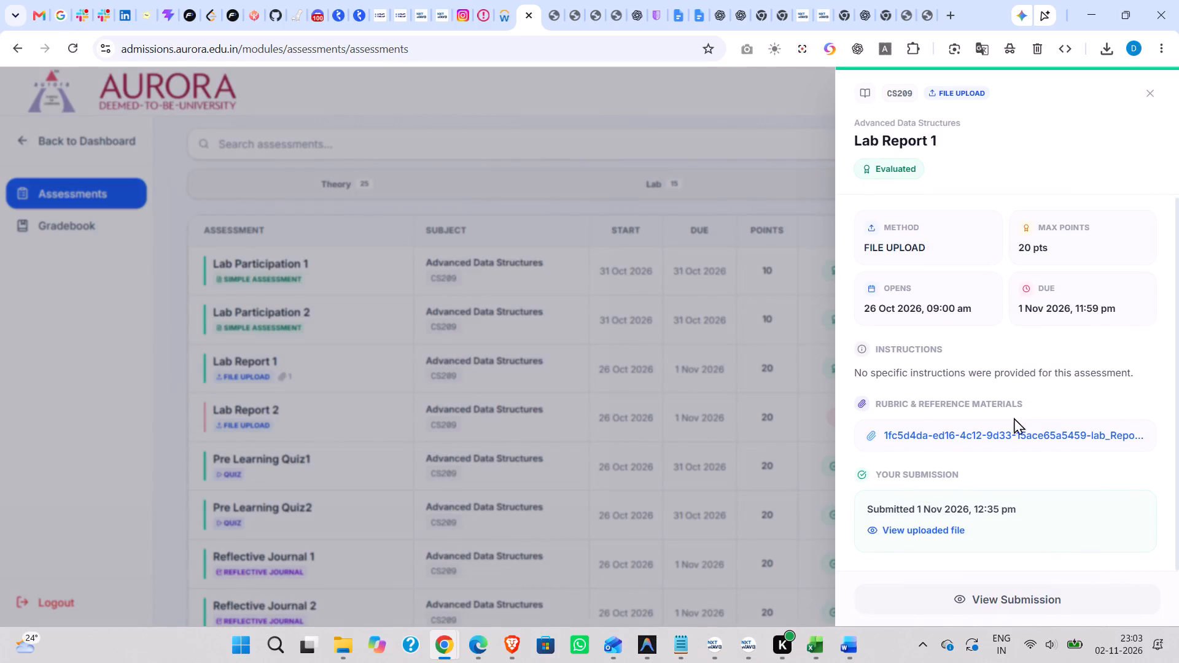